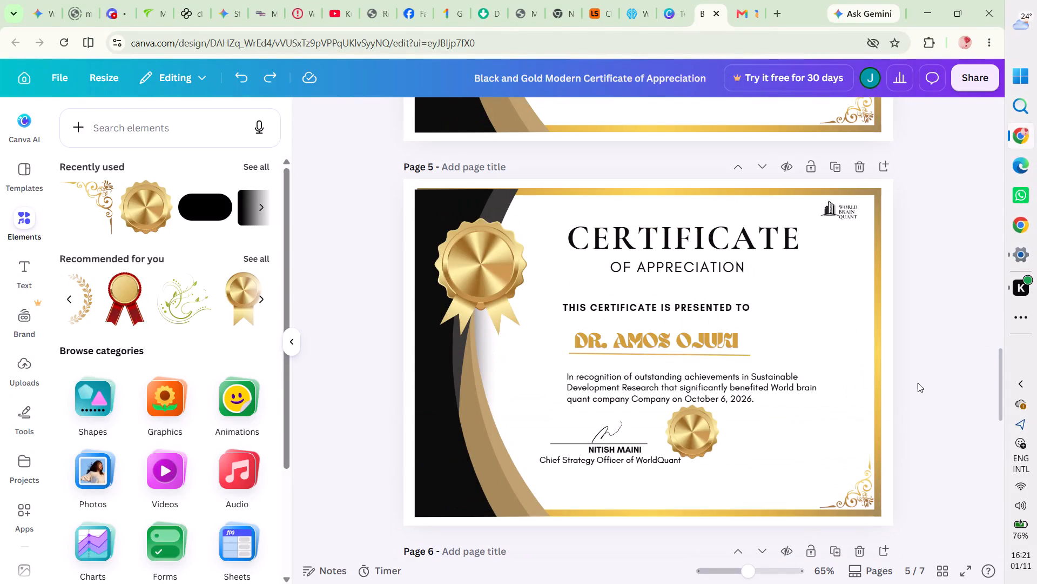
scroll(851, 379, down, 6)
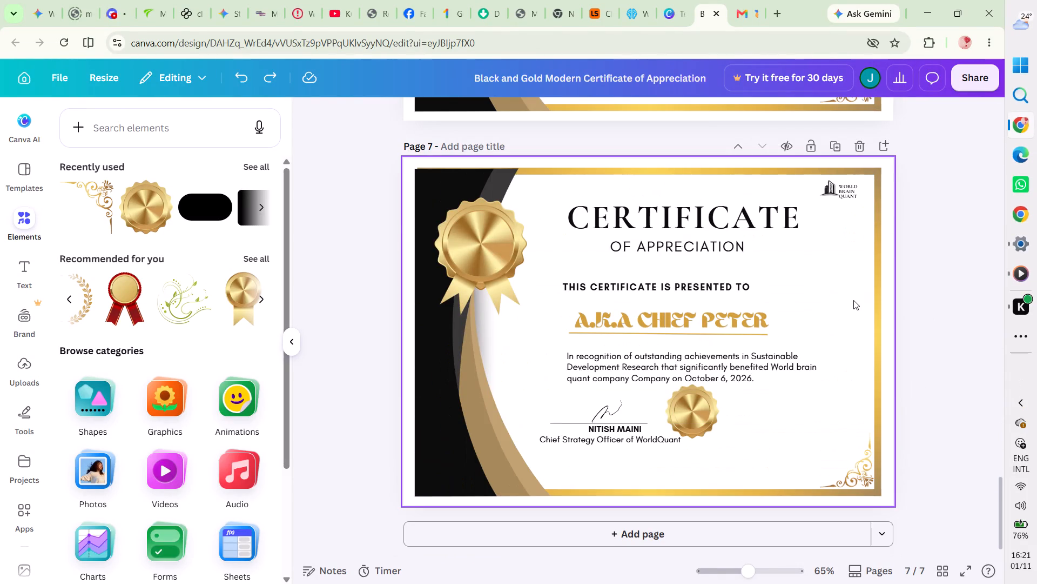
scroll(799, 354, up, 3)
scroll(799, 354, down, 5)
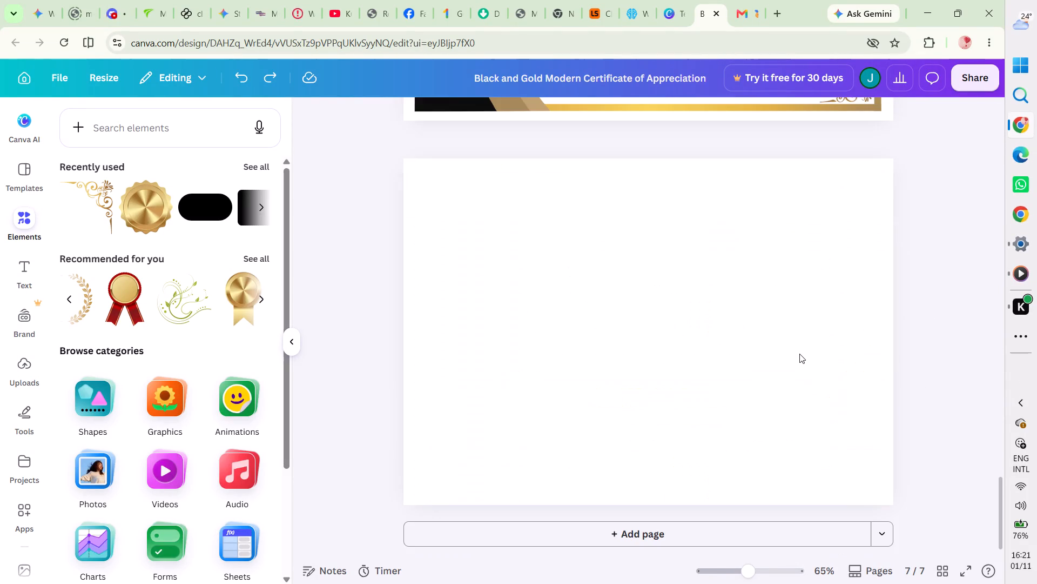
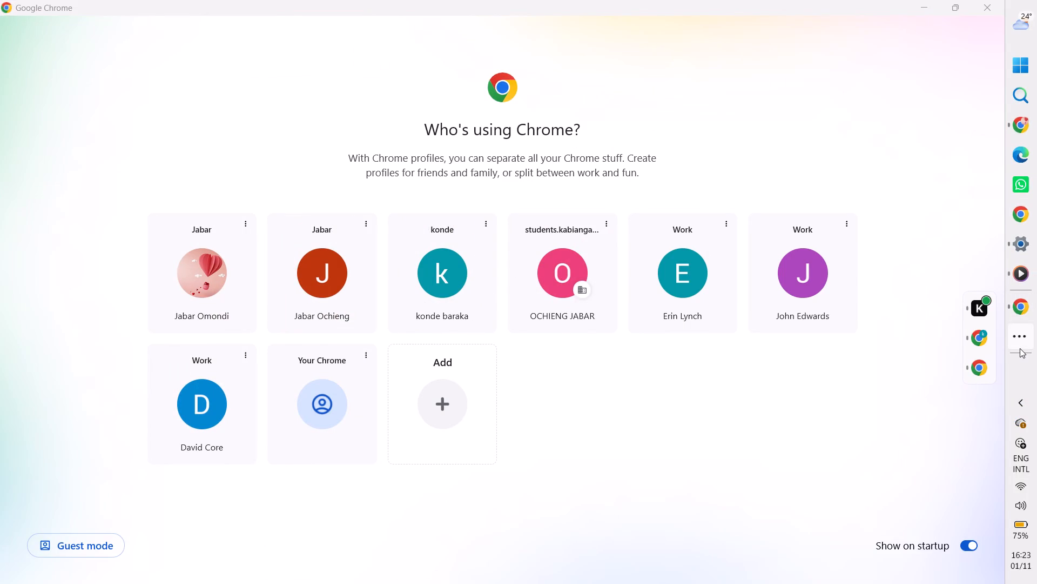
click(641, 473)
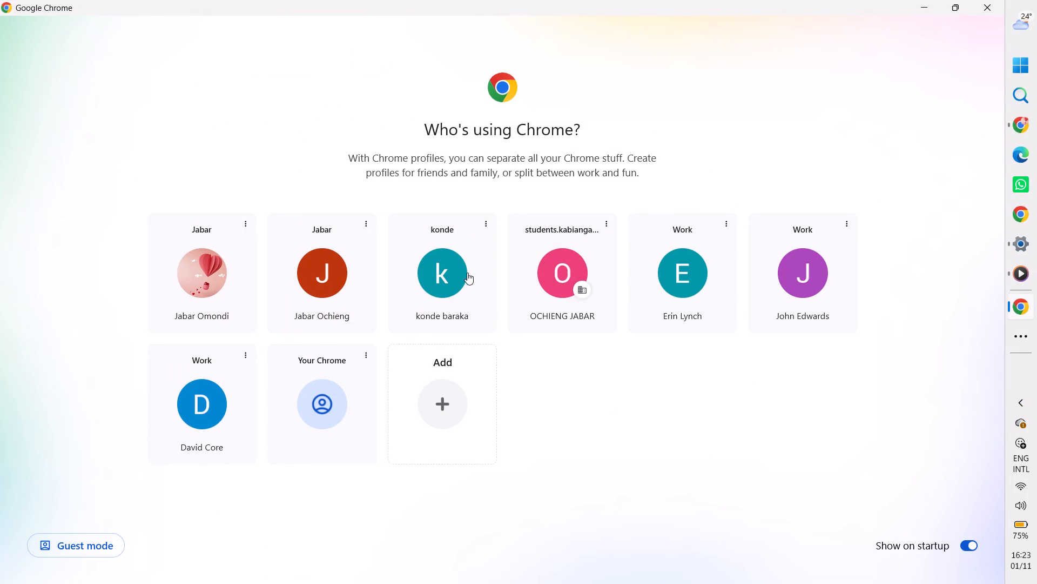
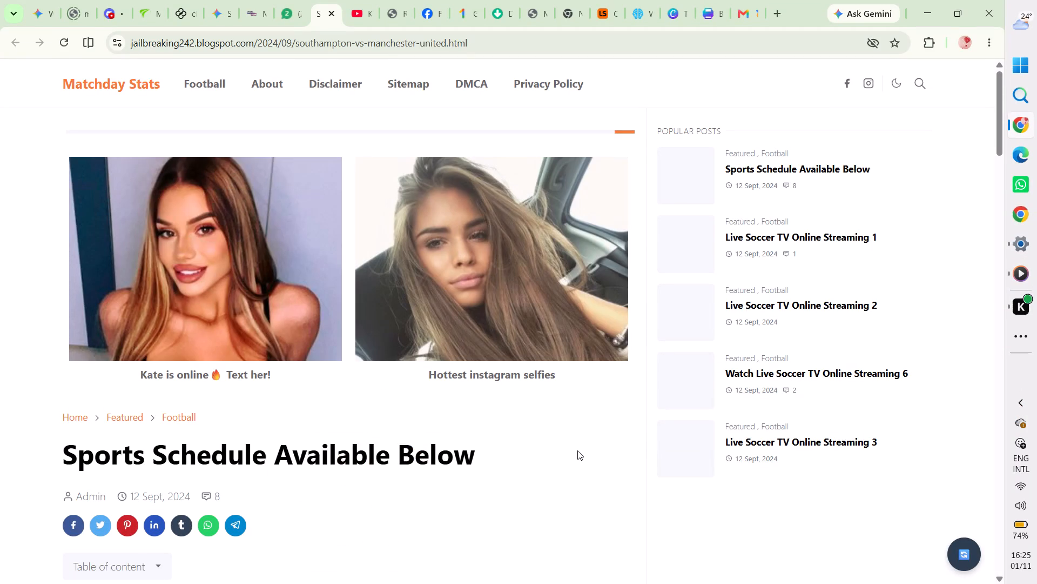
Dismiss the VPN ad on the Matchday Stats site, look through its Football category posts, and return to the previous page.
scroll(331, 382, down, 1)
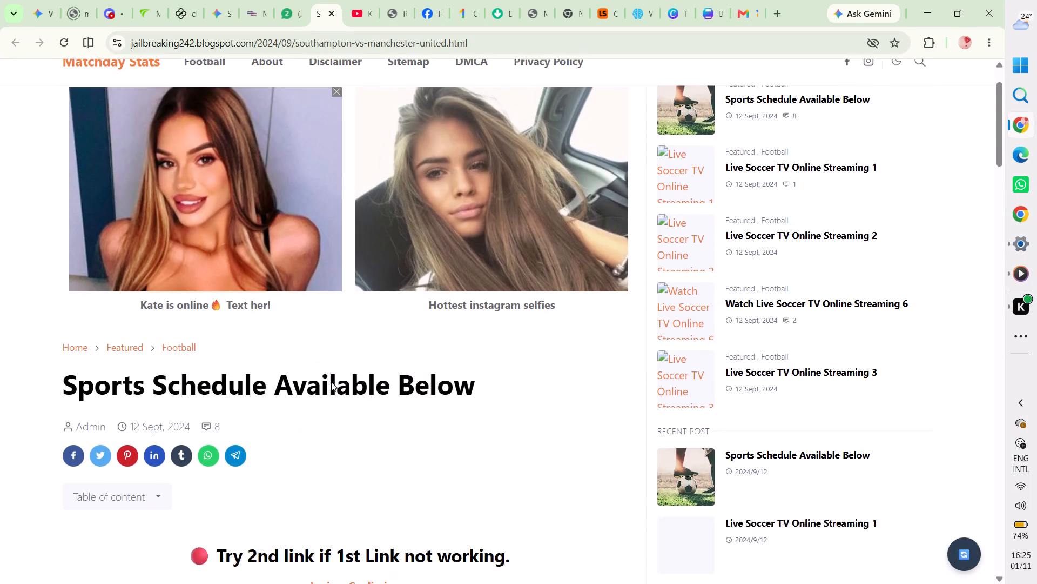
scroll(331, 382, up, 2)
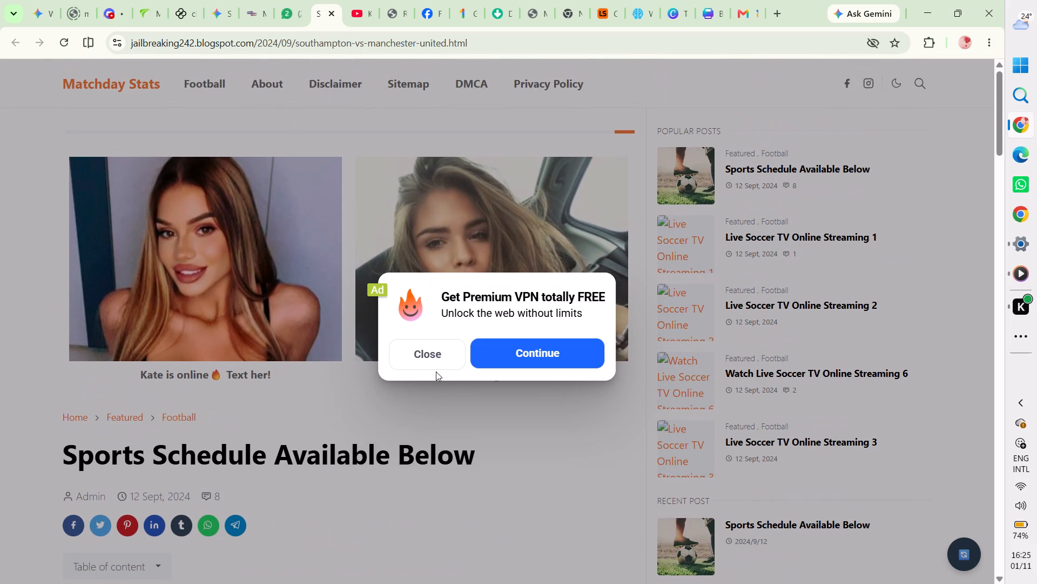
click(421, 353)
click(203, 89)
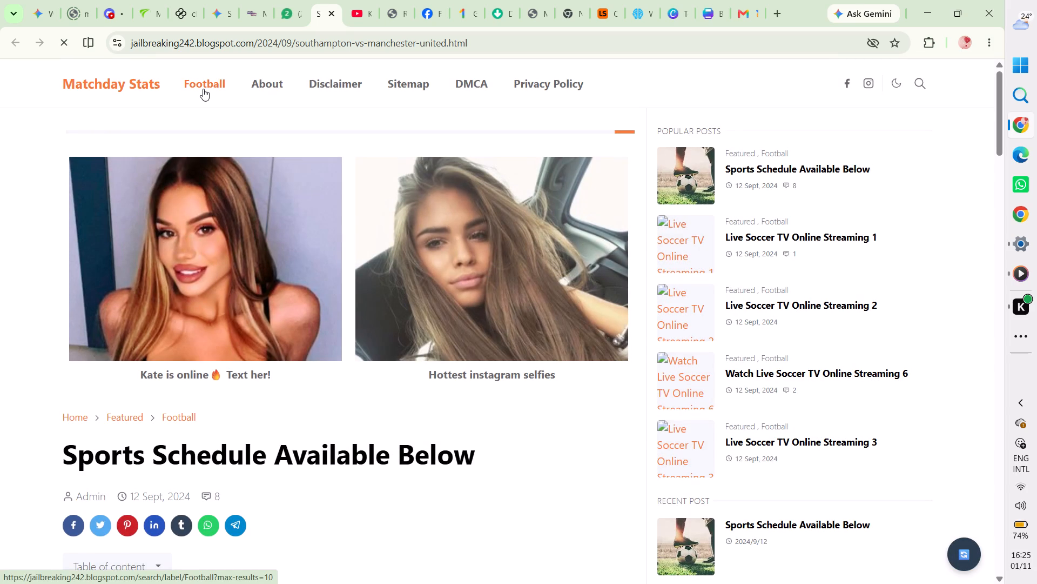
scroll(292, 313, down, 2)
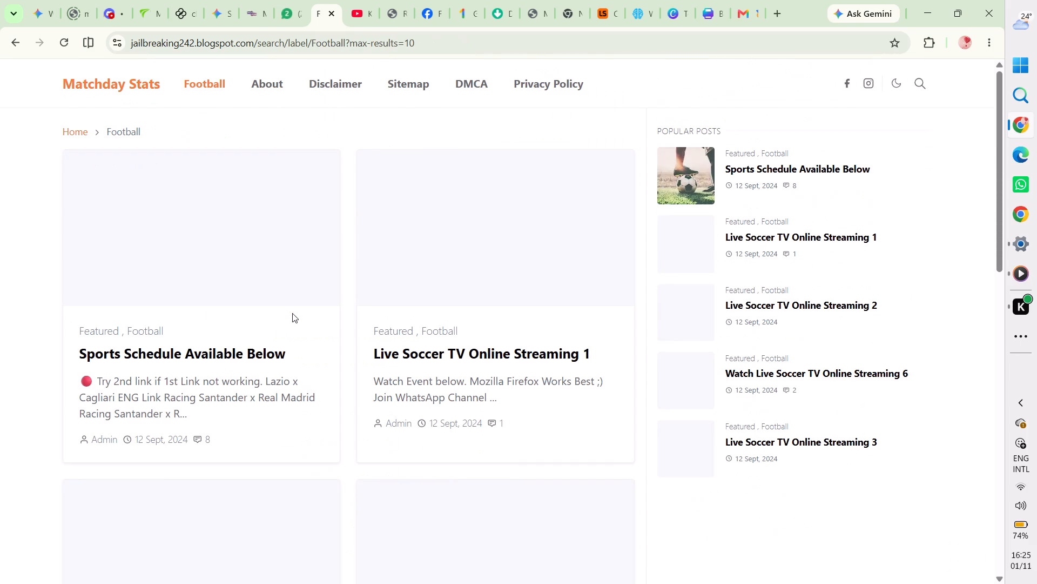
scroll(292, 385, down, 2)
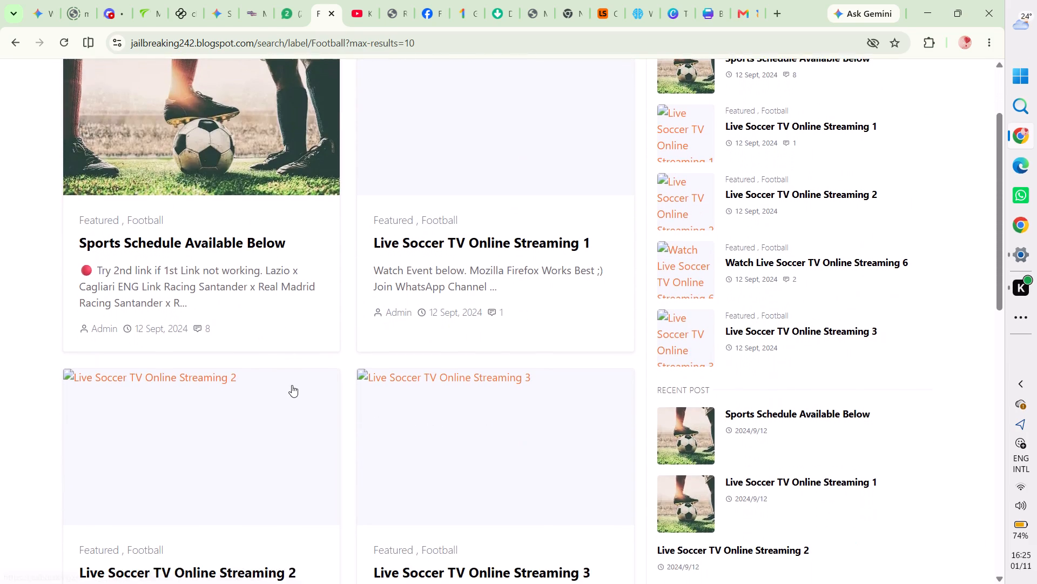
scroll(292, 385, down, 2)
scroll(292, 385, up, 2)
scroll(292, 385, down, 3)
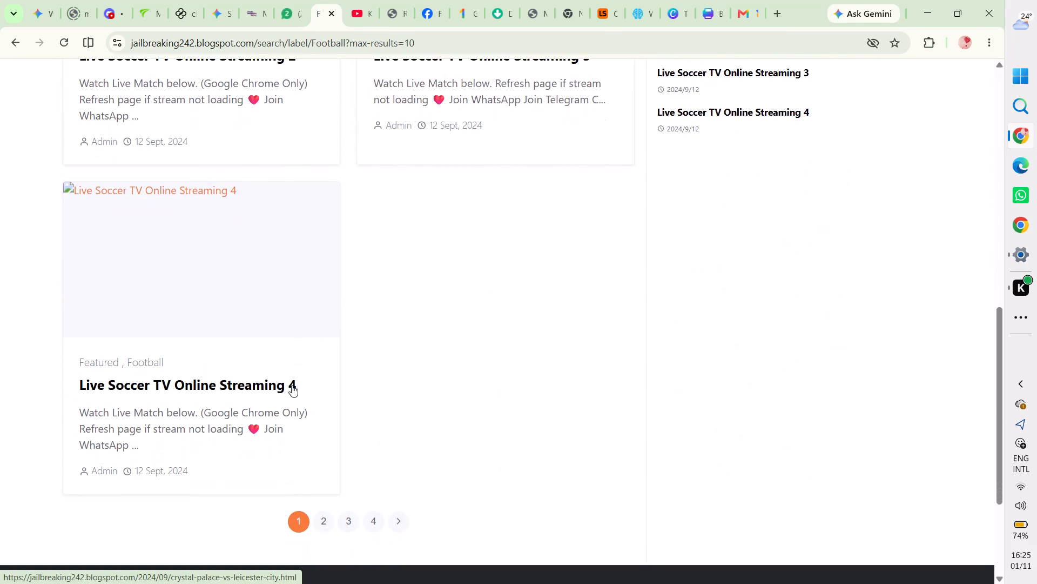
scroll(292, 385, down, 1)
scroll(292, 385, up, 1)
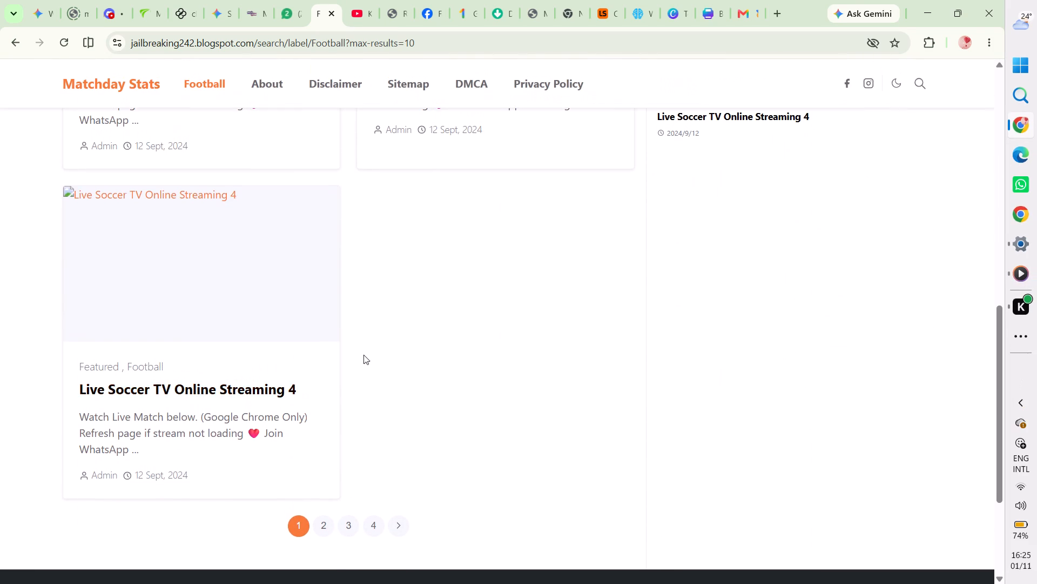
scroll(363, 355, up, 8)
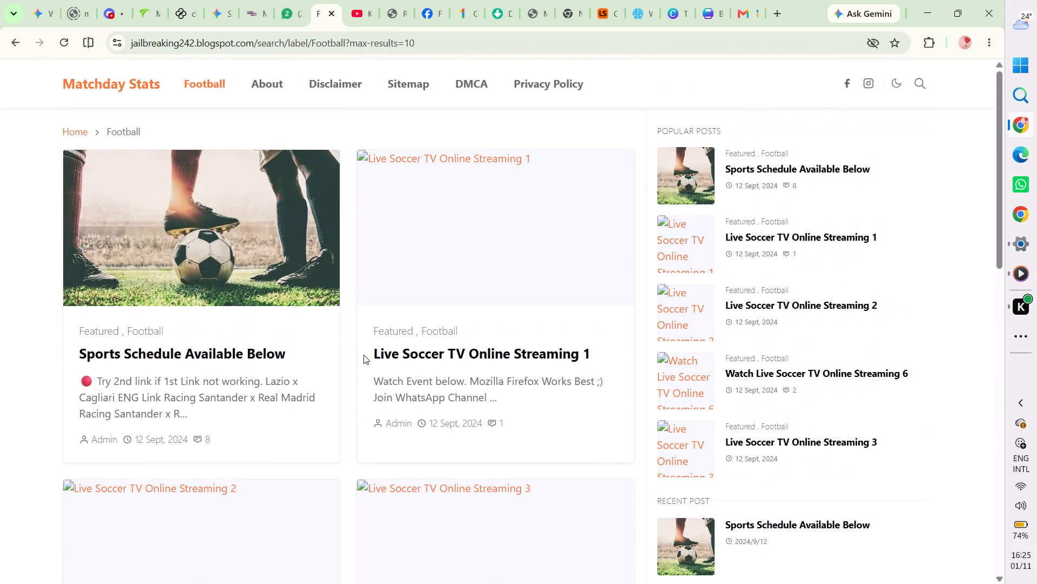
scroll(363, 355, up, 1)
scroll(363, 355, down, 1)
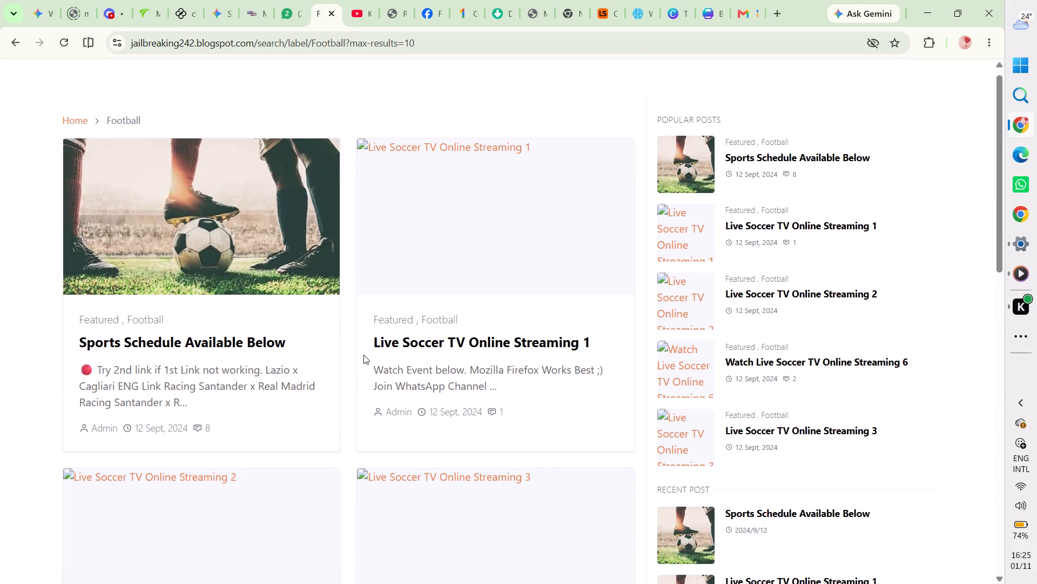
scroll(363, 355, down, 1)
scroll(363, 355, up, 5)
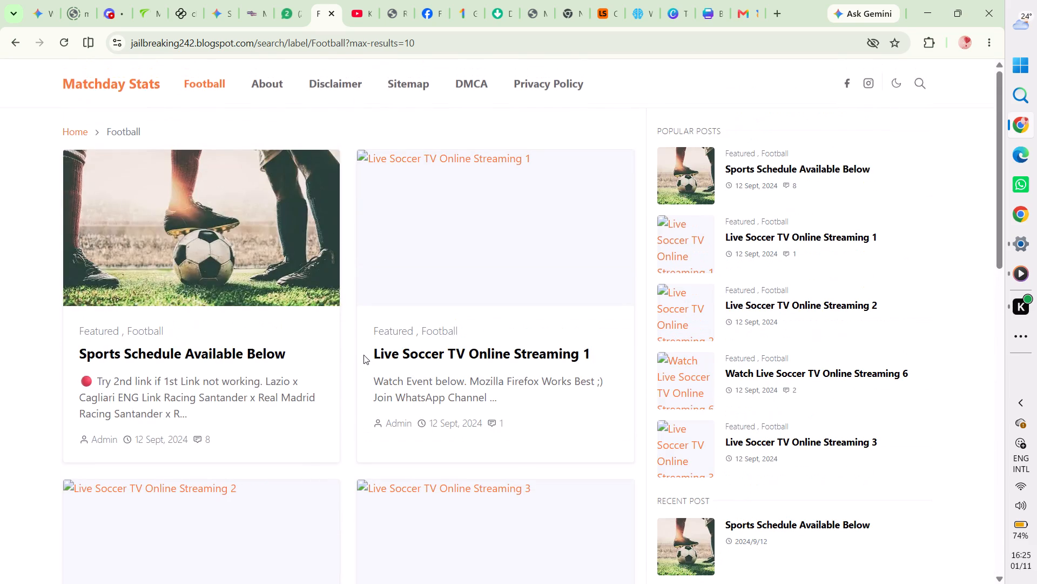
click(13, 46)
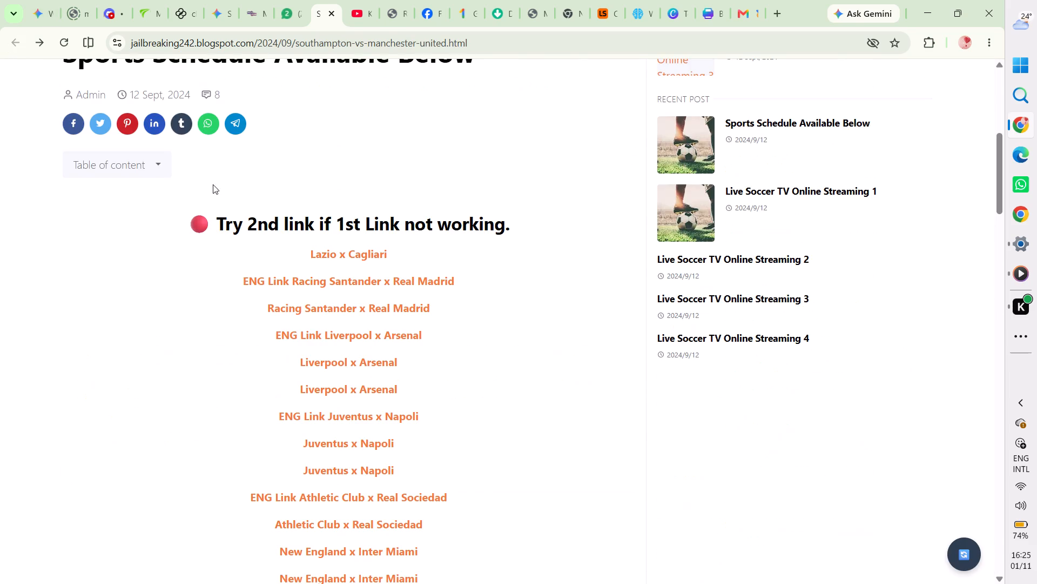
Open the second plain Liverpool x Arsenal stream link in the match list.
scroll(410, 347, down, 2)
scroll(410, 347, up, 3)
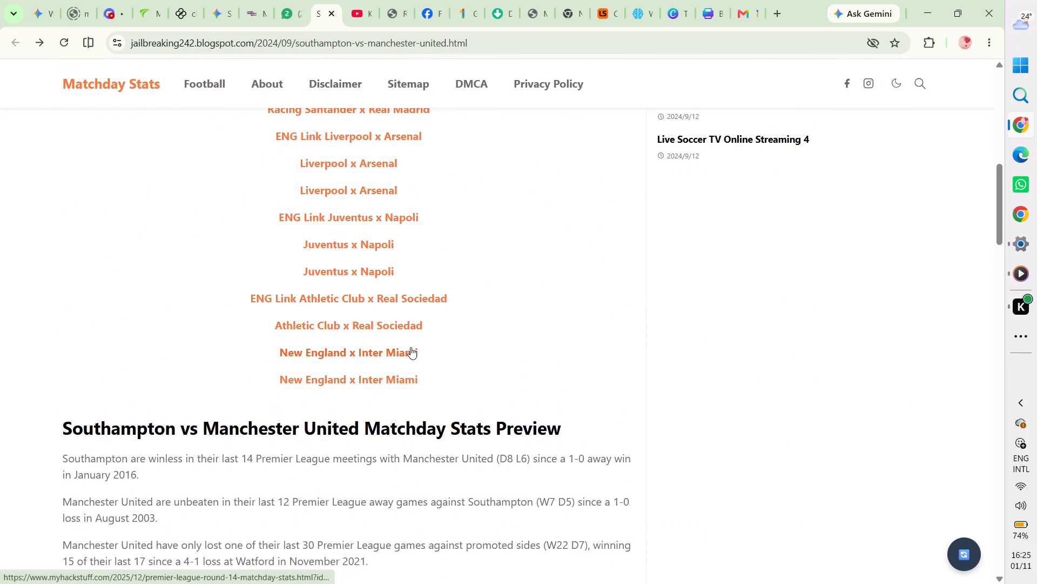
scroll(485, 359, up, 1)
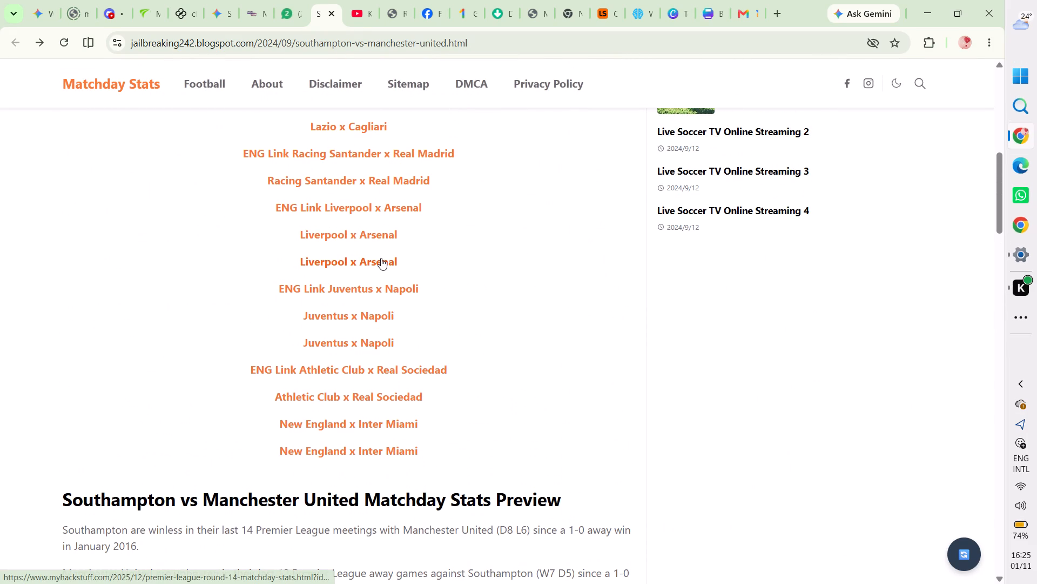
click(381, 258)
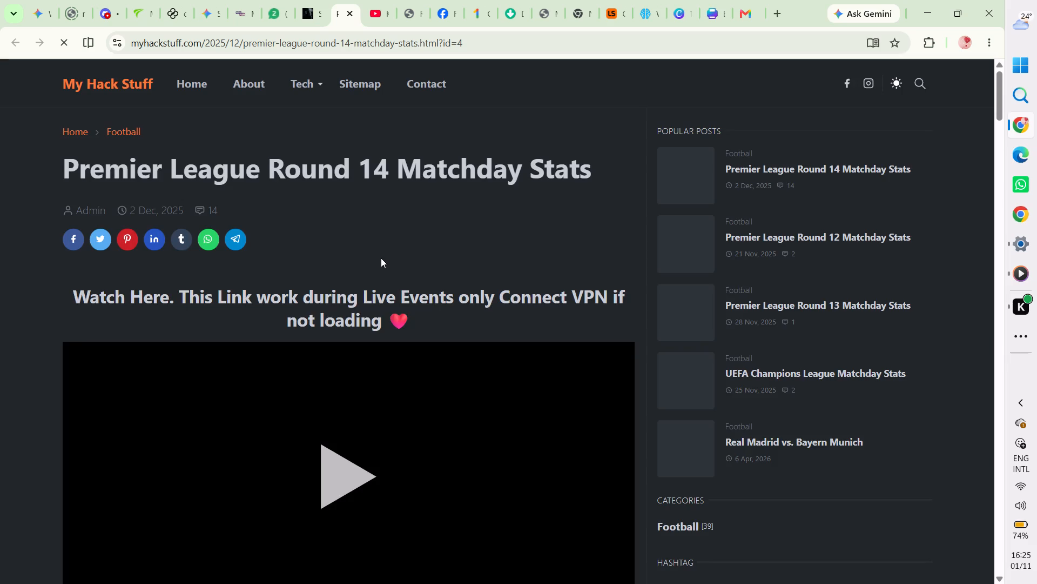
Start the live video on the Premier League Round 14 Matchday Stats page, dismissing the WPS Office ad.
scroll(201, 439, down, 2)
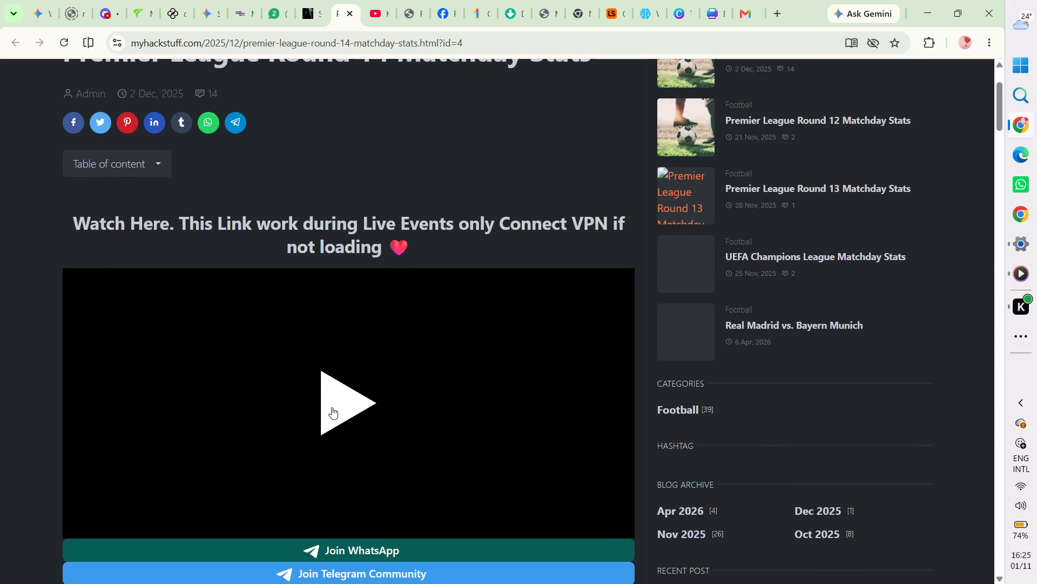
click(334, 402)
scroll(334, 402, down, 2)
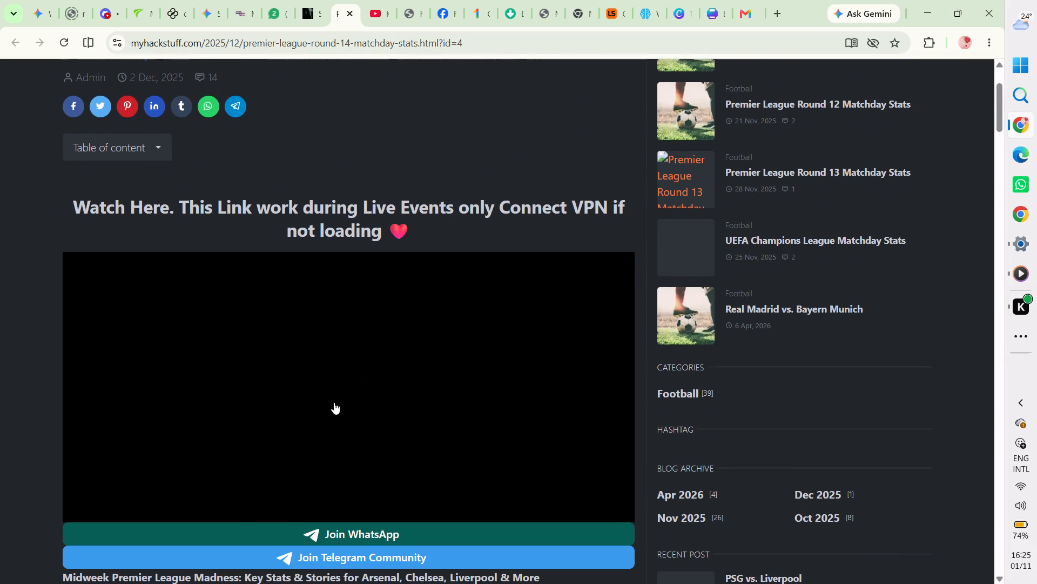
scroll(334, 402, down, 1)
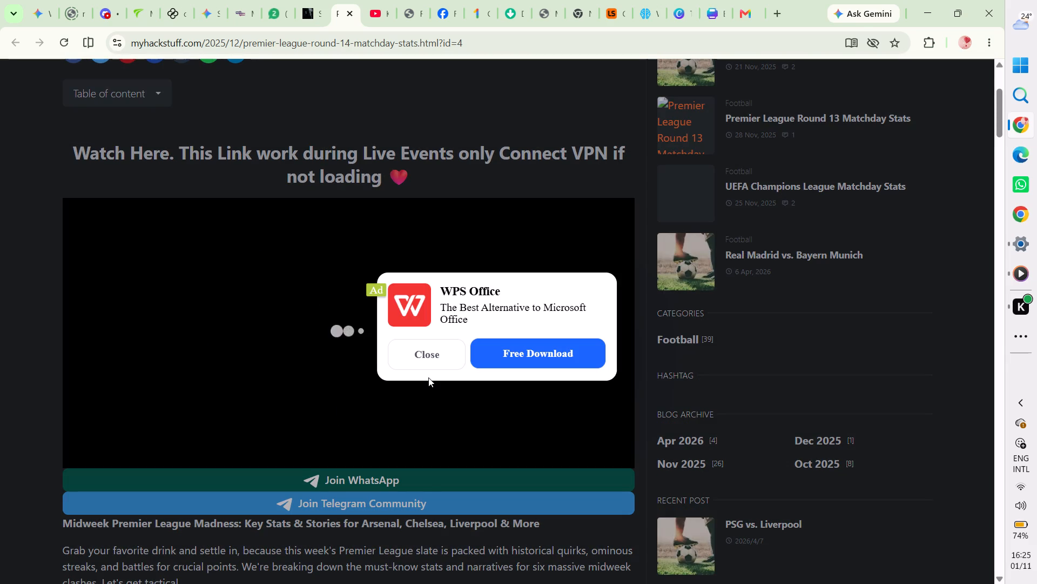
click(430, 361)
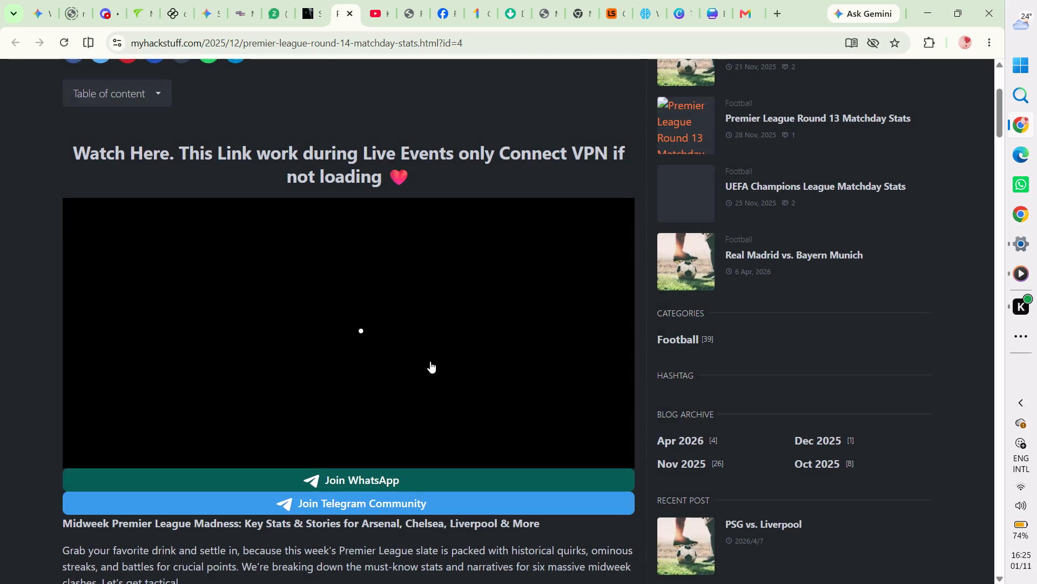
scroll(430, 361, up, 1)
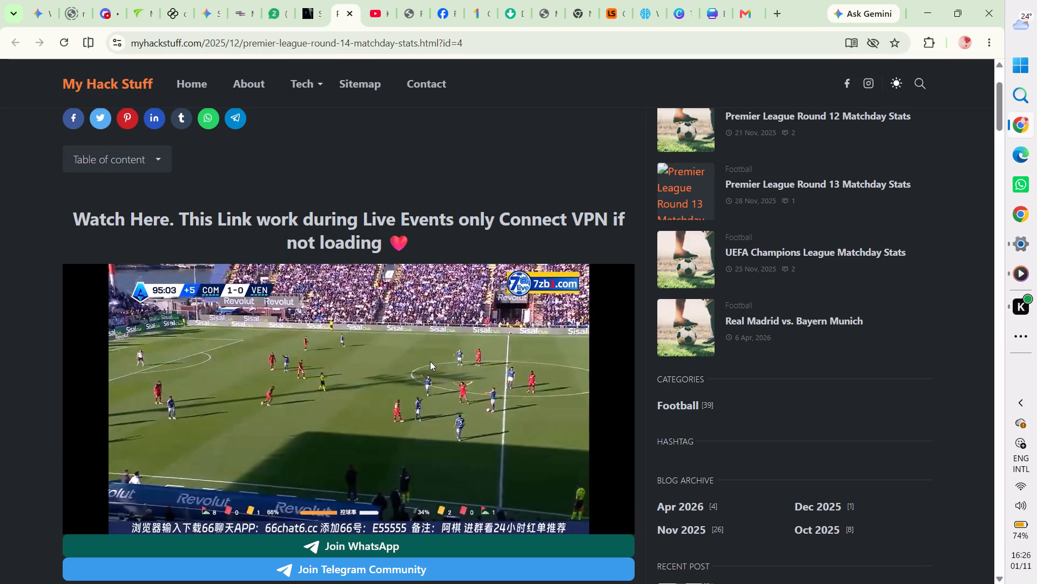
scroll(430, 361, down, 1)
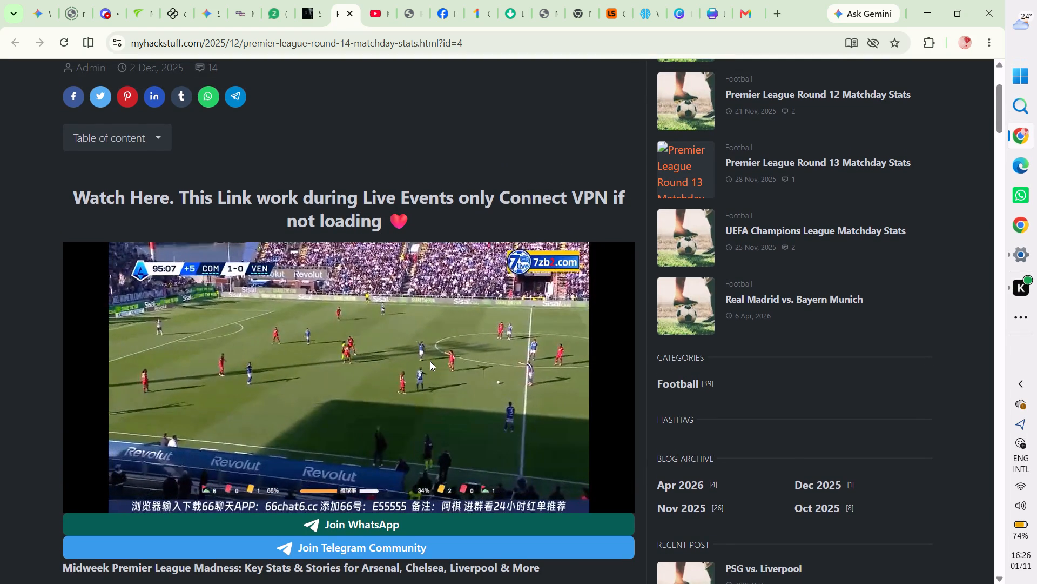
View the live match stream on the Premier League Round 14 page, toggling its sound and dismissing the VPN ad.
click(430, 361)
scroll(430, 361, down, 1)
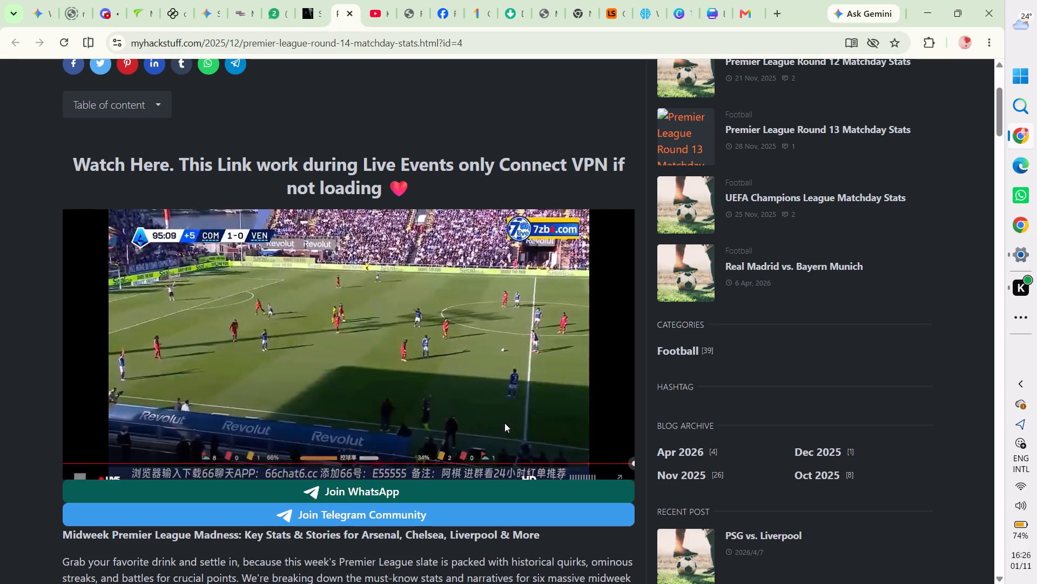
click(557, 464)
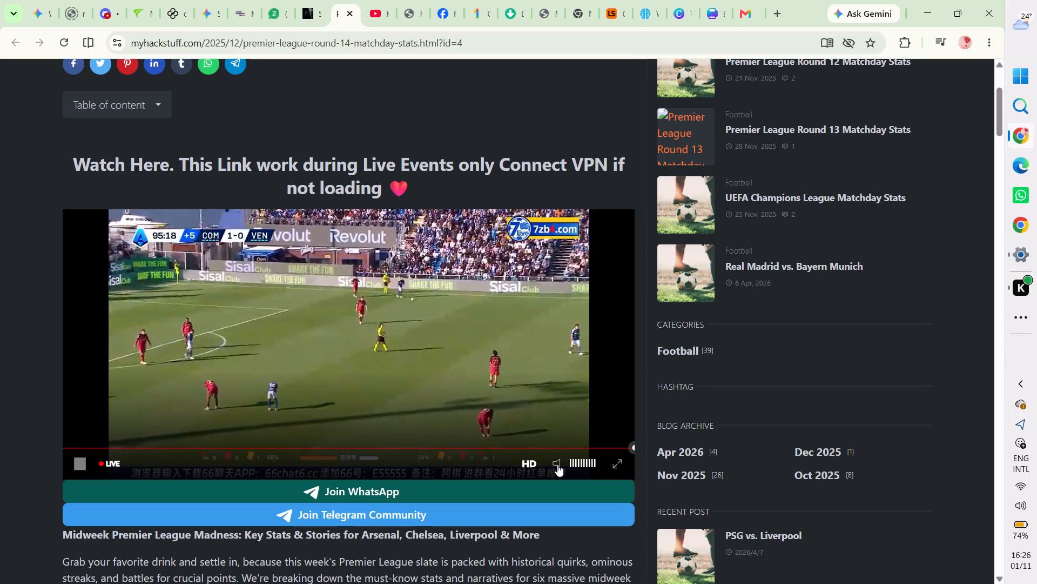
click(557, 464)
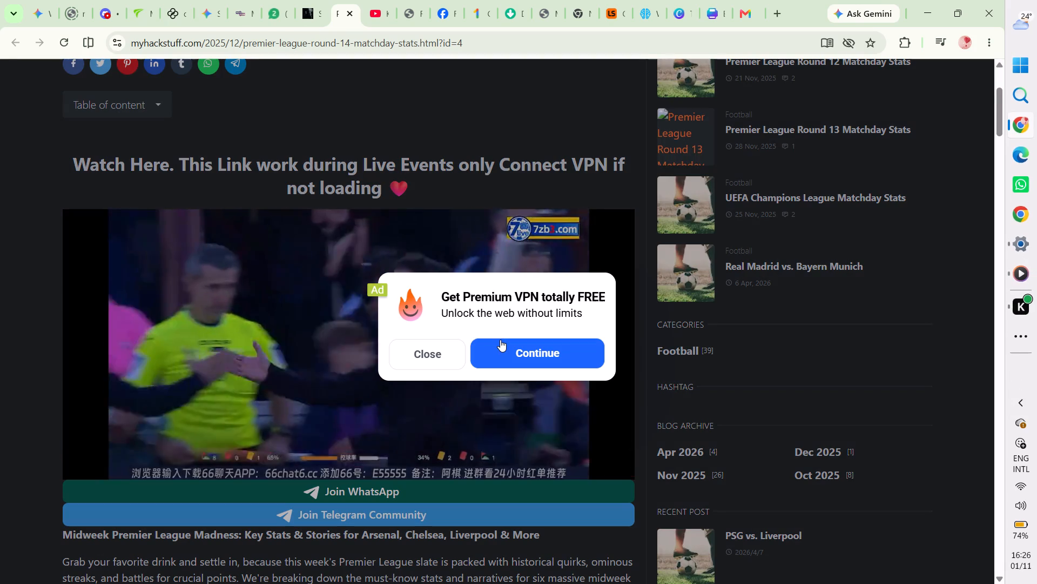
click(433, 344)
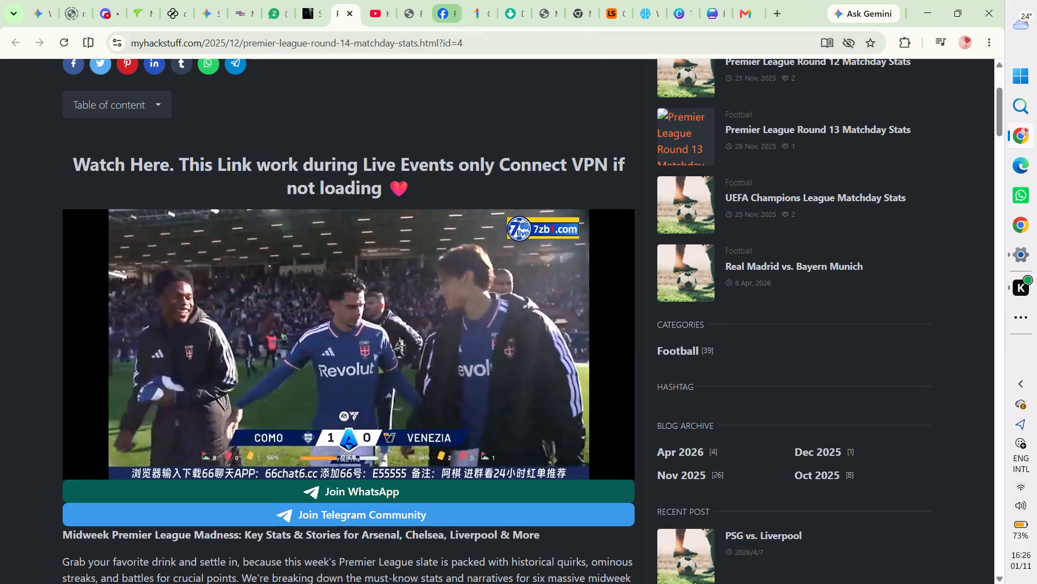
Switch to the Canva certificate design and duplicate the last certificate, page 7.
click(715, 16)
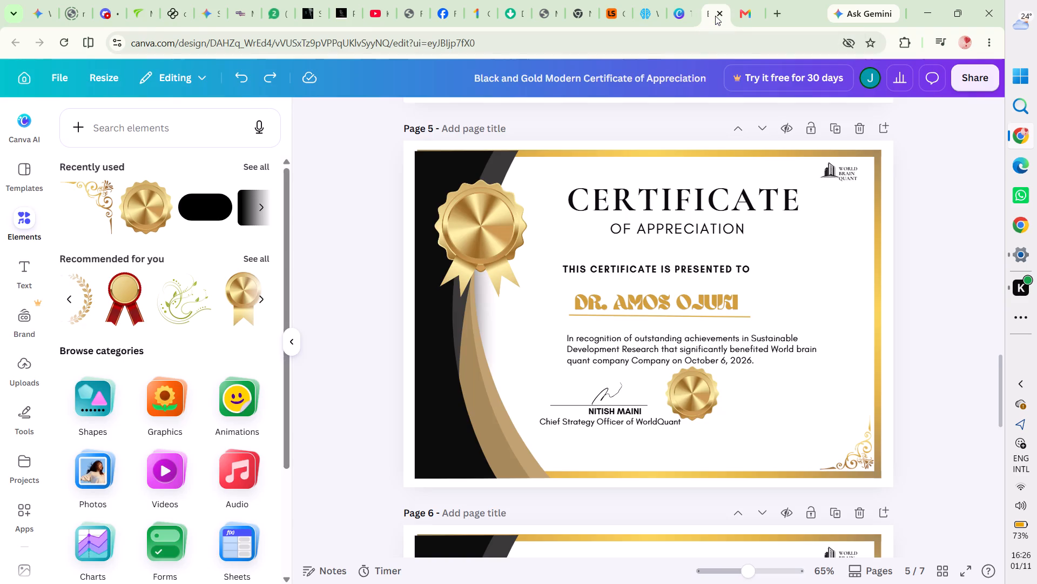
scroll(519, 381, down, 5)
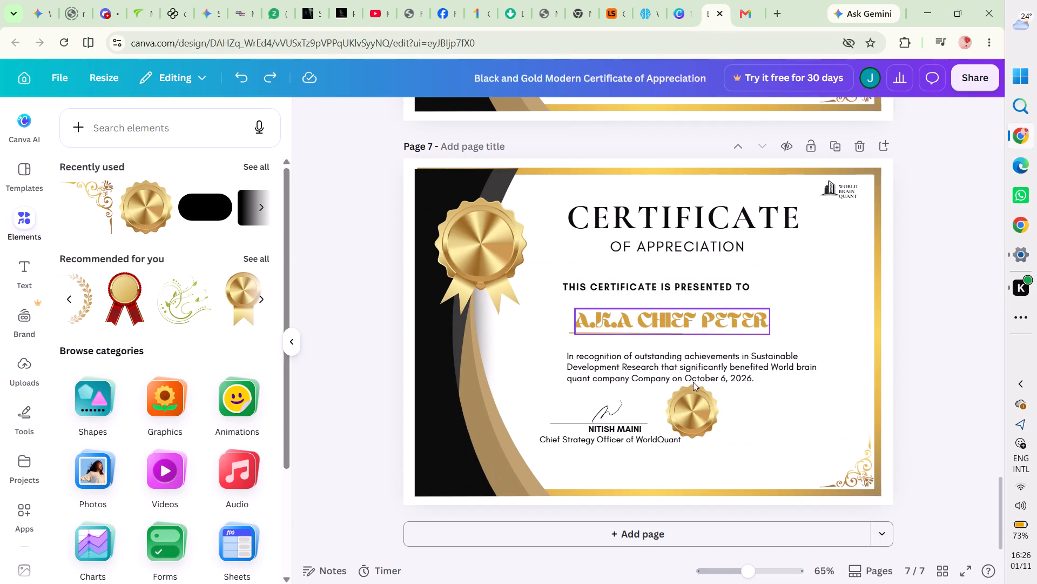
click(838, 143)
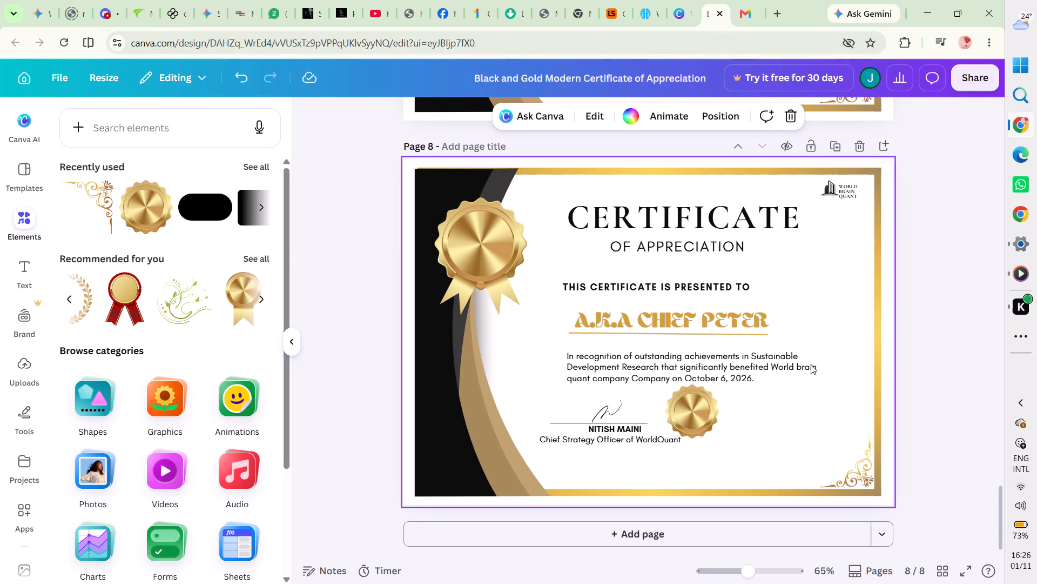
Replace the gold recipient name on the page 8 certificate with the next recipient's name, correcting the first name's spelling.
scroll(888, 341, down, 3)
scroll(888, 341, up, 5)
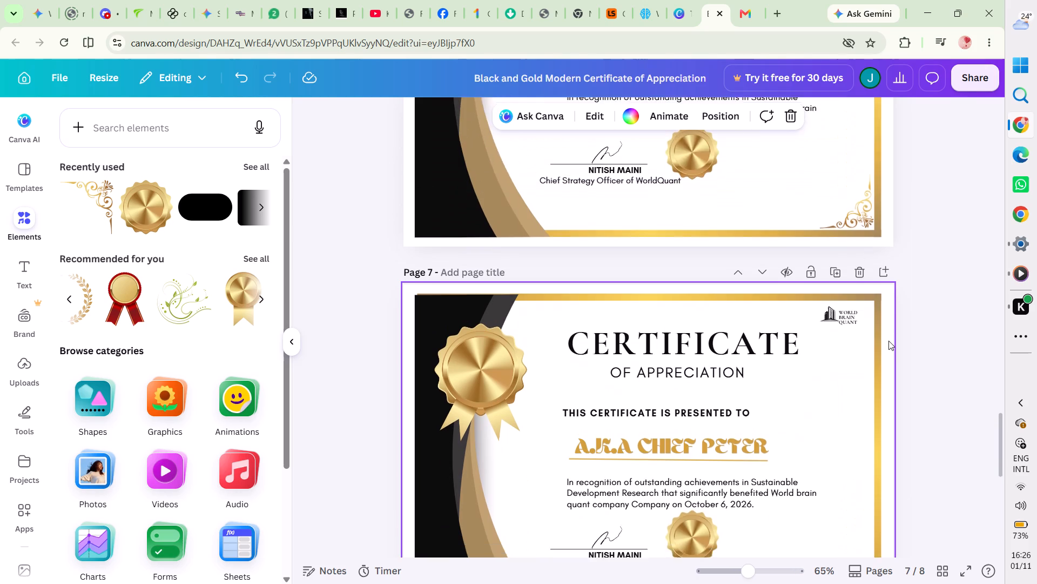
scroll(888, 341, down, 4)
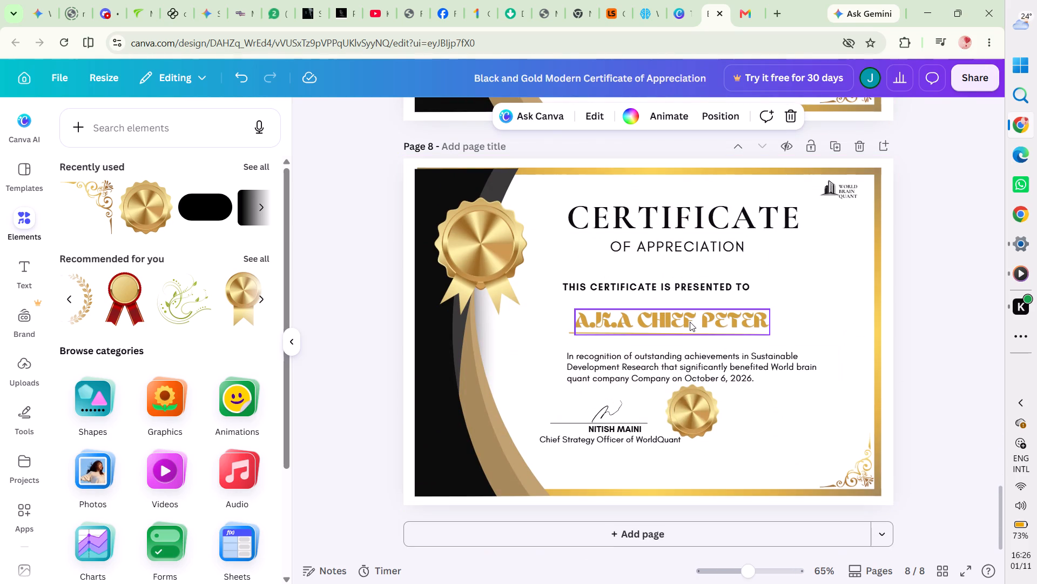
double_click(690, 322)
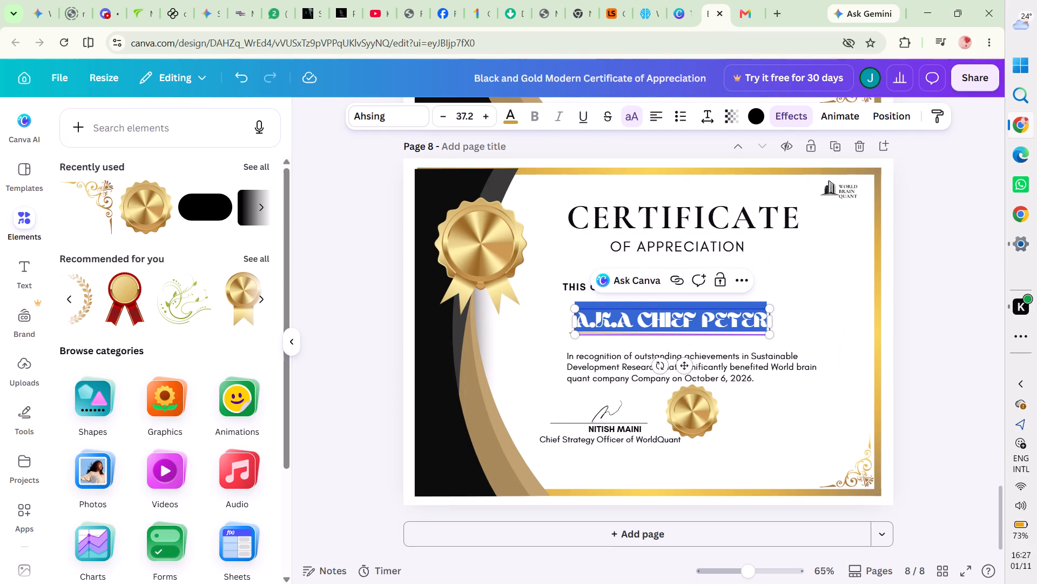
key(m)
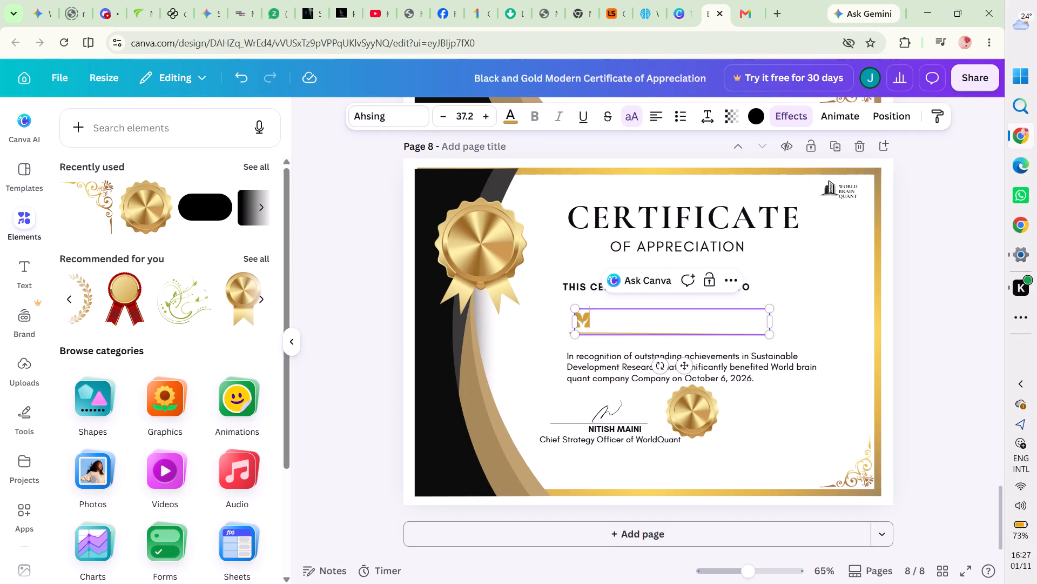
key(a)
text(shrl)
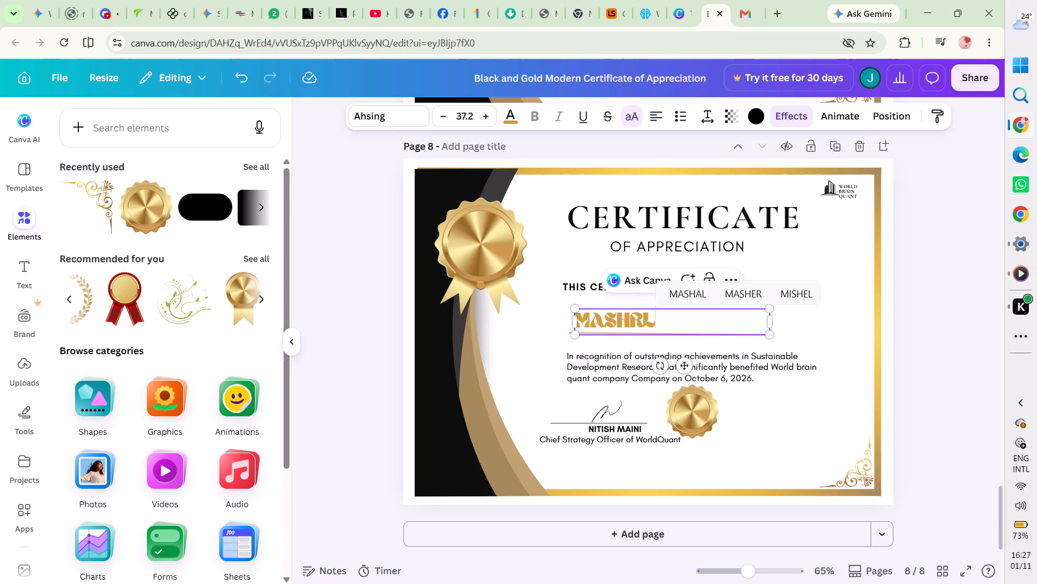
click(627, 318)
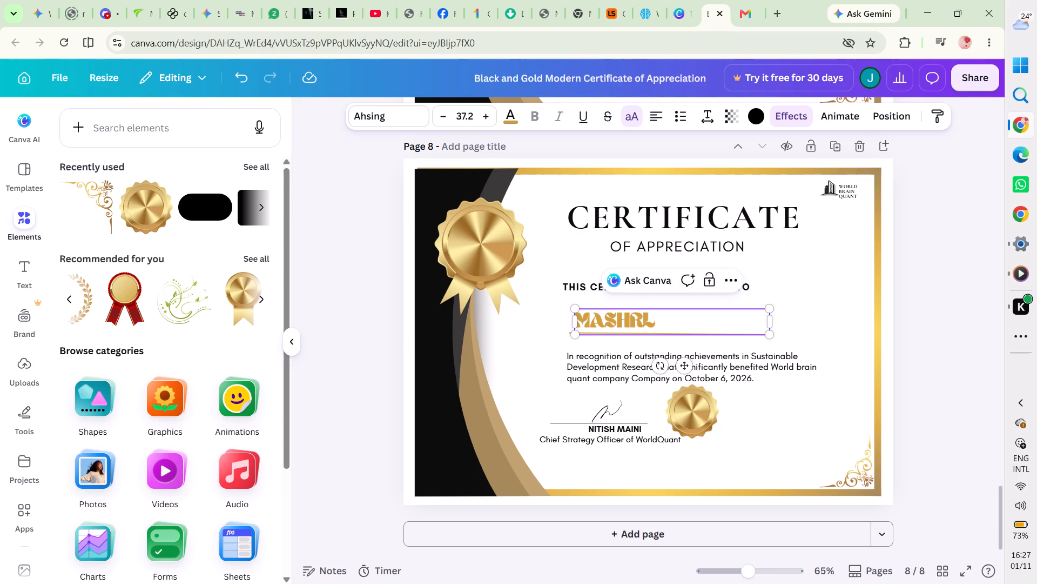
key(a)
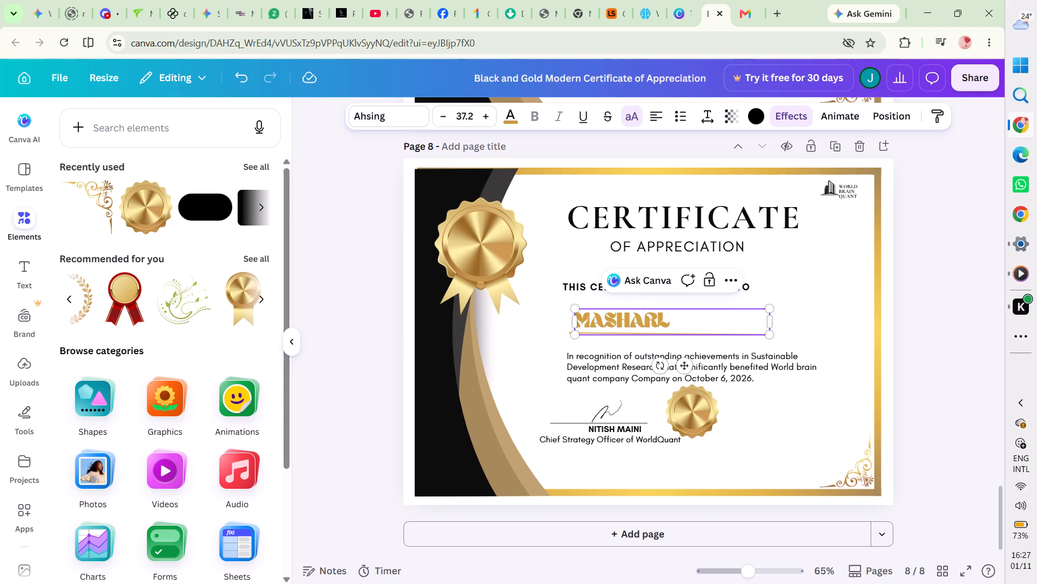
click(697, 333)
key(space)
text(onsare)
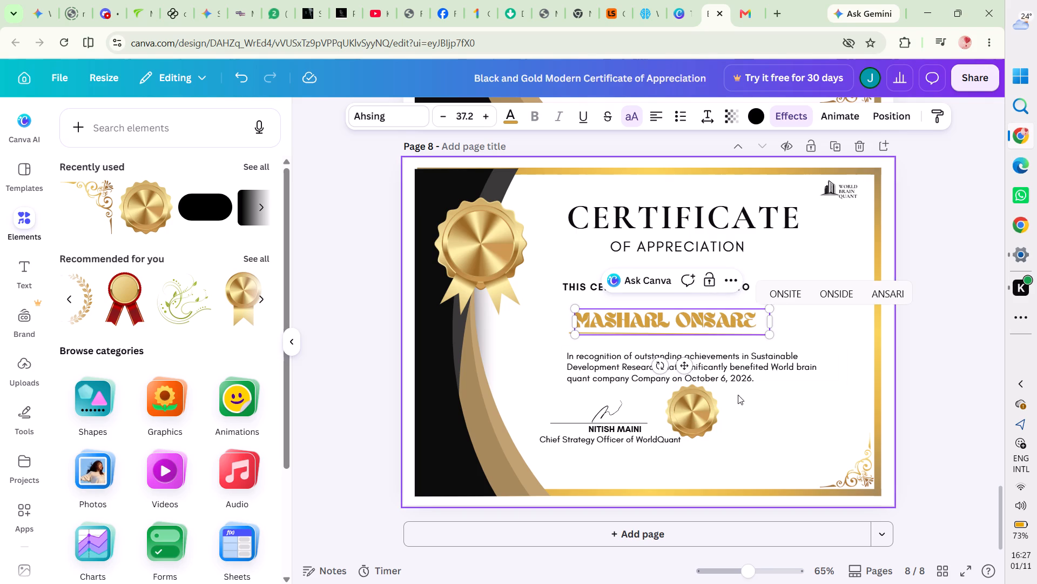
click(831, 430)
Duplicate the page 8 certificate as a new page 9.
scroll(831, 430, up, 1)
scroll(831, 430, down, 1)
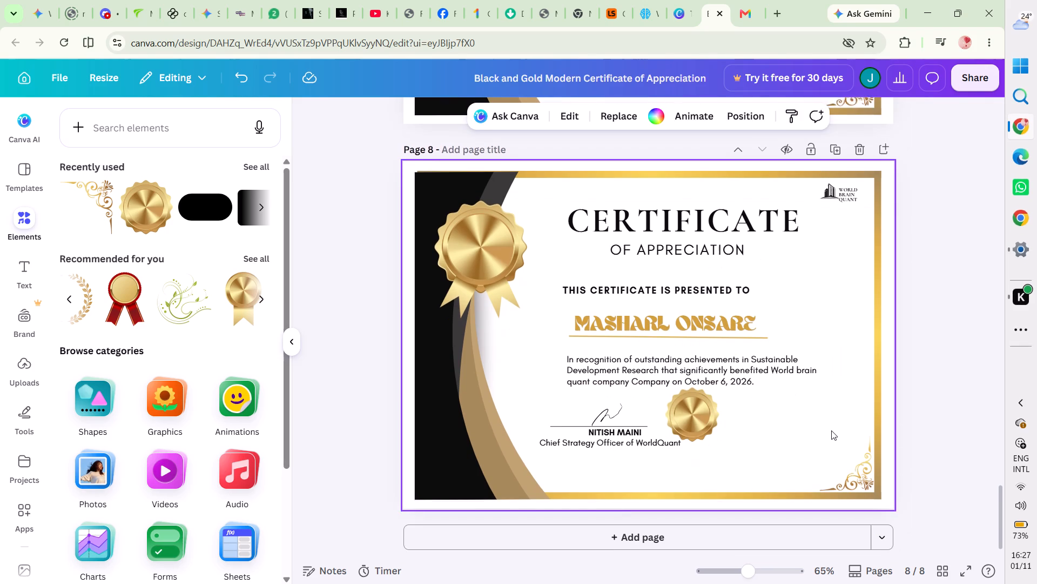
scroll(831, 430, down, 1)
click(833, 143)
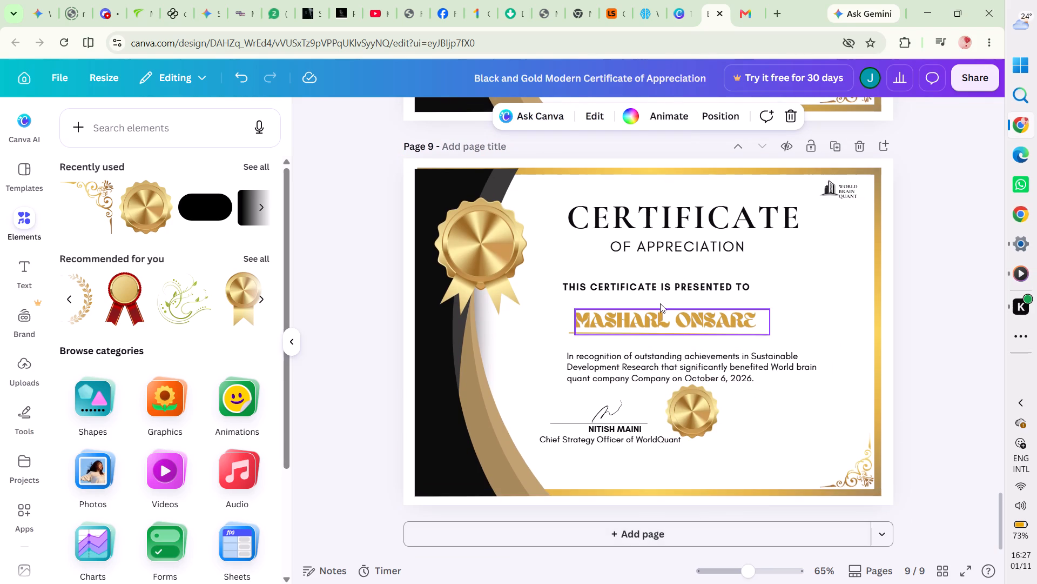
Replace the gold recipient name on the page 9 certificate with the next recipient's full name.
scroll(660, 304, up, 2)
scroll(660, 304, down, 1)
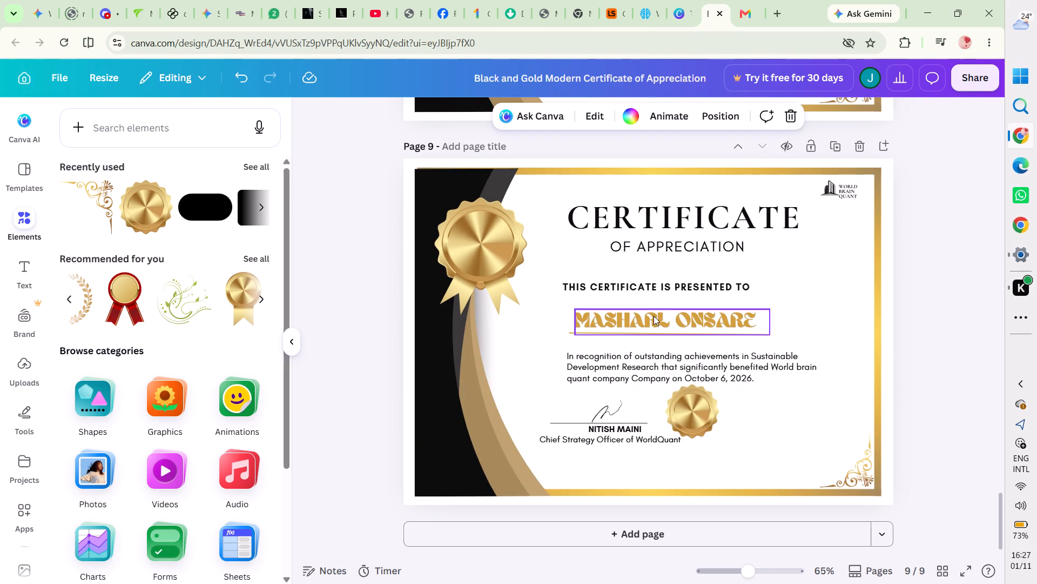
double_click(655, 316)
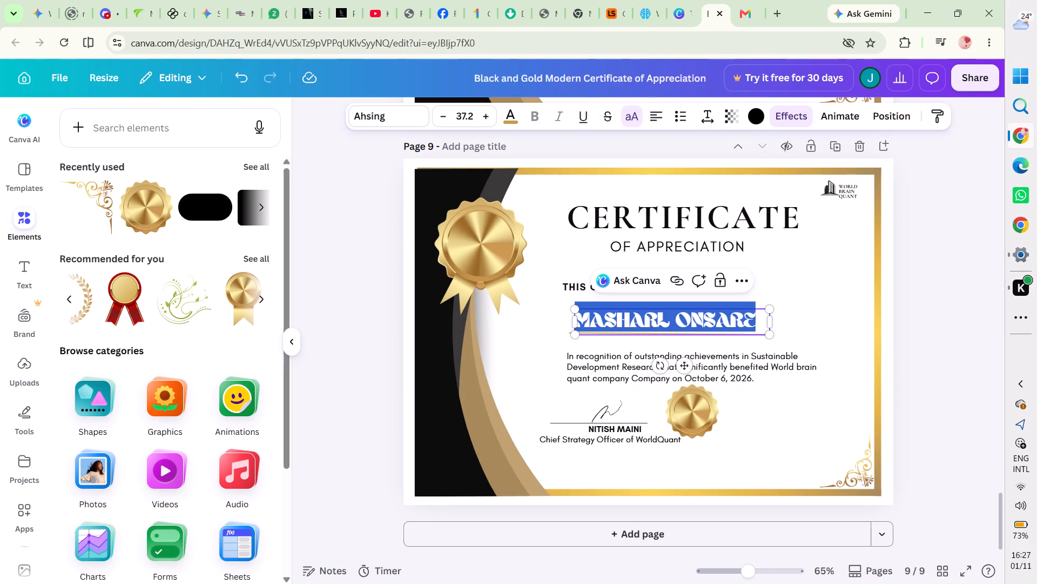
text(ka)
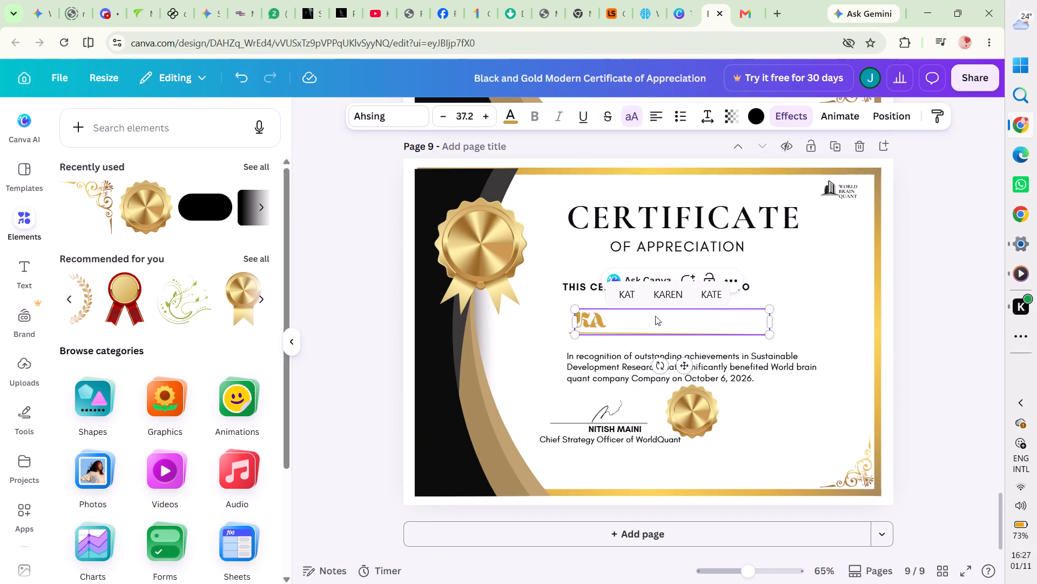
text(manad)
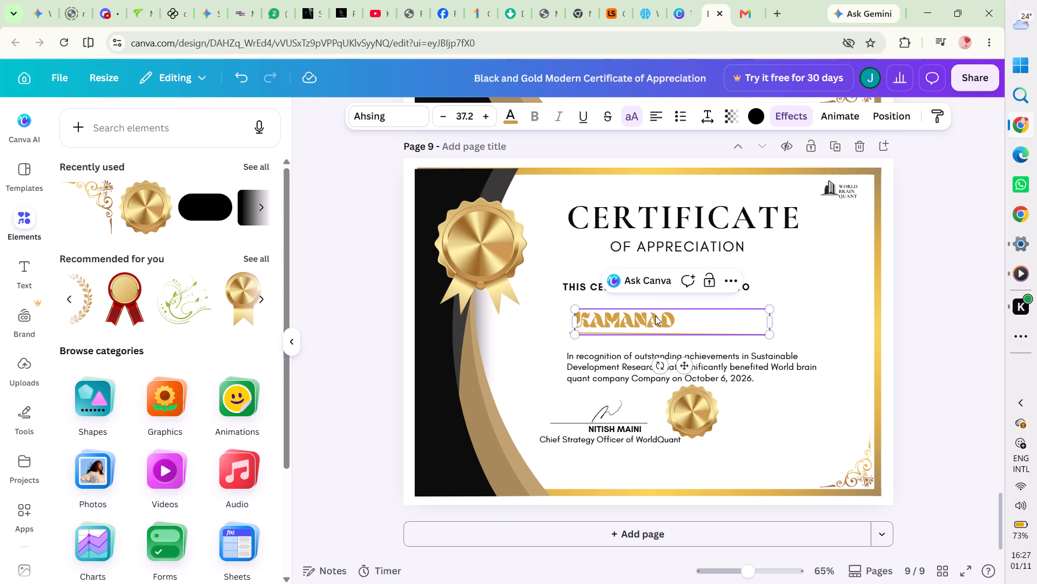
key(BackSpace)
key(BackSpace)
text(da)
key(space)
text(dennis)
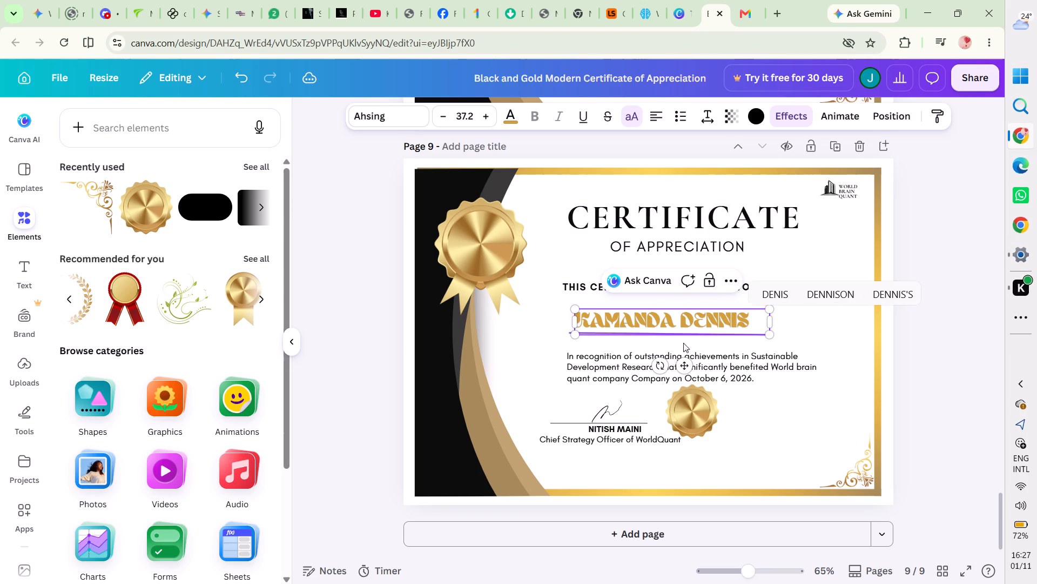
click(823, 250)
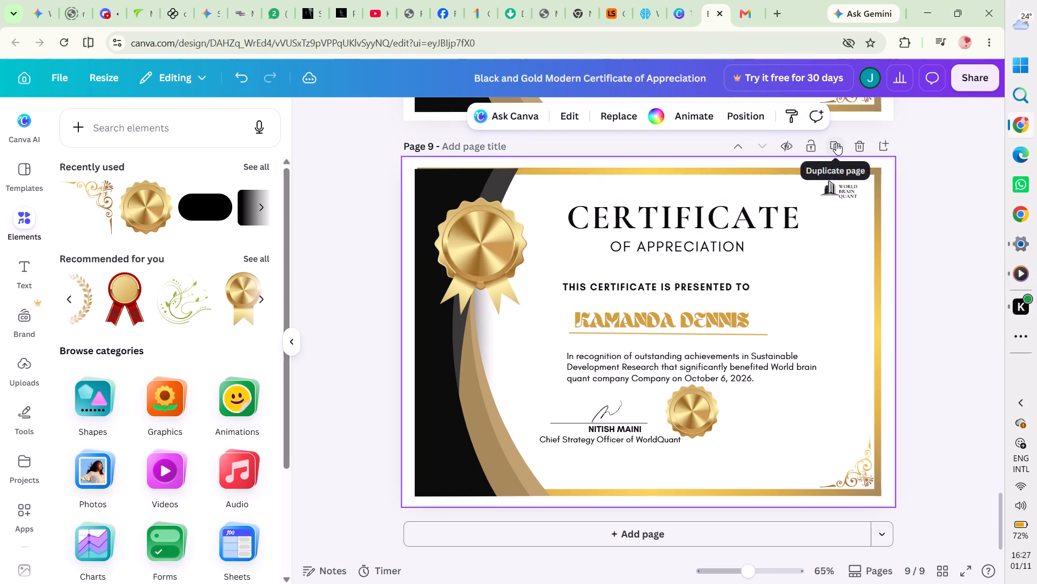
Duplicate the page 9 certificate as page 10 and replace its gold recipient name with the next recipient's full name.
click(836, 143)
double_click(668, 323)
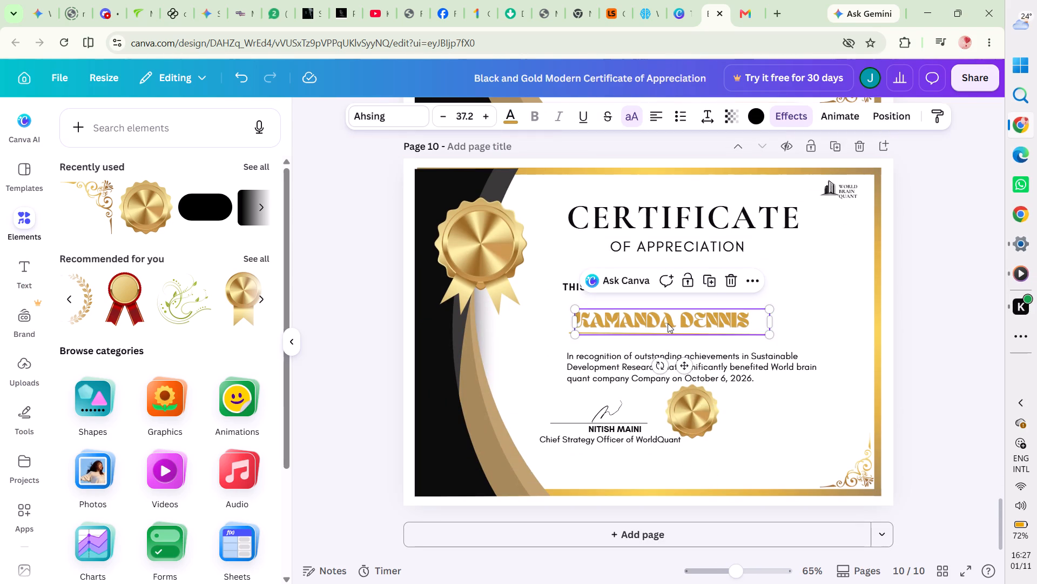
click(668, 323)
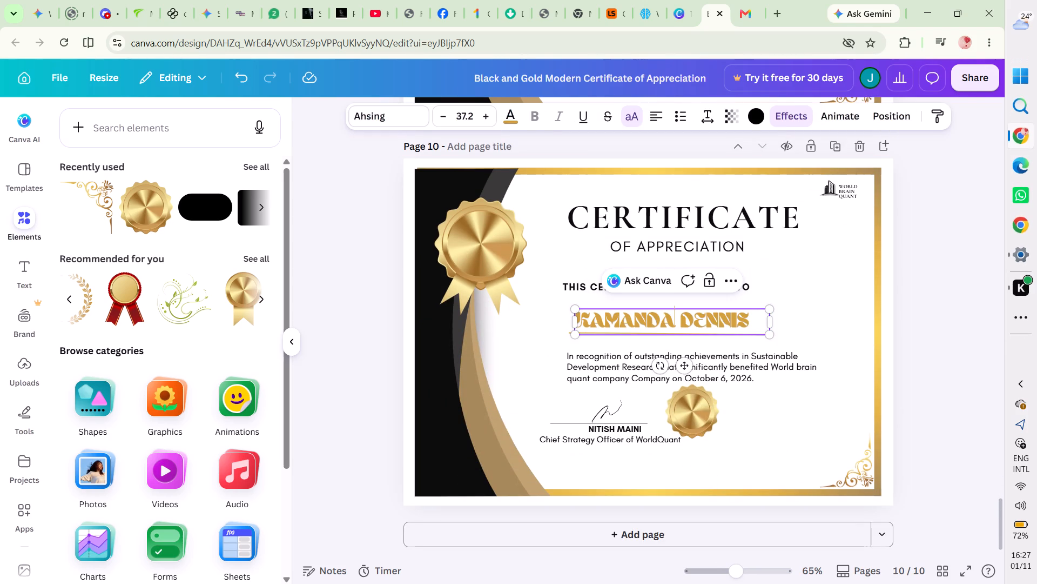
triple_click(668, 323)
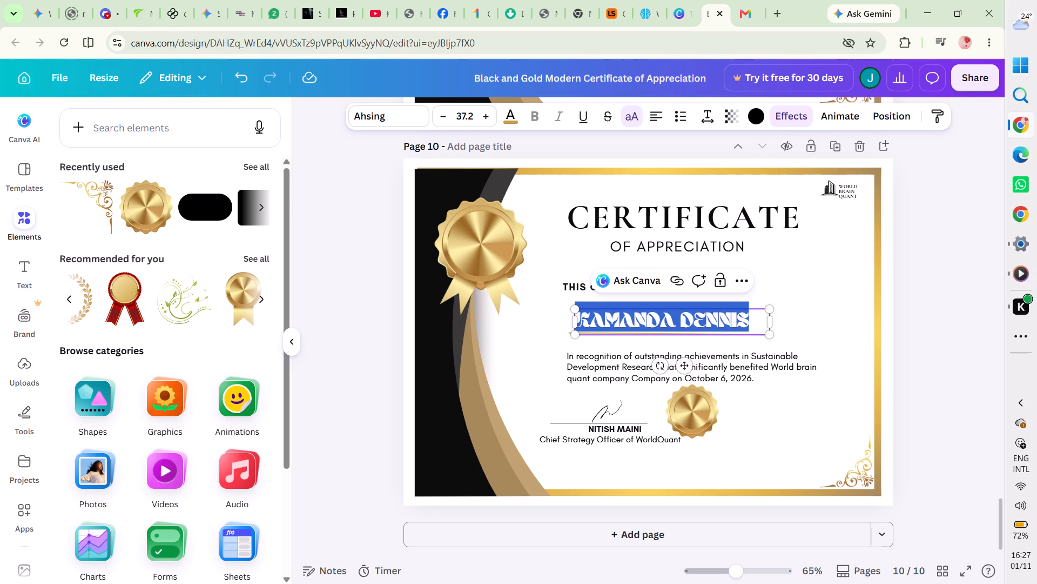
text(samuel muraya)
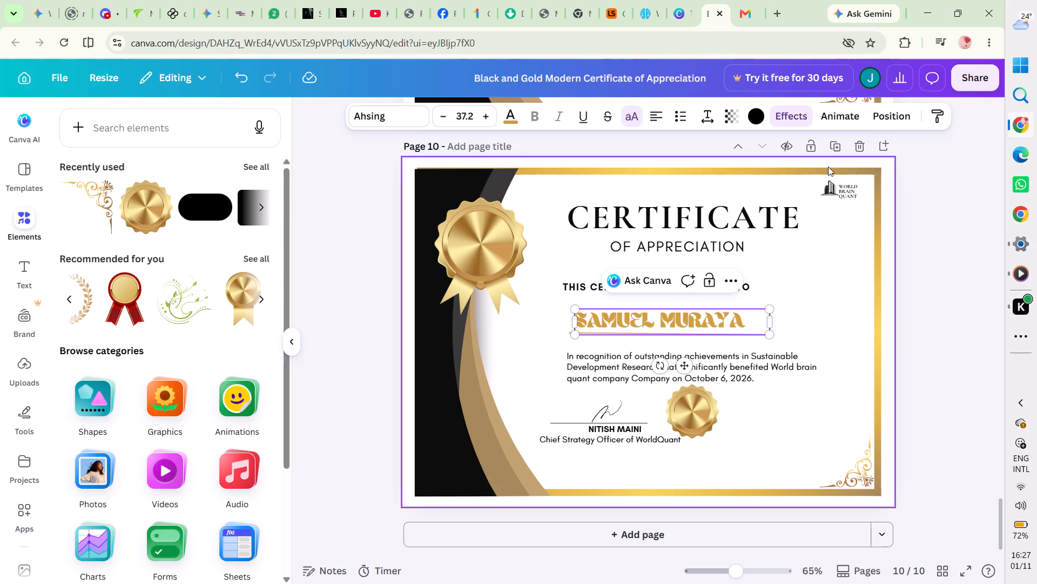
Duplicate the page 10 certificate as a new page 11 and select its gold recipient name.
click(833, 142)
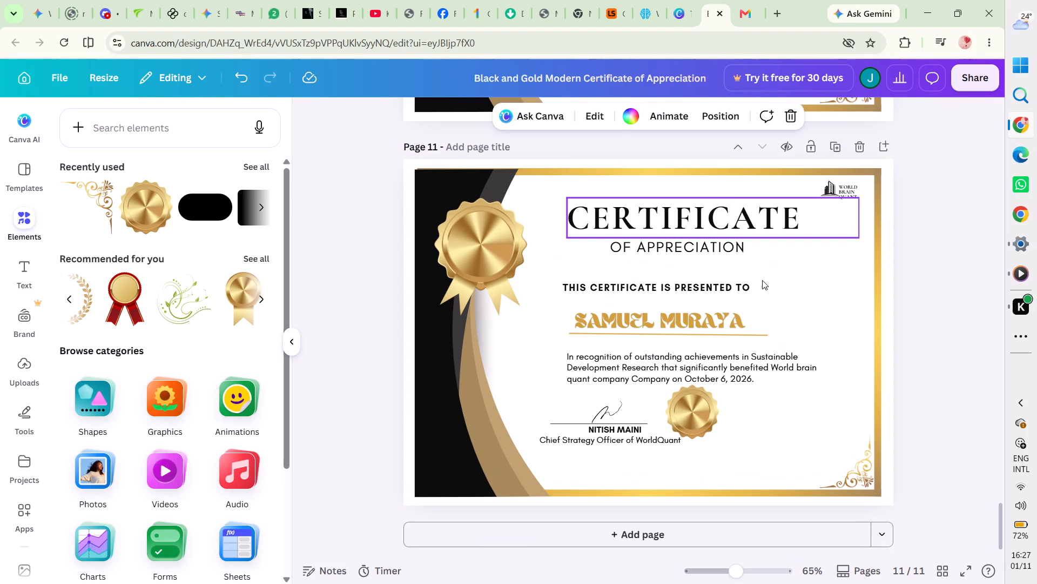
double_click(684, 324)
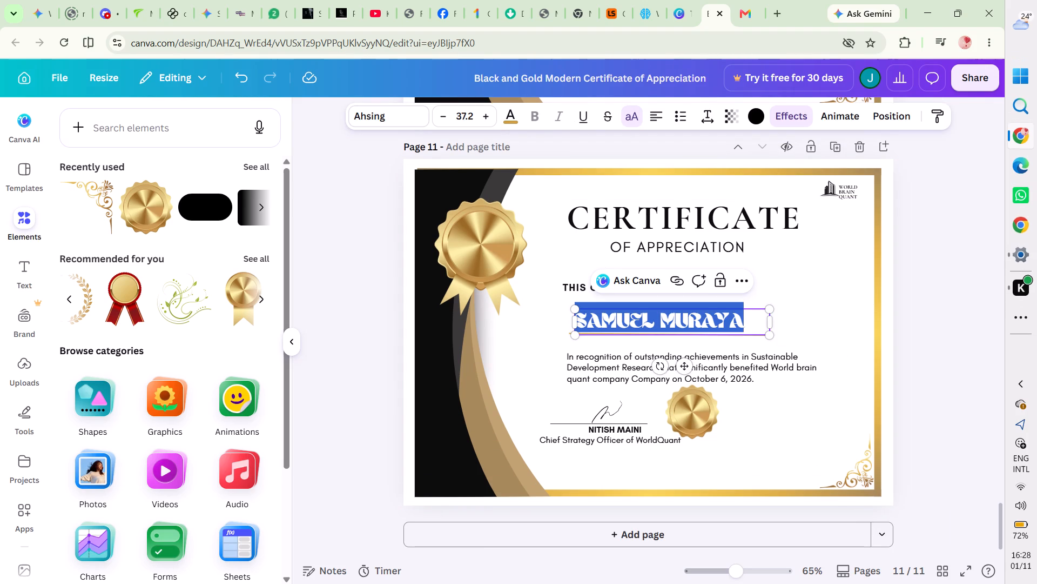
Look back through the earlier certificates from page 1 to page 11, checking which recipients are already covered.
scroll(935, 286, up, 15)
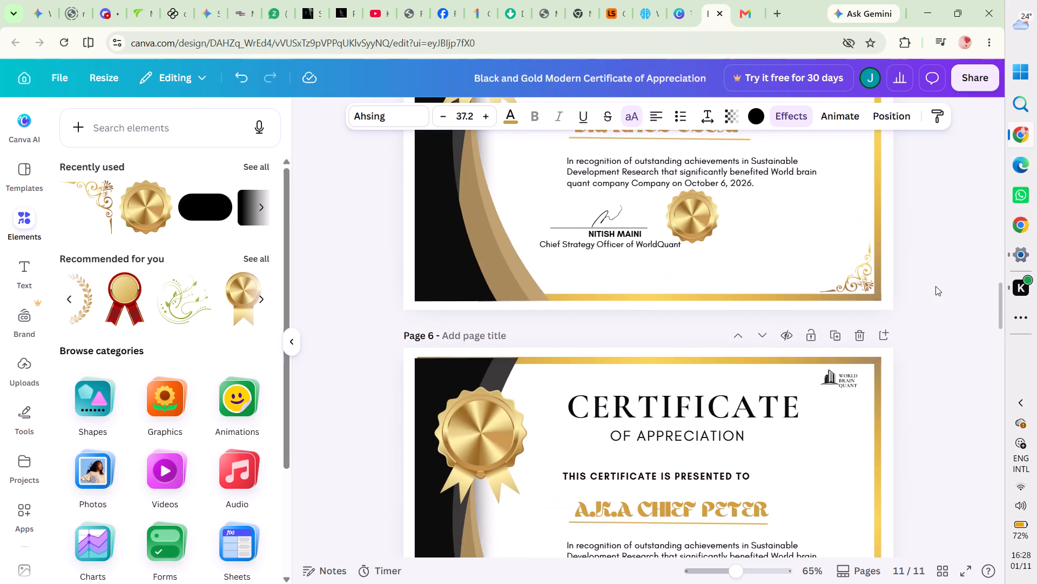
scroll(935, 286, up, 14)
scroll(935, 286, down, 2)
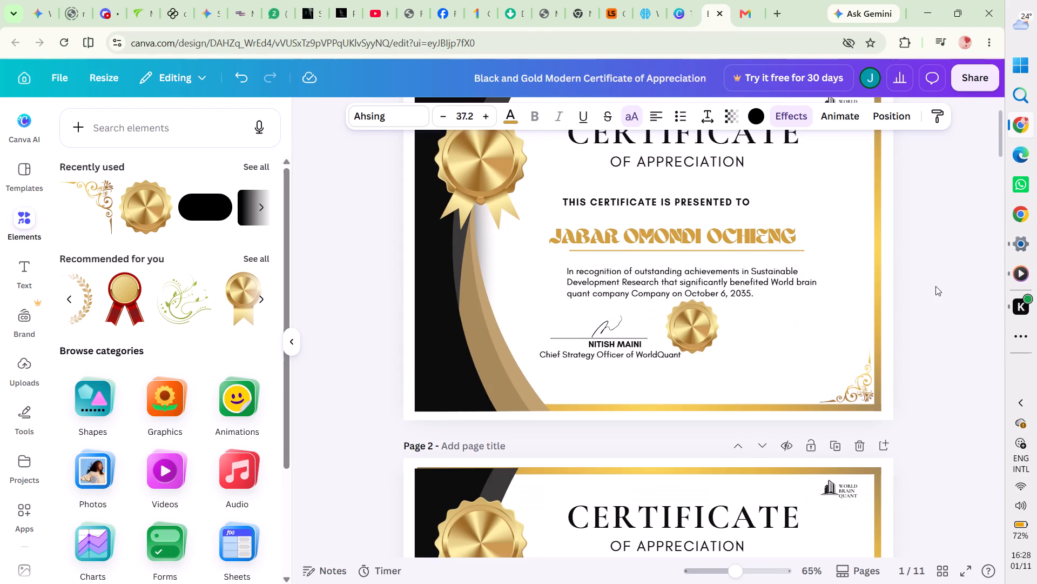
scroll(935, 286, down, 3)
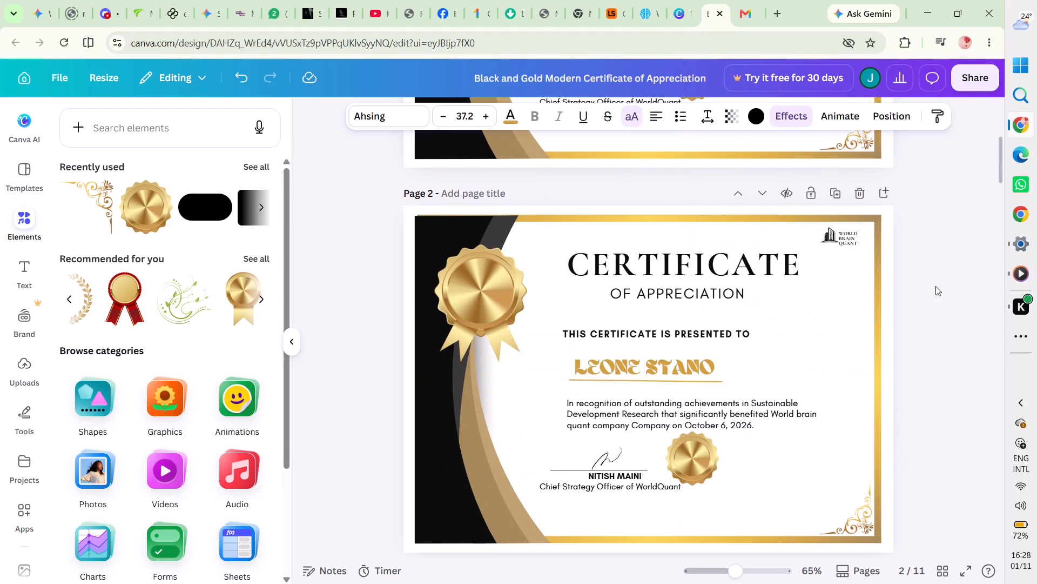
scroll(935, 286, down, 2)
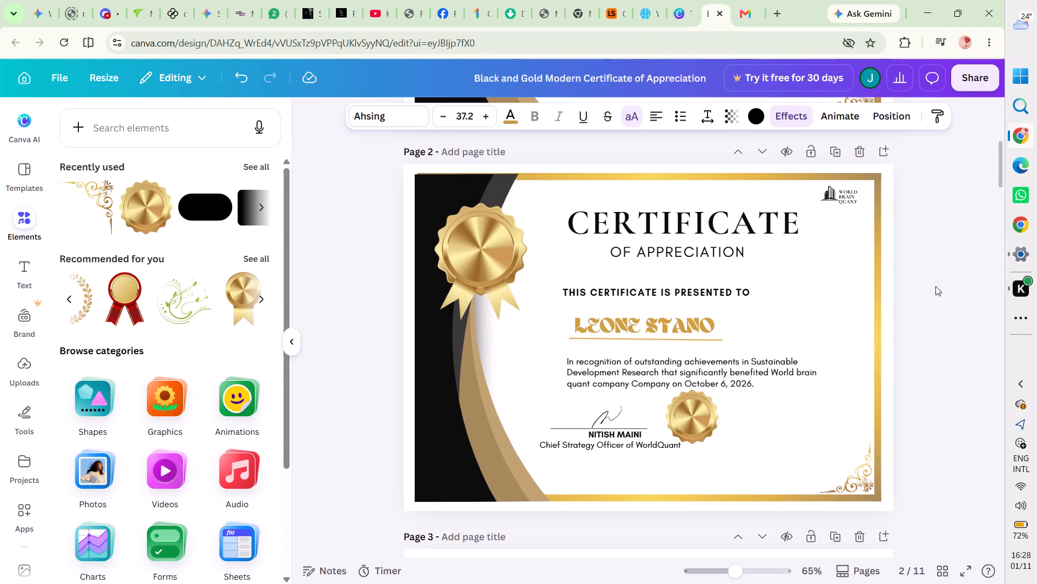
scroll(935, 286, down, 7)
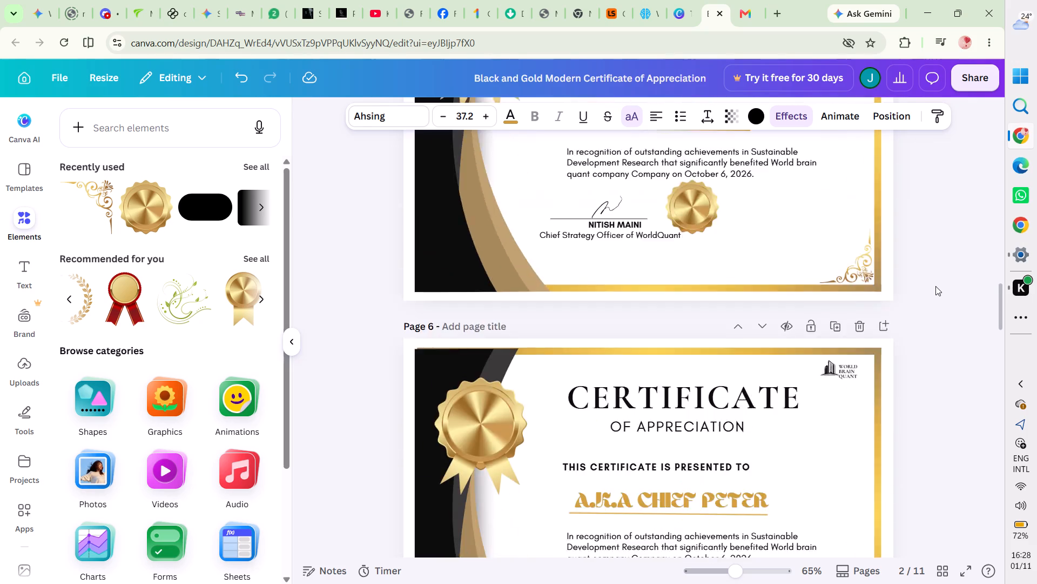
scroll(935, 286, down, 5)
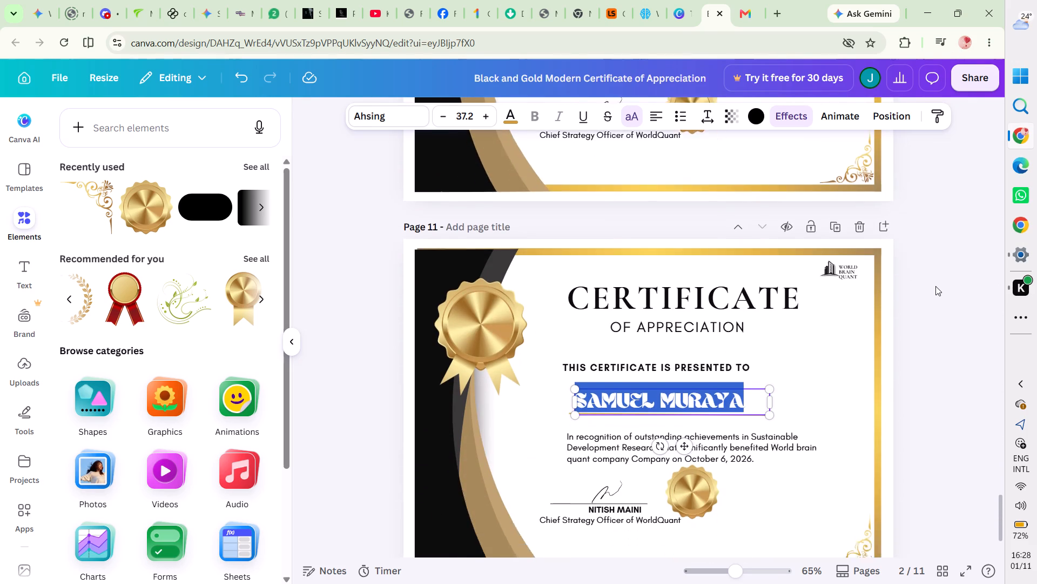
scroll(935, 286, down, 2)
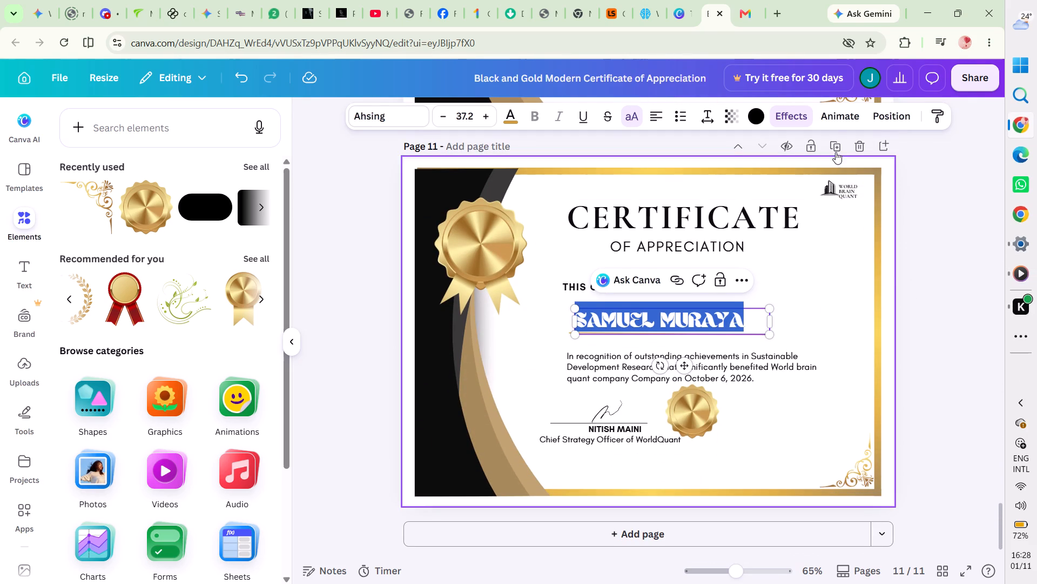
Duplicate the page 11 certificate as a new page 12.
click(835, 152)
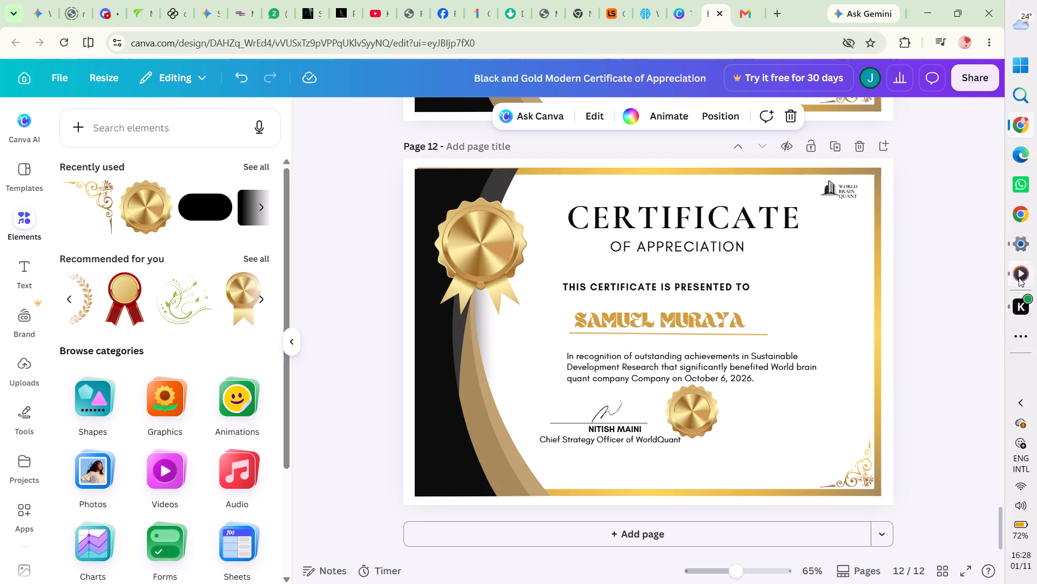
Switch to Media Player and play the deejay_hixs video from the recent media.
click(1019, 277)
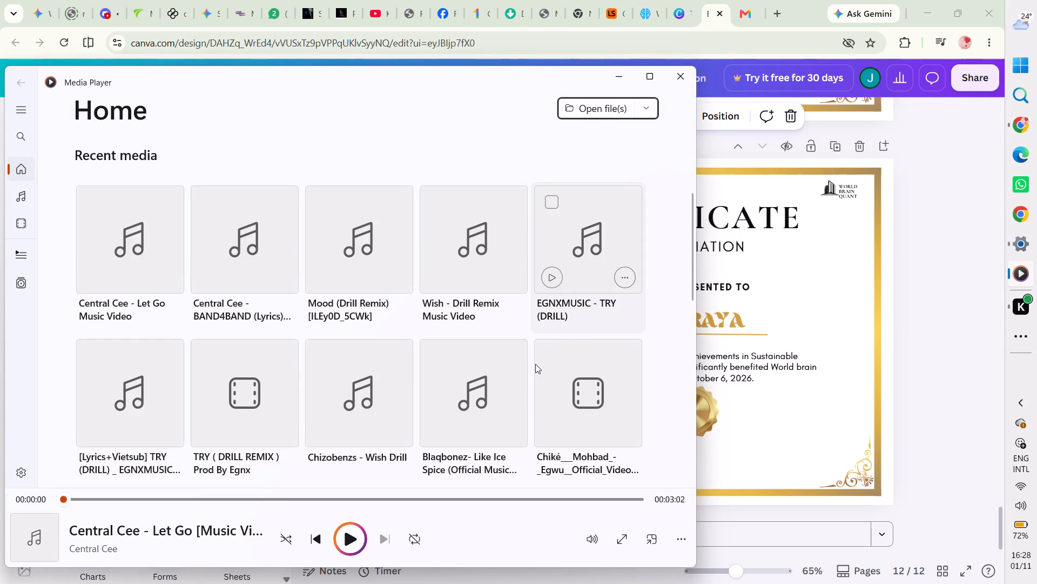
scroll(535, 364, down, 4)
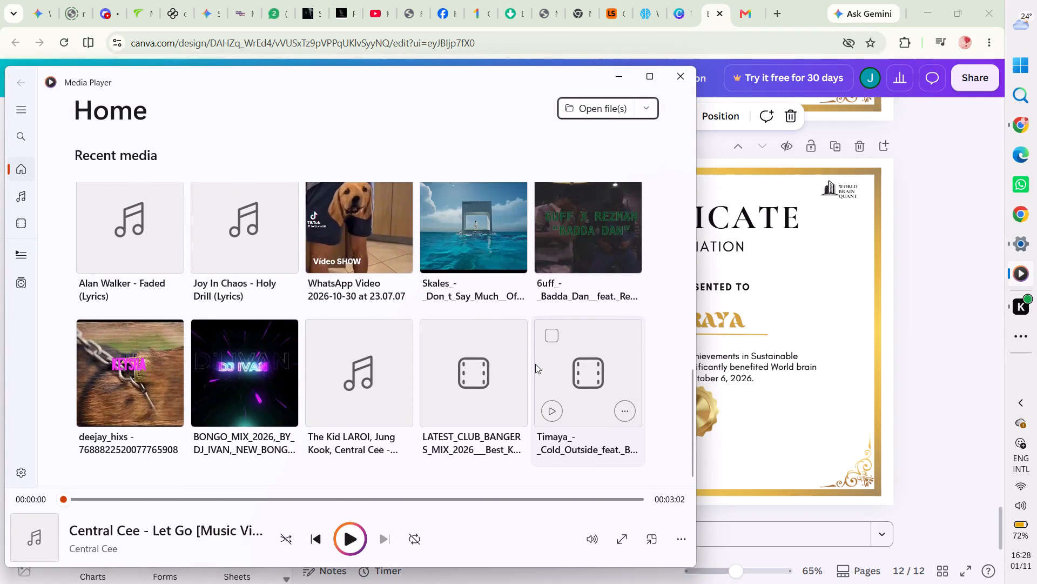
scroll(535, 364, up, 3)
scroll(535, 364, down, 1)
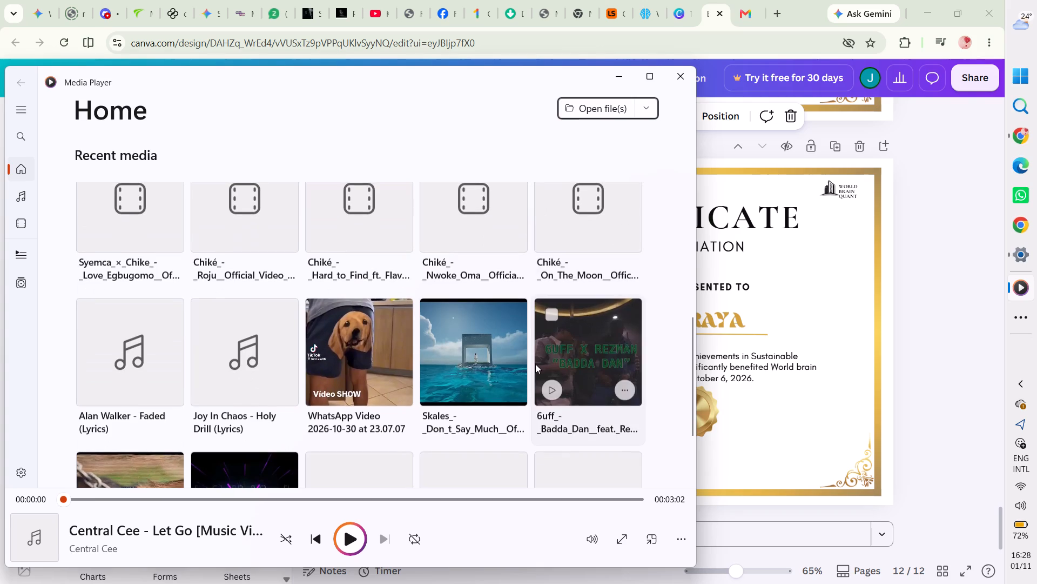
scroll(535, 364, up, 5)
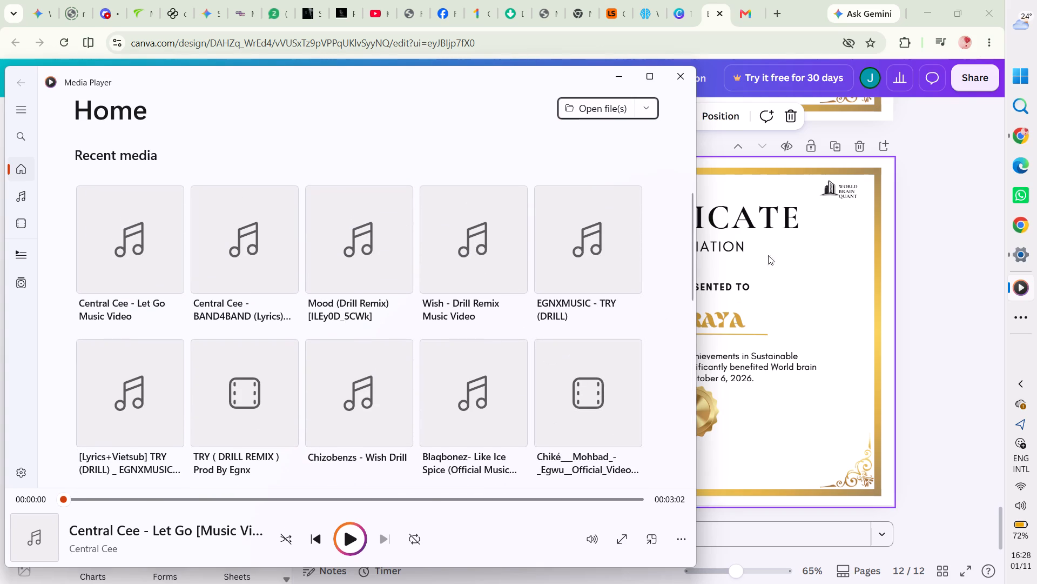
scroll(385, 383, down, 2)
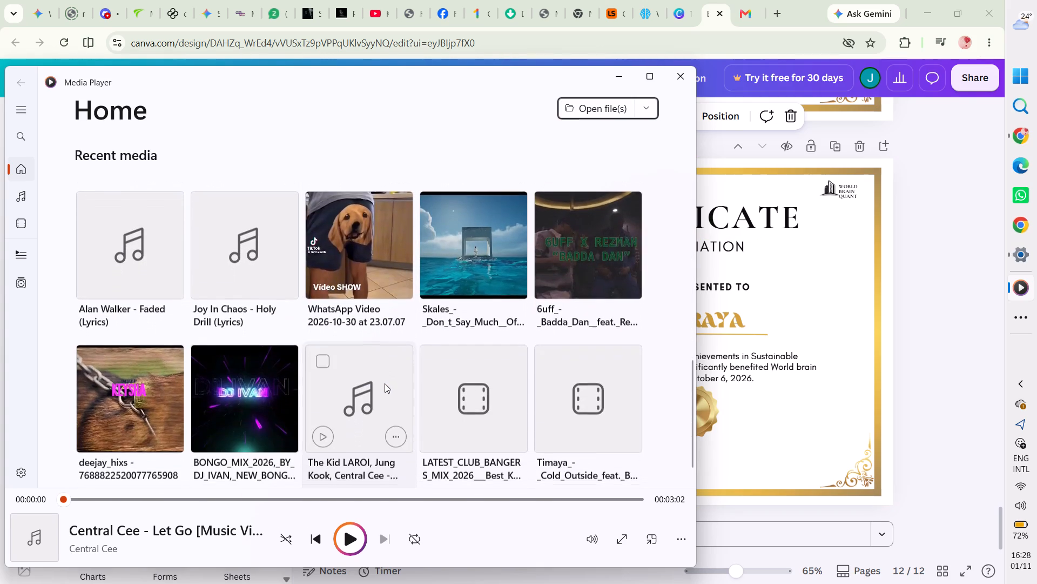
scroll(385, 383, up, 1)
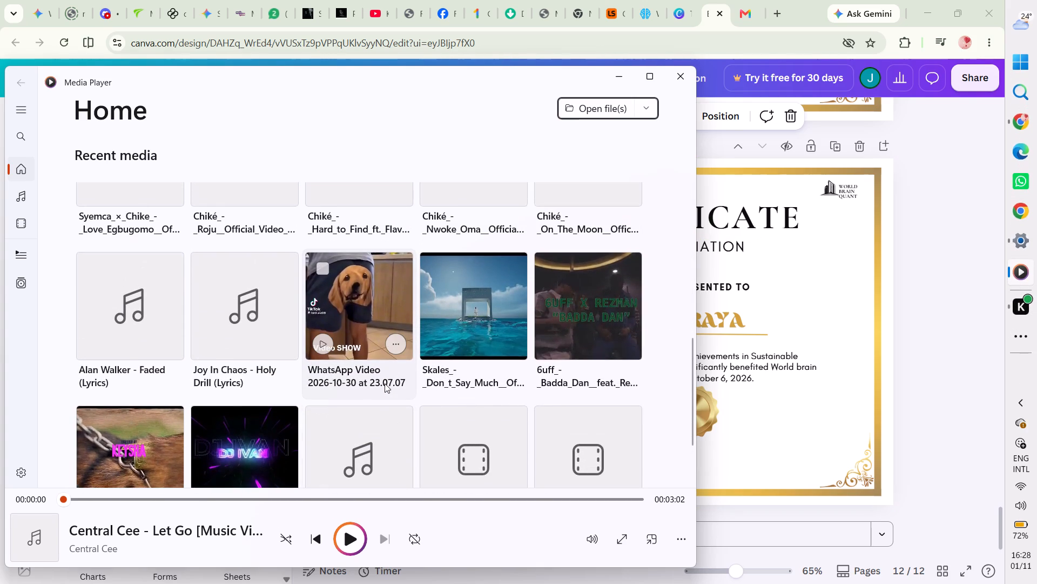
double_click(132, 470)
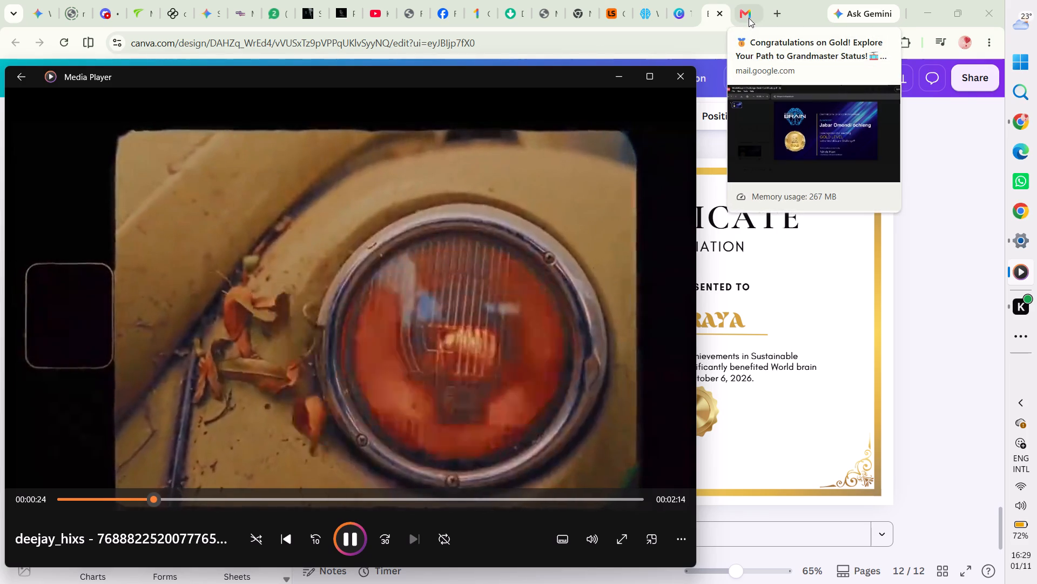
Switch back to the Canva certificate design and duplicate the page 12 certificate as a new page 13.
click(828, 287)
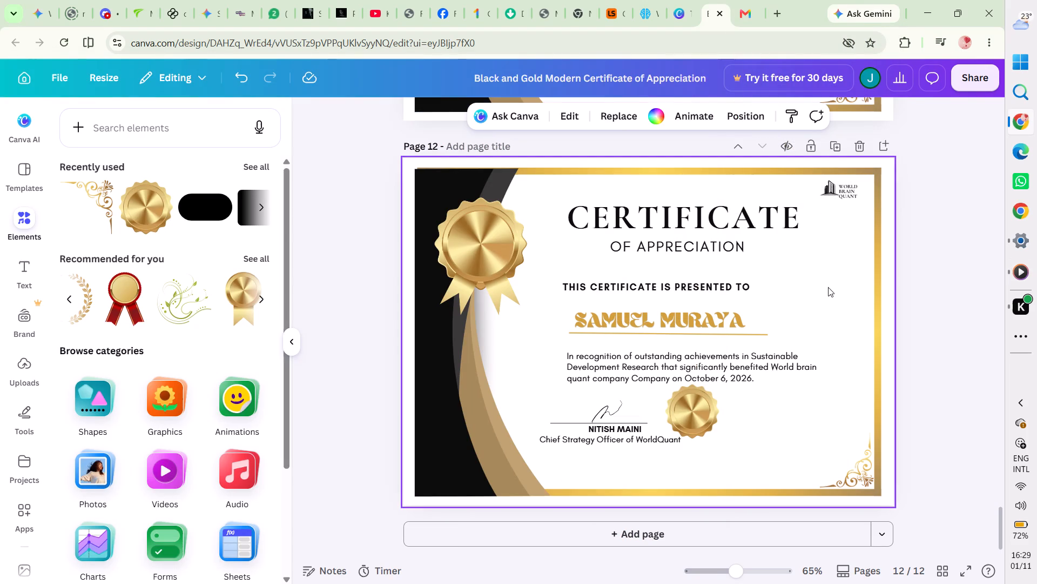
scroll(828, 287, down, 1)
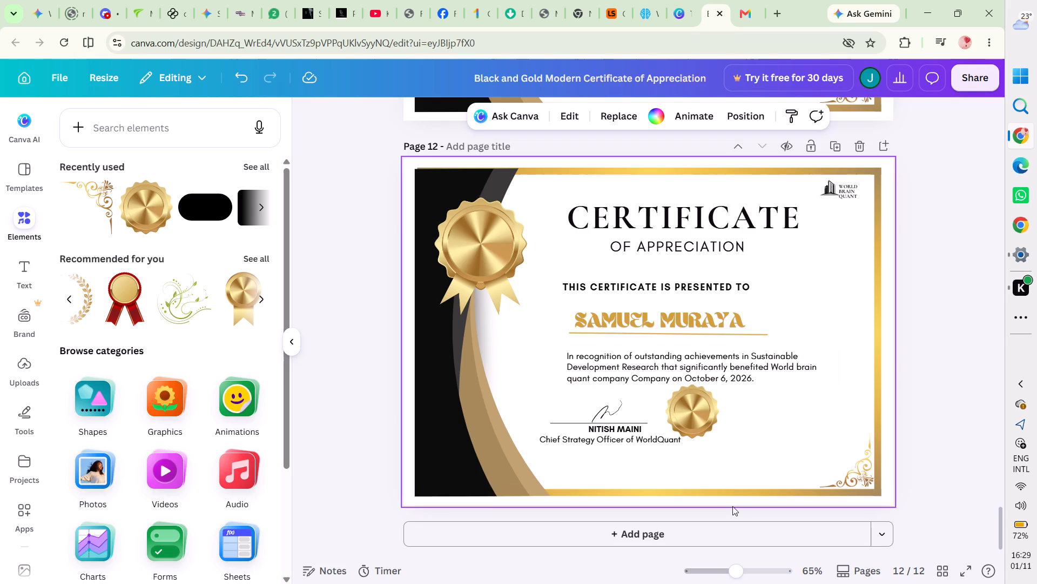
click(831, 152)
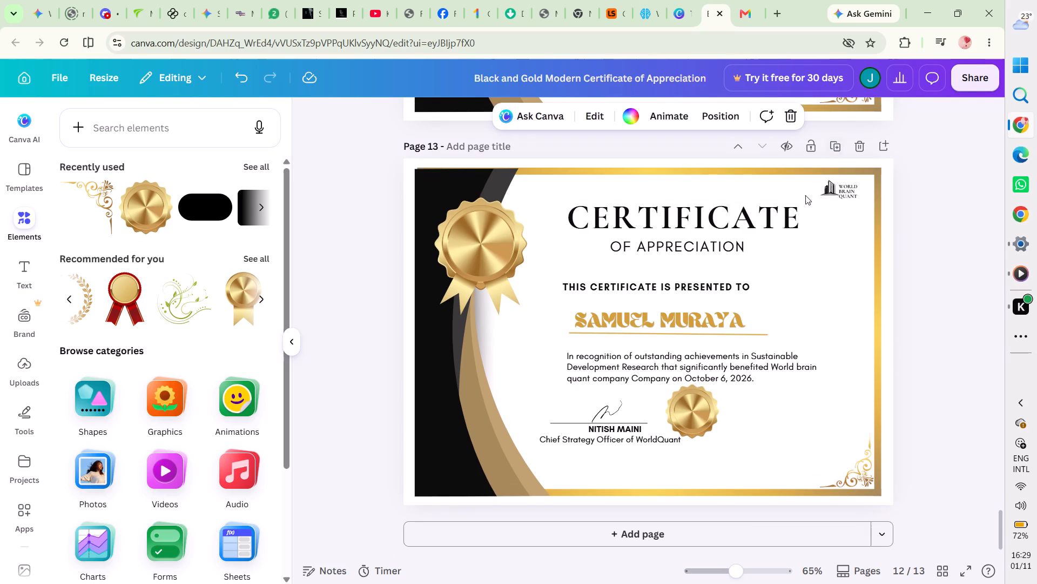
Replace the gold recipient name on the page 13 certificate with the next recipient's full name.
double_click(686, 316)
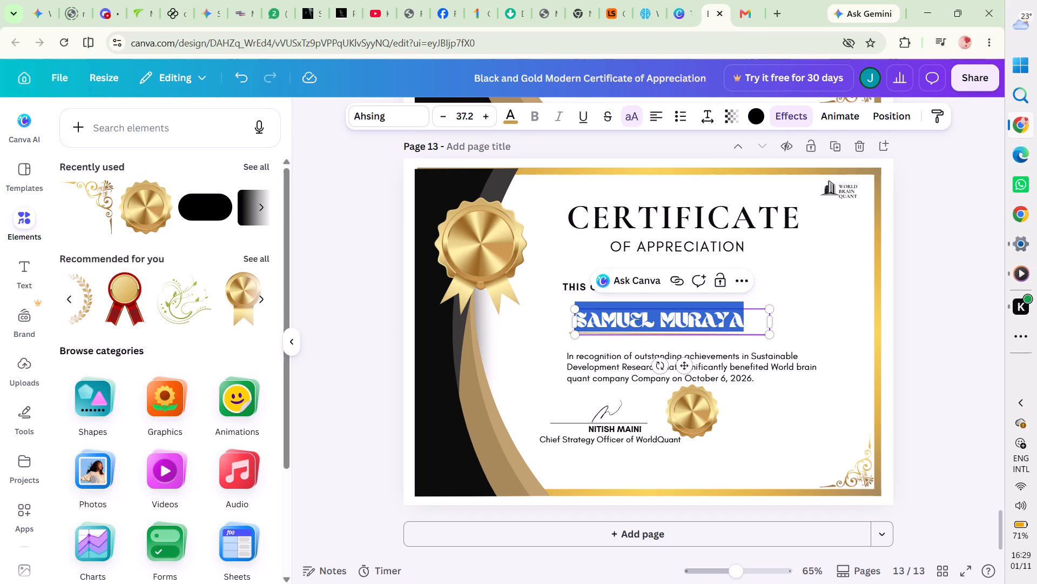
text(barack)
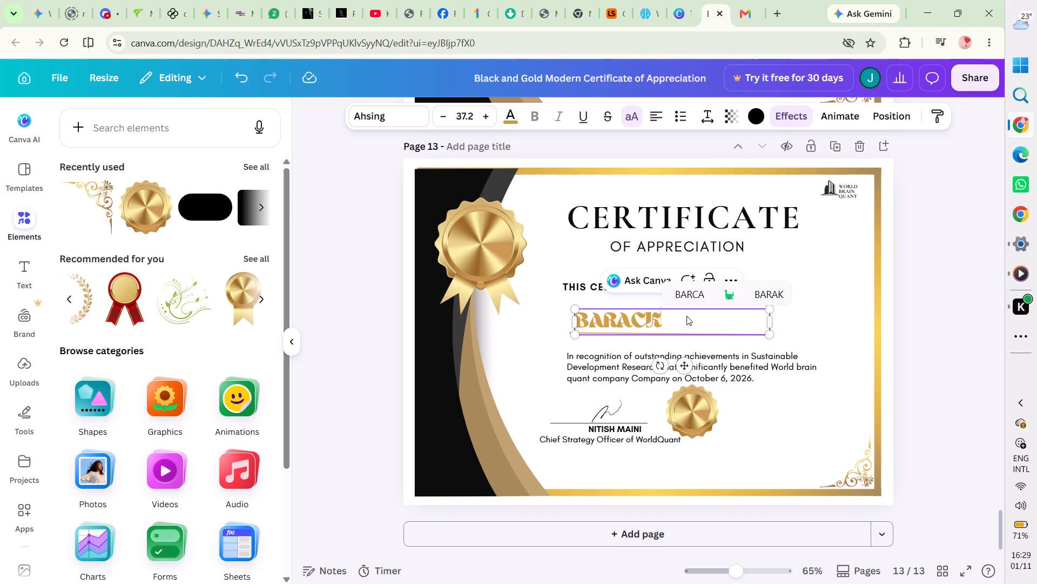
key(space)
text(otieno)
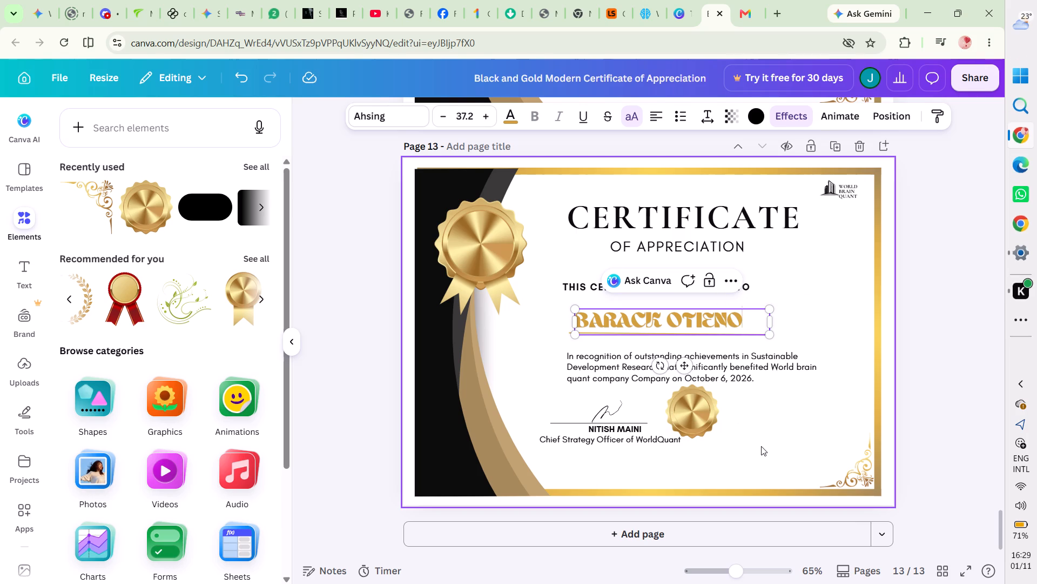
click(761, 446)
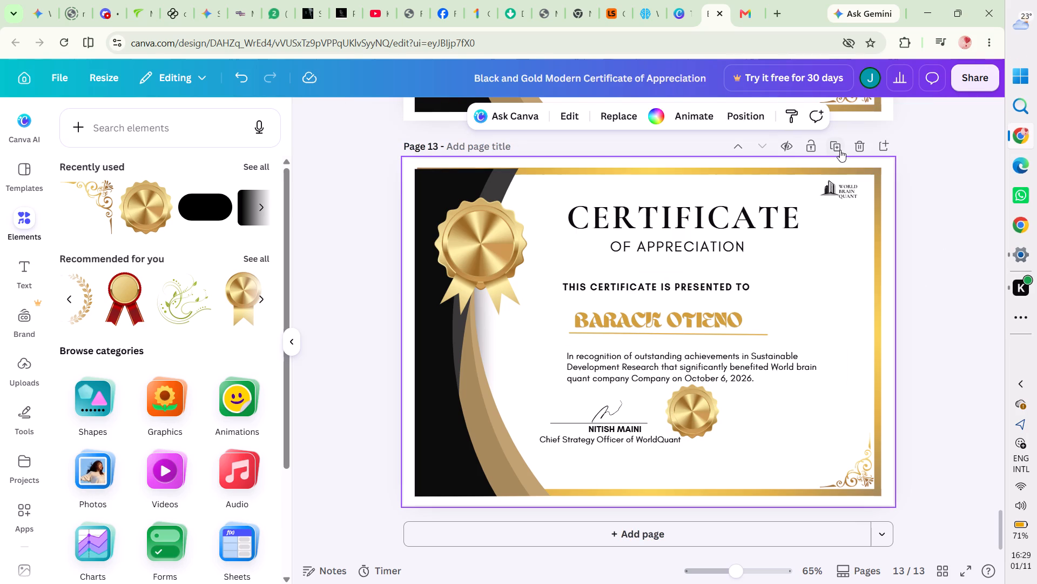
Duplicate the page 13 certificate as page 14 and replace its gold recipient name with the next recipient's full name.
click(838, 149)
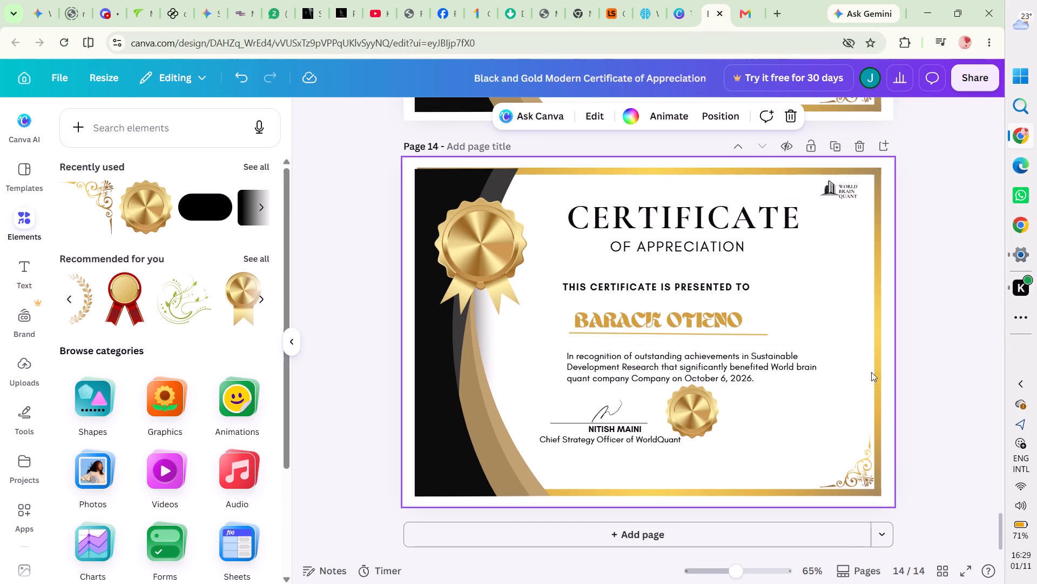
double_click(675, 320)
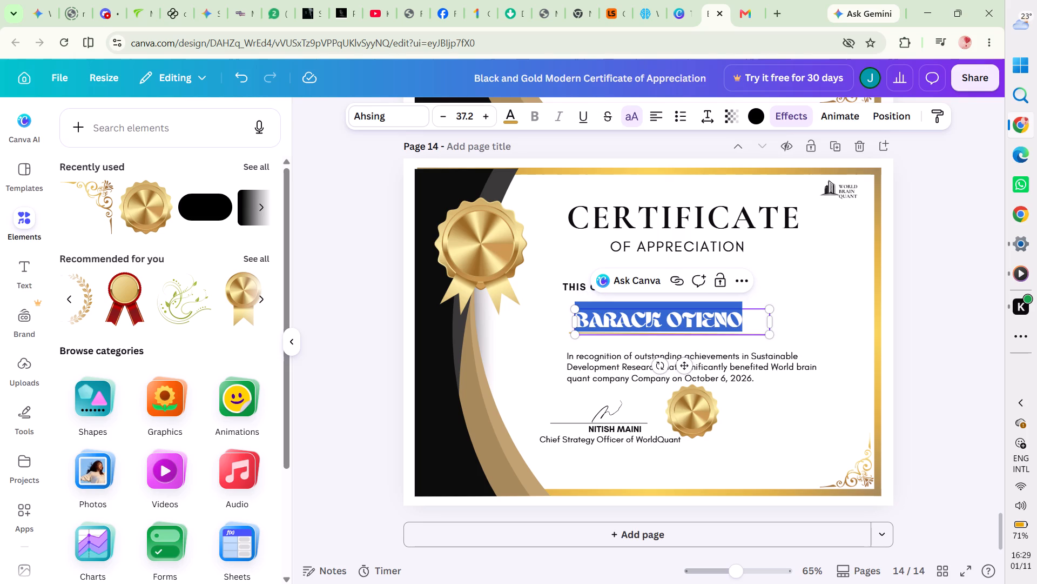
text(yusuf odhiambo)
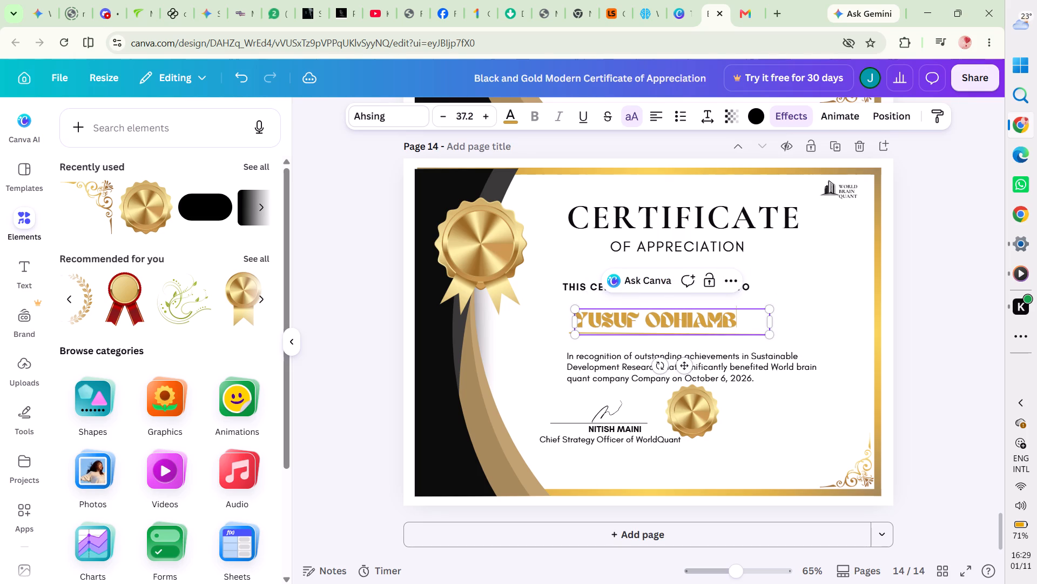
Duplicate the page 14 certificate as page 15 and replace its gold recipient name with the next recipient's full name.
click(830, 151)
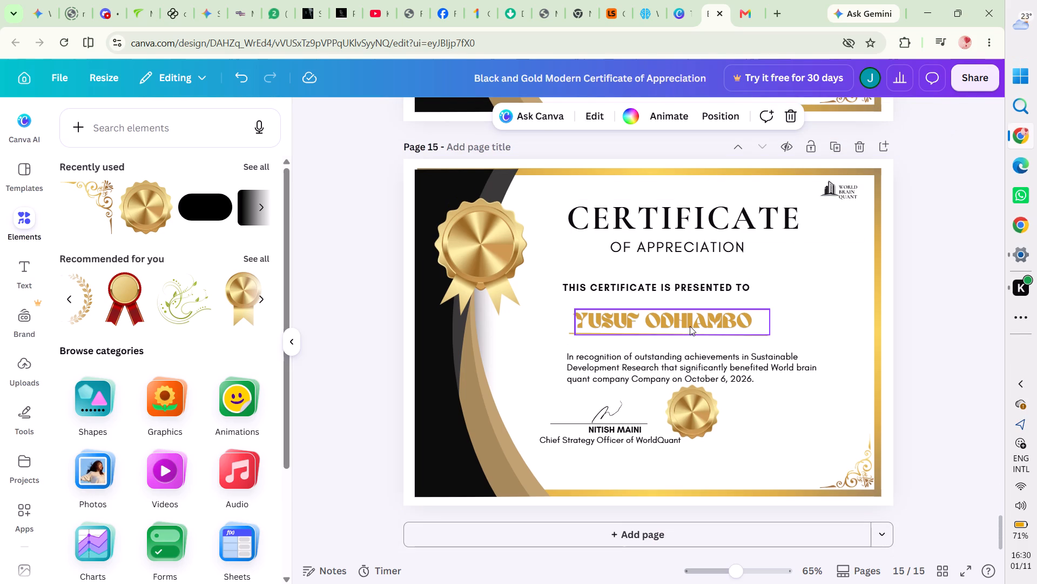
double_click(690, 326)
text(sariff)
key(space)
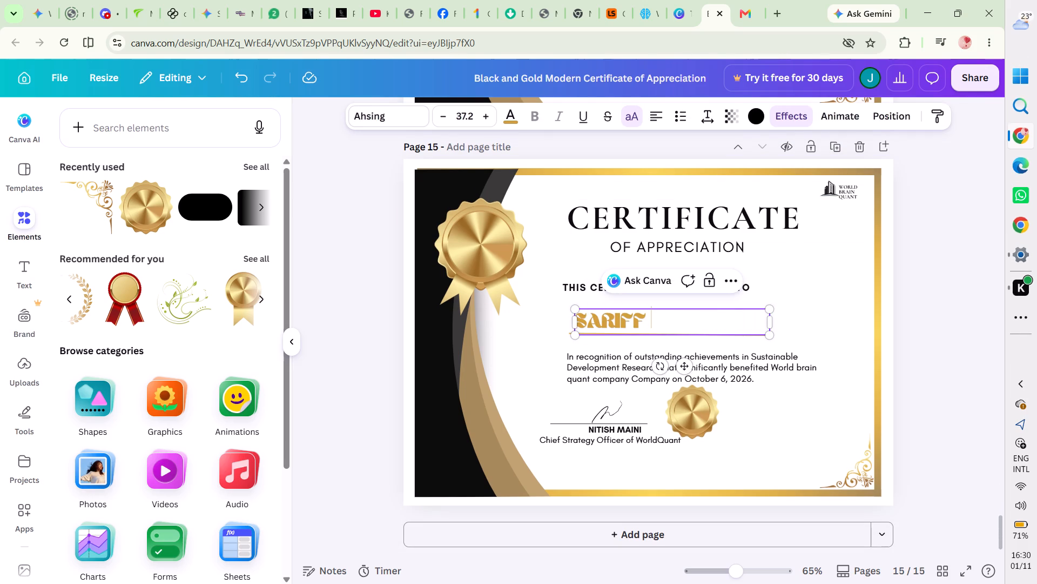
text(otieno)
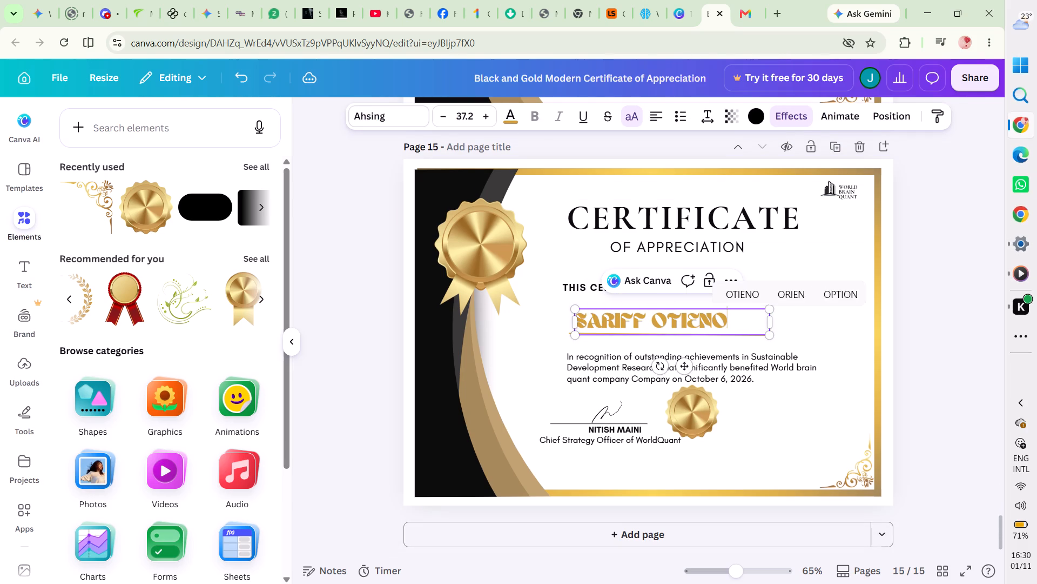
Duplicate the page 15 certificate as a new page 16.
click(835, 147)
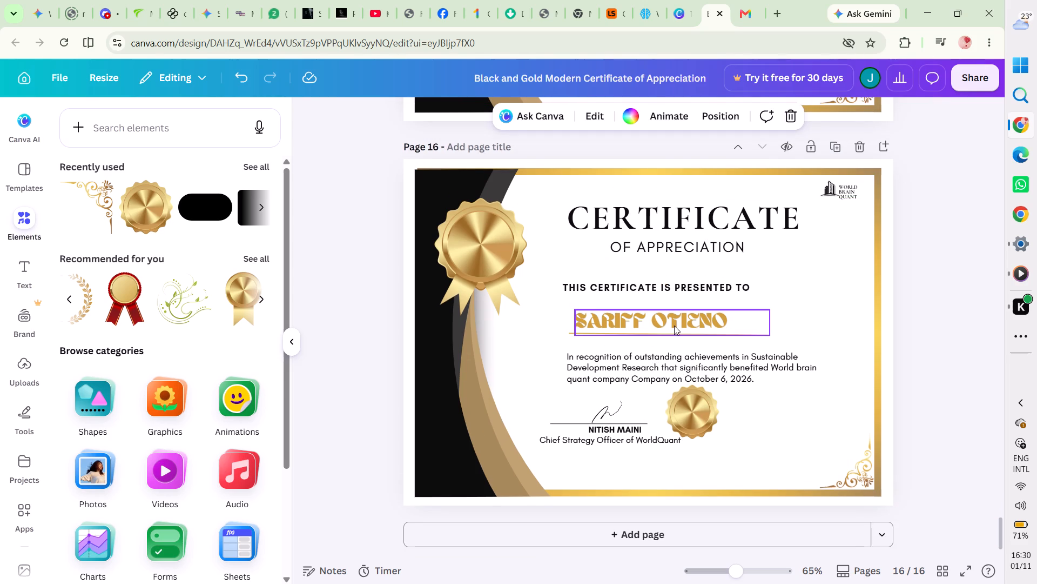
Replace the gold recipient name on page 16 with the next recipient's full name and widen its text box to fit one line.
double_click(674, 326)
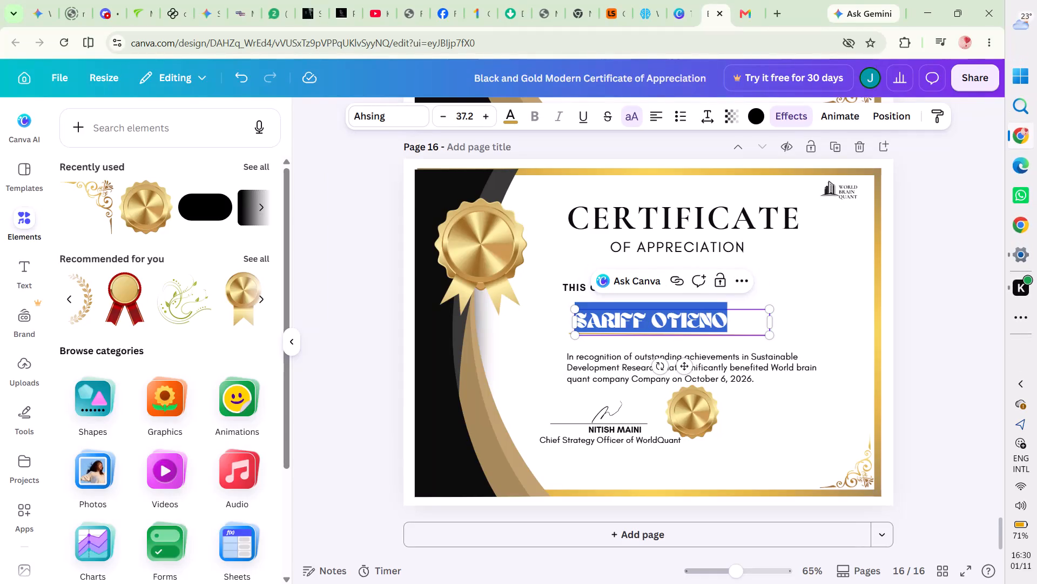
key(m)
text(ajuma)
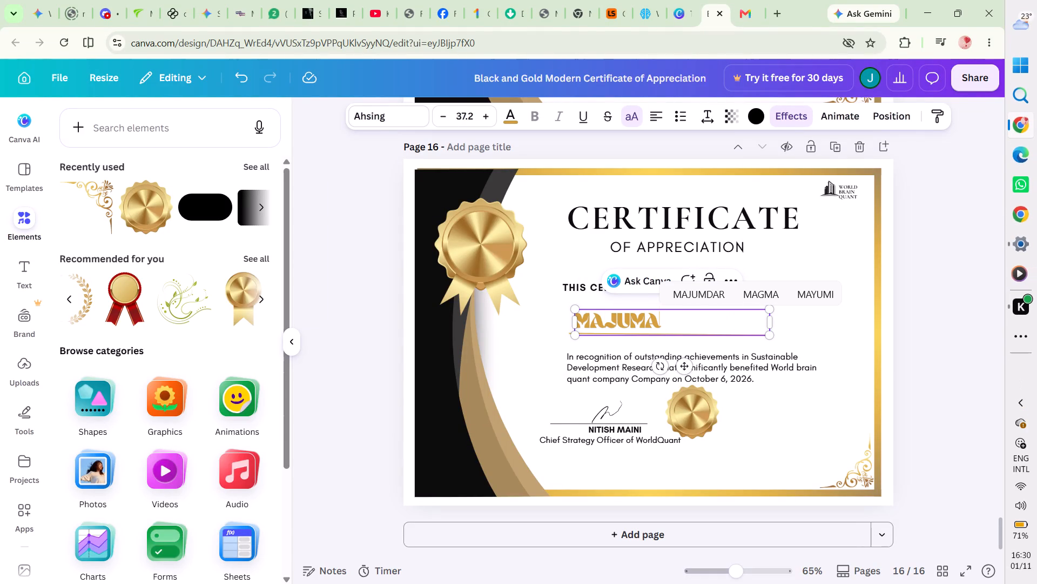
click(679, 320)
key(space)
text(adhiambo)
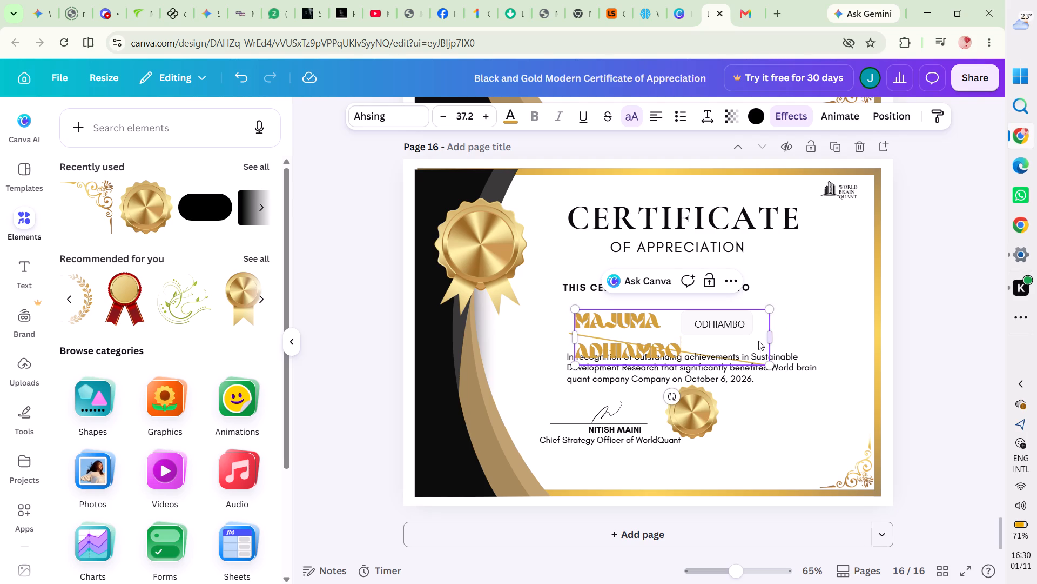
drag(773, 334, 810, 324)
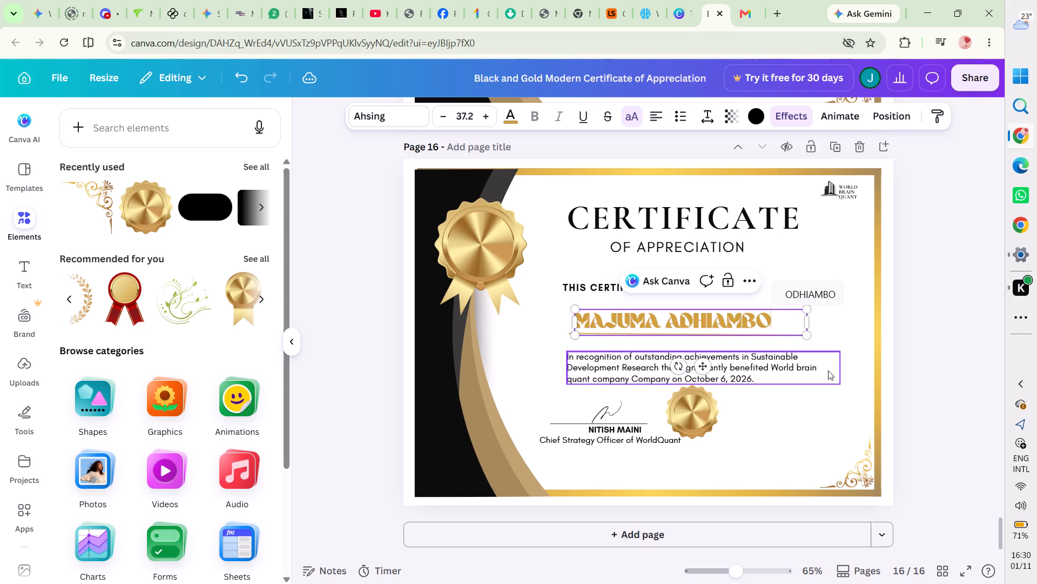
Duplicate the page 16 certificate as page 17 and replace its gold recipient name with the next recipient's full name.
click(834, 146)
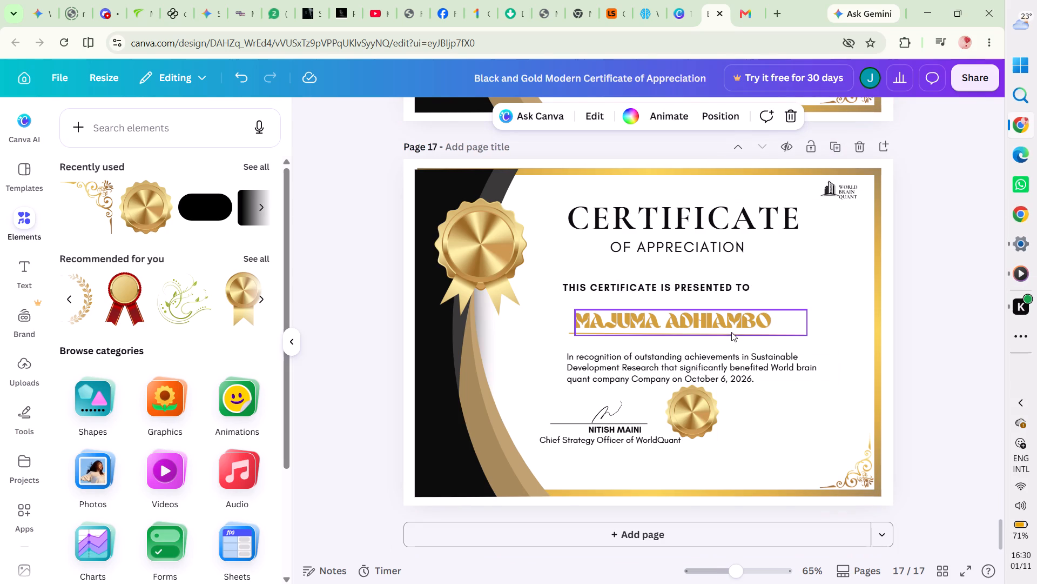
double_click(694, 314)
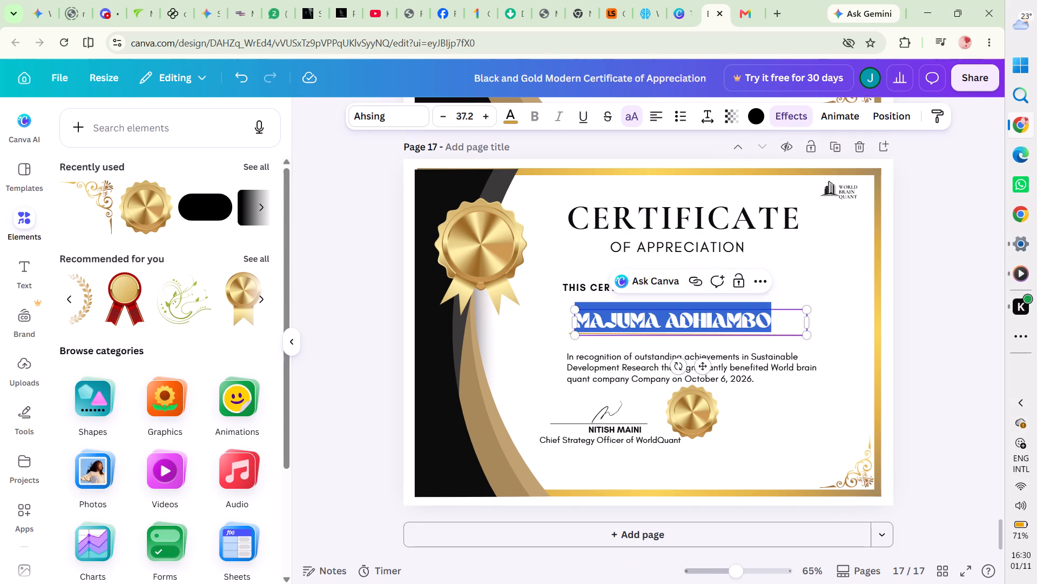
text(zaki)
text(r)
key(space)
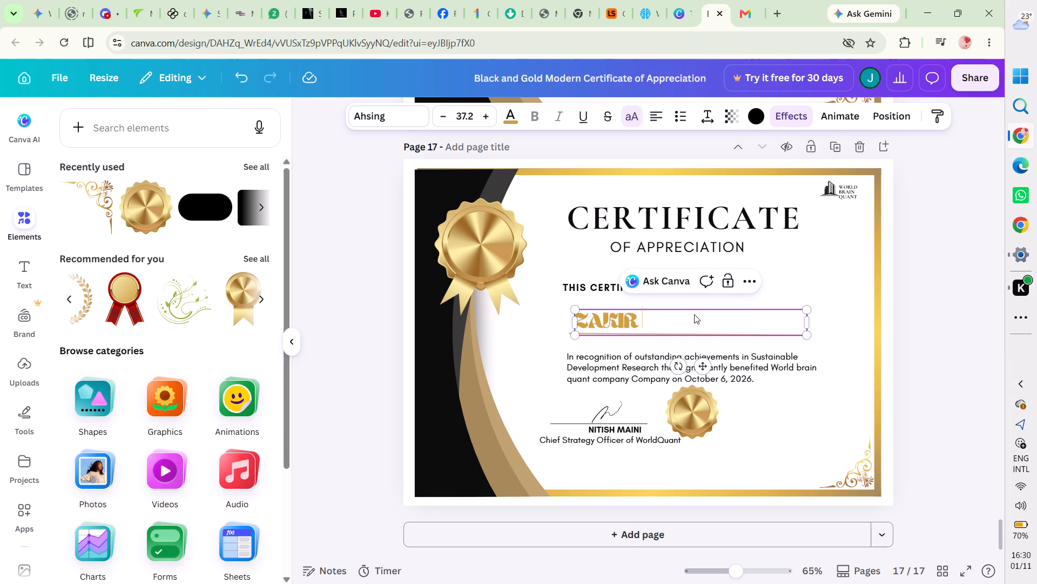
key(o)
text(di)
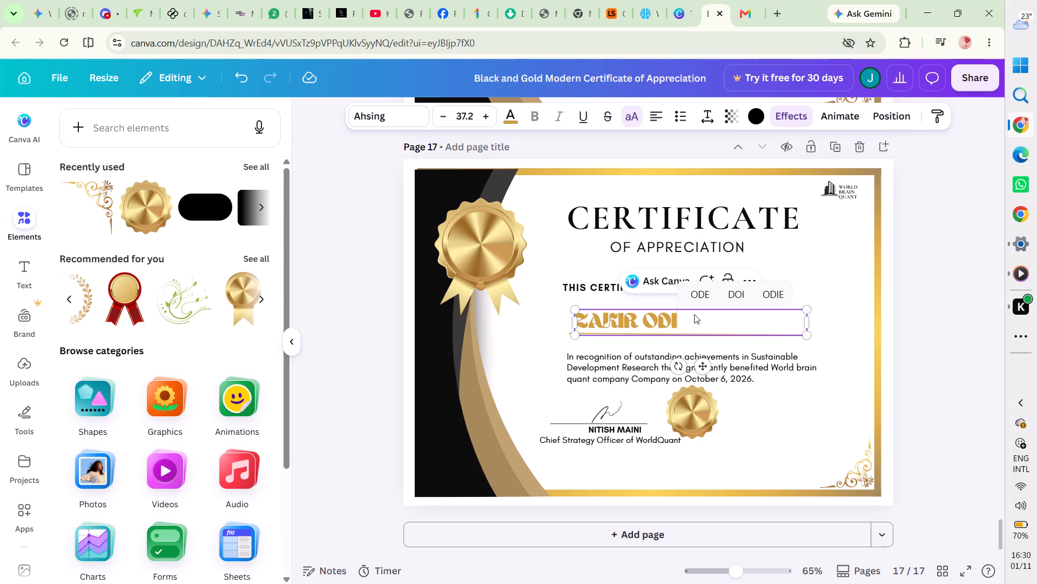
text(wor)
click(748, 397)
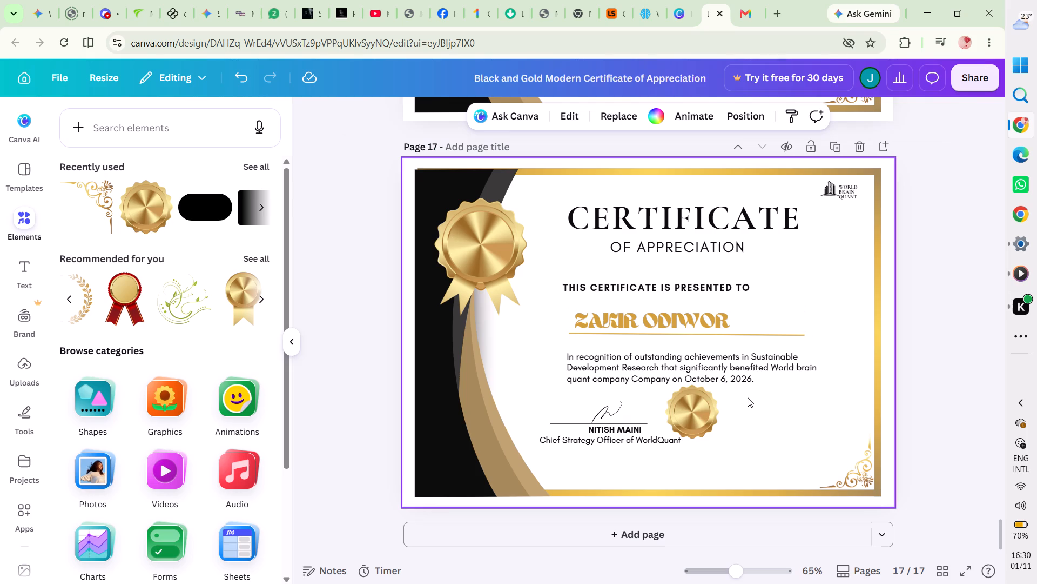
Duplicate the page 17 certificate as page 18 and replace its gold recipient name with the next recipient's full name.
click(831, 138)
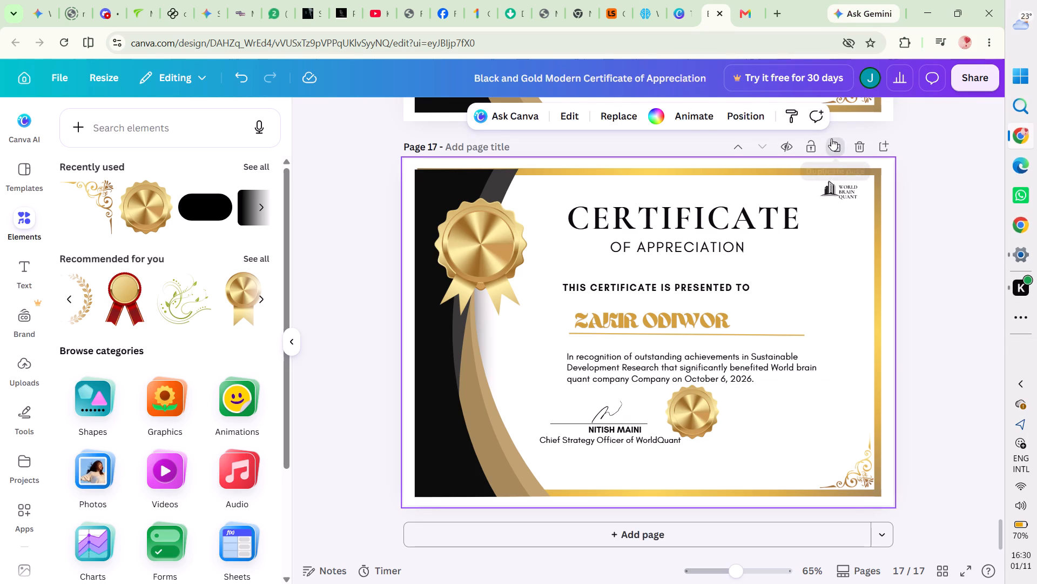
double_click(697, 319)
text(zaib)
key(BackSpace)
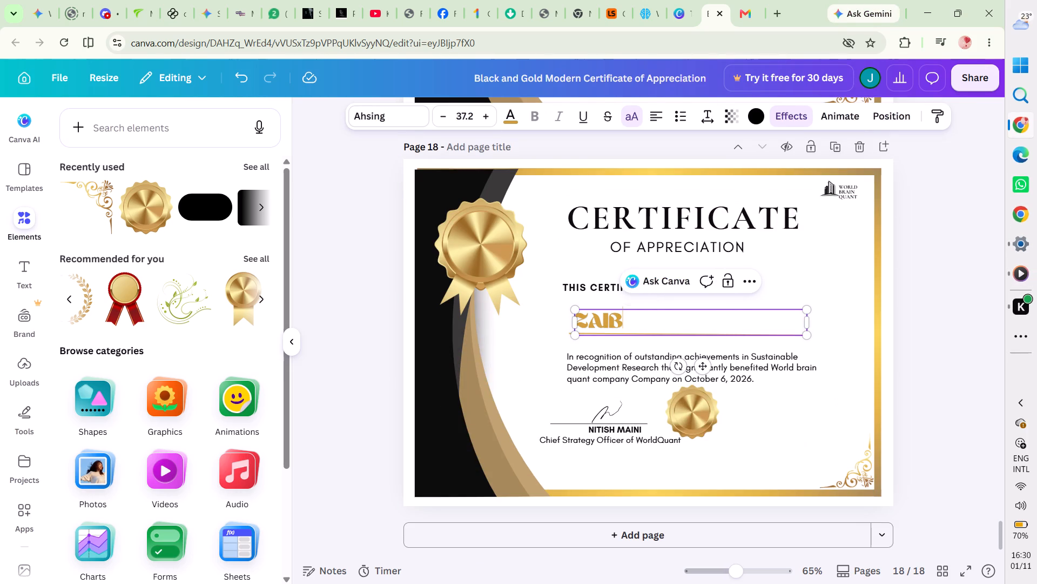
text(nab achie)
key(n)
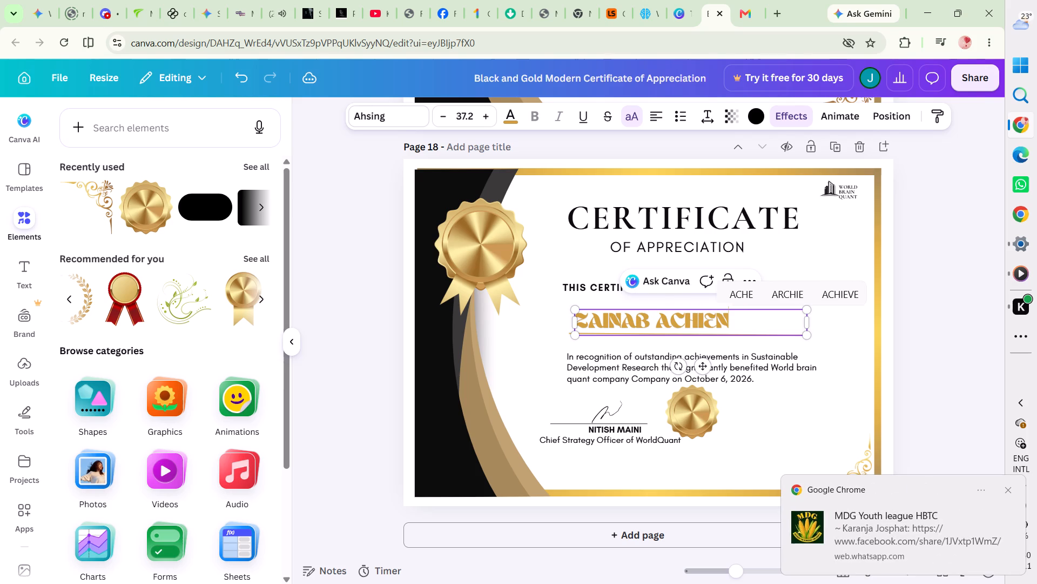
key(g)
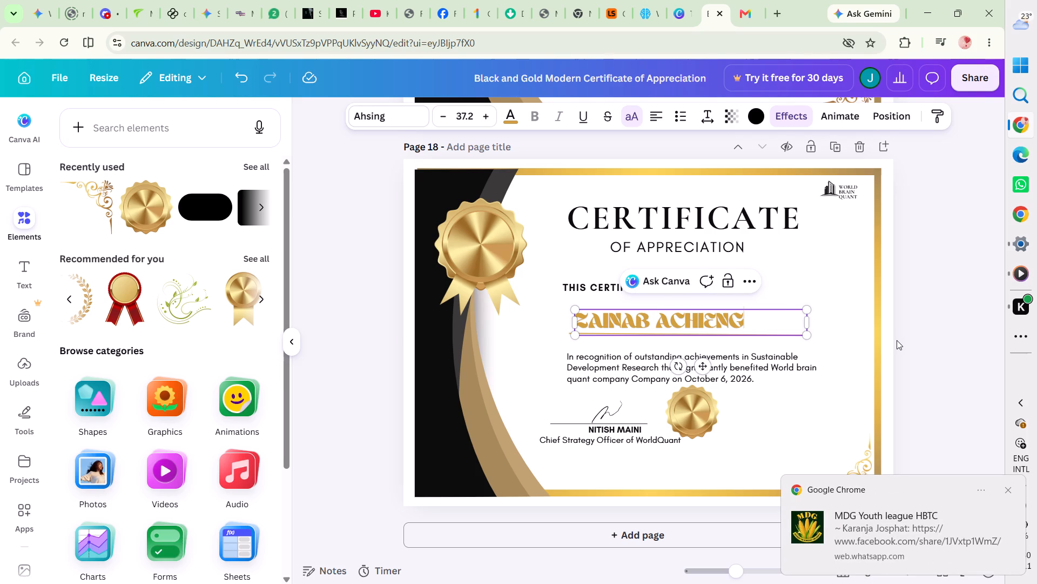
click(897, 340)
Review the certificates from page 18 back to page 1 and forward to the last page, checking recipient names and layout.
scroll(897, 340, up, 8)
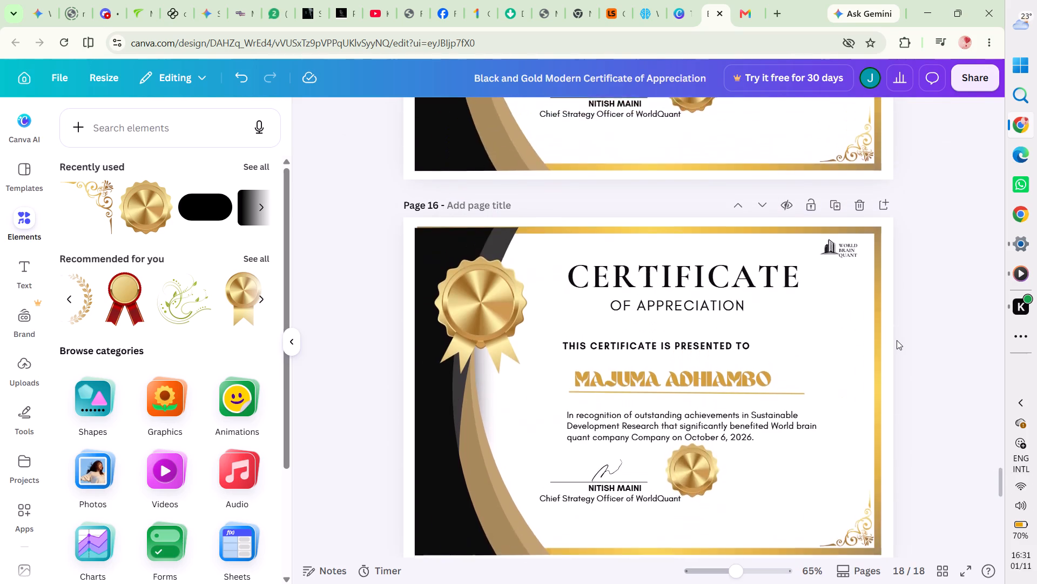
scroll(897, 340, up, 15)
scroll(897, 340, up, 10)
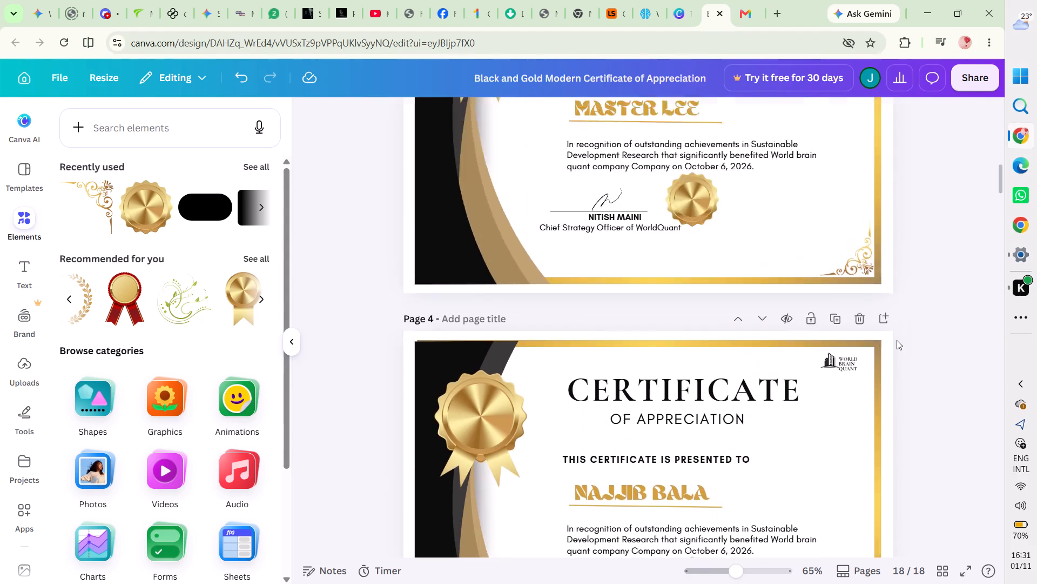
scroll(897, 340, up, 8)
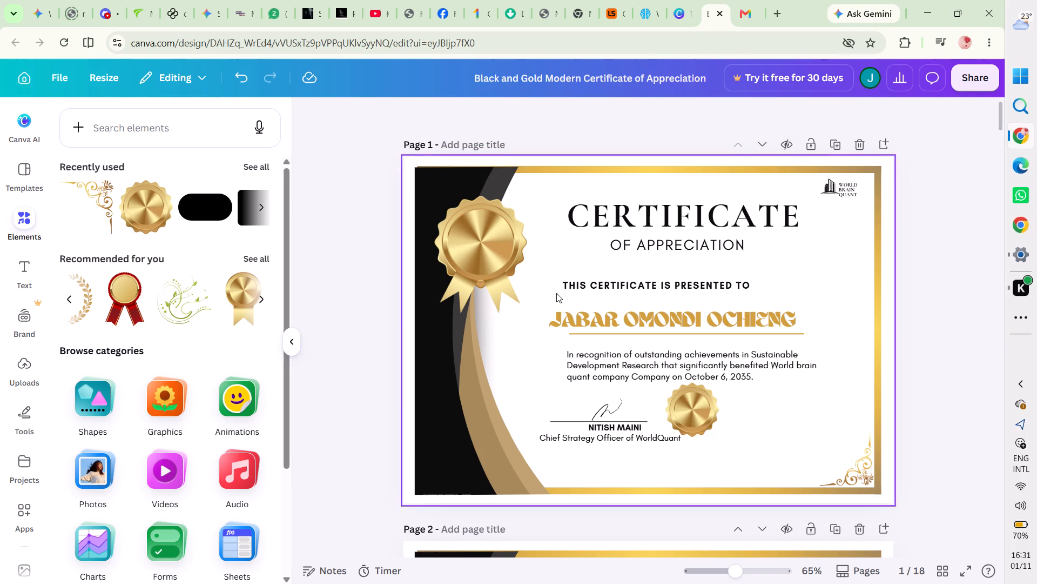
scroll(868, 337, down, 2)
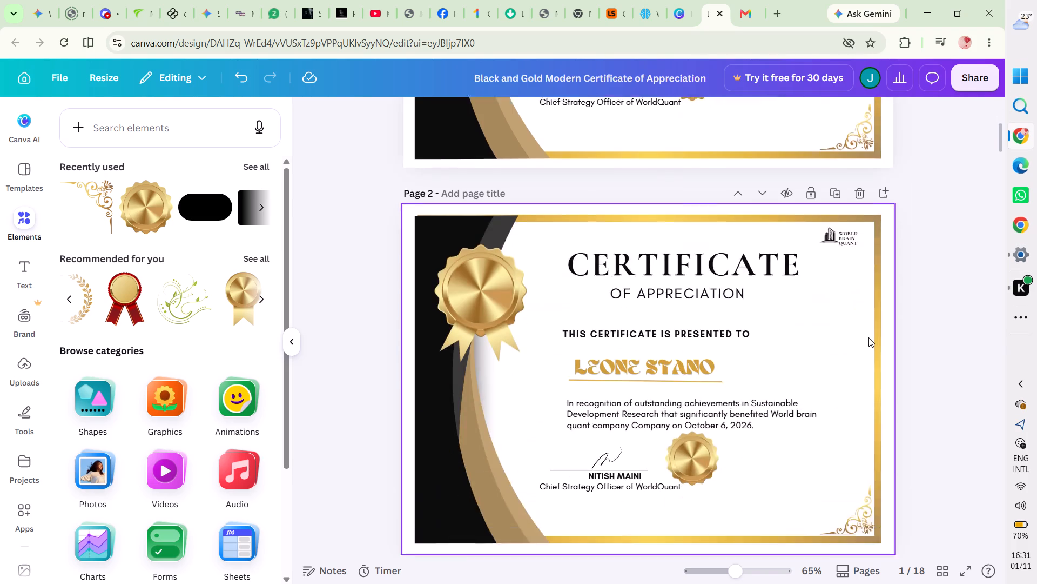
scroll(868, 337, down, 9)
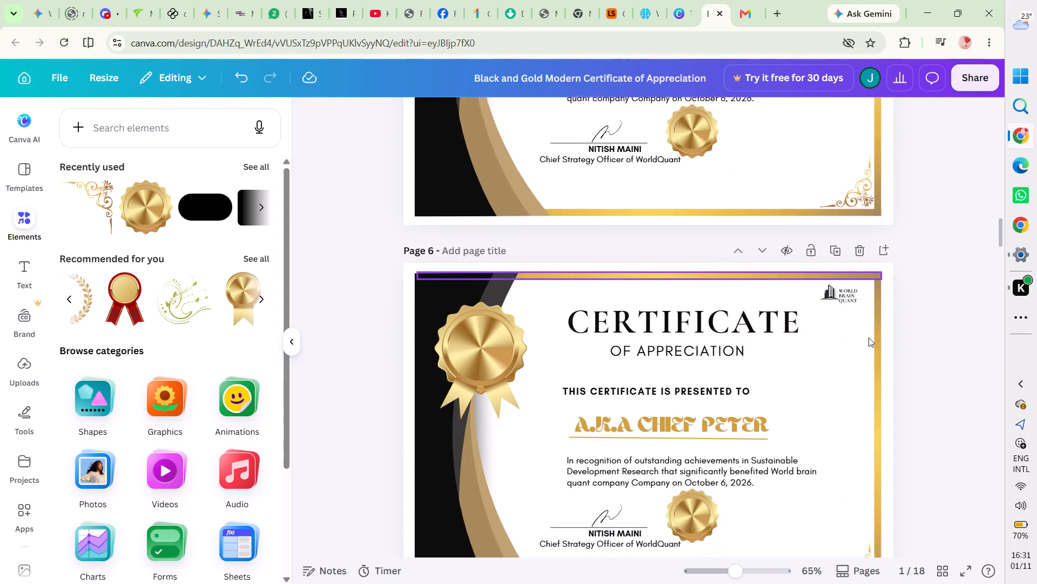
scroll(868, 337, down, 2)
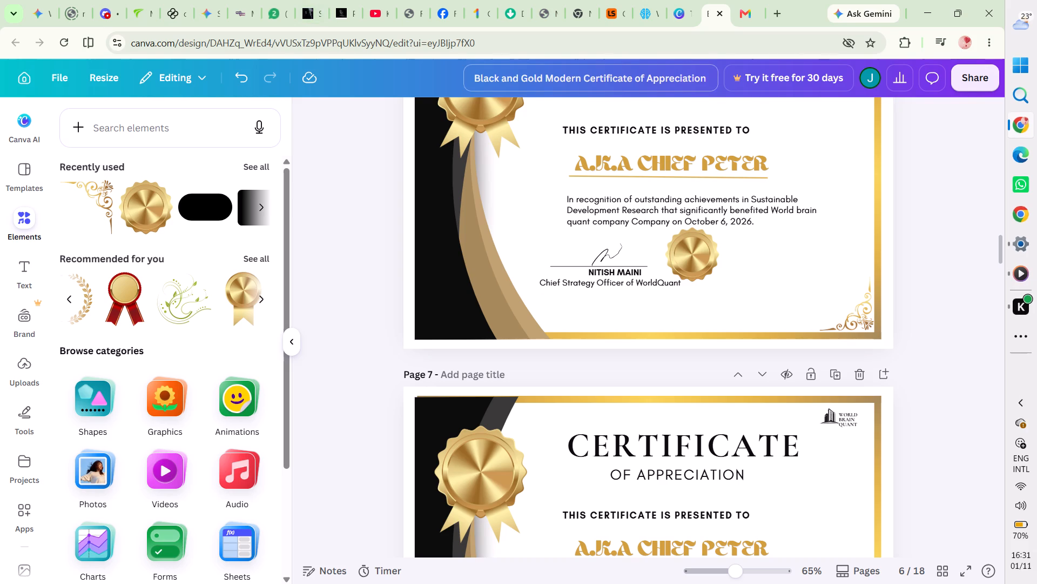
scroll(765, 482, down, 8)
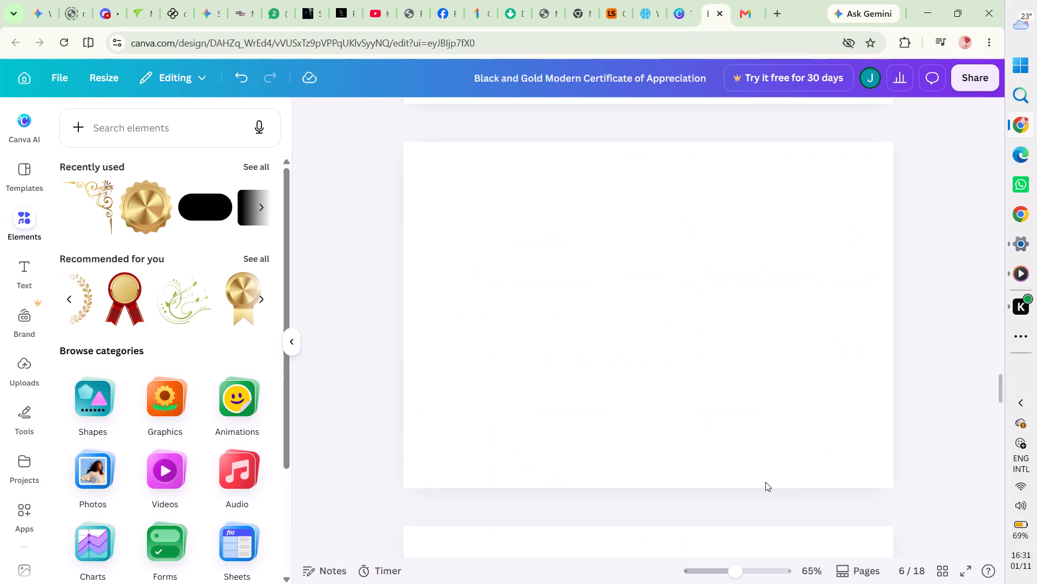
scroll(935, 411, down, 3)
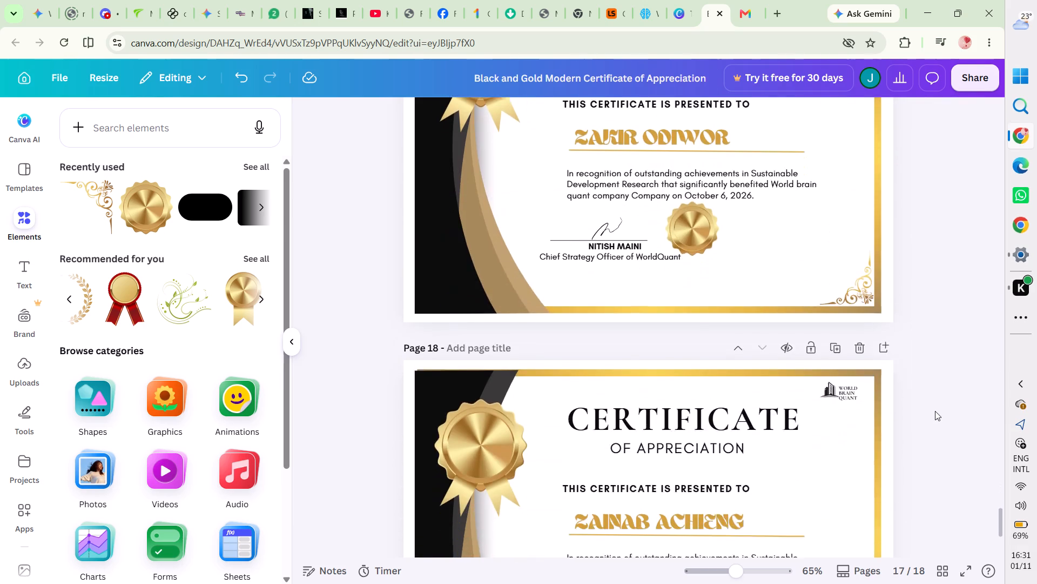
scroll(935, 411, down, 6)
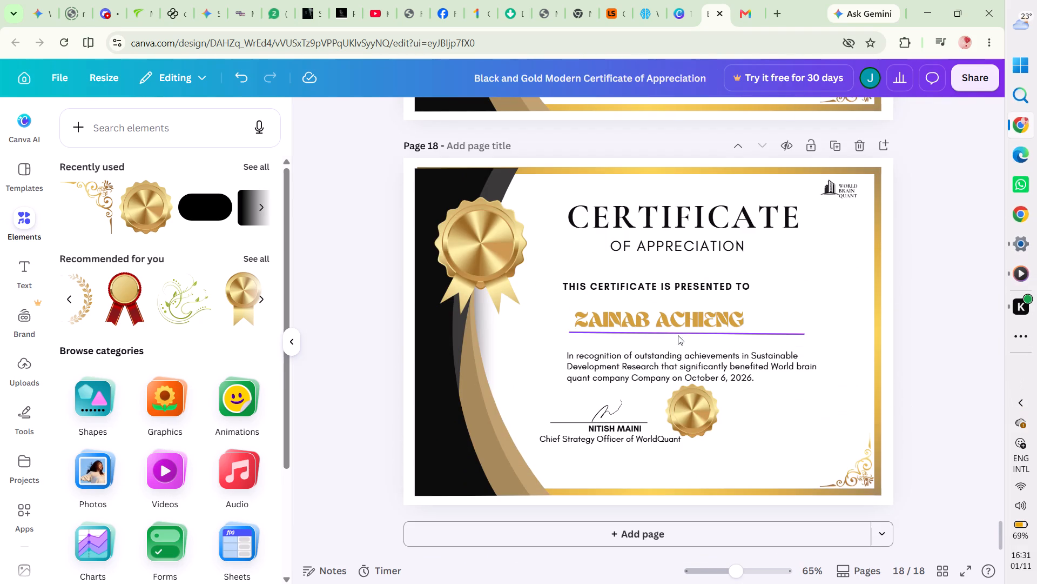
scroll(149, 448, down, 2)
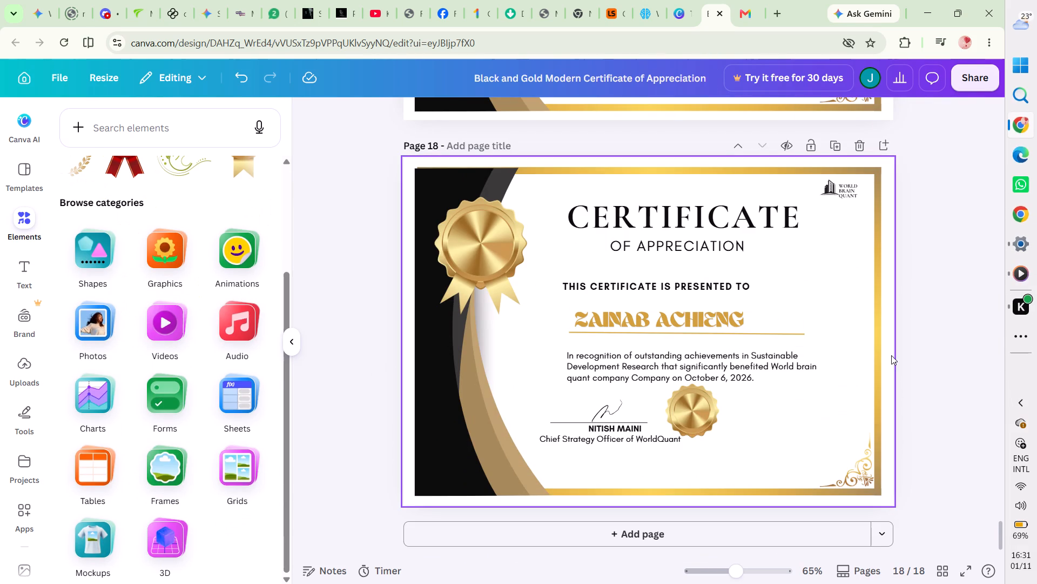
scroll(973, 354, down, 2)
Go through the whole certificate set once more, back to page 1 and forward to page 18, checking each page.
scroll(973, 354, up, 1)
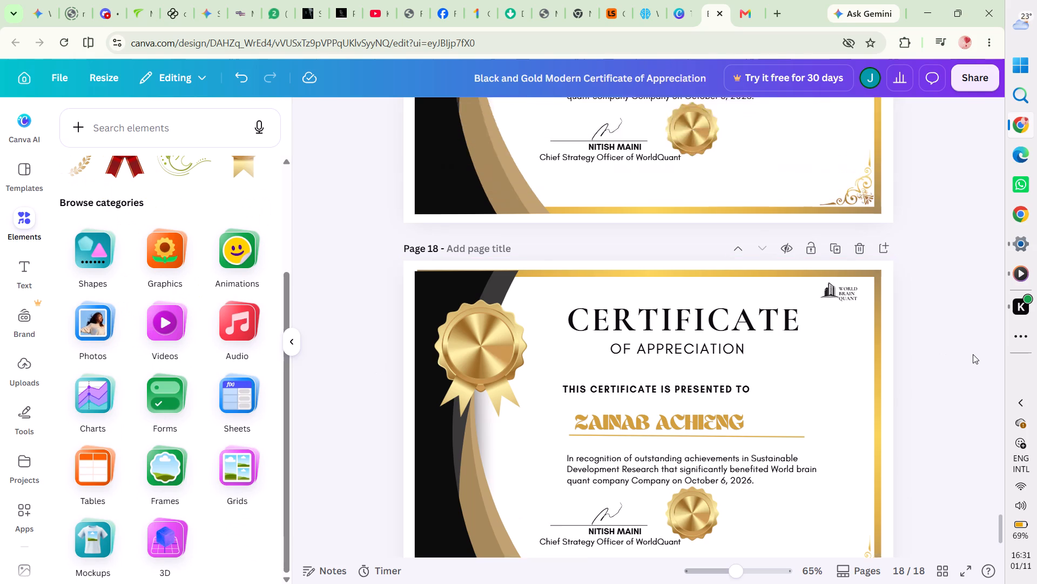
scroll(973, 354, up, 9)
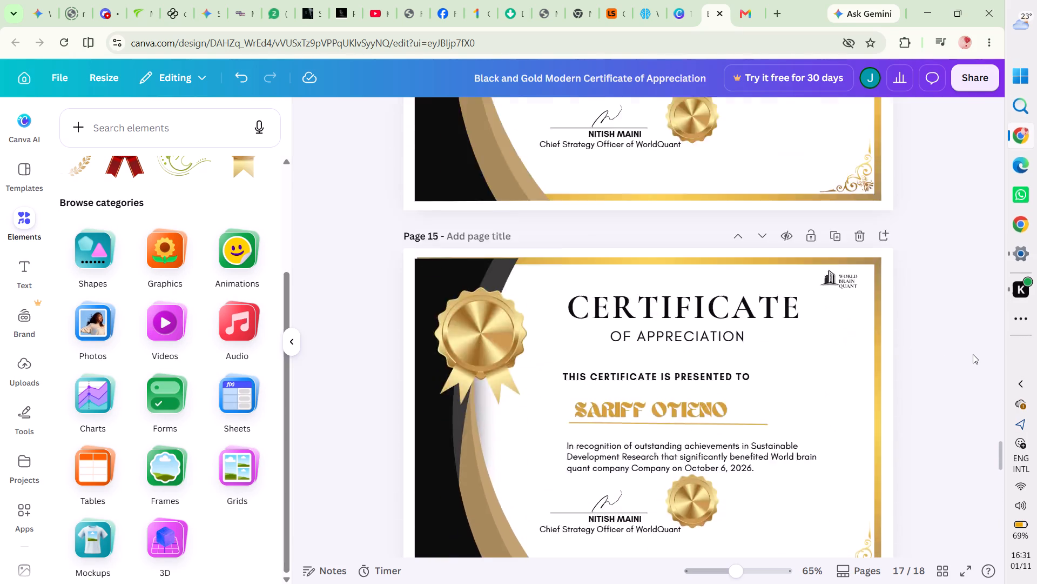
scroll(973, 354, up, 6)
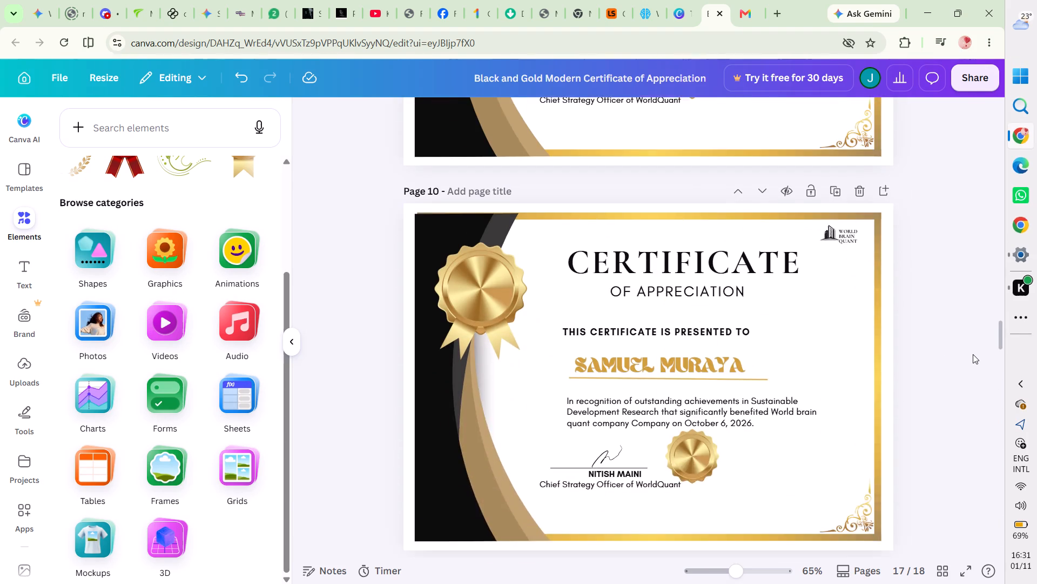
scroll(973, 354, up, 7)
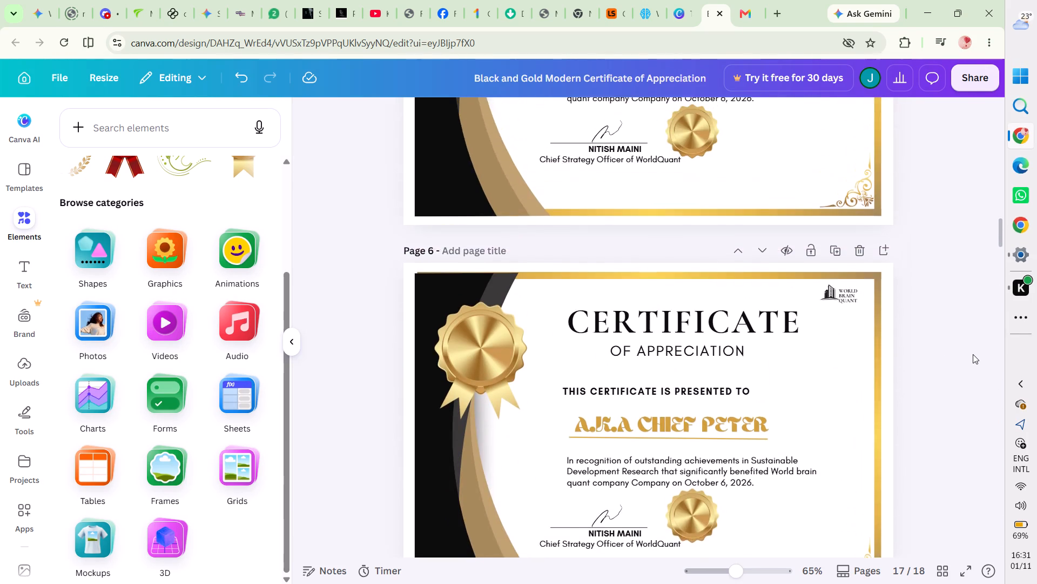
scroll(973, 354, up, 6)
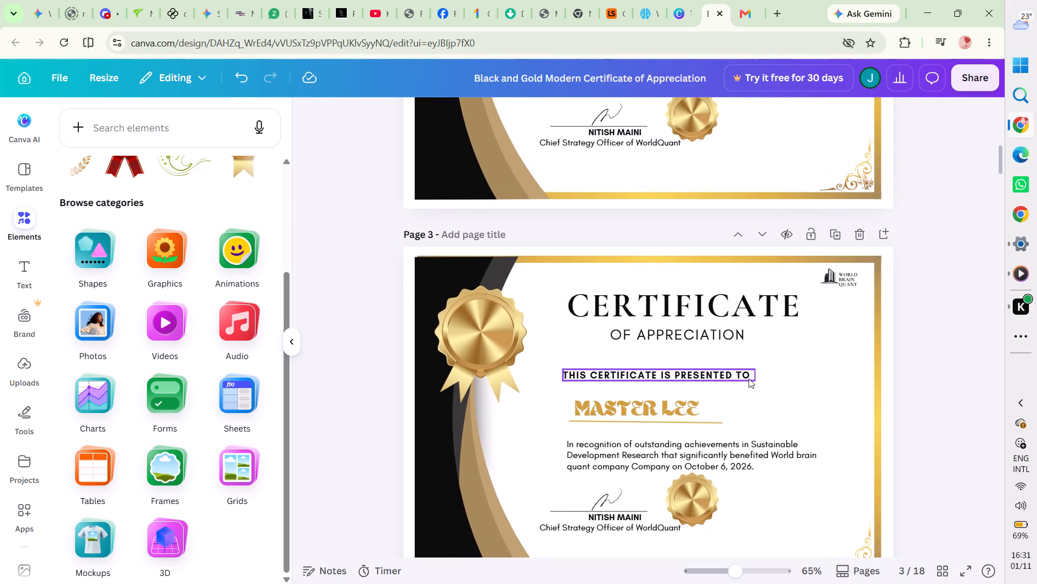
click(974, 411)
scroll(974, 411, up, 1)
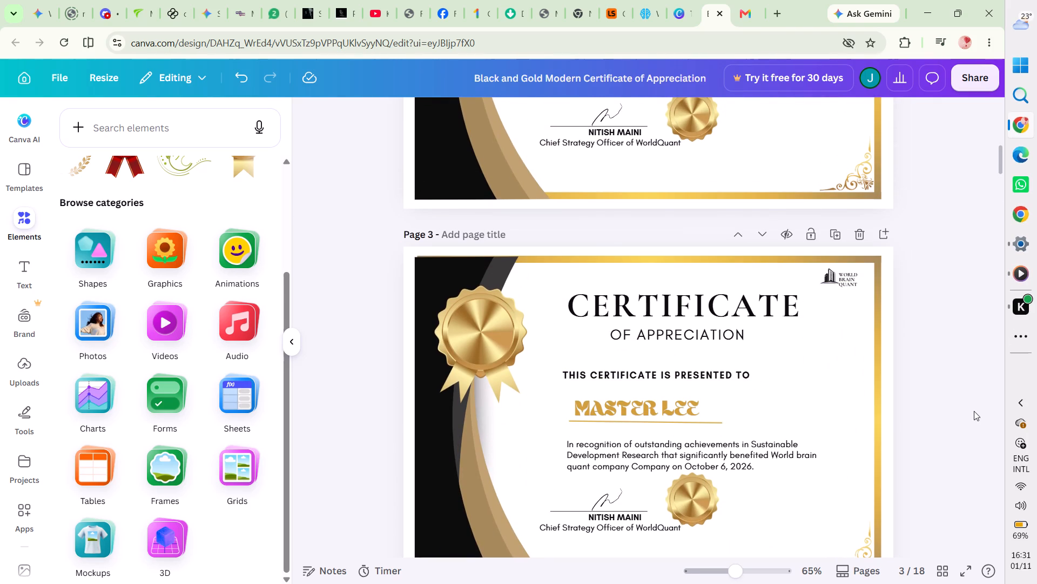
scroll(974, 411, up, 5)
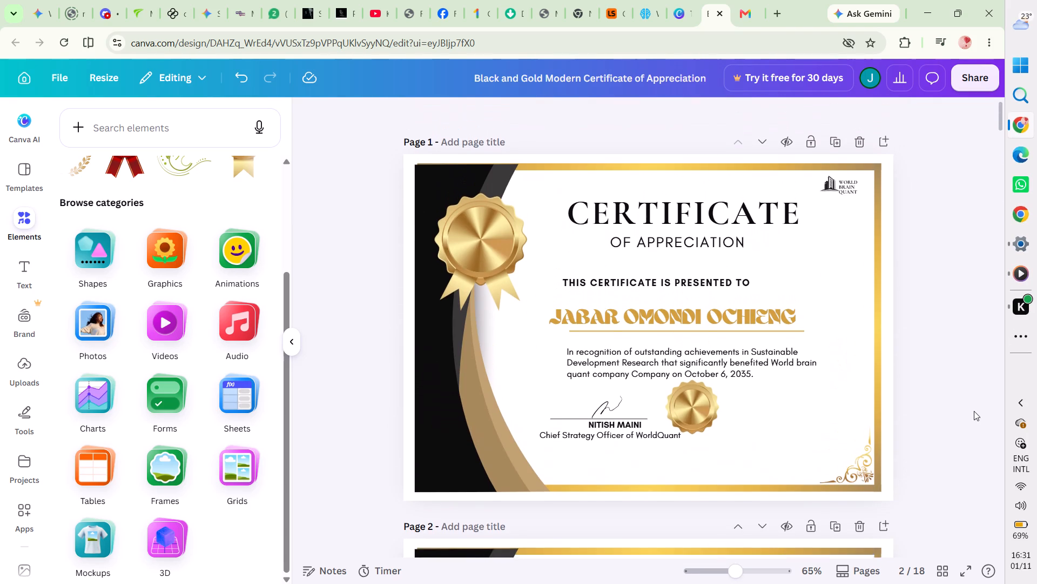
scroll(974, 411, up, 6)
scroll(974, 411, down, 1)
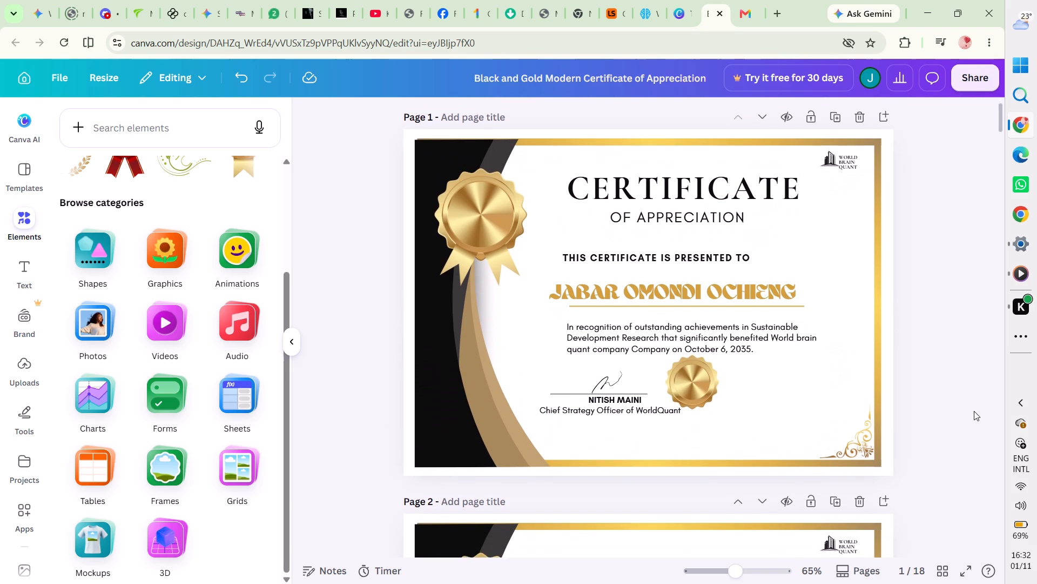
scroll(974, 411, down, 1)
scroll(974, 411, up, 3)
scroll(974, 411, down, 5)
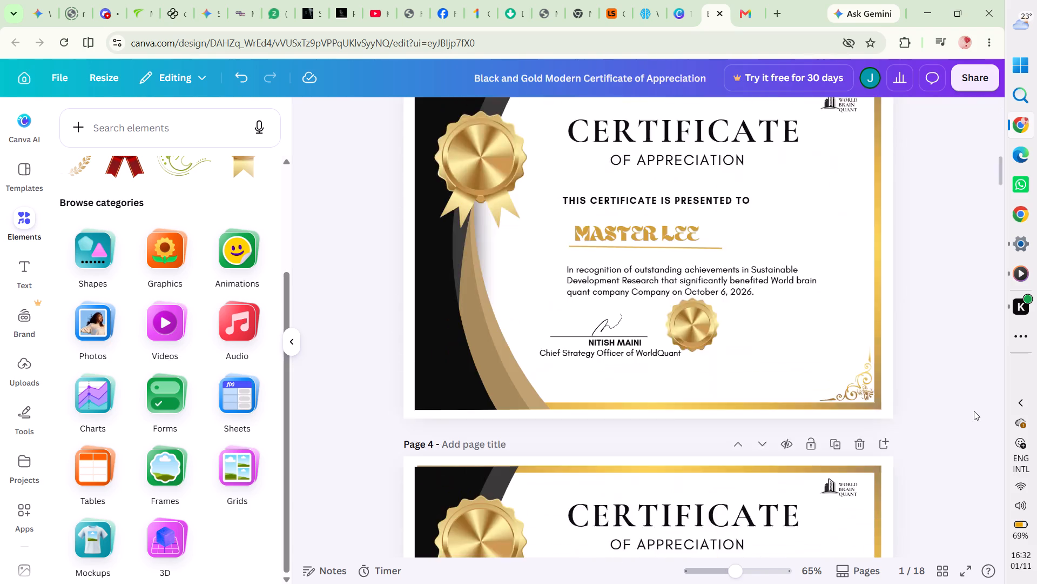
scroll(974, 411, down, 9)
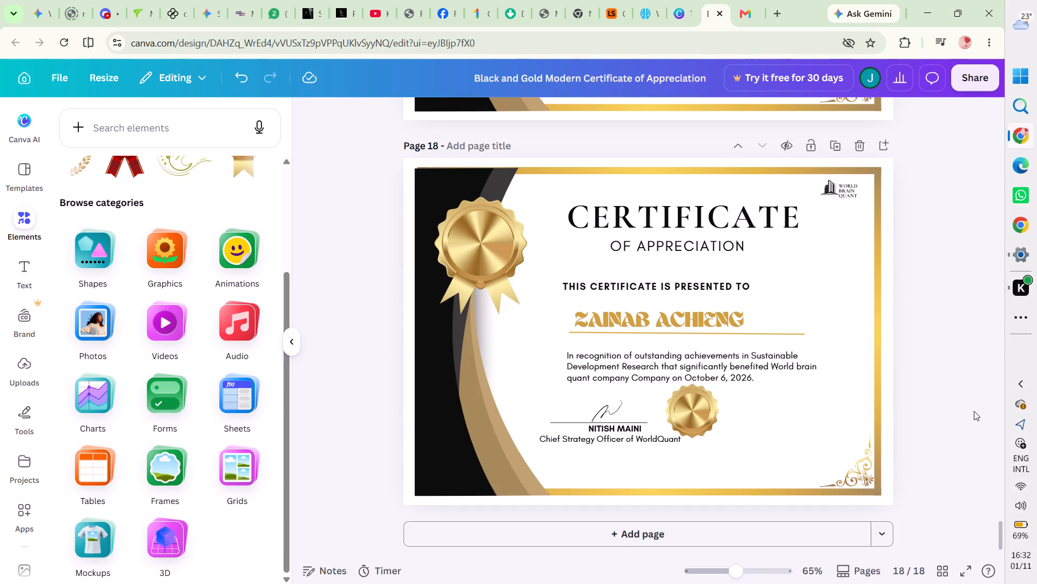
scroll(974, 411, down, 3)
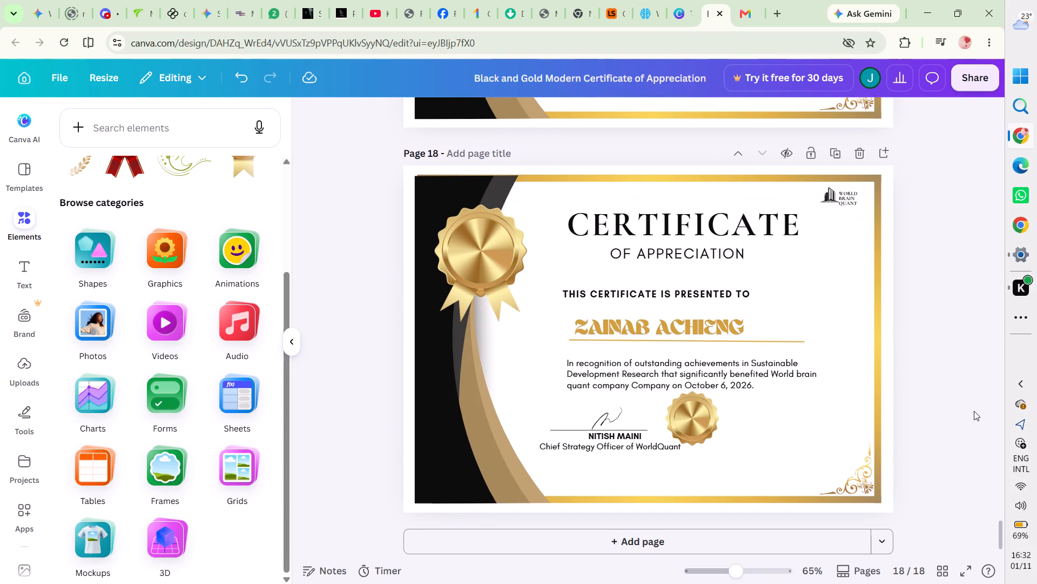
scroll(993, 479, down, 1)
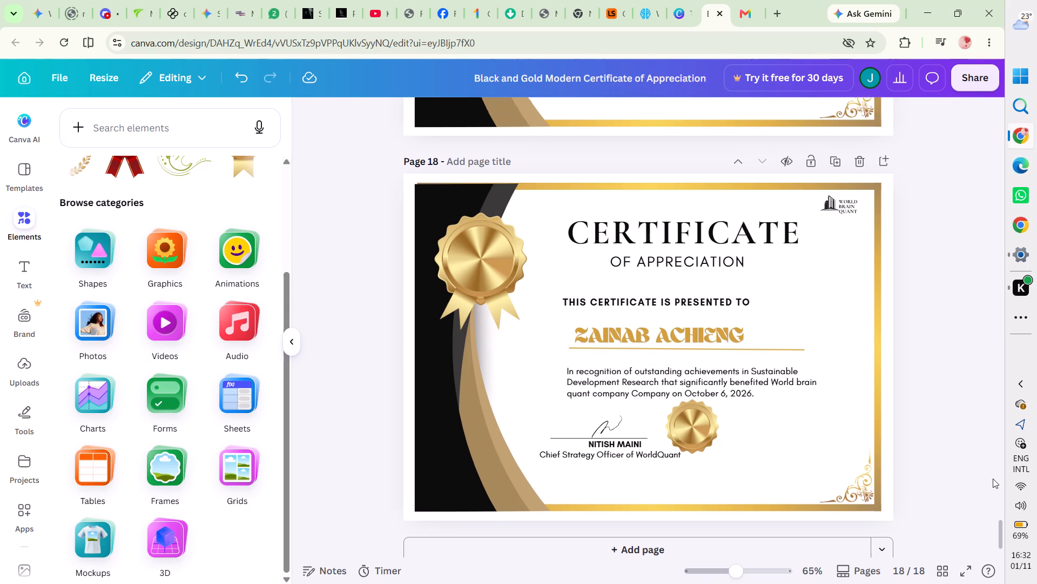
Duplicate the page 18 certificate as page 19 and replace its gold recipient name with Mainaa.
scroll(993, 479, down, 1)
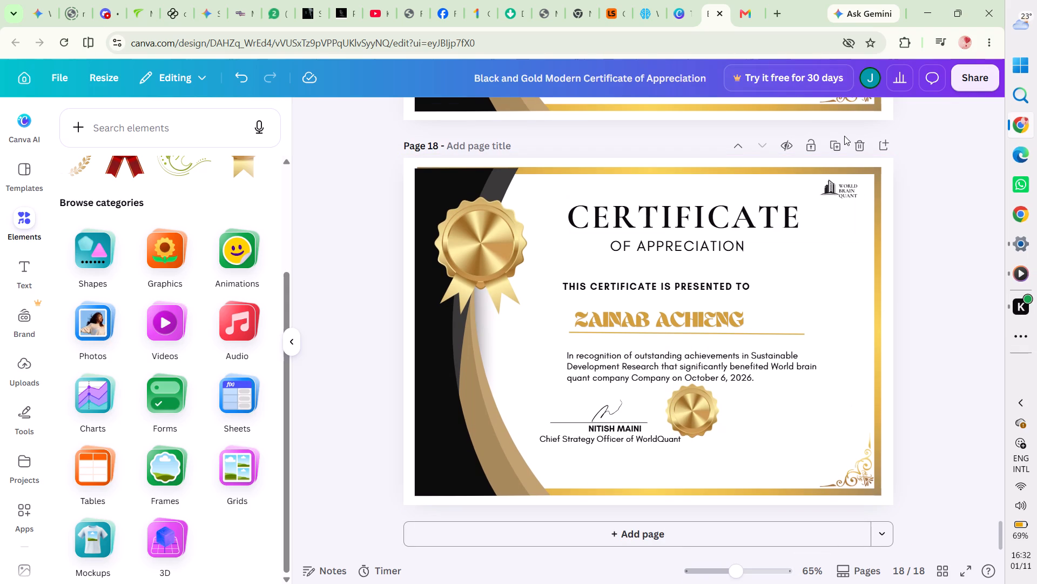
click(838, 145)
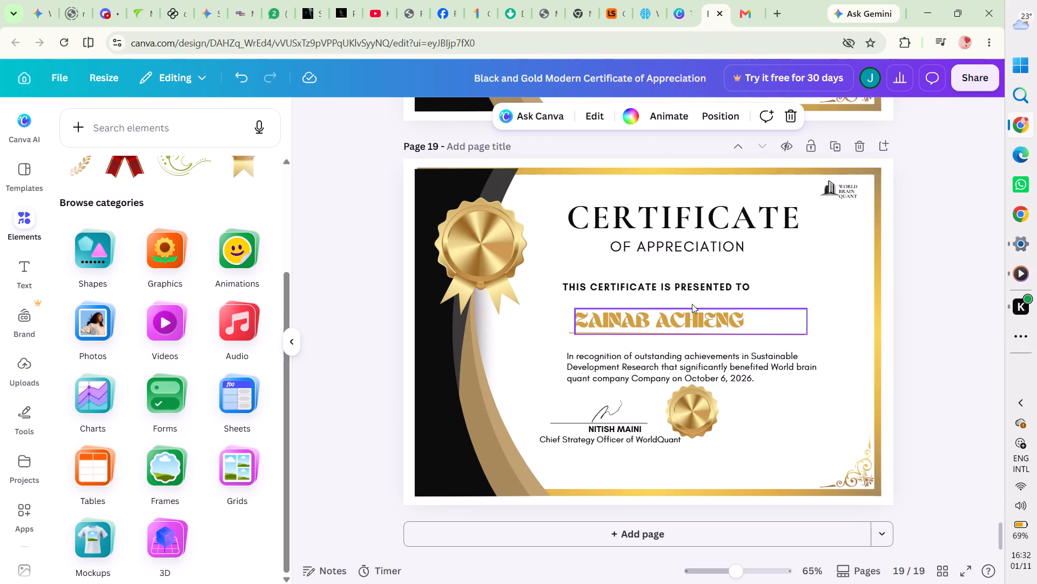
triple_click(678, 323)
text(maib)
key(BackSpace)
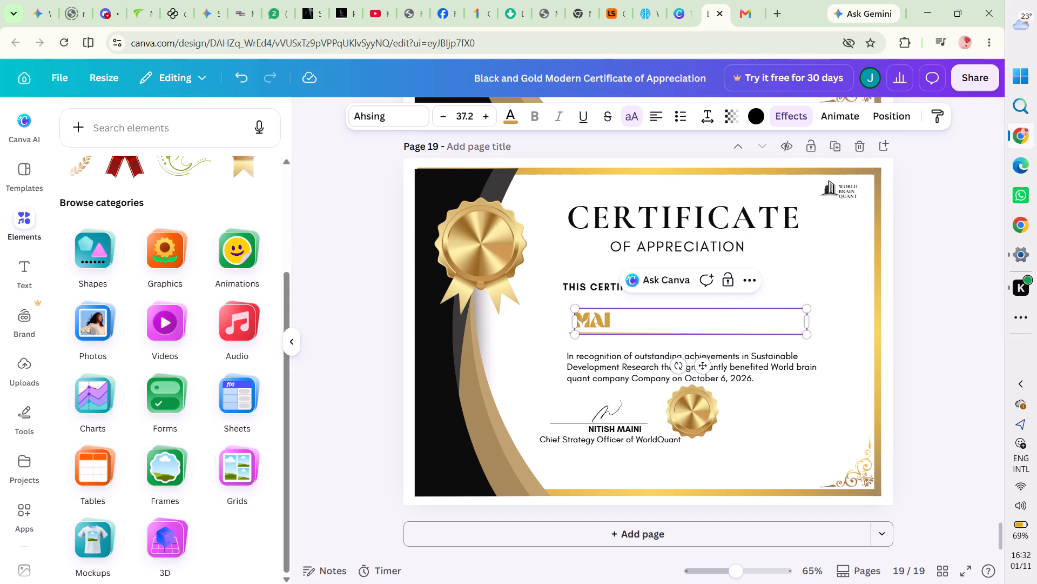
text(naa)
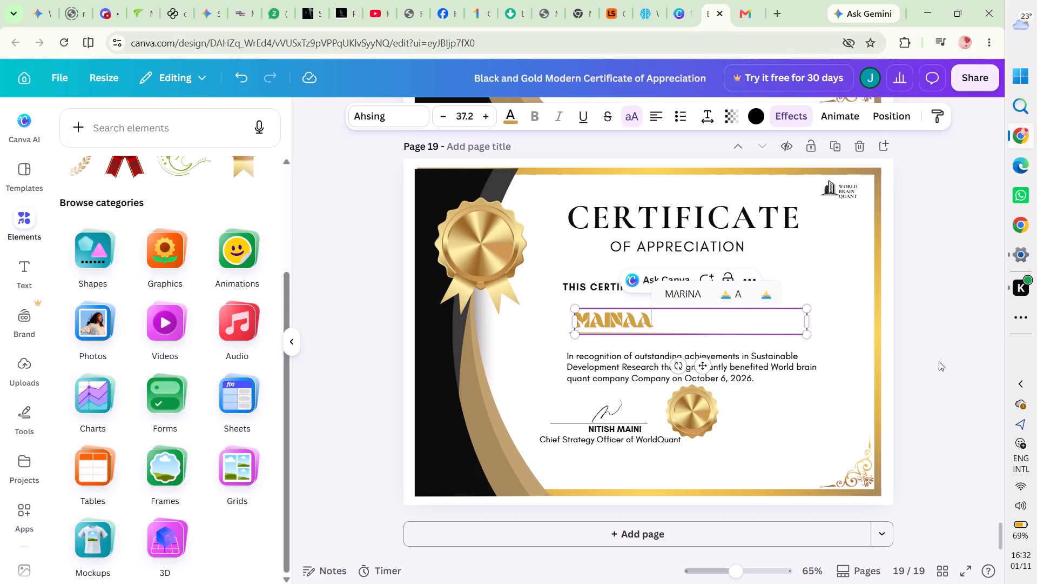
Duplicate the page 19 certificate as page 20 and replace its gold recipient name with Polycap.
click(836, 150)
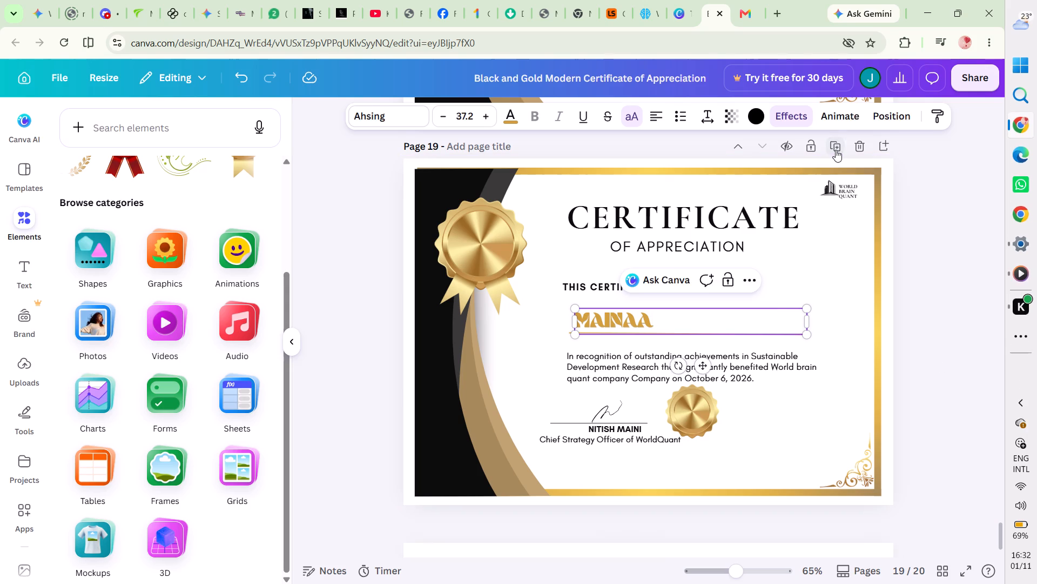
double_click(622, 319)
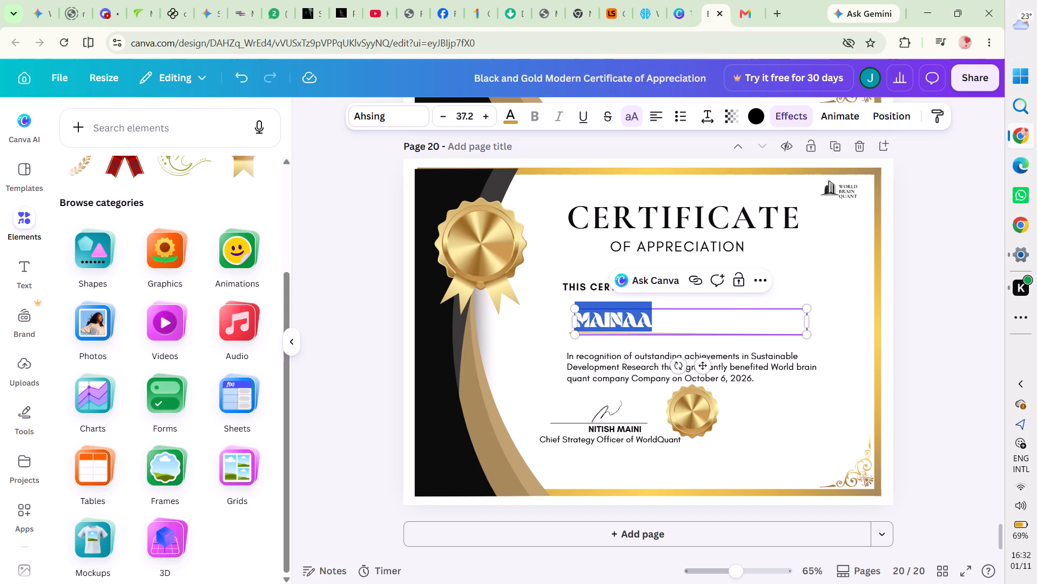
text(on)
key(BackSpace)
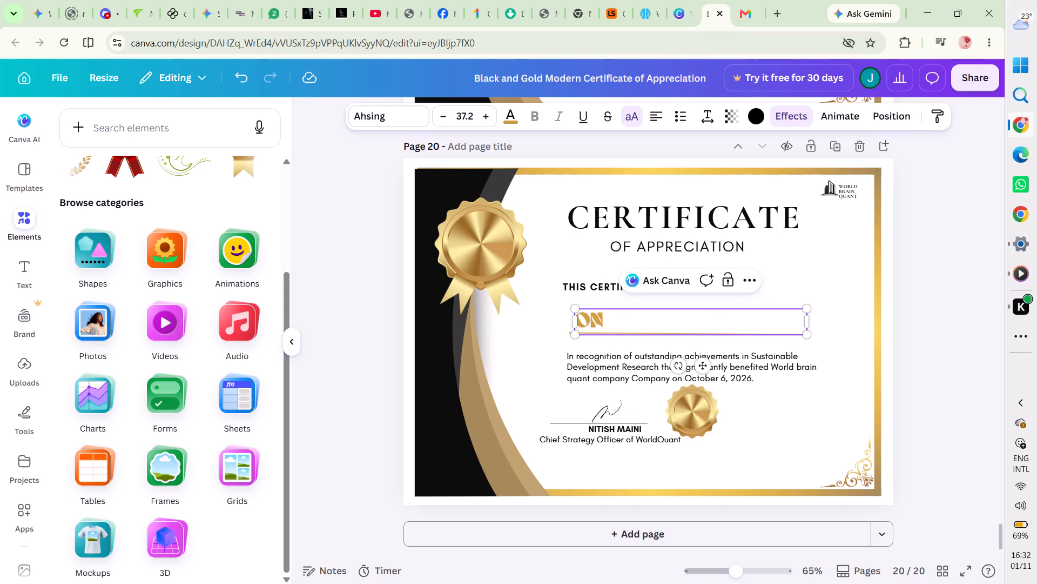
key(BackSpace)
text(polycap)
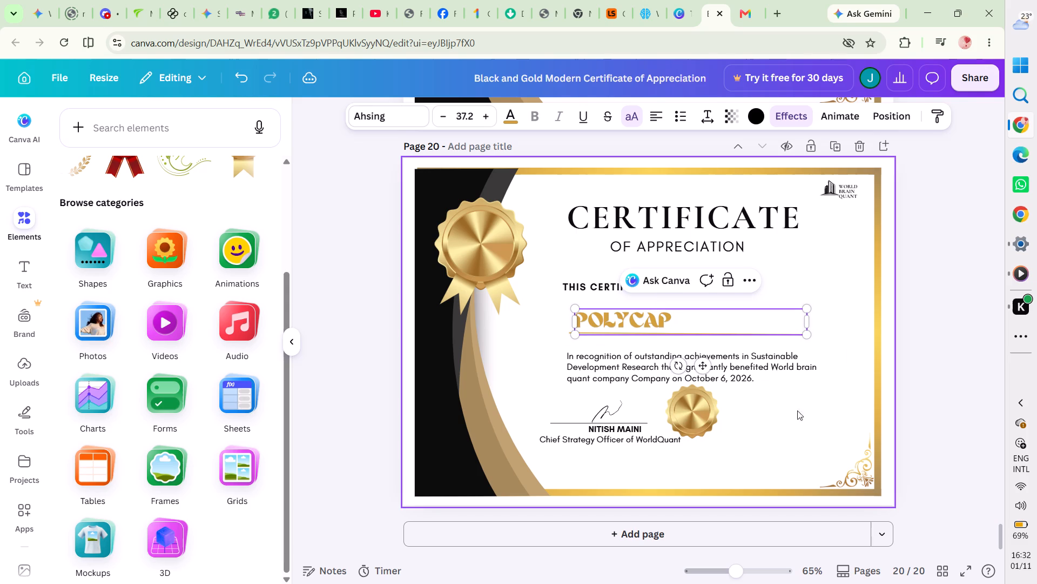
click(807, 423)
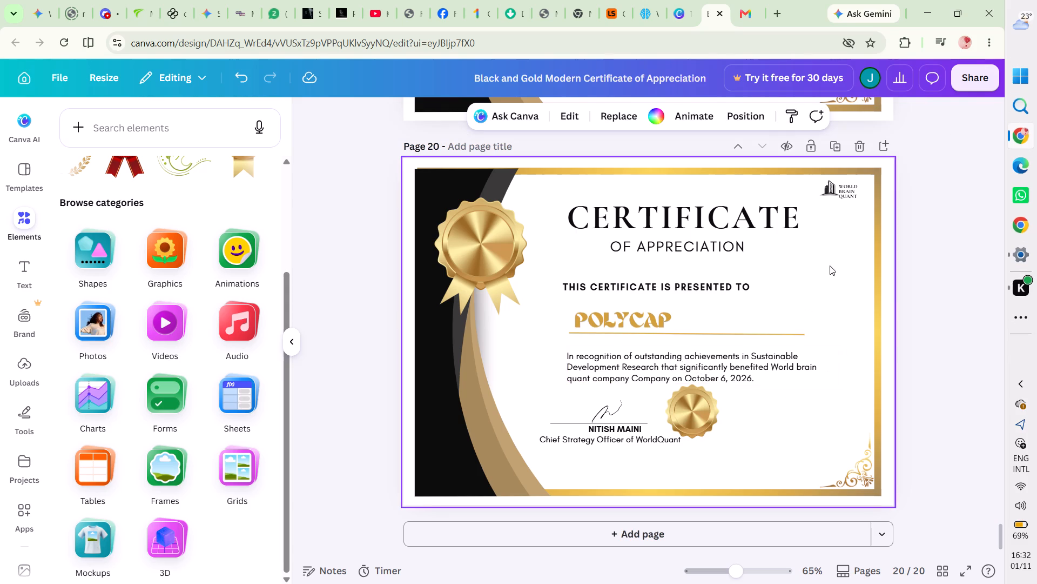
Duplicate the page 20 certificate as page 21, keeping the recipient name Polycap.
click(828, 141)
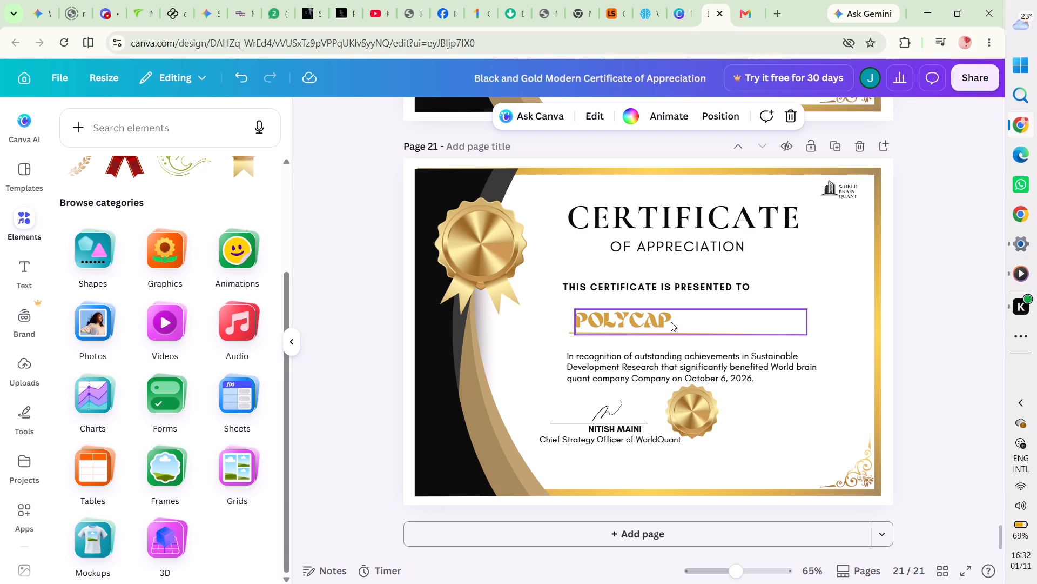
scroll(904, 353, down, 1)
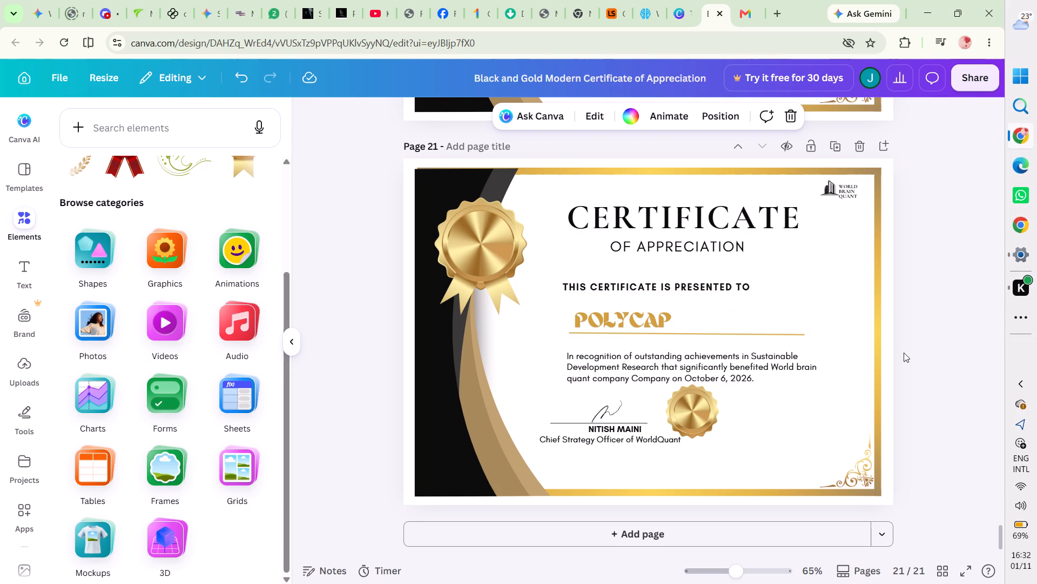
scroll(904, 353, down, 1)
Review the whole certificate set from page 1 through to page 21, checking recipient names and layout.
scroll(904, 353, up, 16)
scroll(904, 353, up, 5)
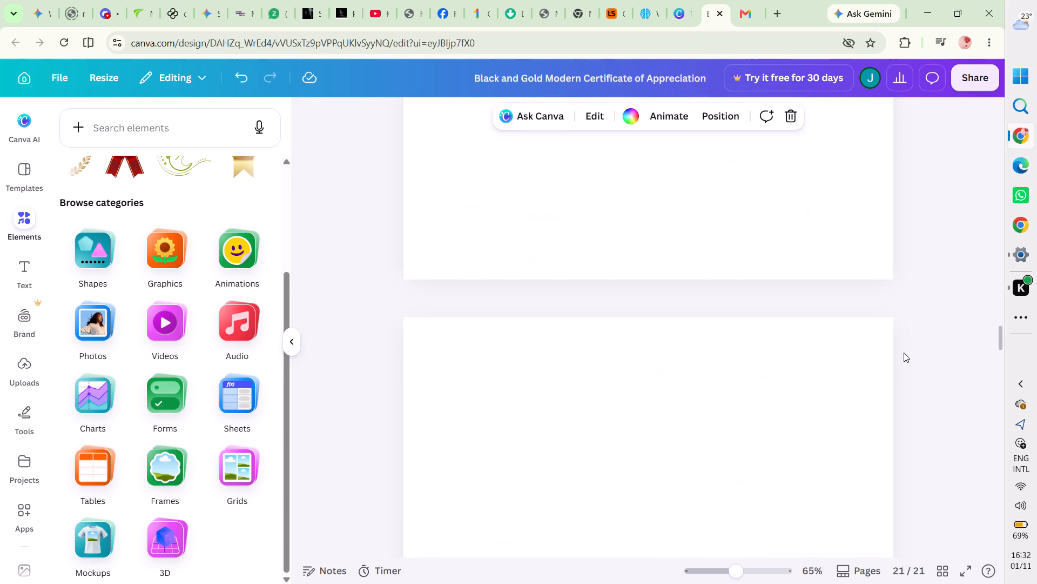
scroll(904, 353, up, 2)
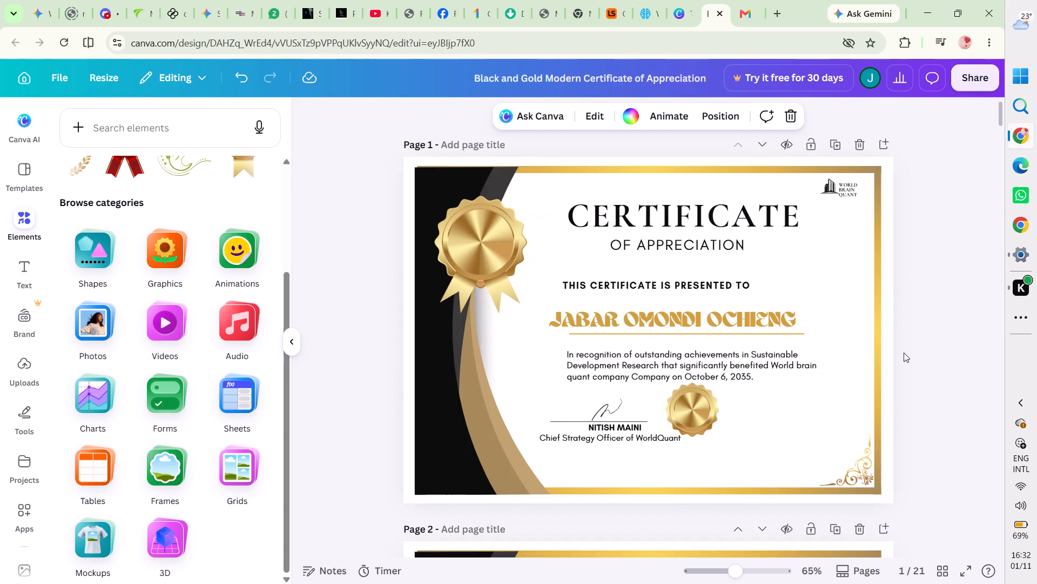
scroll(904, 353, up, 2)
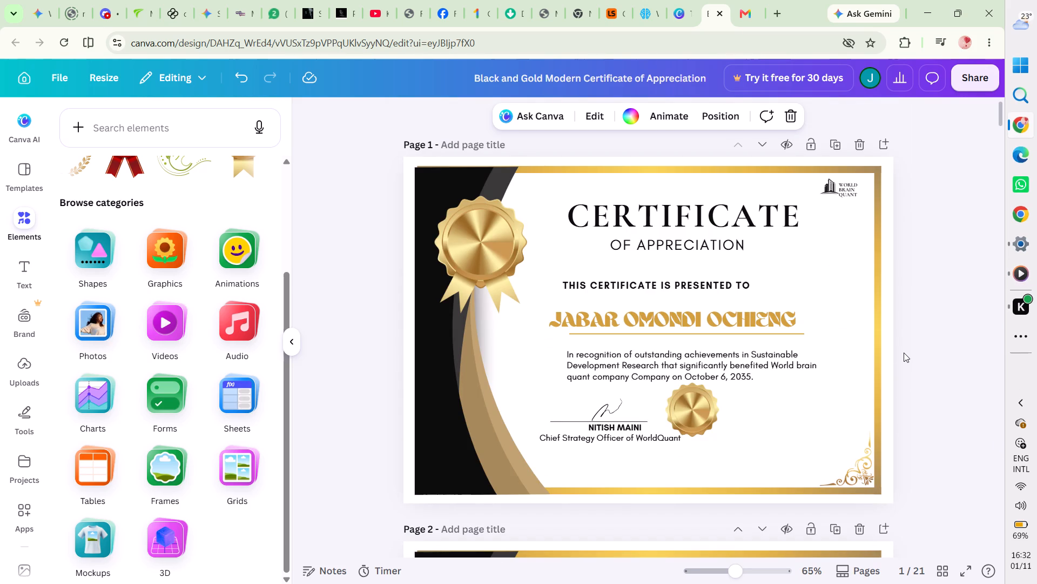
scroll(904, 353, up, 1)
scroll(904, 353, down, 5)
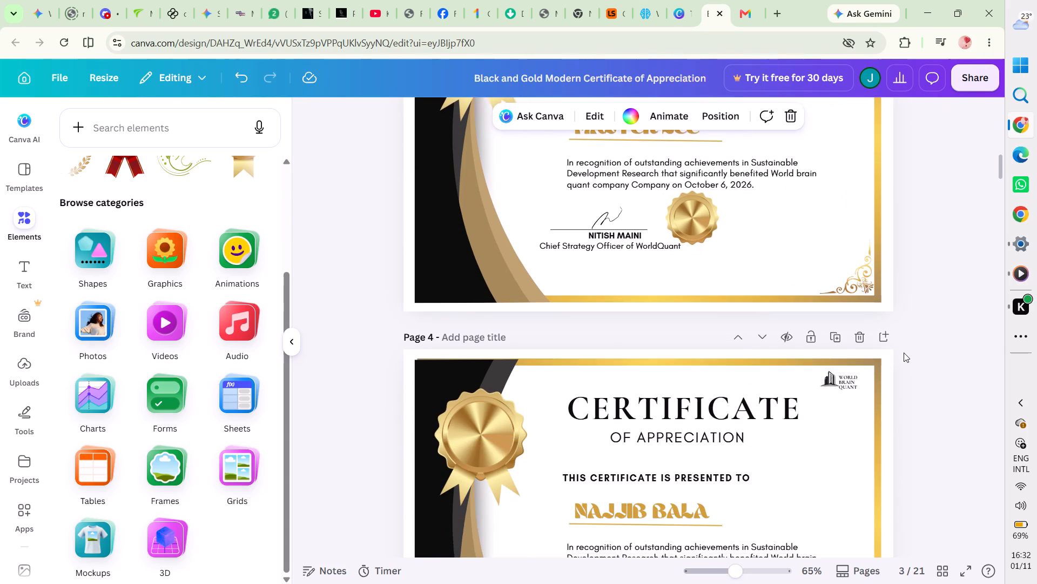
scroll(904, 353, down, 2)
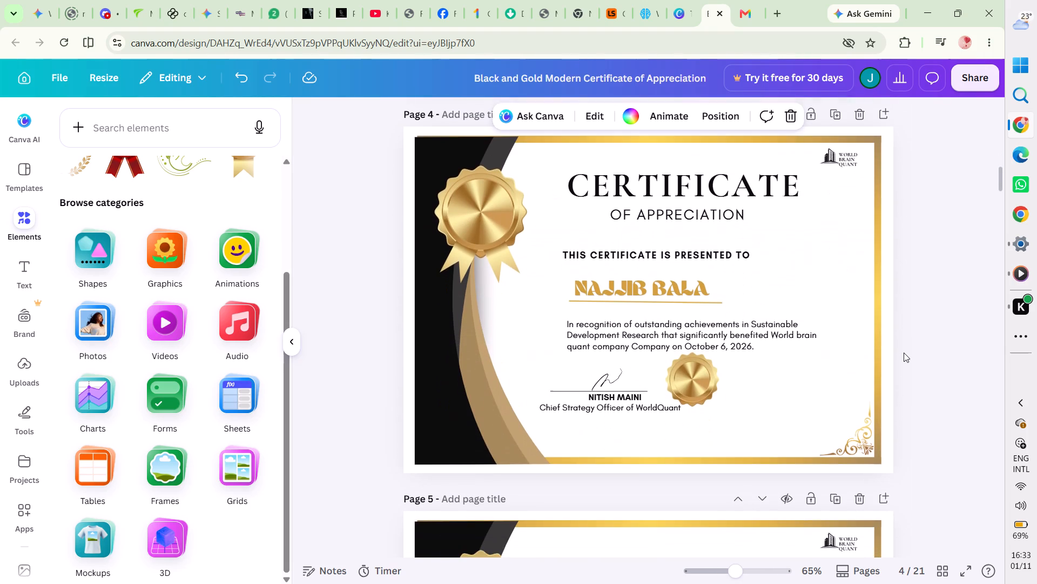
scroll(904, 353, down, 2)
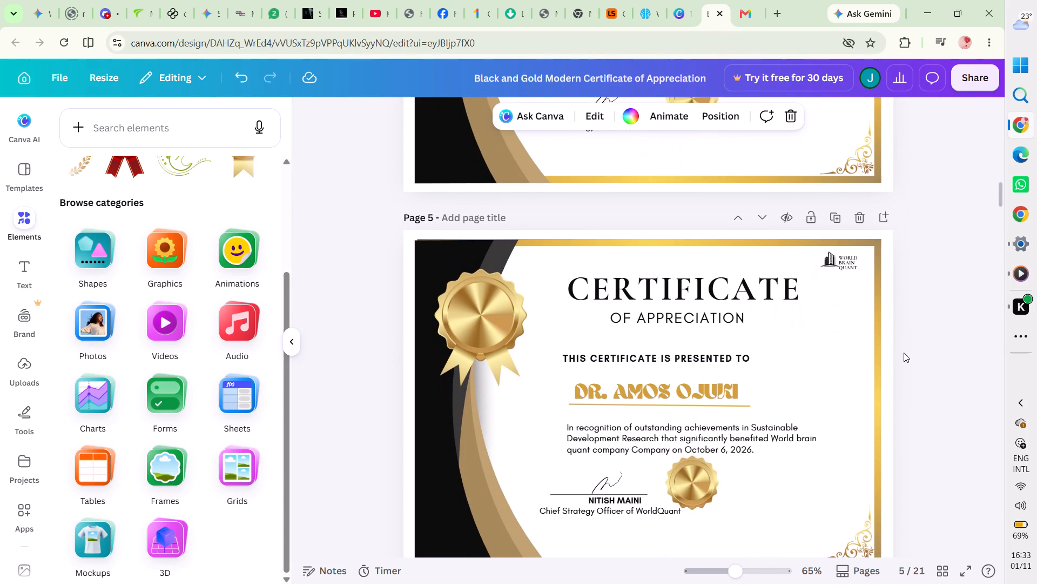
scroll(904, 353, down, 4)
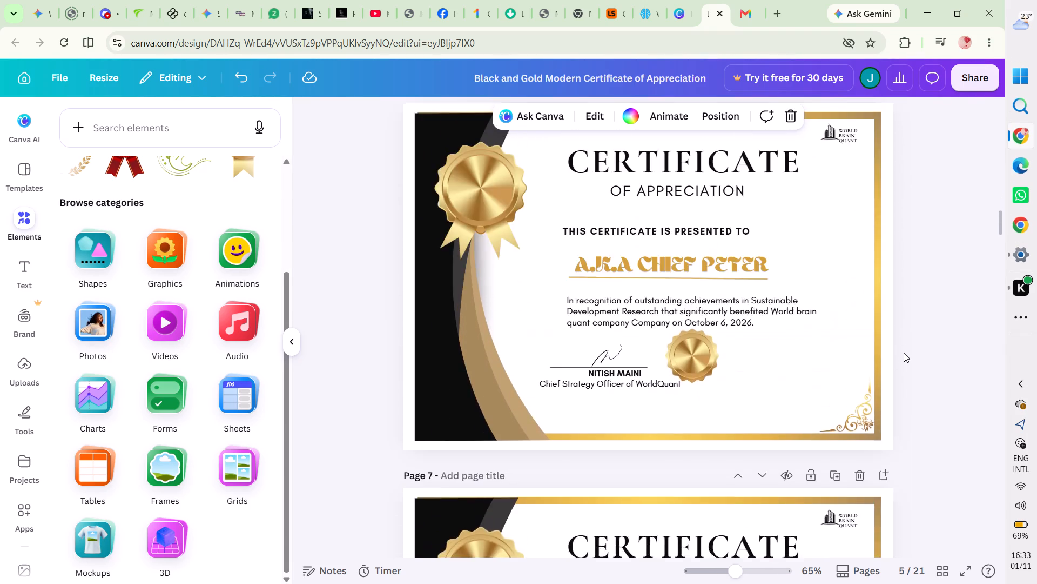
scroll(904, 353, down, 1)
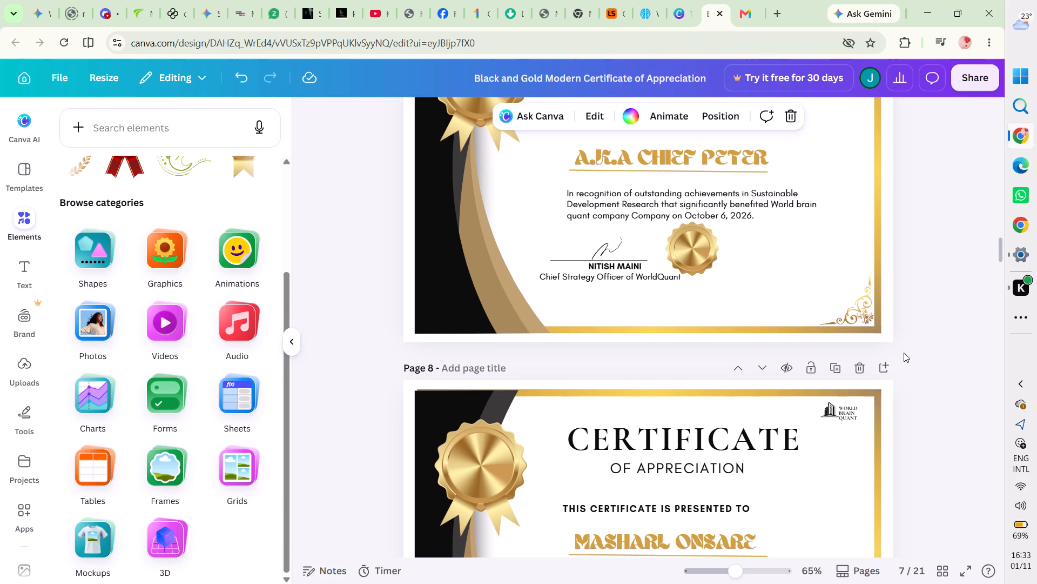
right_click(904, 353)
scroll(904, 353, down, 1)
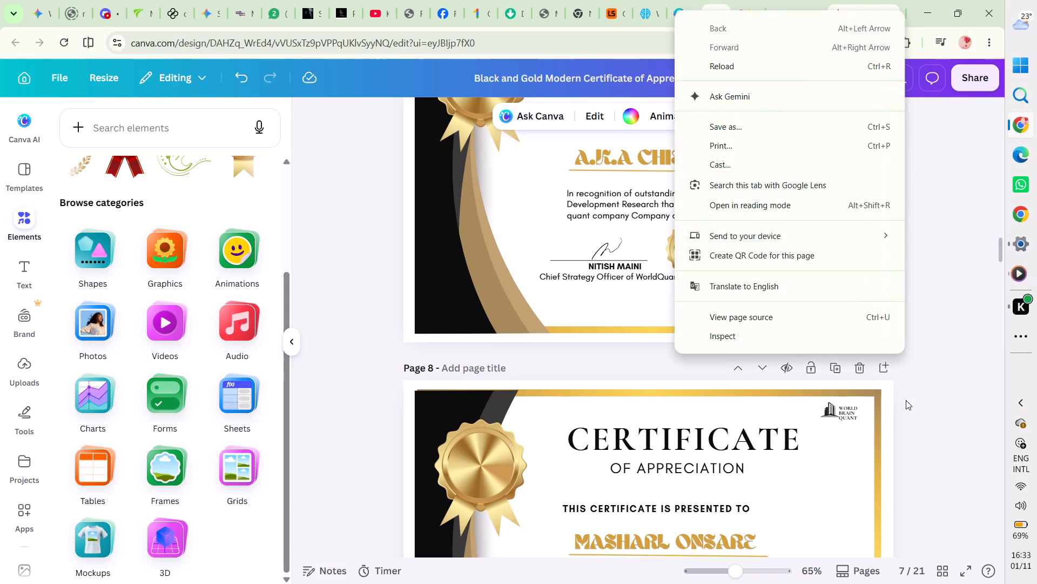
click(906, 400)
scroll(906, 400, down, 7)
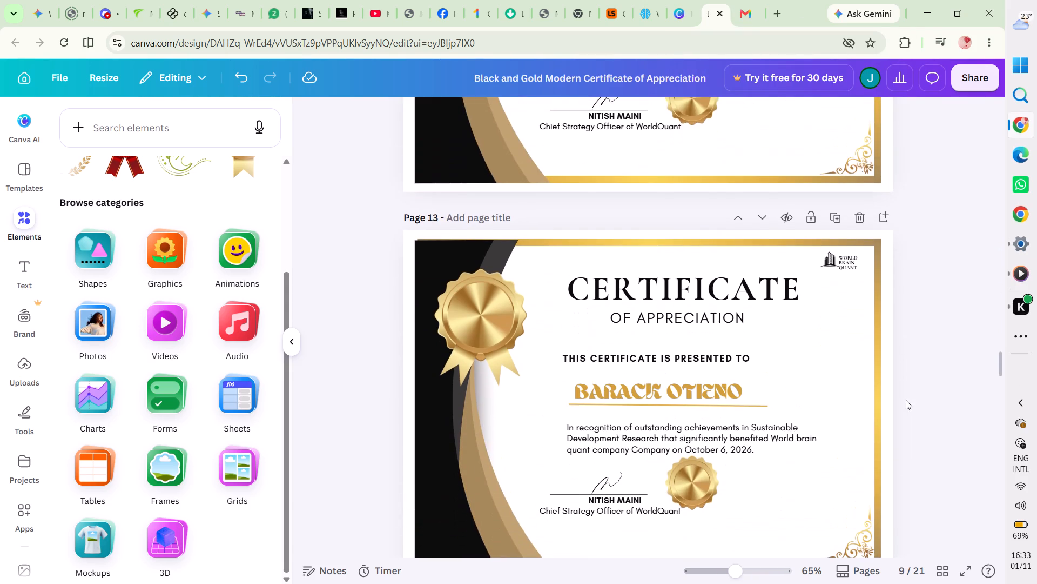
scroll(906, 400, down, 5)
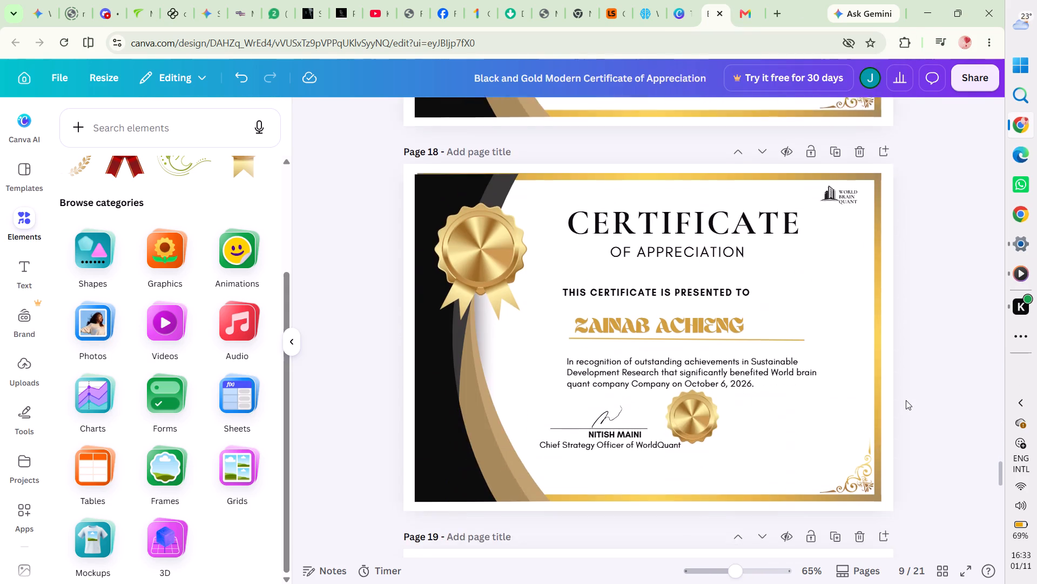
scroll(906, 400, down, 8)
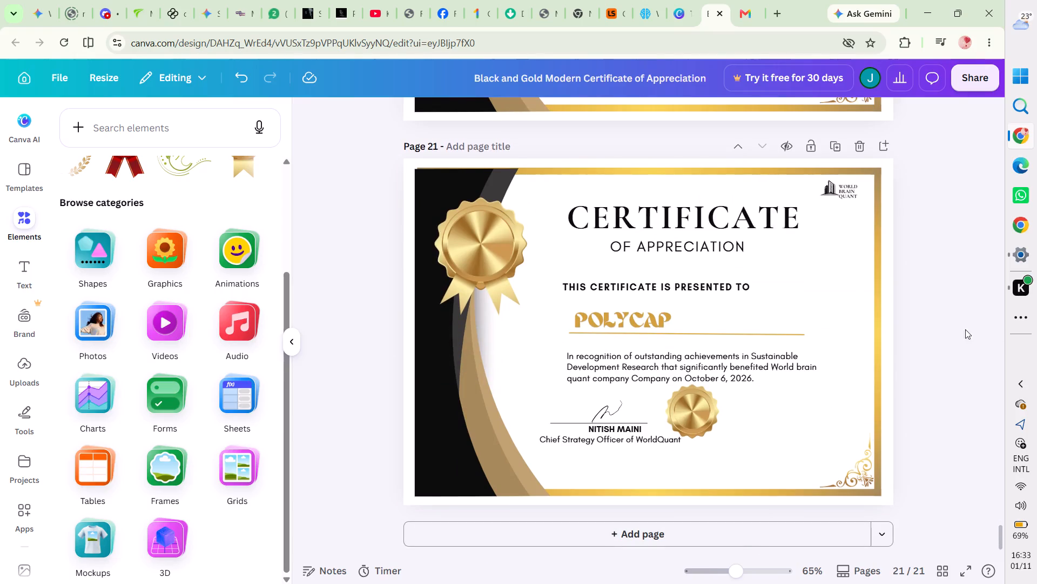
scroll(950, 342, up, 1)
Switch to the WorldQuant BRAIN platform and bring up the list of submitted alphas.
click(655, 22)
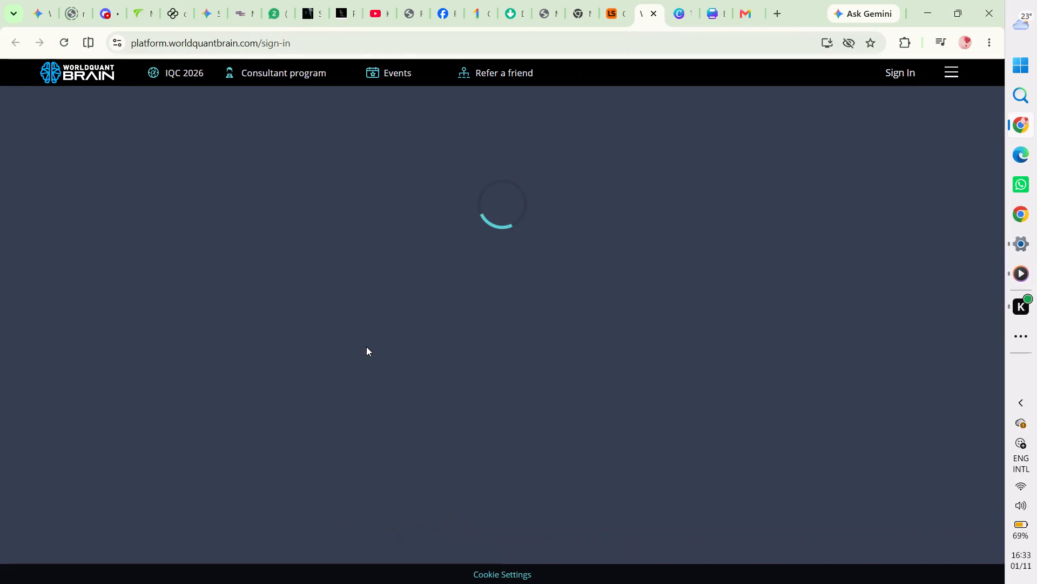
double_click(388, 325)
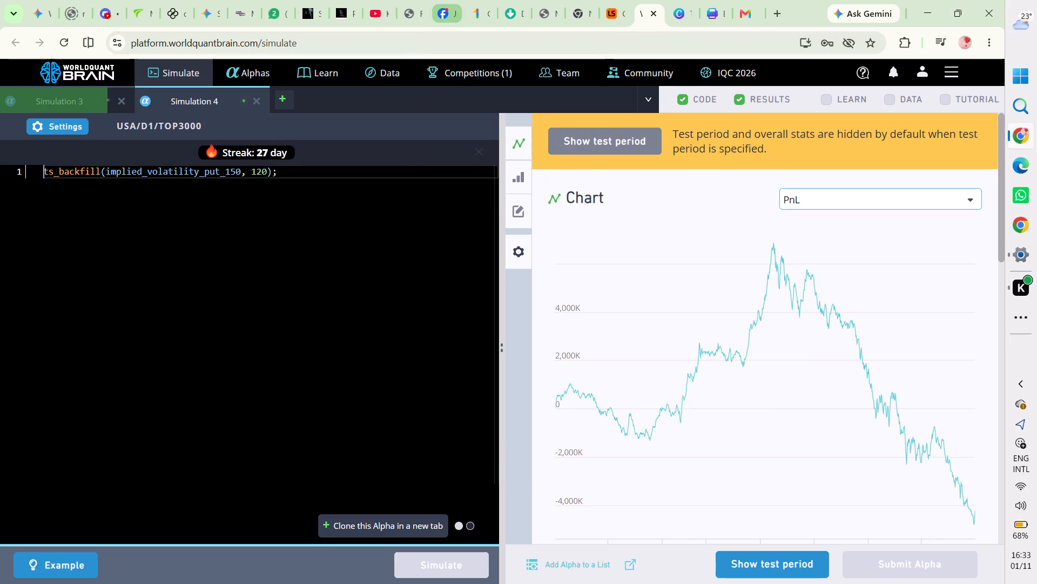
click(347, 298)
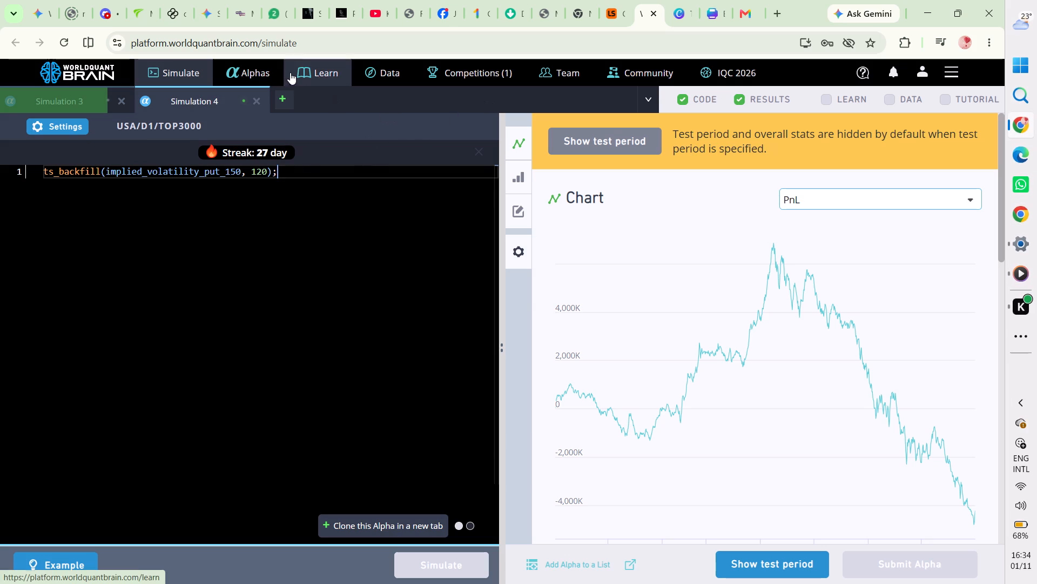
click(251, 70)
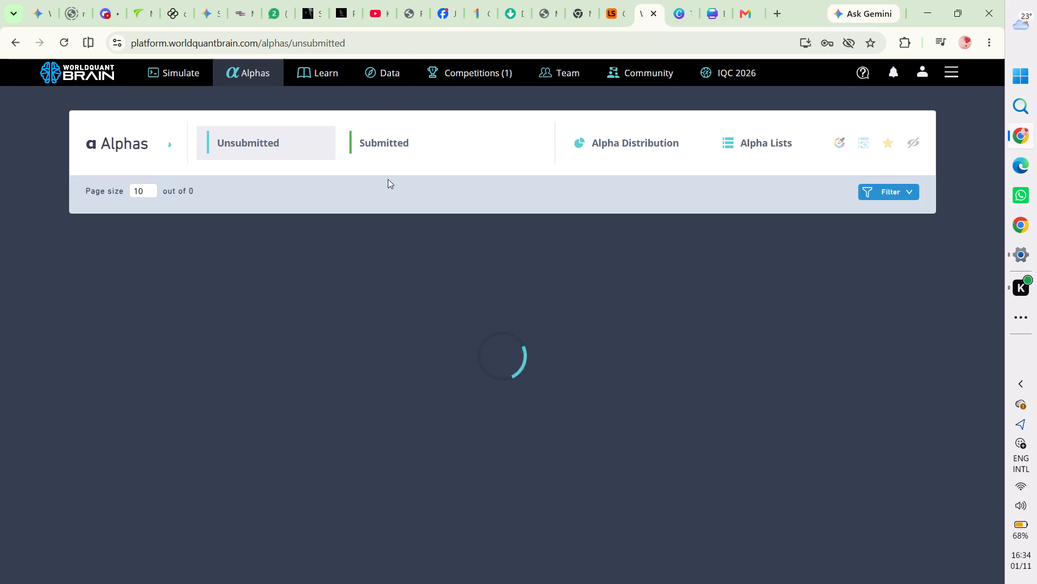
double_click(398, 151)
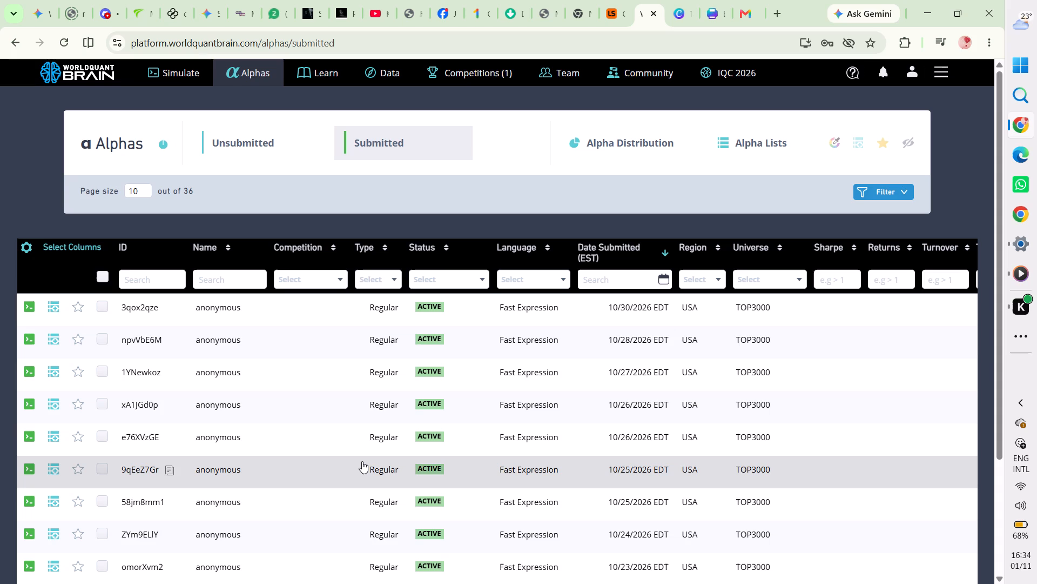
scroll(362, 461, down, 2)
scroll(362, 461, up, 2)
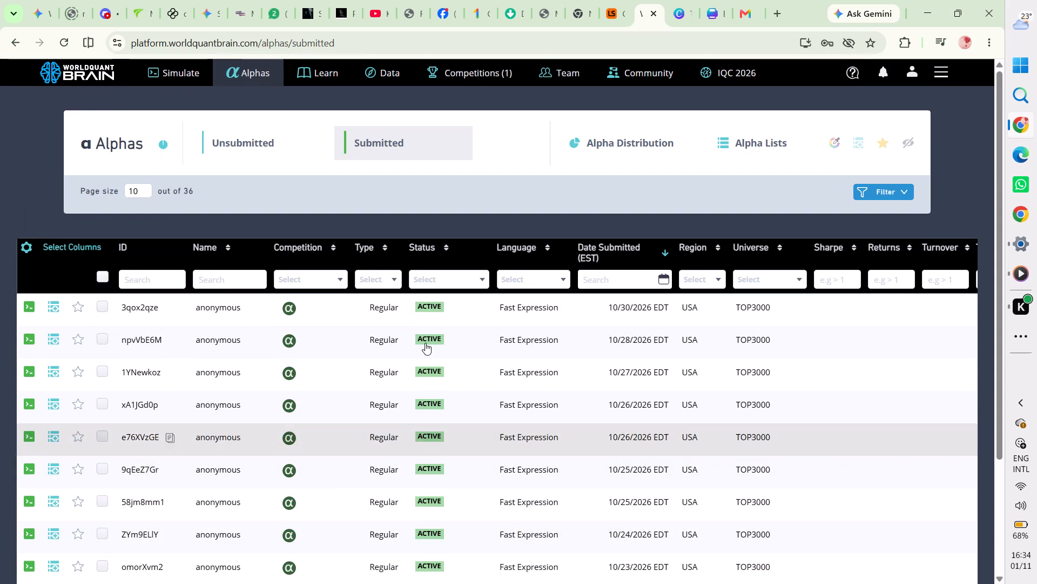
View the code and simulation settings of submitted alpha npvVbE6M, followed by those of alpha 3qox2qze.
click(480, 320)
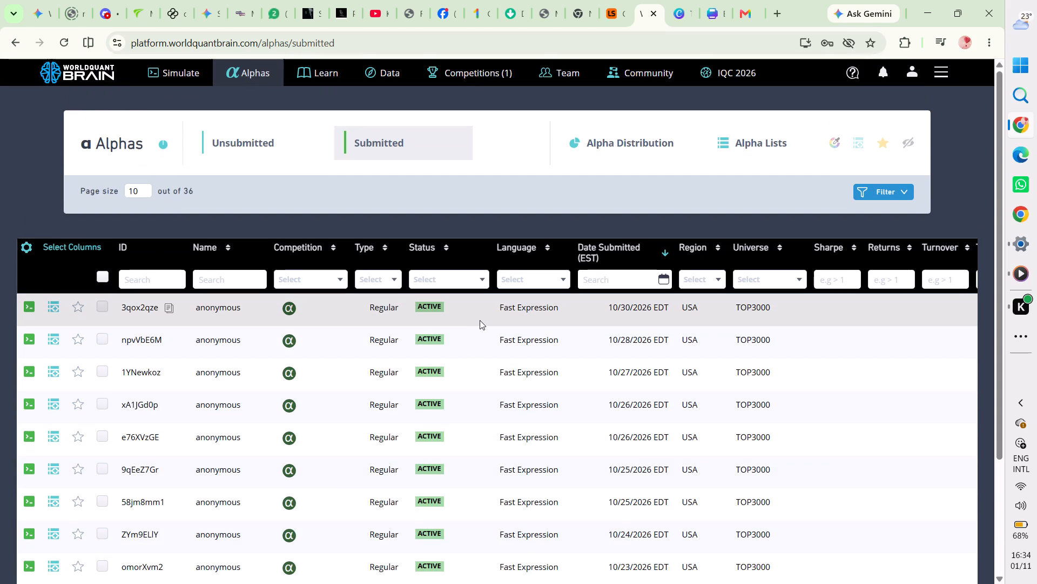
double_click(480, 320)
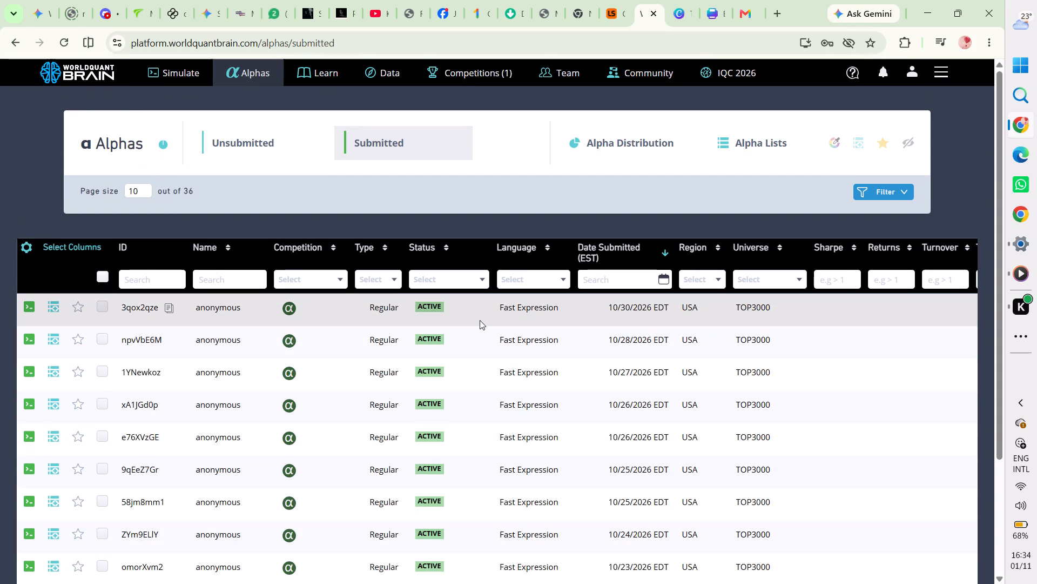
triple_click(480, 320)
click(480, 320)
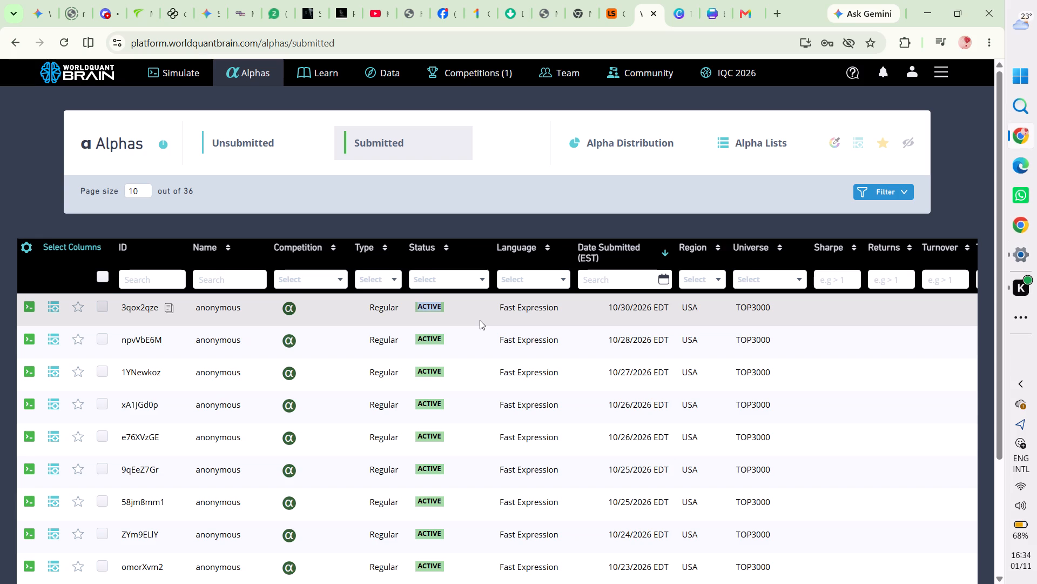
click(480, 320)
click(609, 326)
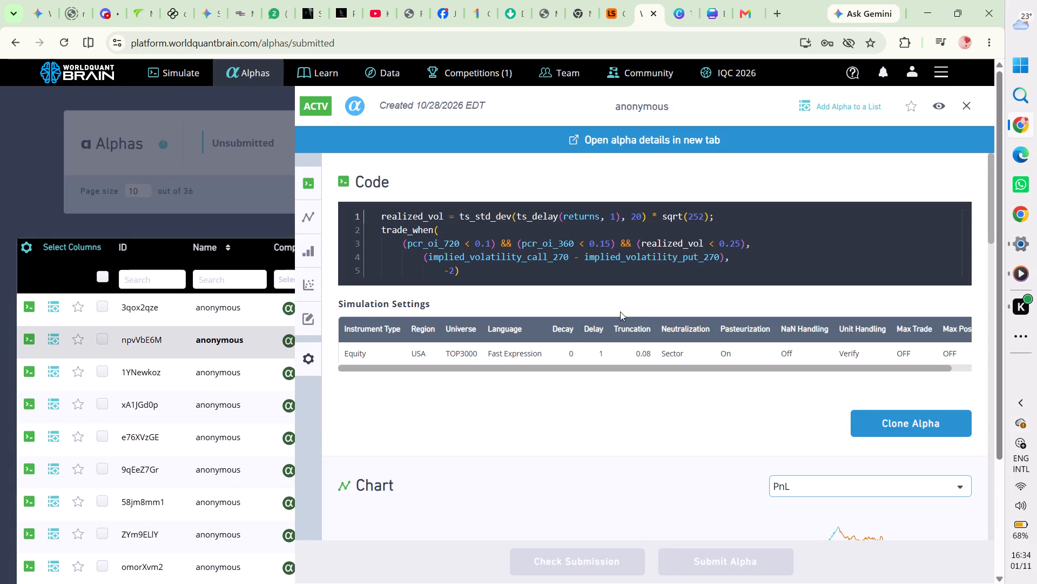
double_click(246, 313)
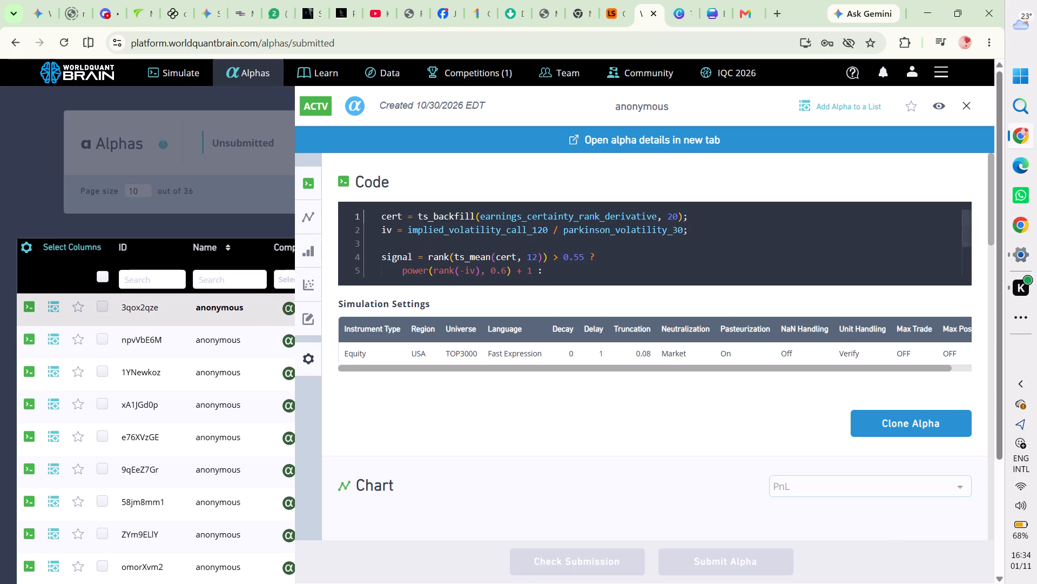
View the code and simulation settings of submitted alphas xA1JGd0p, 1YNewkoz, e76XVzGE and 9qEeZ7Gr in turn.
click(221, 382)
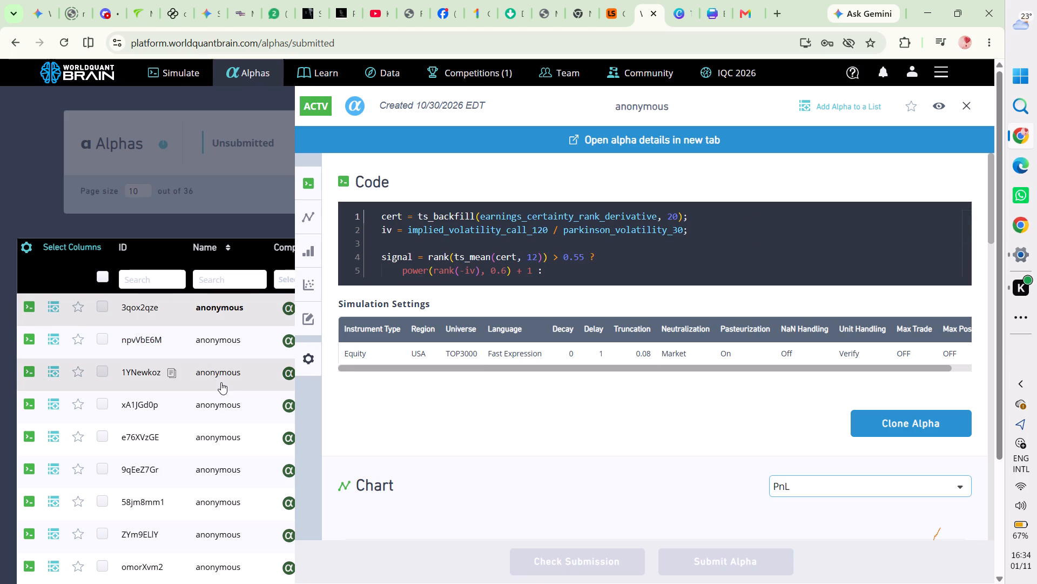
double_click(221, 401)
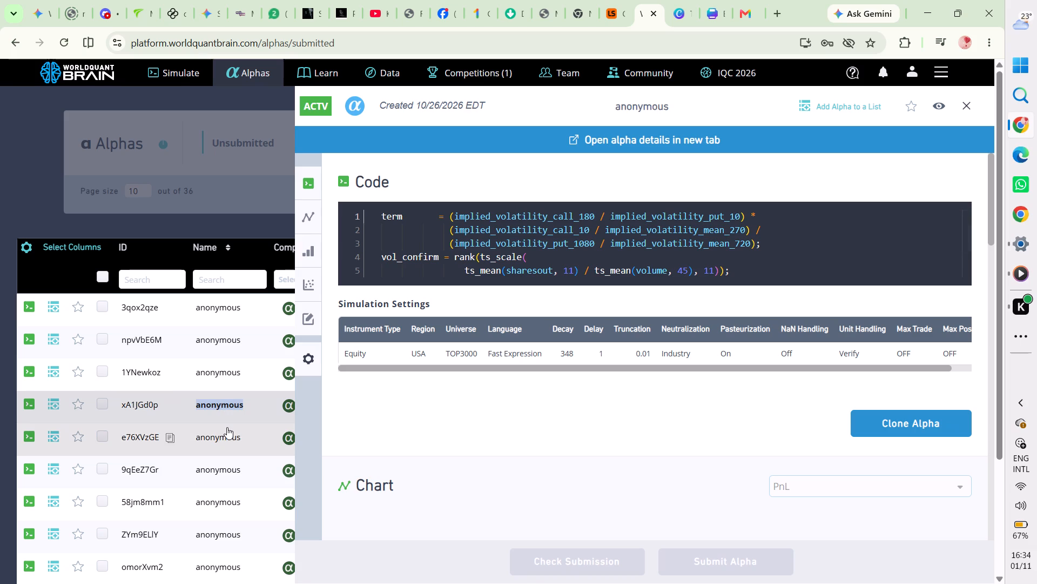
click(240, 379)
click(240, 379)
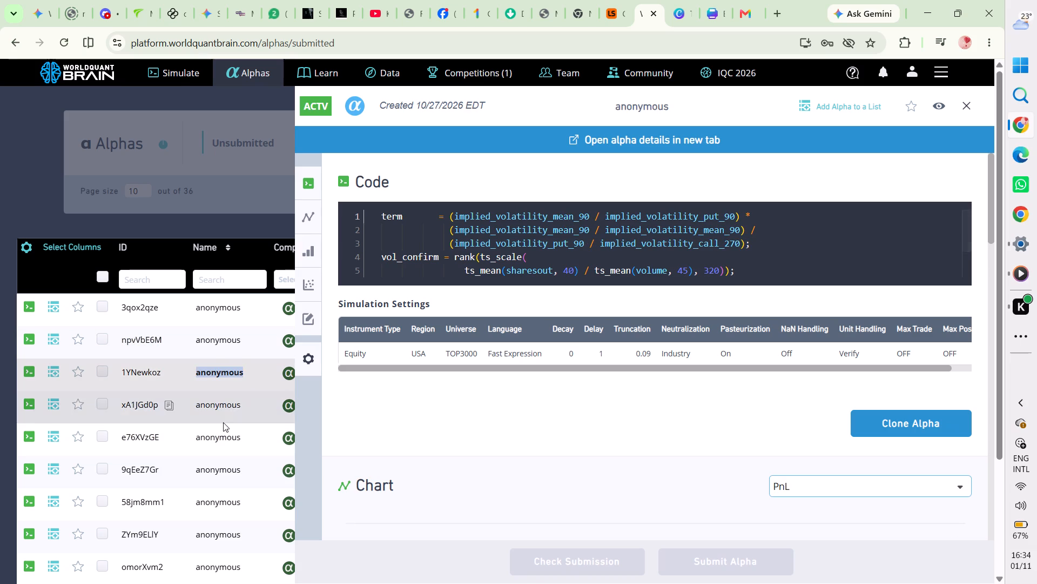
triple_click(231, 440)
click(231, 440)
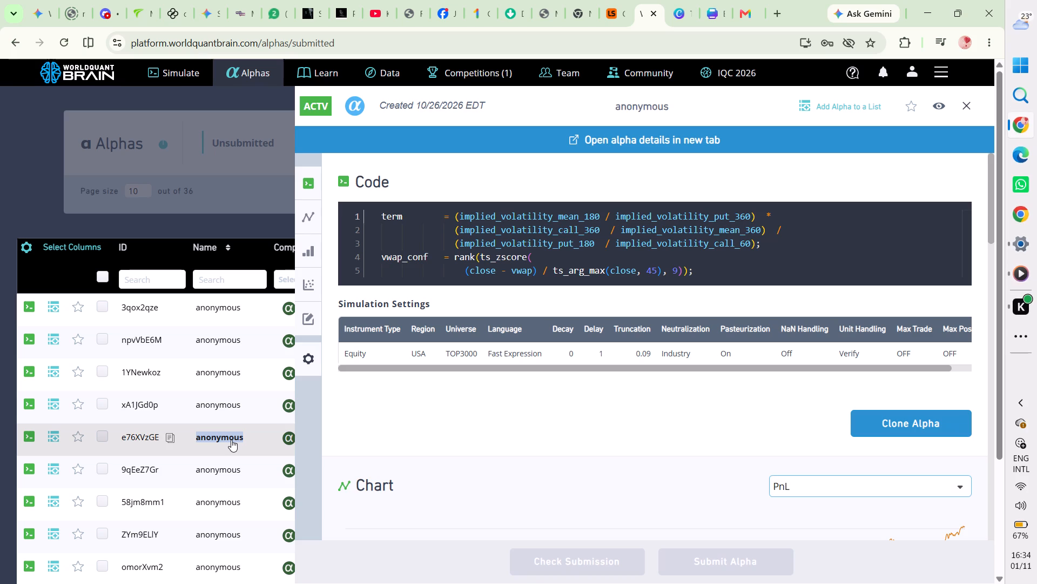
double_click(218, 477)
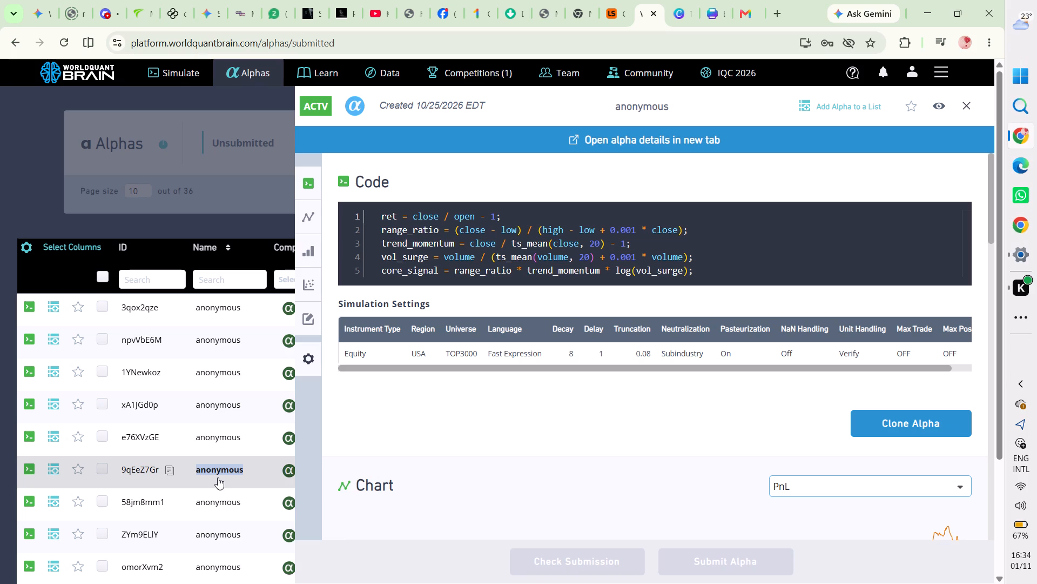
Clone submitted alpha ZYm9ELlY into a new simulation and apply its existing simulation settings.
scroll(218, 477, down, 1)
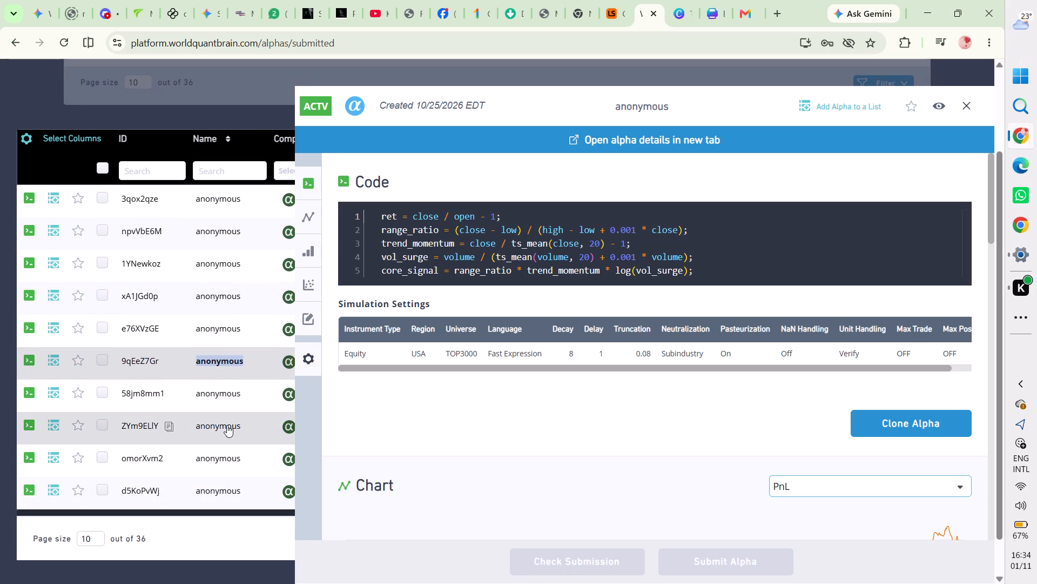
double_click(227, 425)
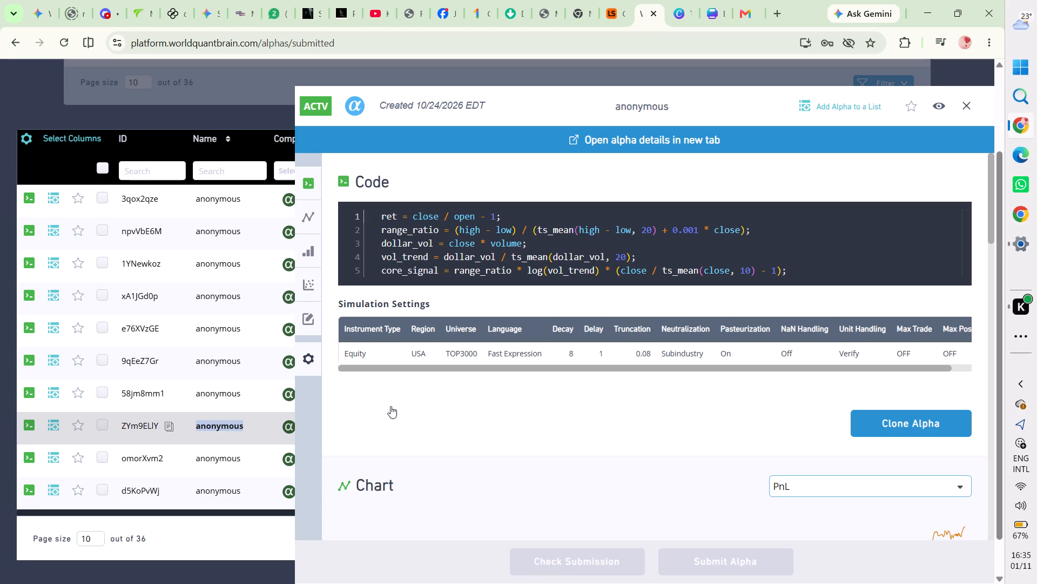
click(924, 420)
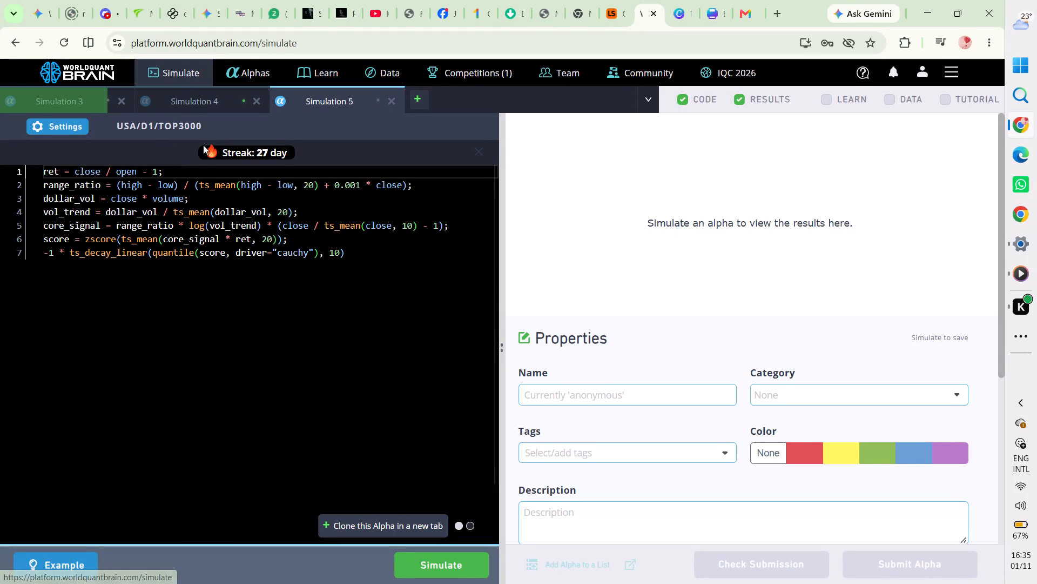
click(59, 127)
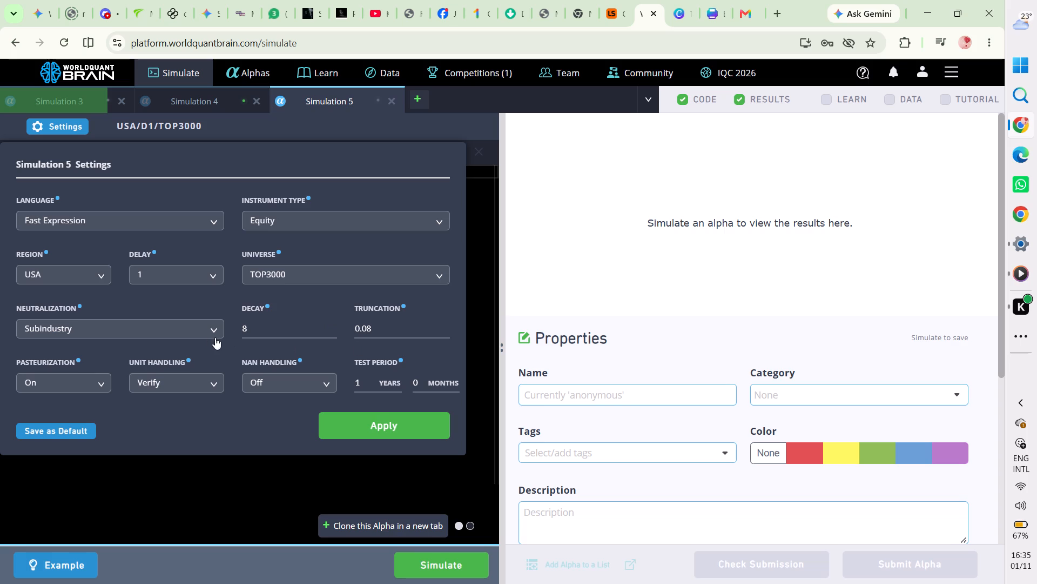
click(391, 419)
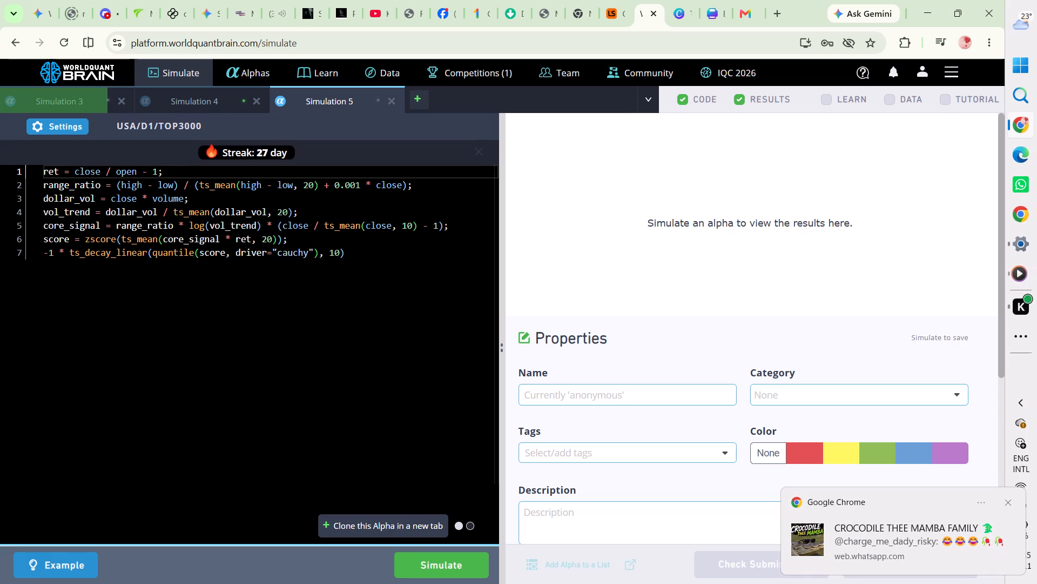
In the core_signal line, set the ts_mean(close) window to 20 and the subtracted constant to 2.
click(348, 254)
click(317, 309)
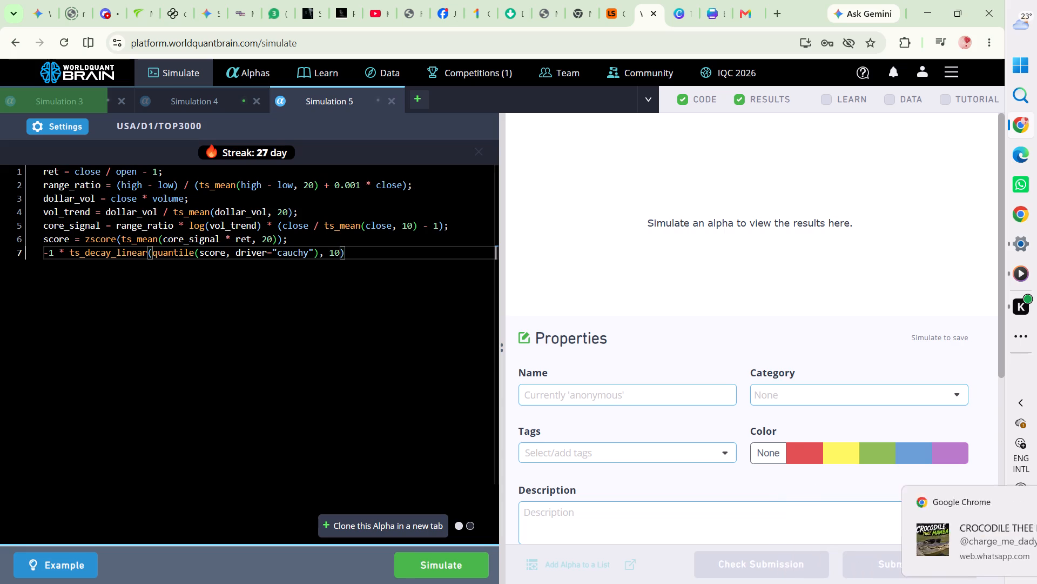
click(409, 225)
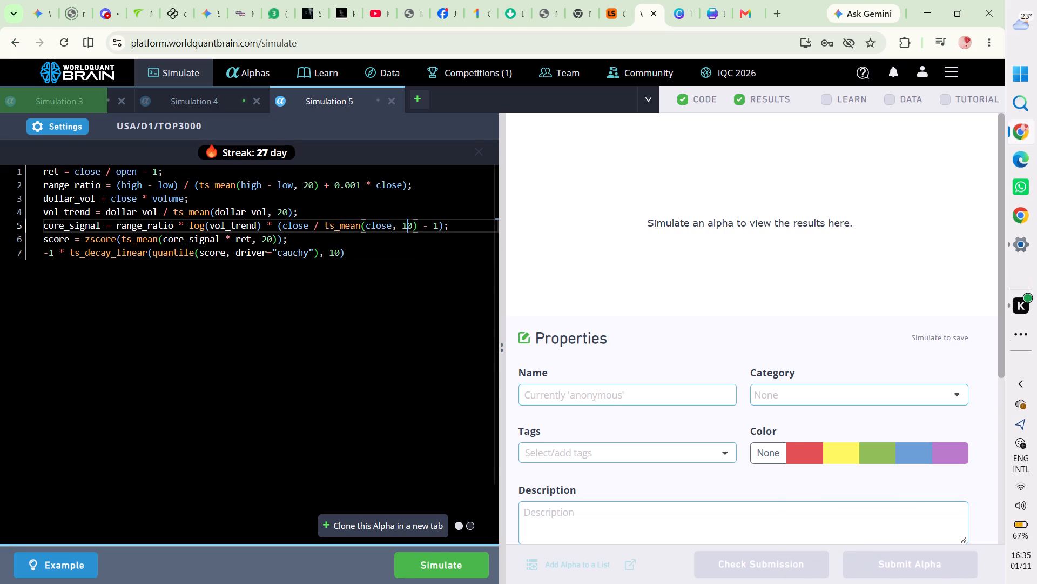
key(BackSpace)
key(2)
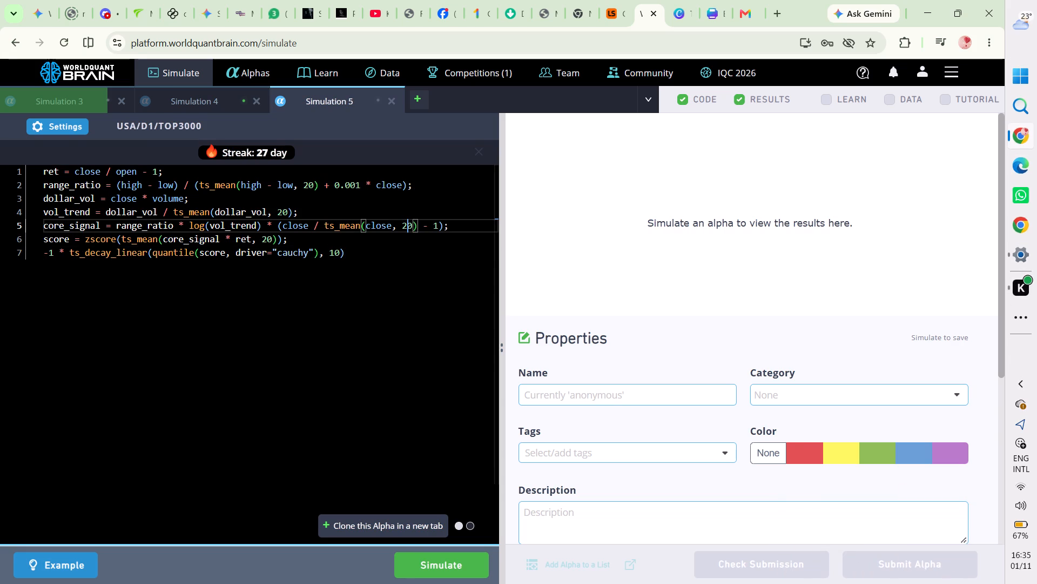
click(439, 227)
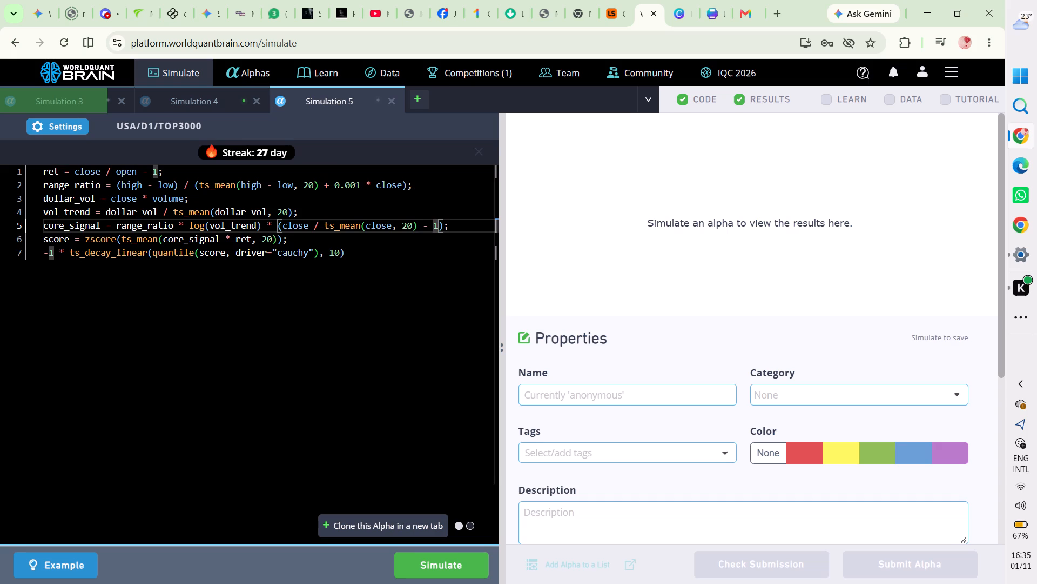
key(BackSpace)
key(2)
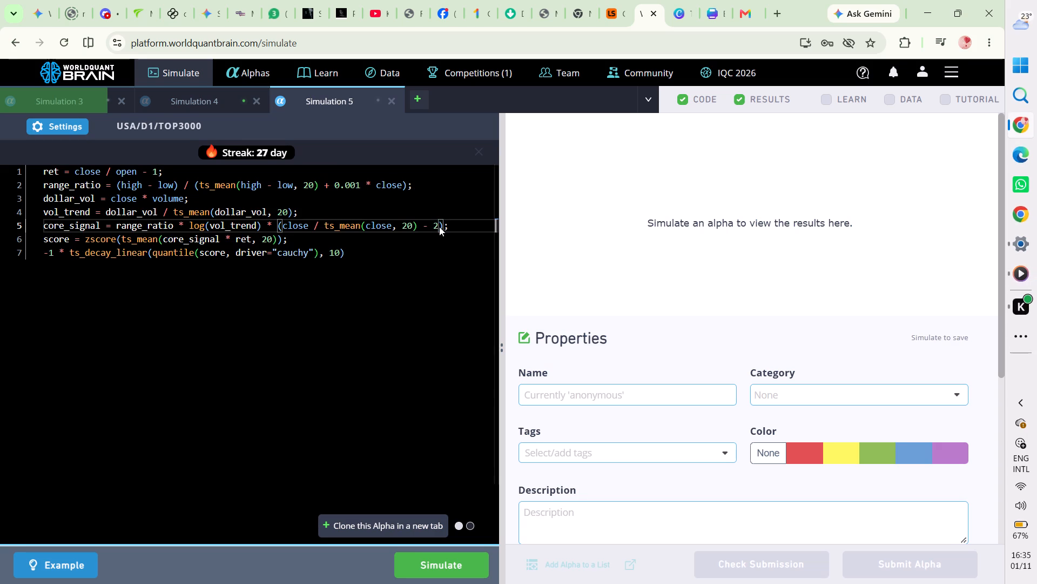
click(439, 227)
click(388, 265)
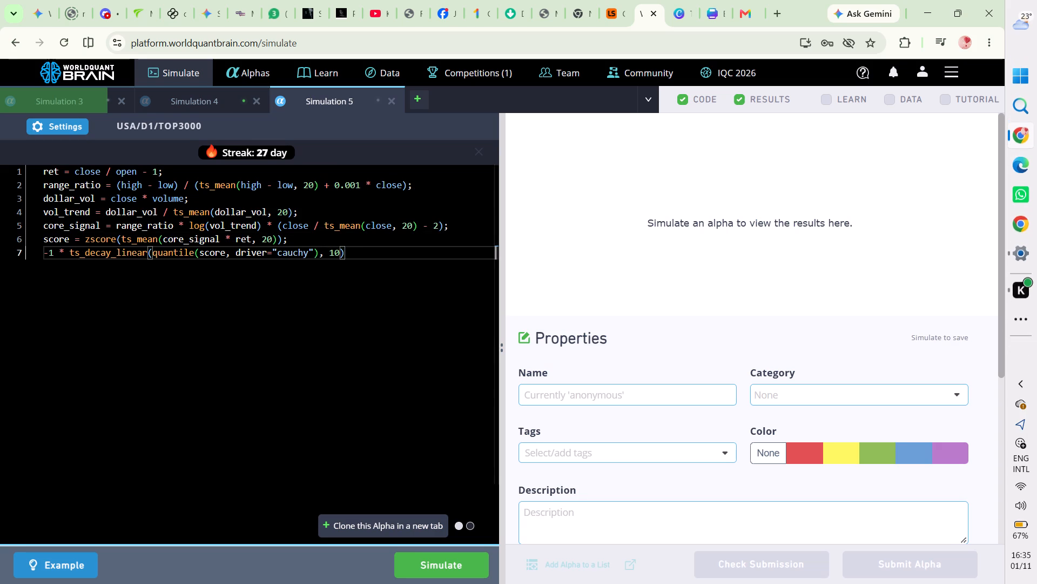
In the range_ratio line, set the ts_mean(high - low) window to 40 and the close multiplier to 0.002.
click(307, 181)
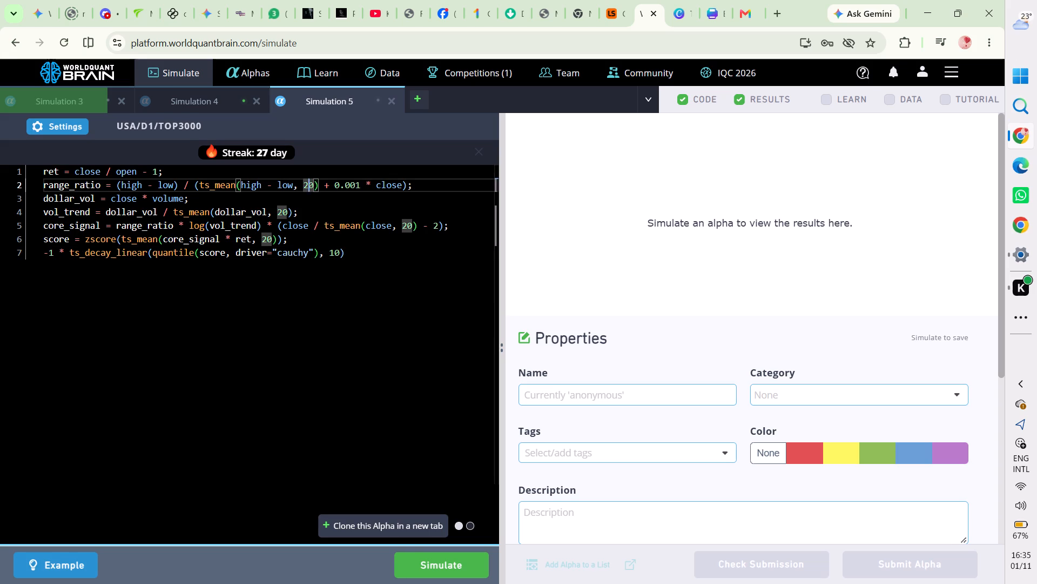
key(BackSpace)
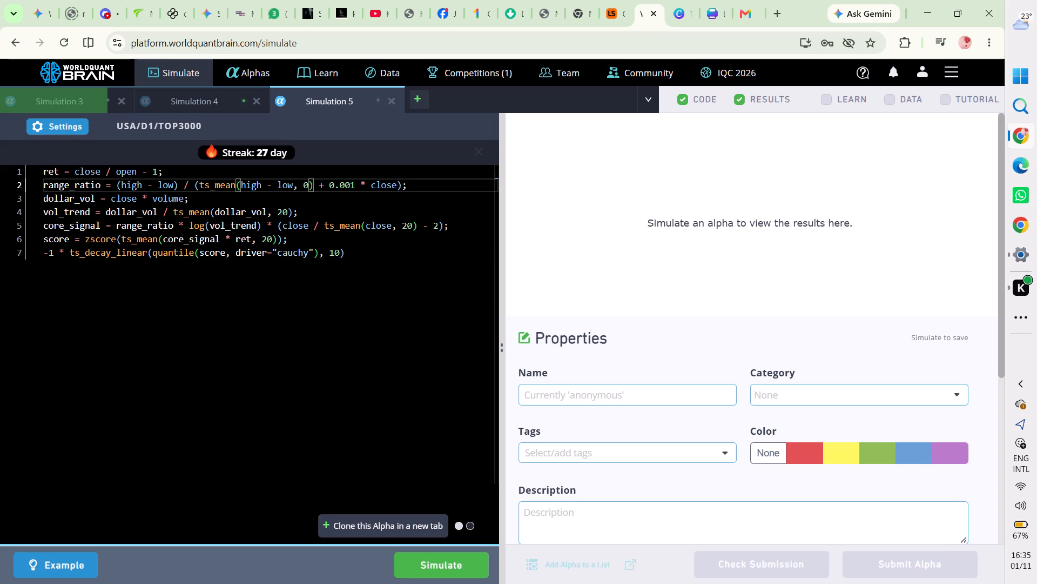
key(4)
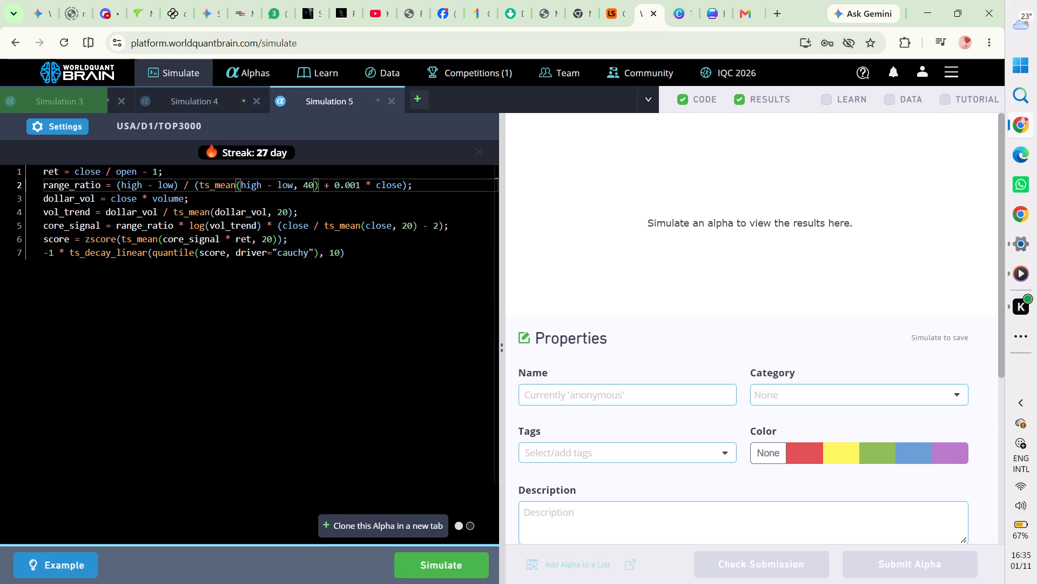
click(361, 179)
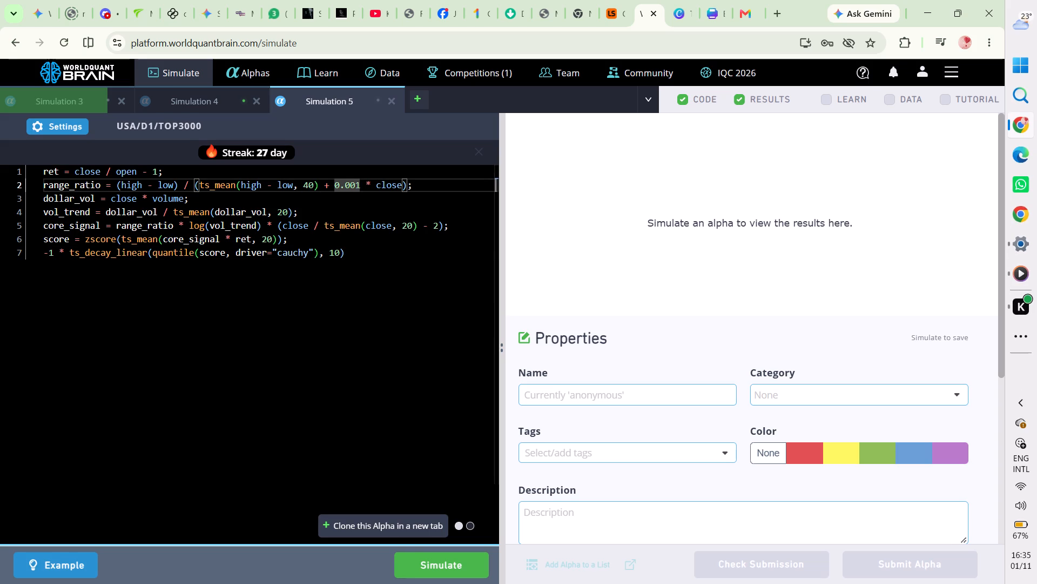
key(BackSpace)
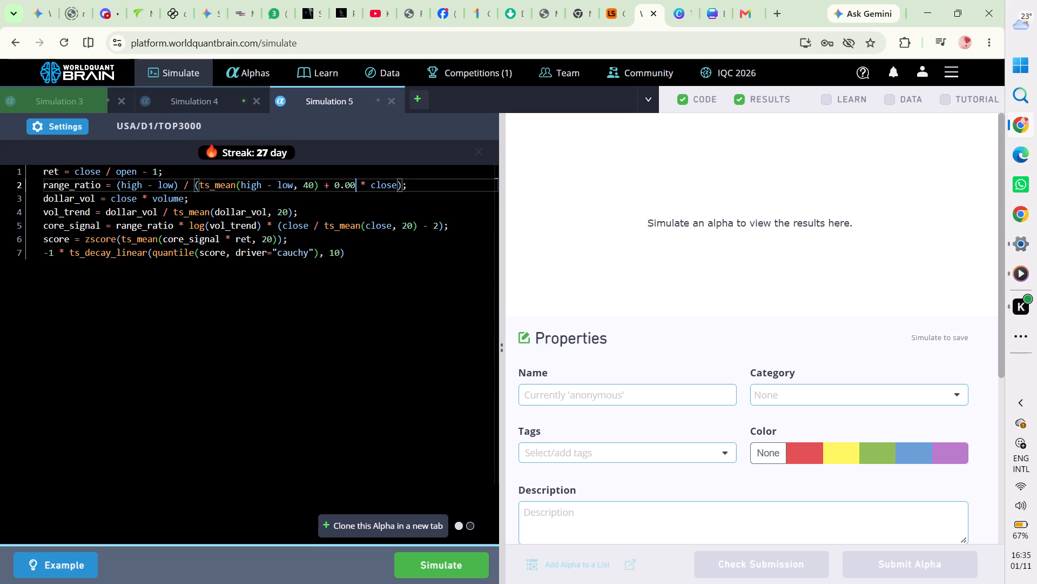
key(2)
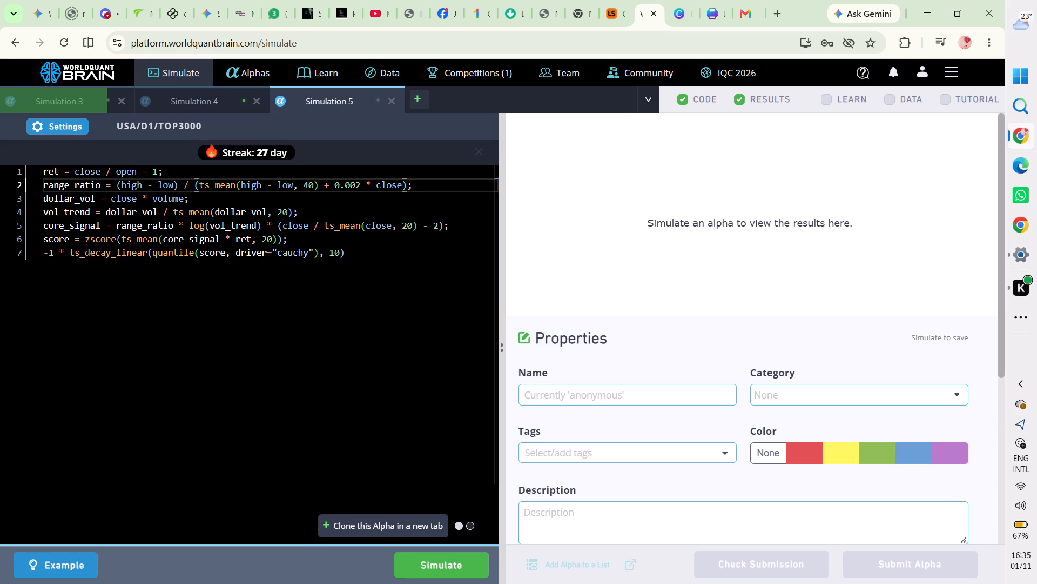
Set the ts_mean window in the score line to 40 and the ts_decay_linear window in the last line to 20.
click(267, 238)
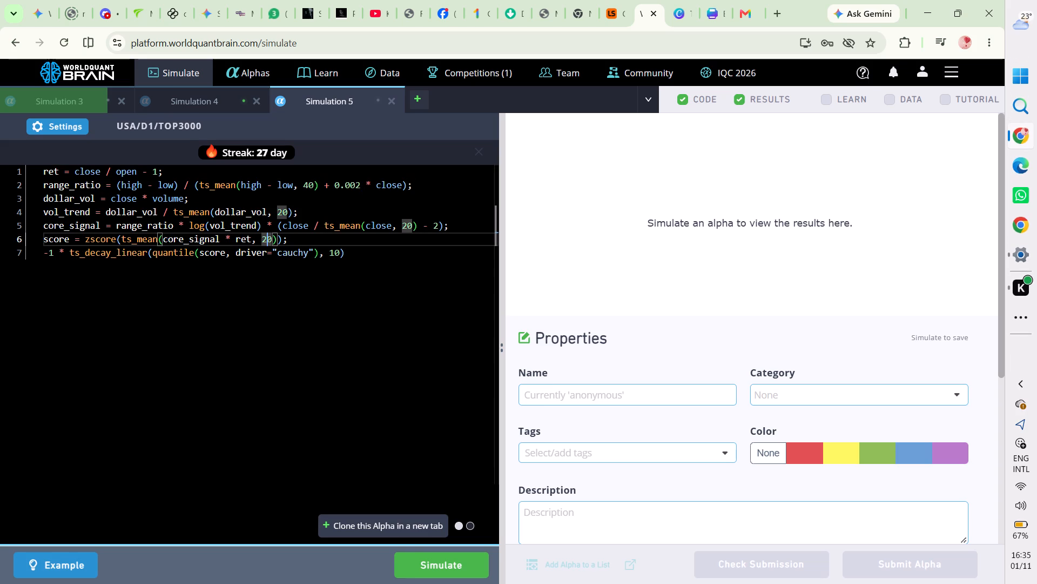
key(BackSpace)
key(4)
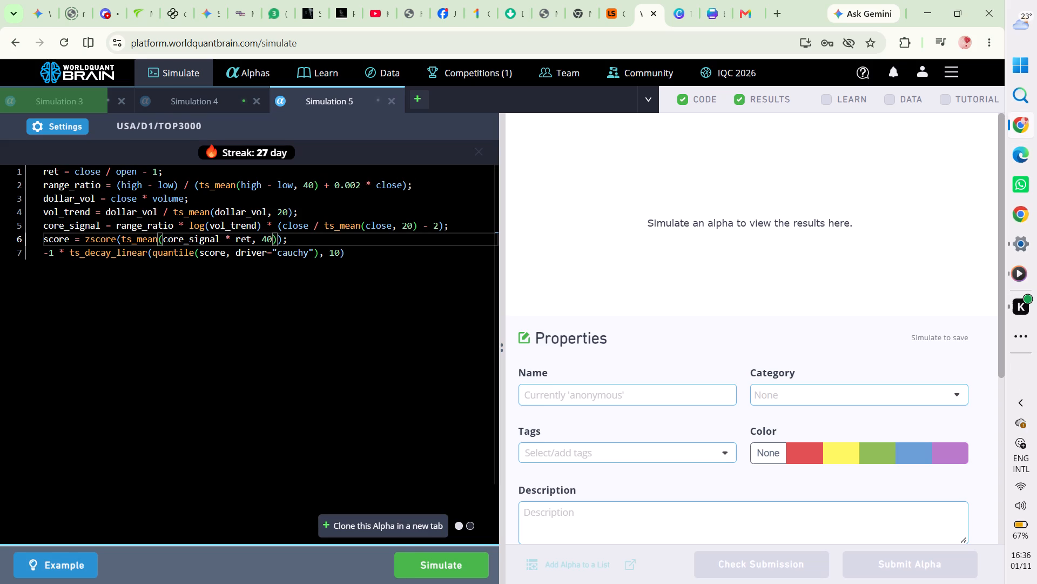
click(335, 253)
key(BackSpace)
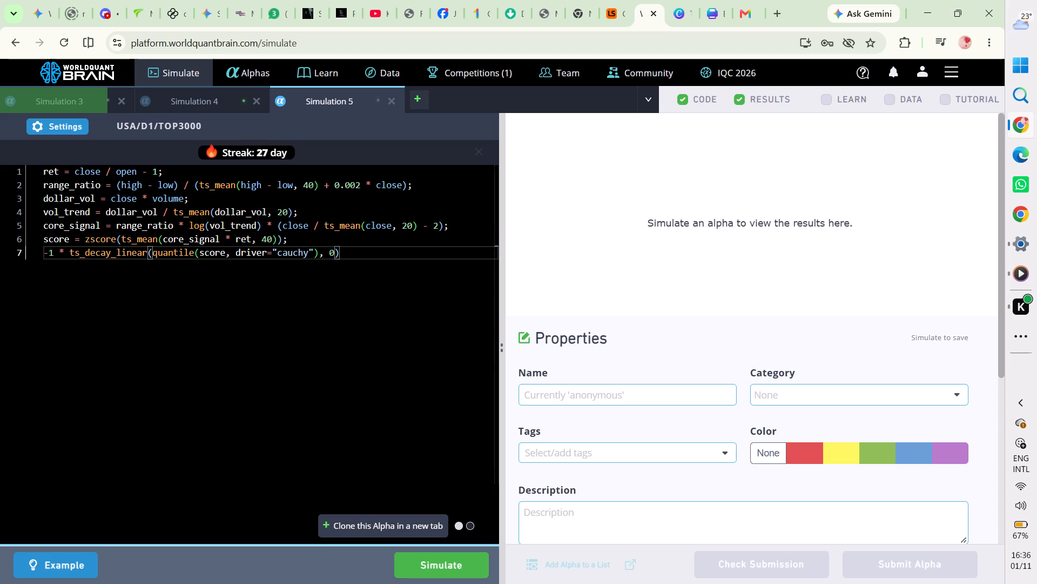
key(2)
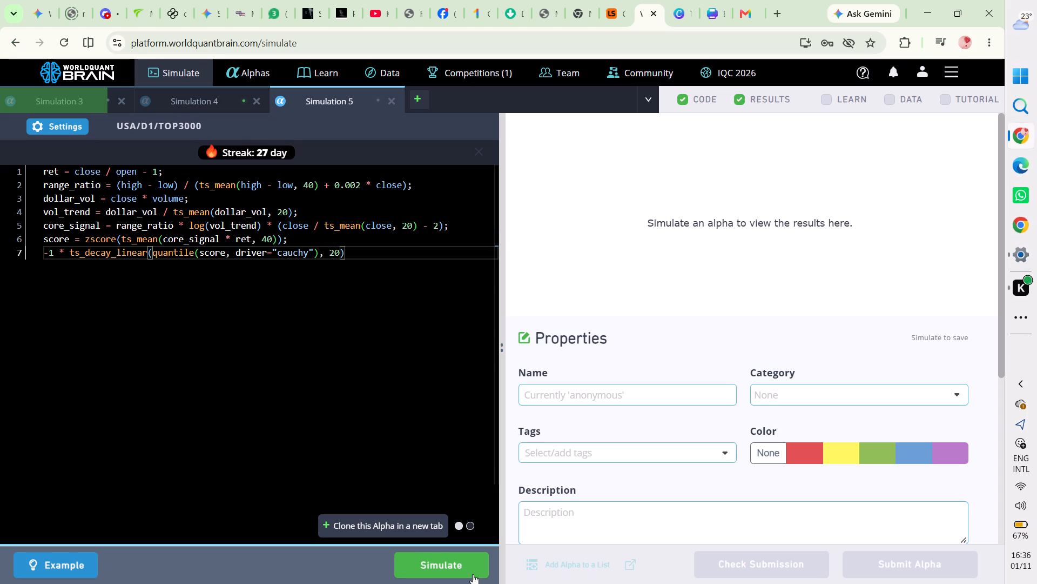
Run the simulation of the edited alpha in Simulation 5.
click(469, 555)
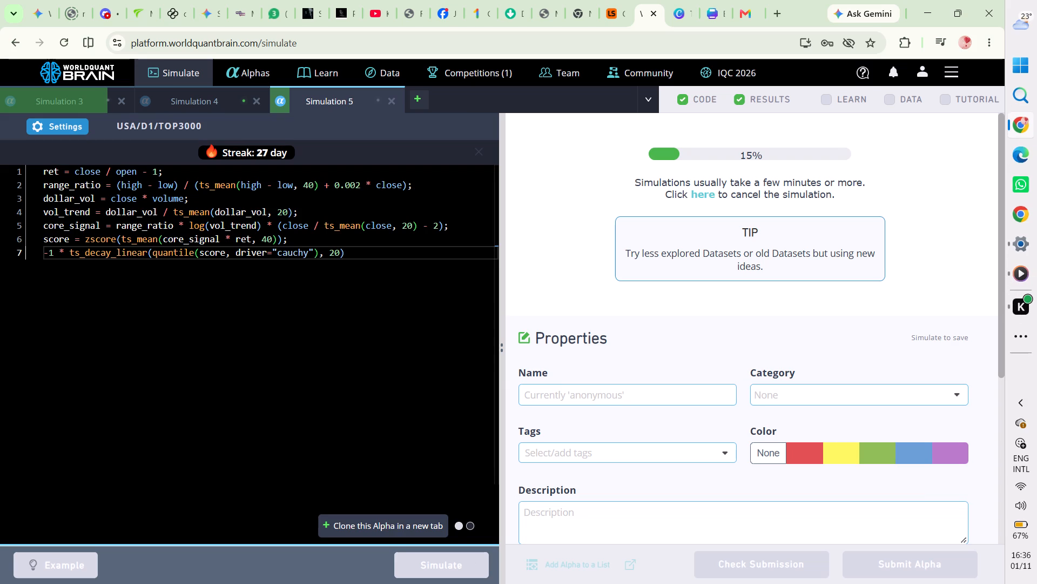
Look at the alpha code in Simulation 3, and return to Simulation 5 to check its progress.
click(93, 89)
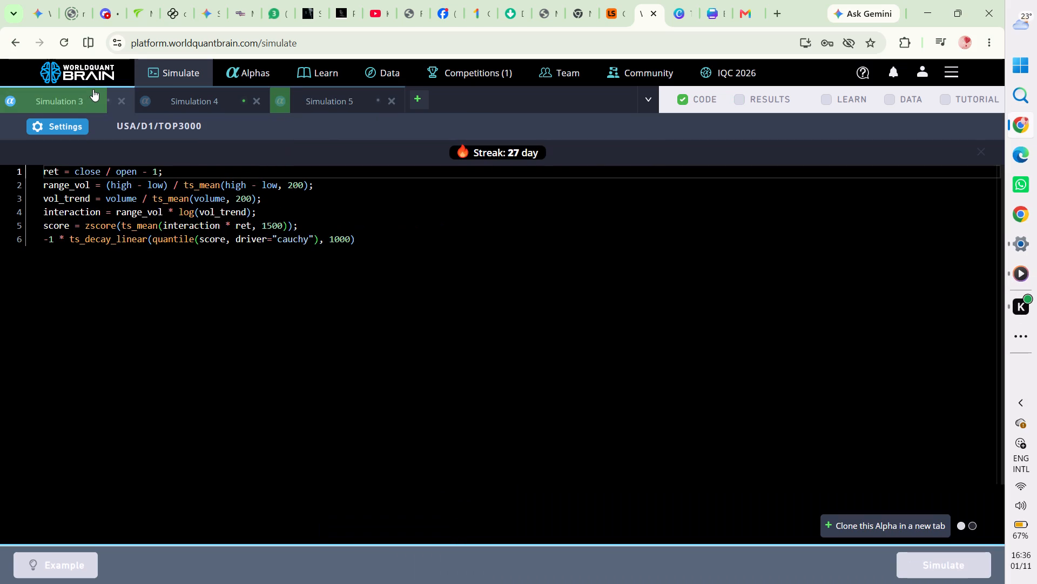
click(334, 104)
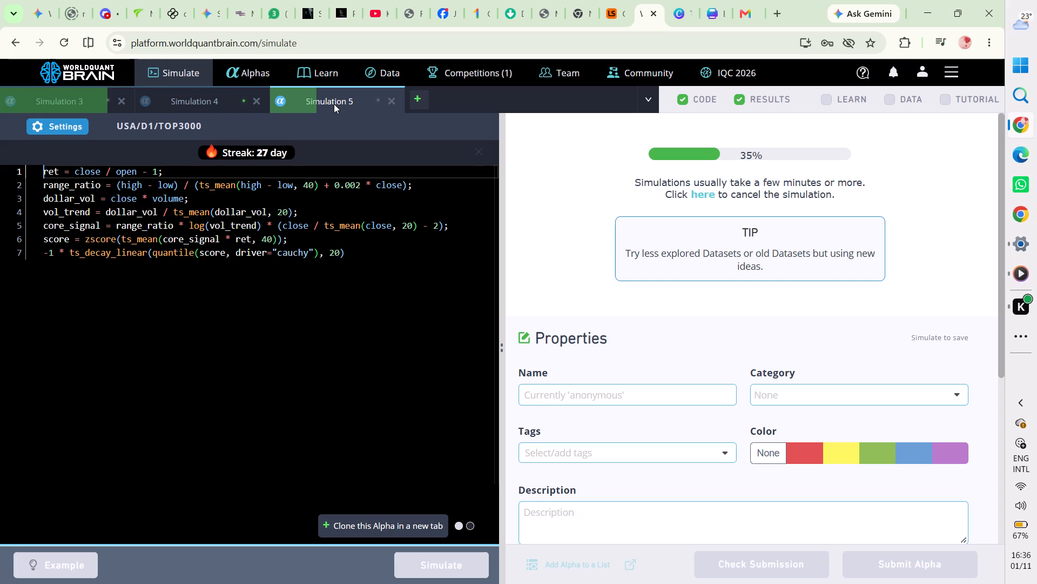
click(323, 111)
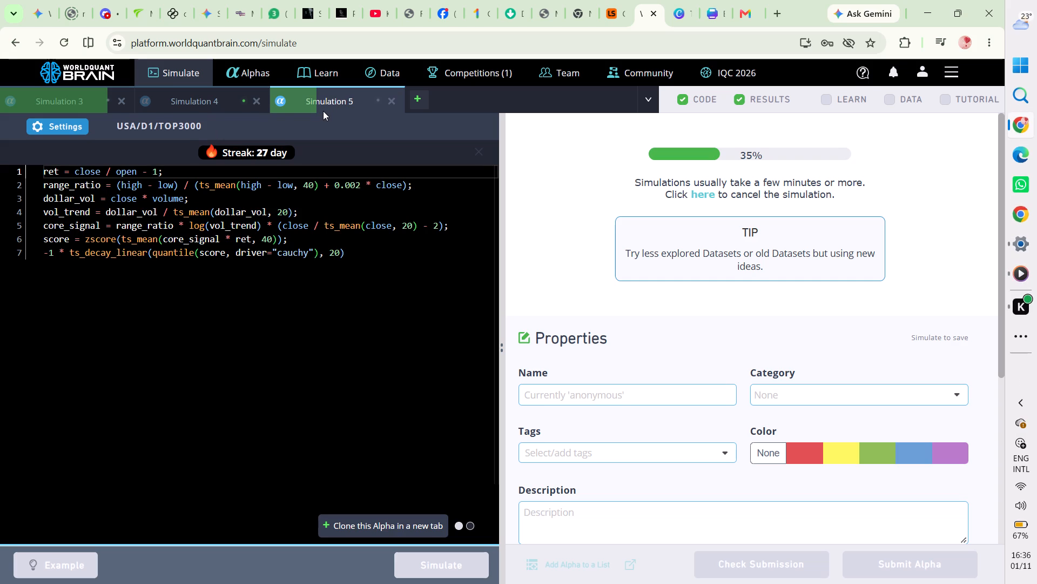
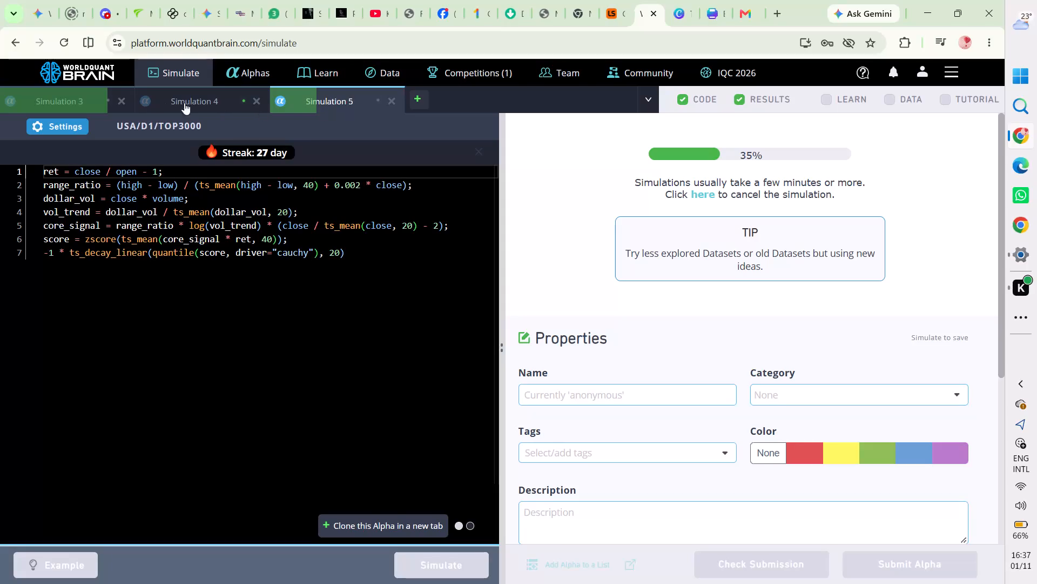
Check Simulation 3, and in Simulation 5 reveal the test period and review the PnL chart and IS Summary.
click(102, 98)
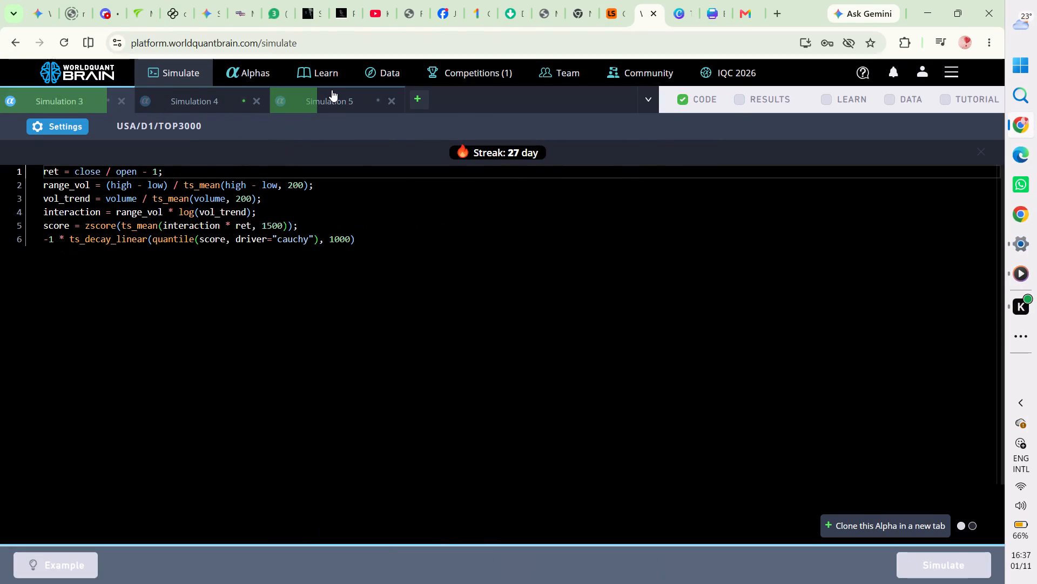
click(332, 90)
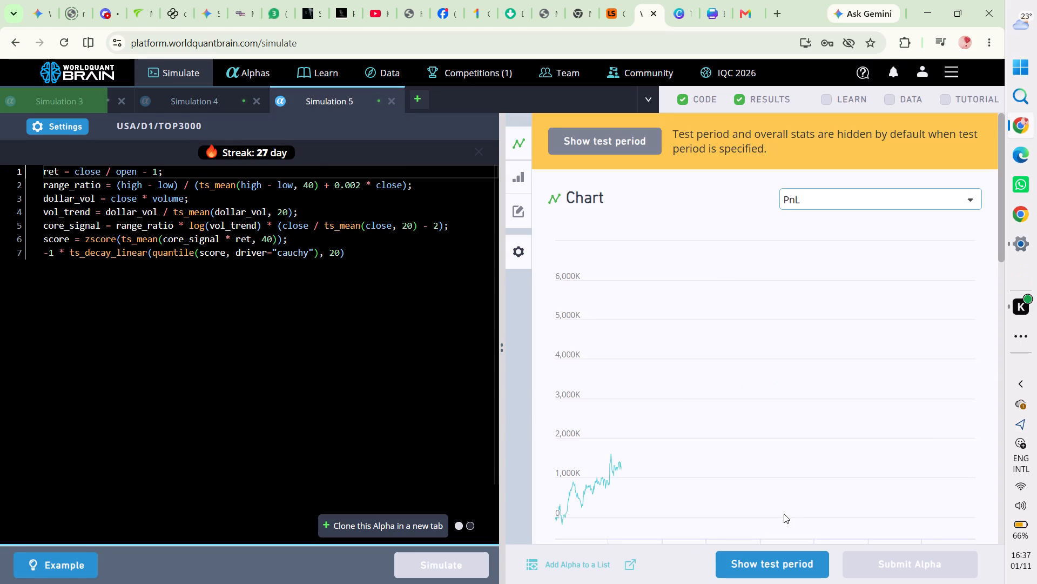
click(763, 570)
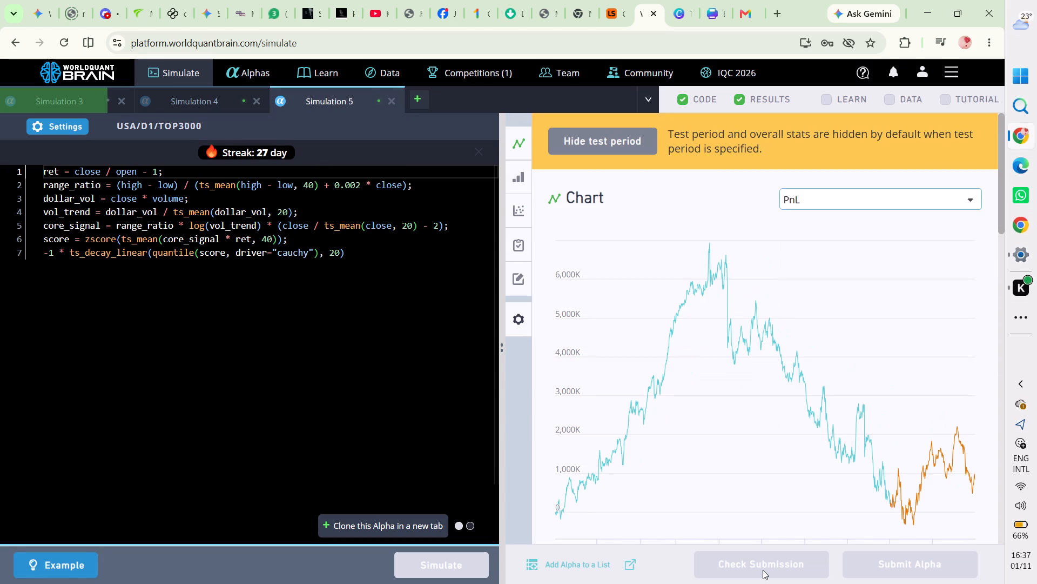
scroll(786, 415, down, 2)
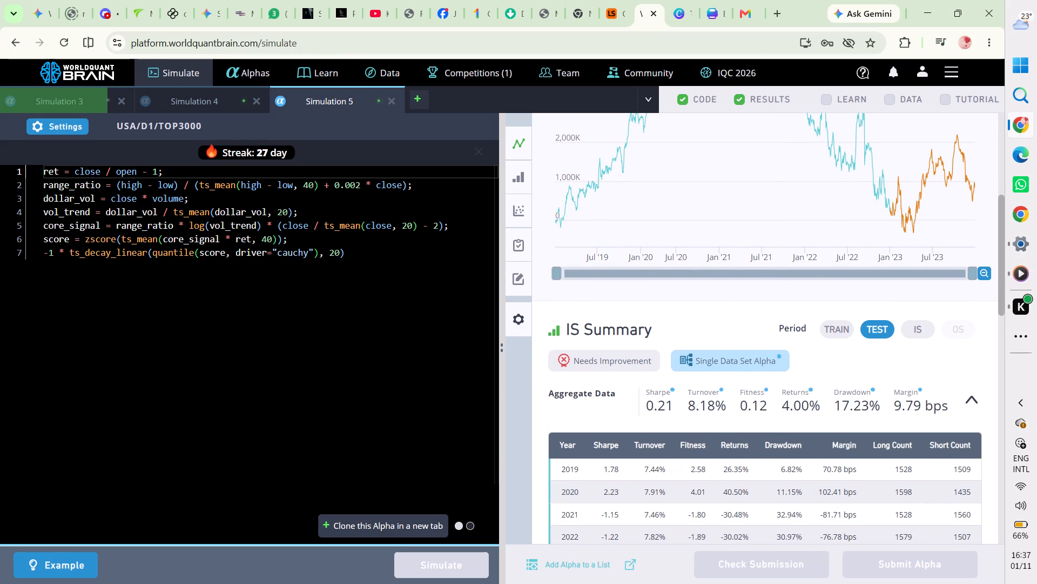
In Simulation 5, set the close multiplier in the range_ratio line to 0.001 and rerun the simulation.
click(361, 185)
key(BackSpace)
key(1)
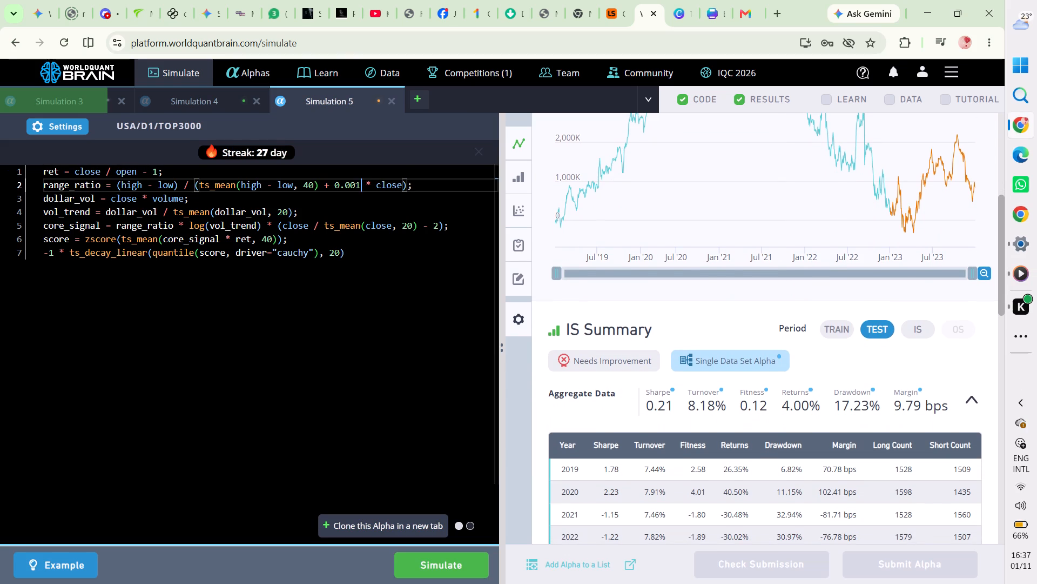
click(476, 568)
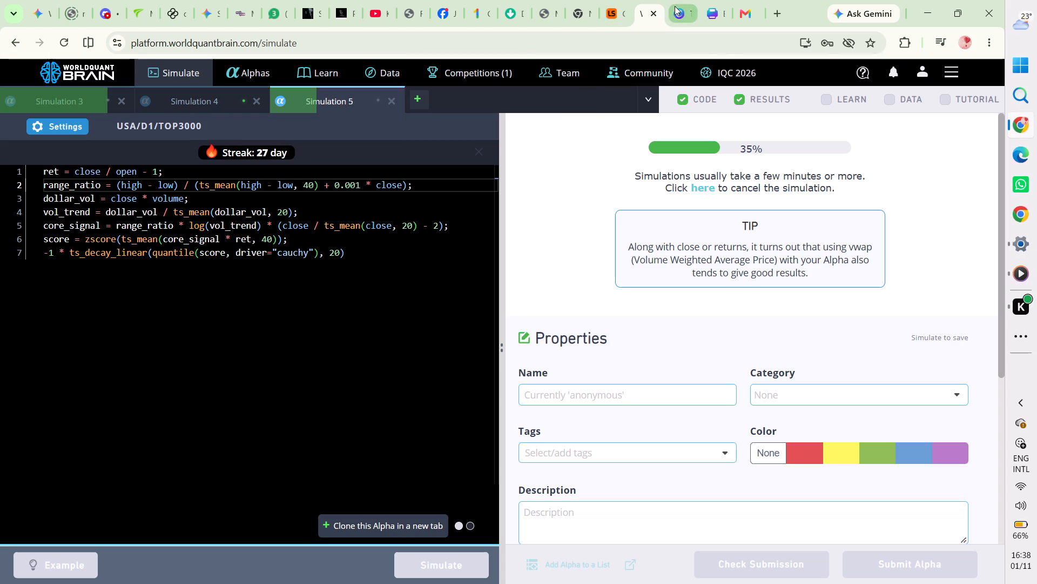
Switch to the Canva certificate design and look through its pages, checking the recipient names and layout.
click(716, 12)
scroll(608, 401, down, 6)
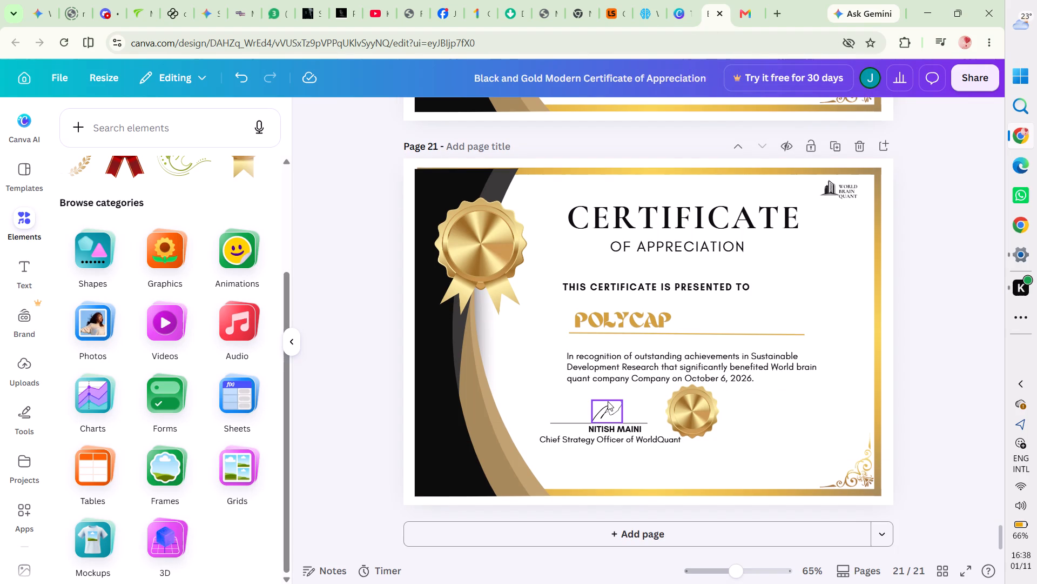
scroll(608, 401, up, 10)
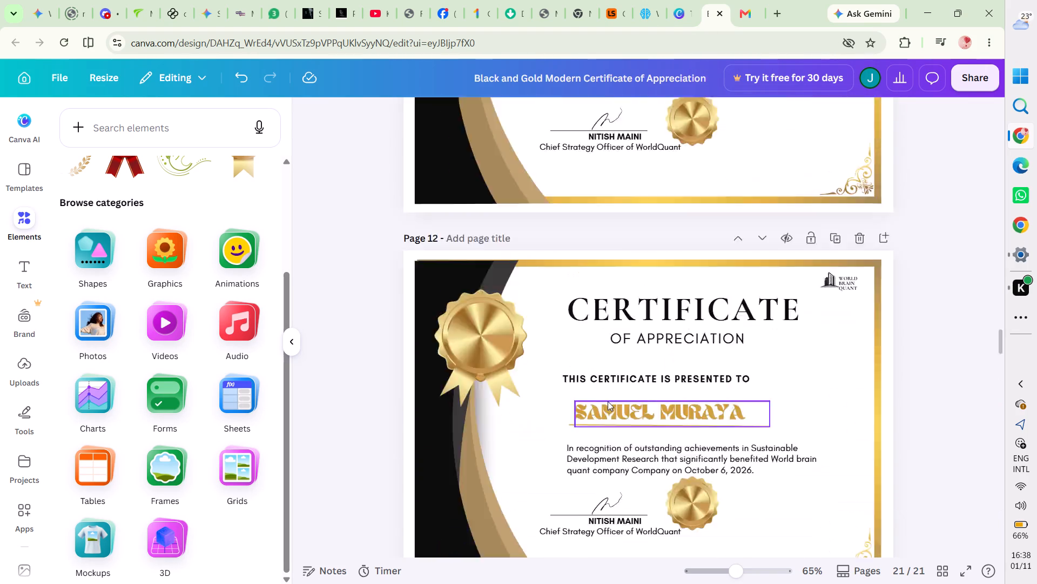
scroll(608, 401, up, 4)
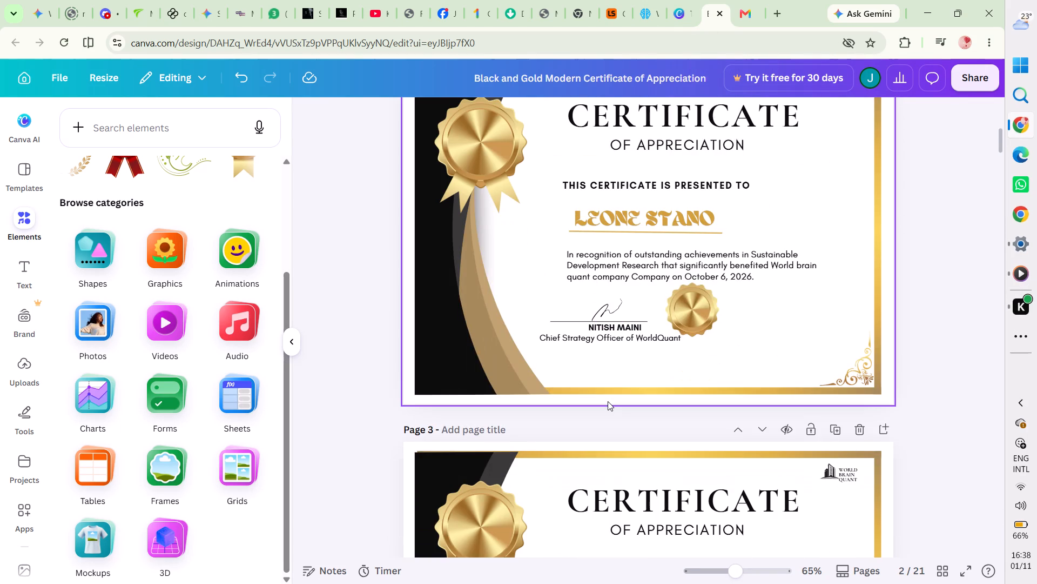
scroll(608, 401, up, 3)
scroll(608, 401, down, 2)
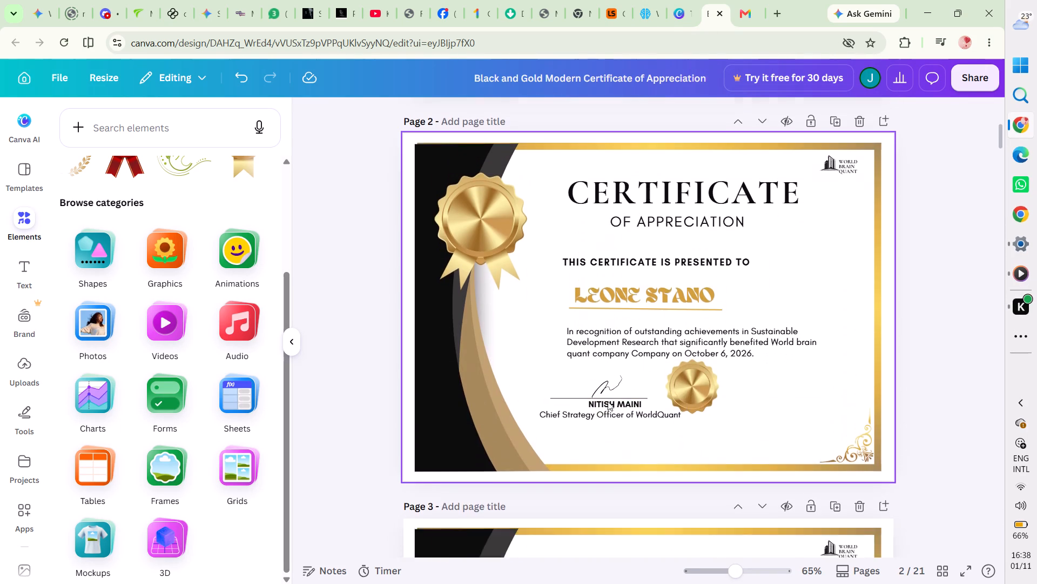
scroll(608, 401, down, 5)
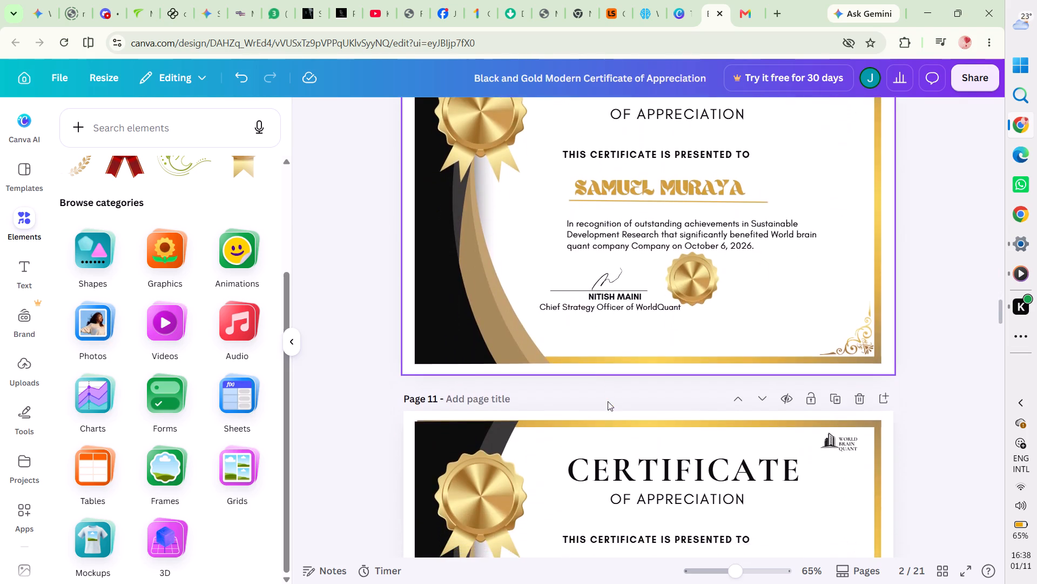
scroll(608, 401, down, 5)
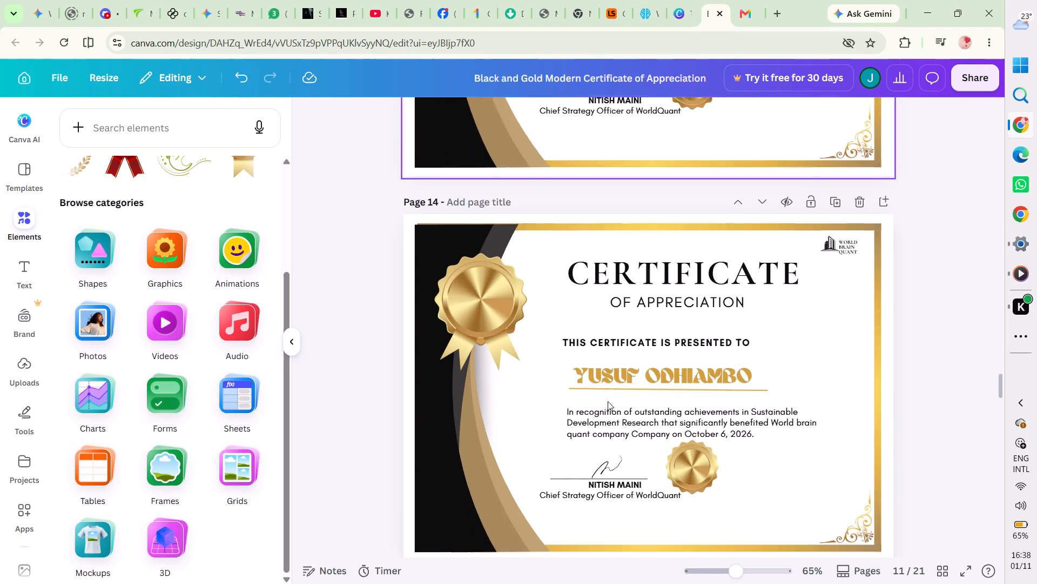
Browse the recommended elements and add the diagonal gold corner ribbon to page 14.
scroll(235, 282, up, 1)
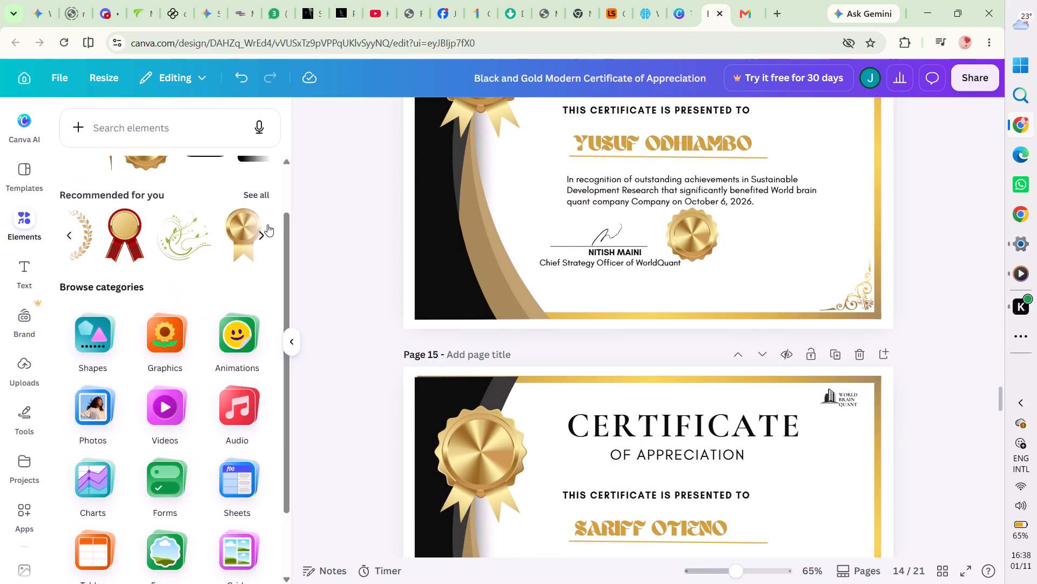
click(258, 236)
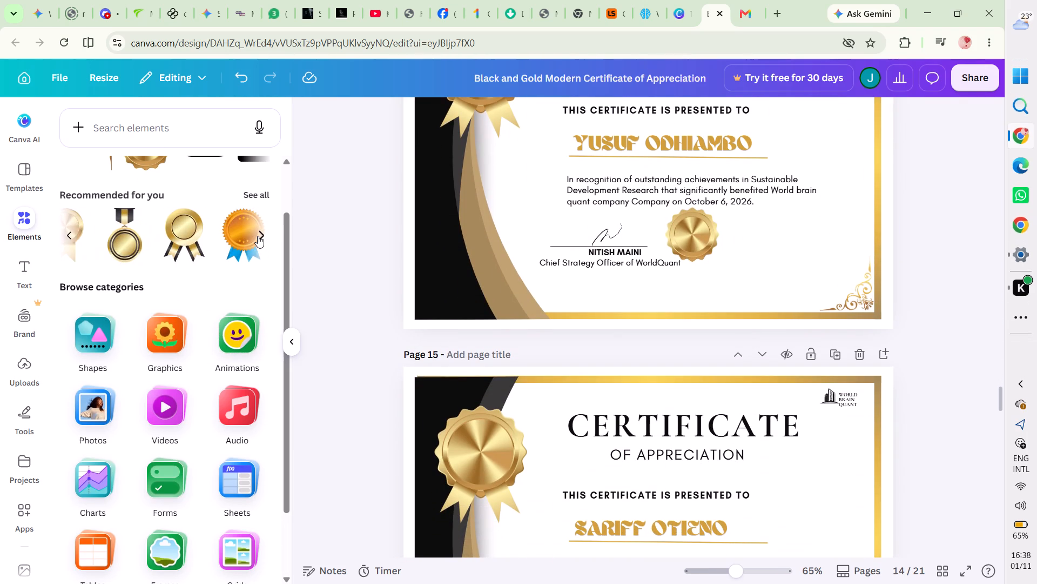
click(258, 236)
click(258, 236)
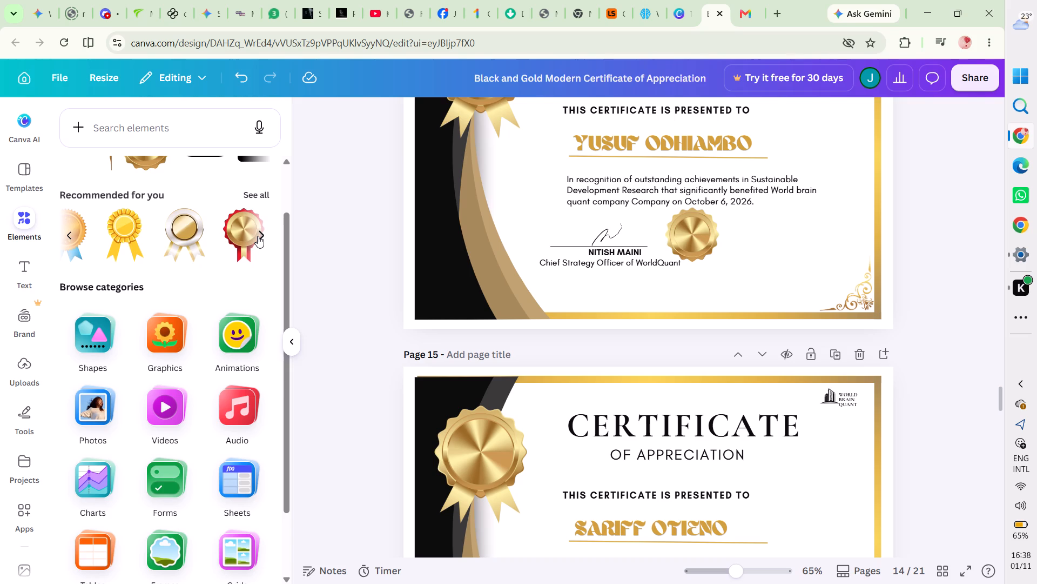
click(258, 236)
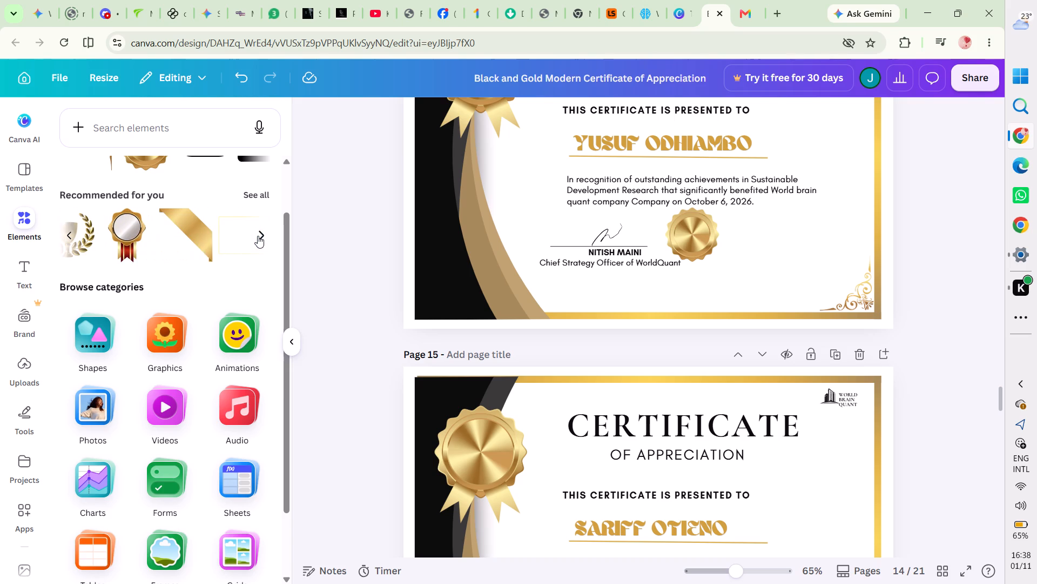
click(258, 236)
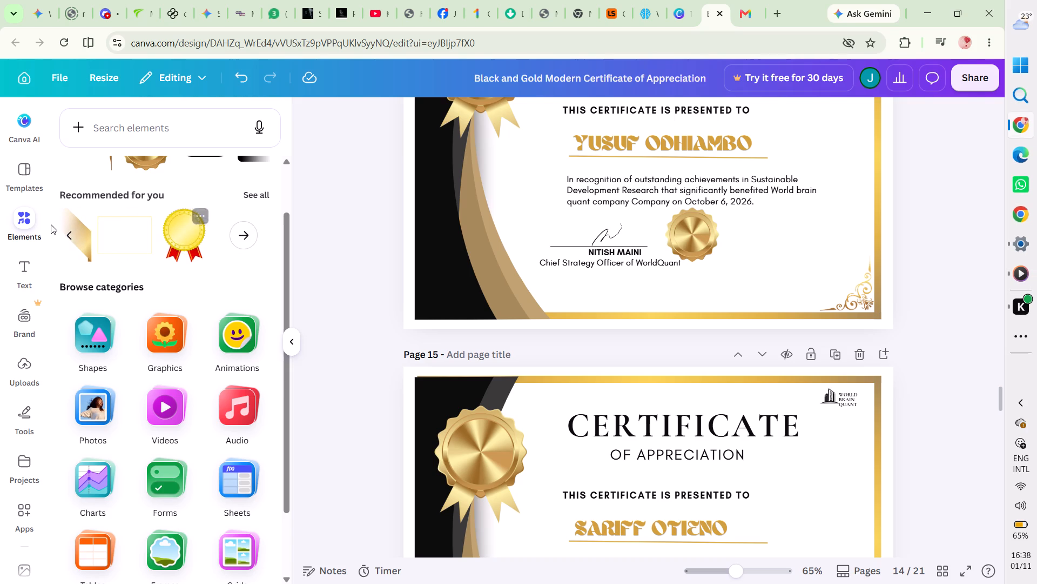
click(70, 237)
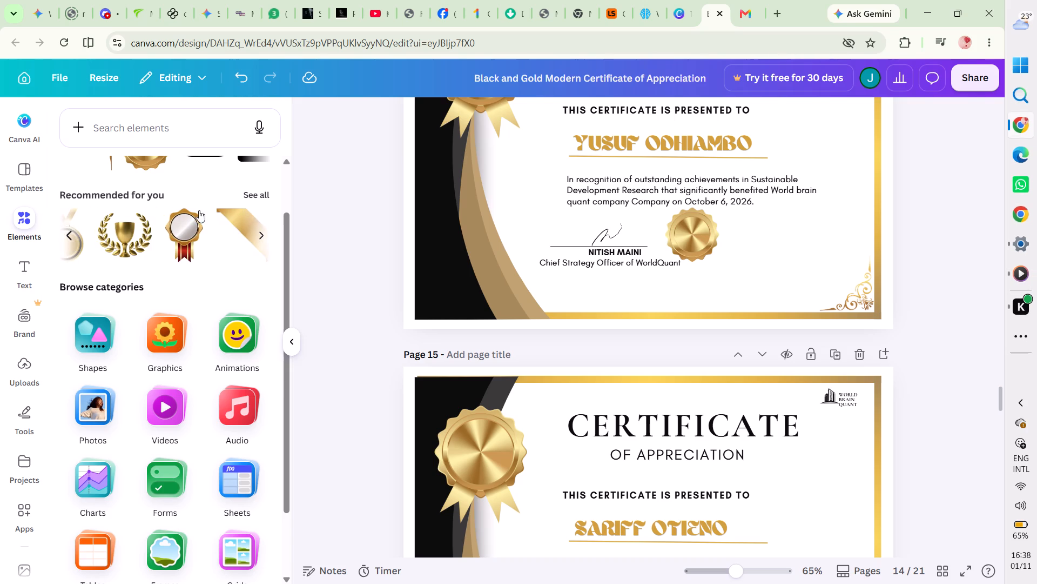
click(227, 210)
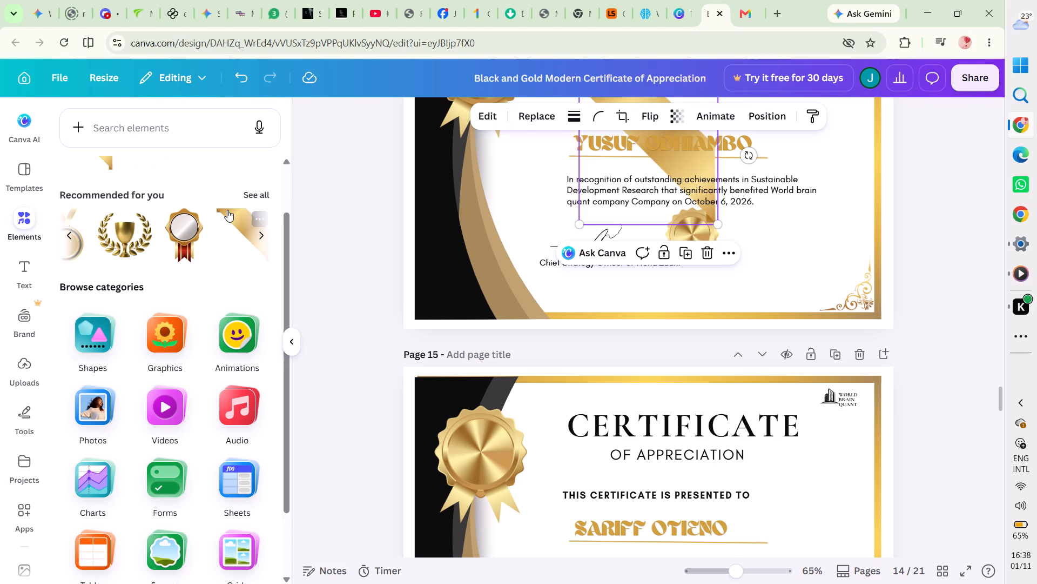
Move the gold ribbon to the upper-right corner of the page 14 certificate and enlarge it to about 90.4 by 90.4.
scroll(761, 530, up, 2)
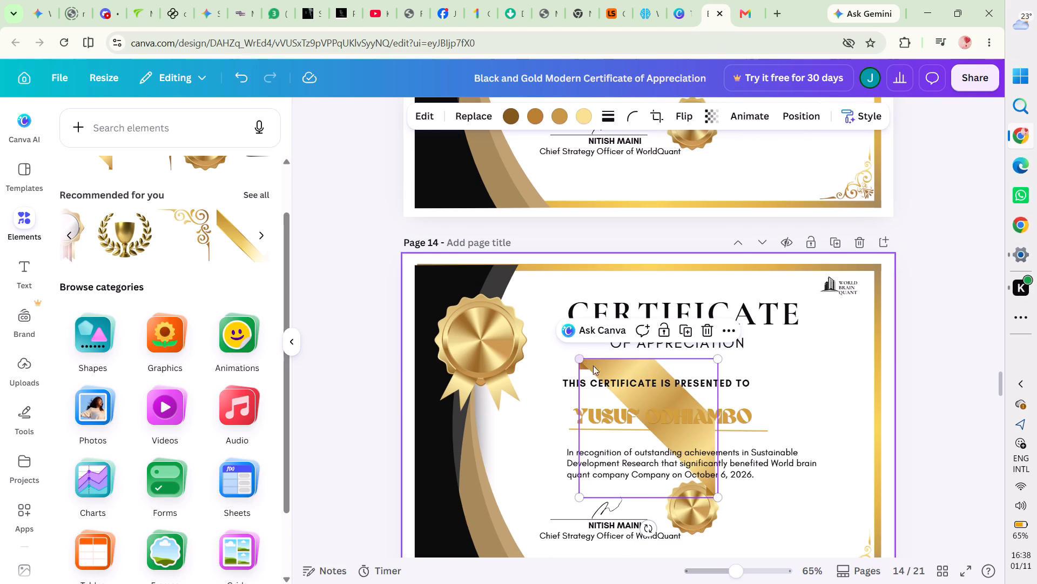
drag(603, 369, 678, 306)
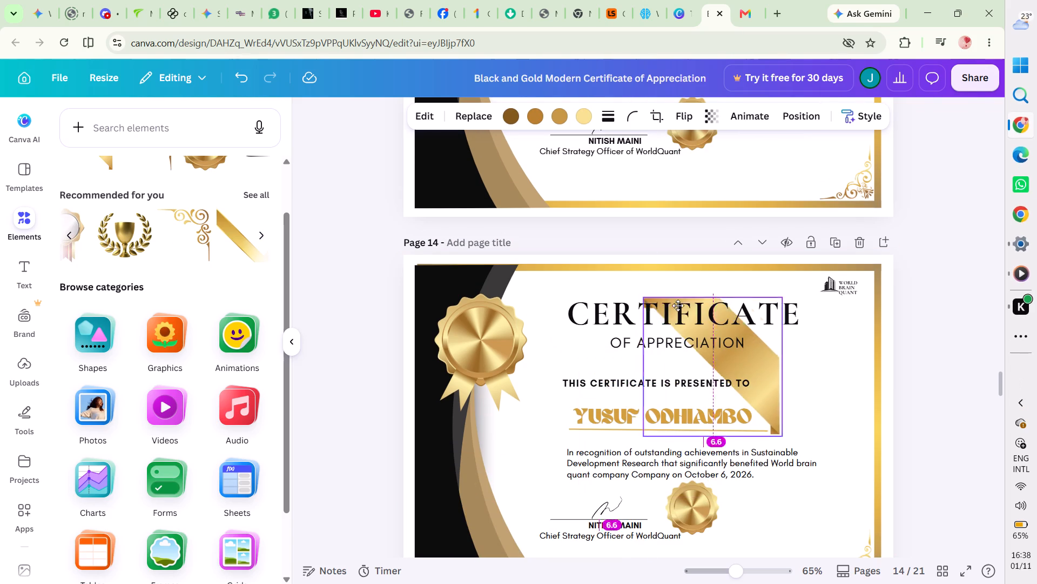
drag(678, 306, 749, 278)
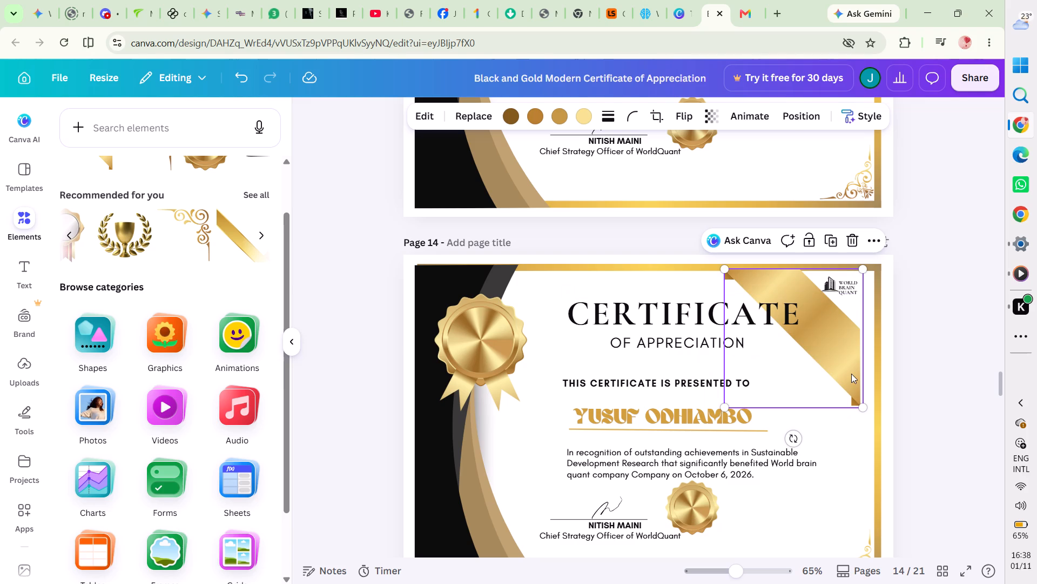
drag(865, 406, 875, 417)
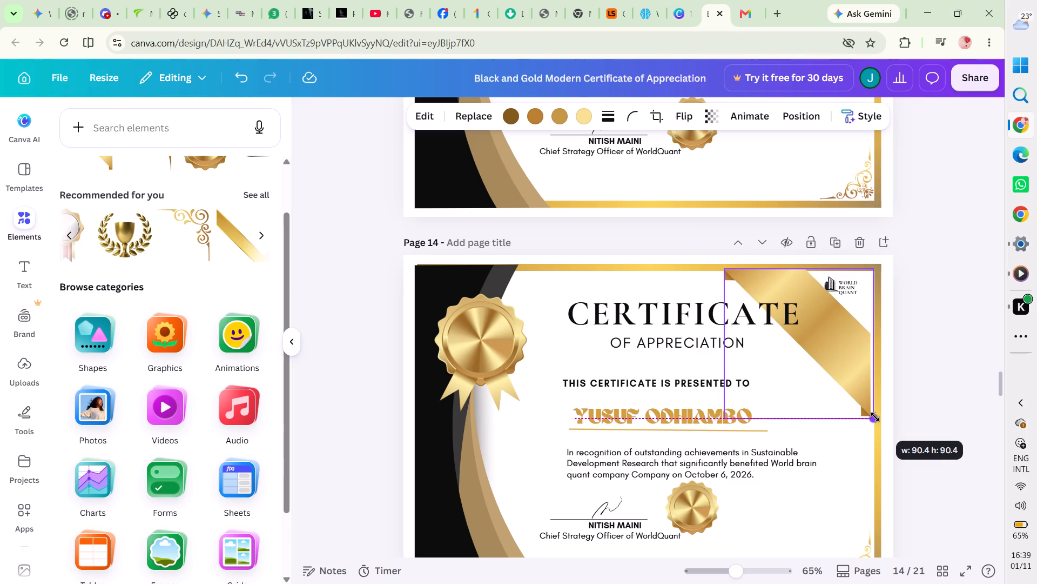
drag(875, 417, 875, 417)
click(928, 429)
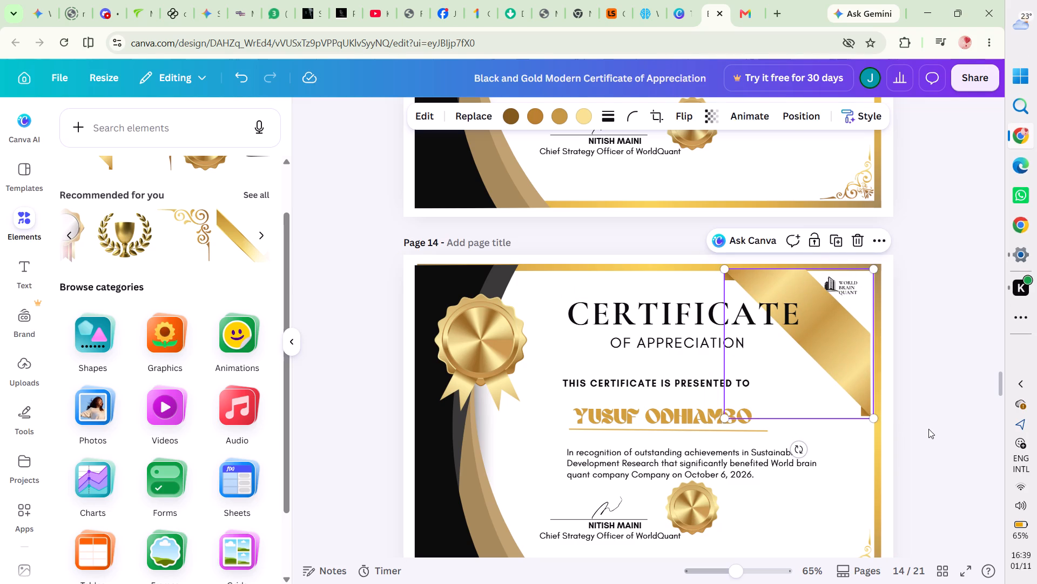
Shrink the gold ribbon on page 14 slightly from its upper-left corner, keeping its lower-right corner in place.
click(793, 326)
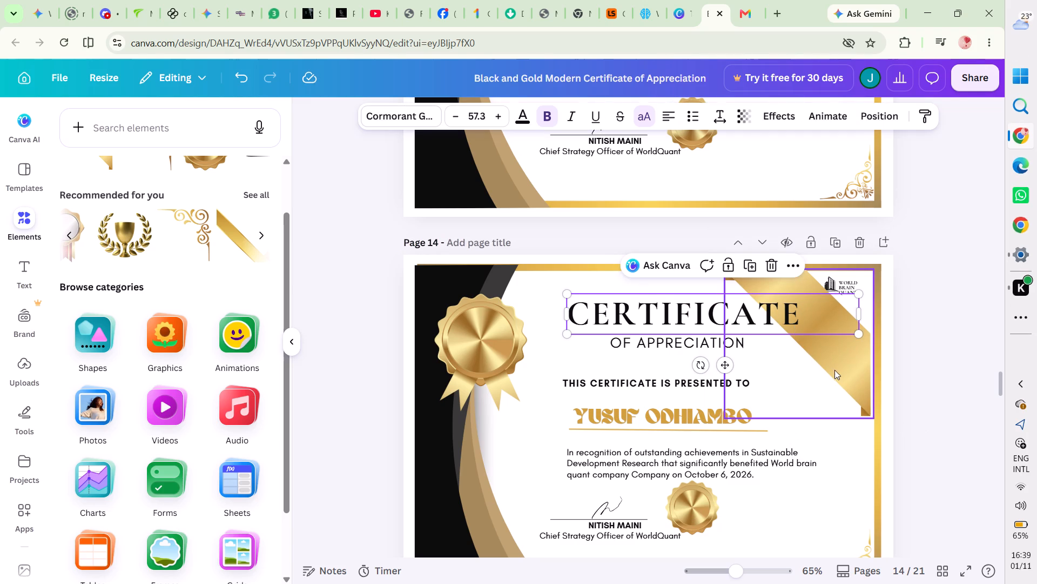
click(836, 369)
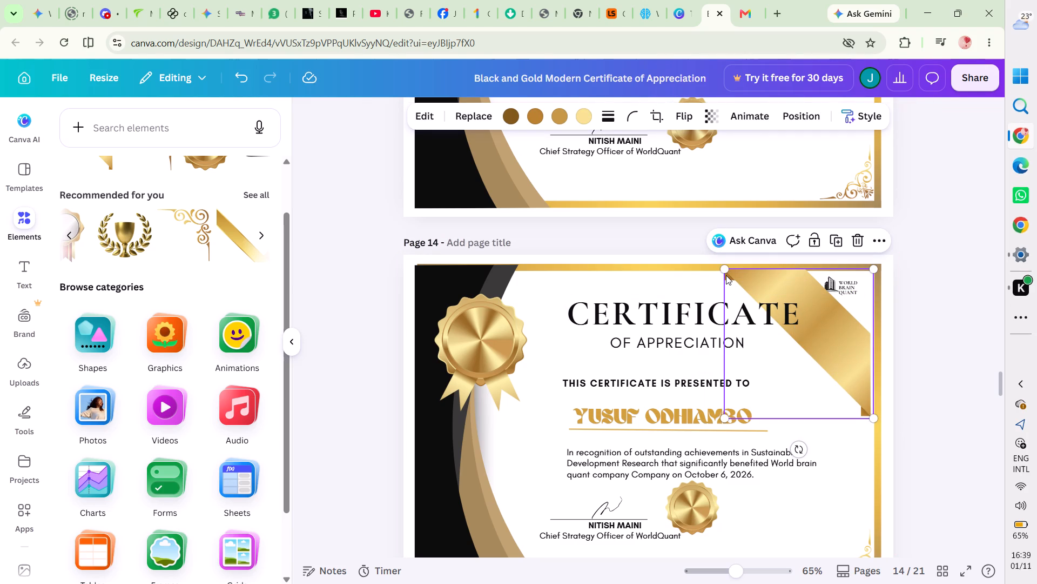
click(723, 269)
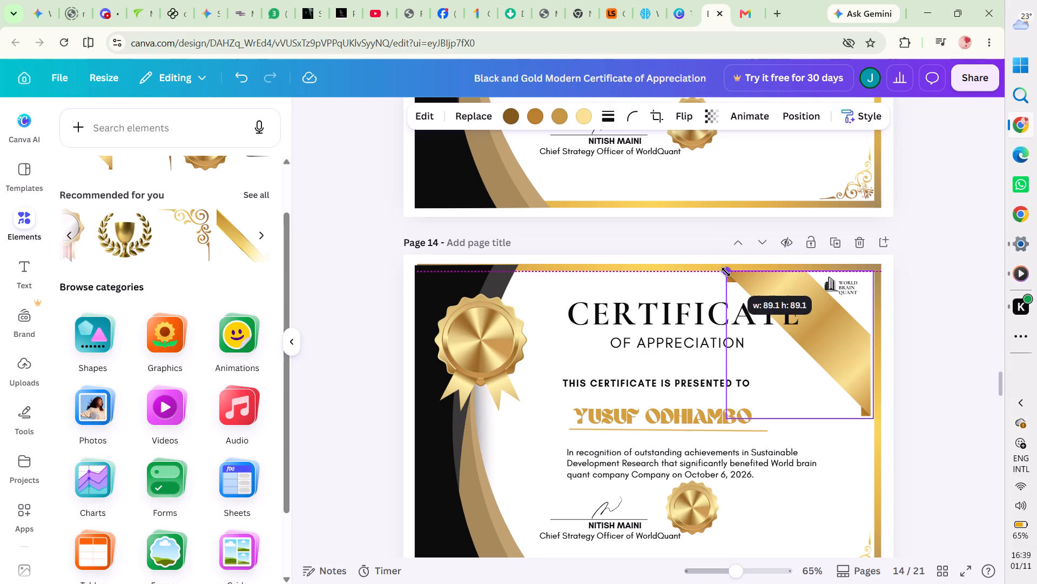
click(947, 362)
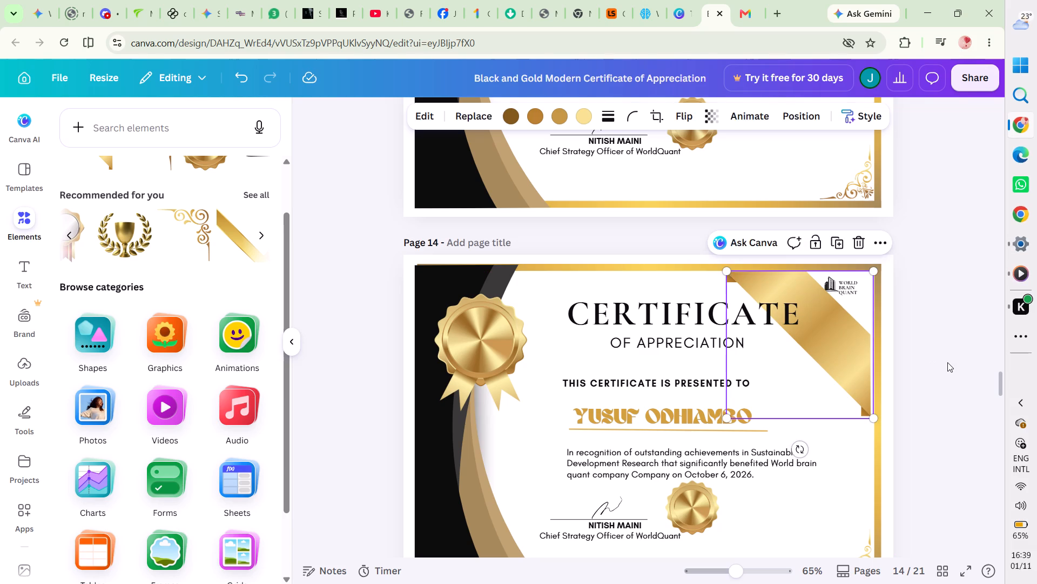
click(827, 343)
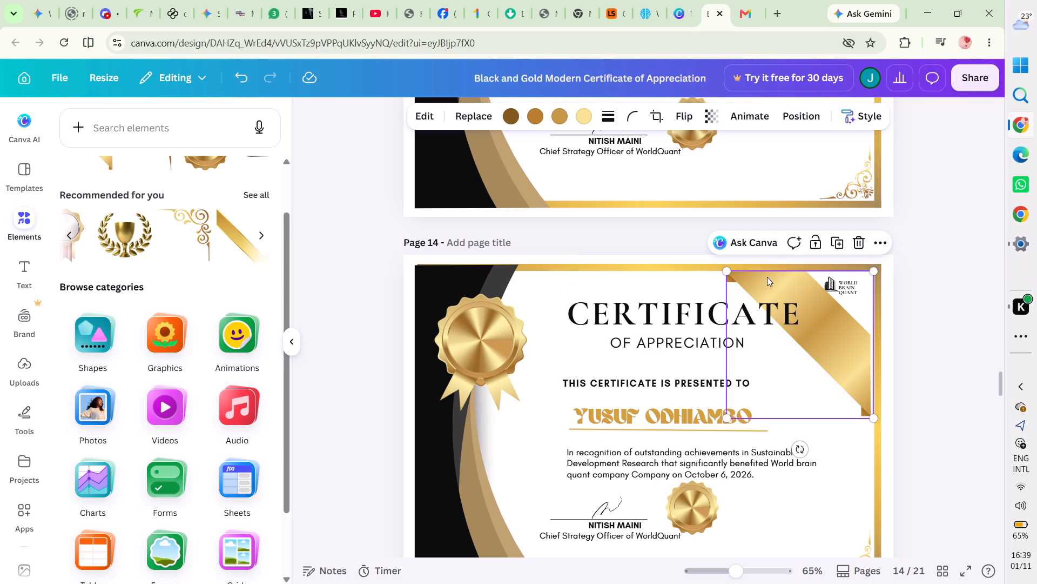
drag(728, 273, 733, 278)
click(898, 356)
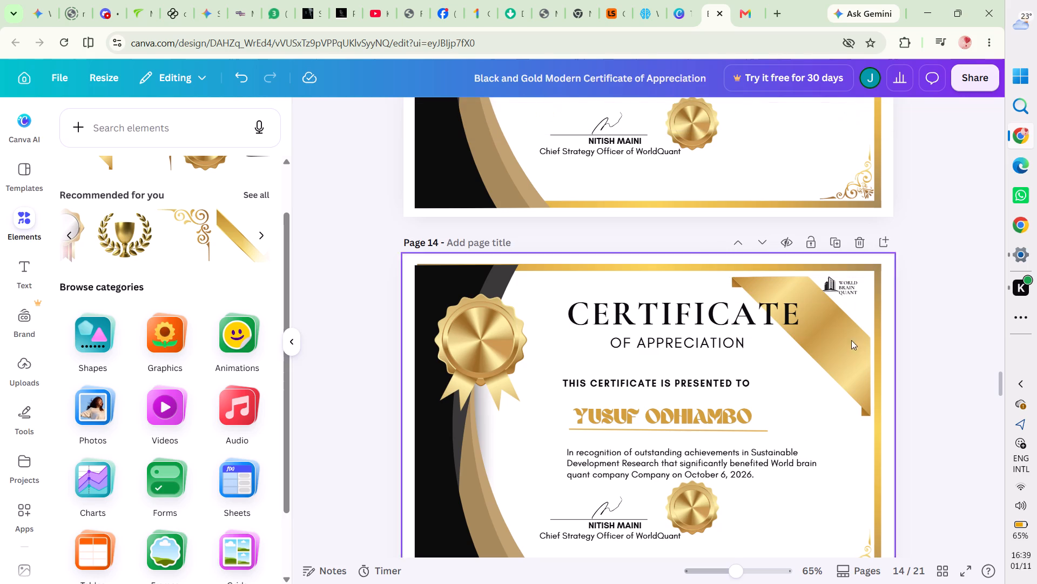
Shift the gold ribbon slightly right and up so it meets the gold border at page 14's upper-right corner.
click(846, 349)
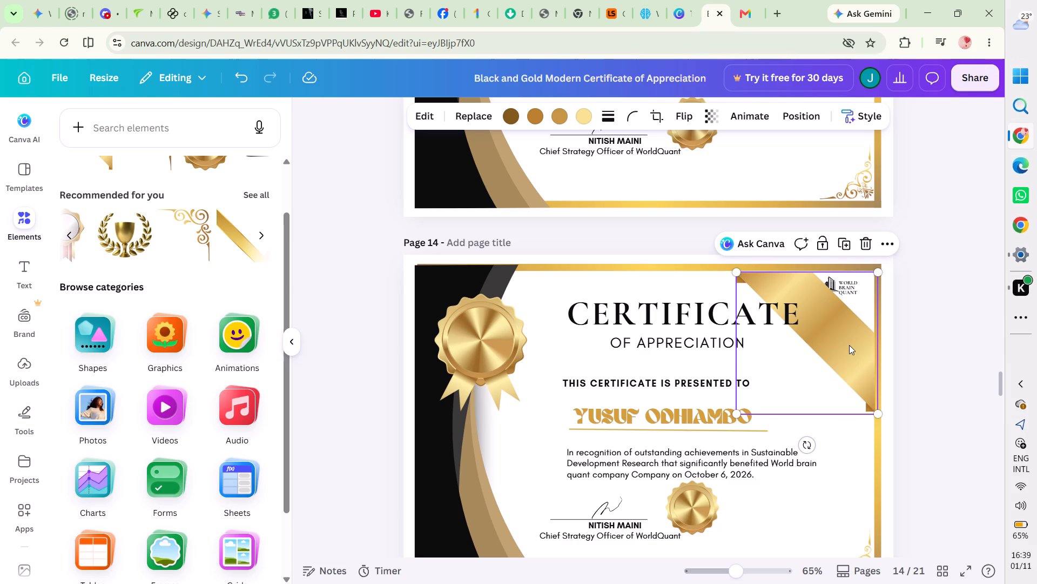
key(Up)
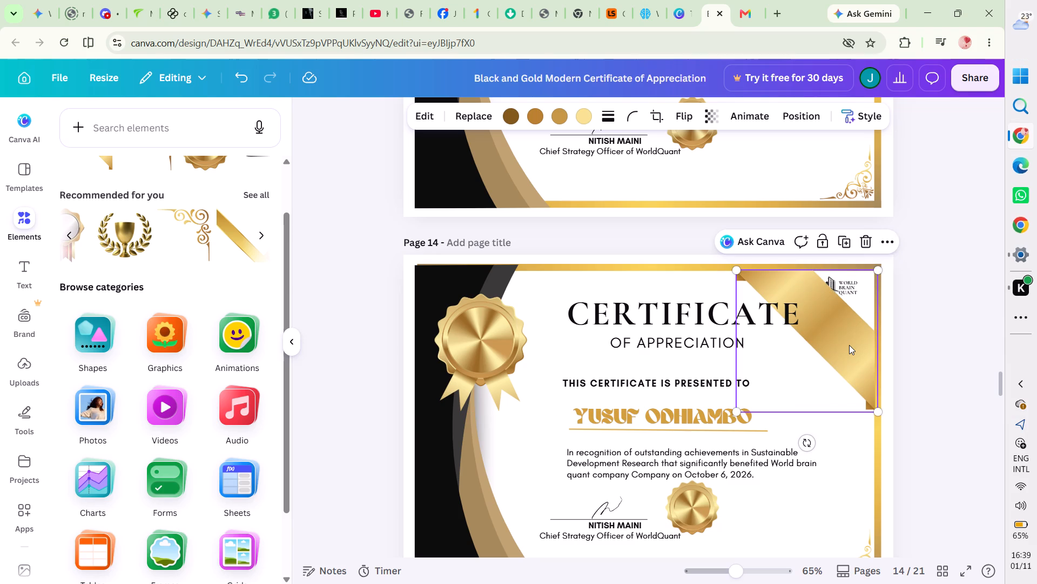
click(990, 454)
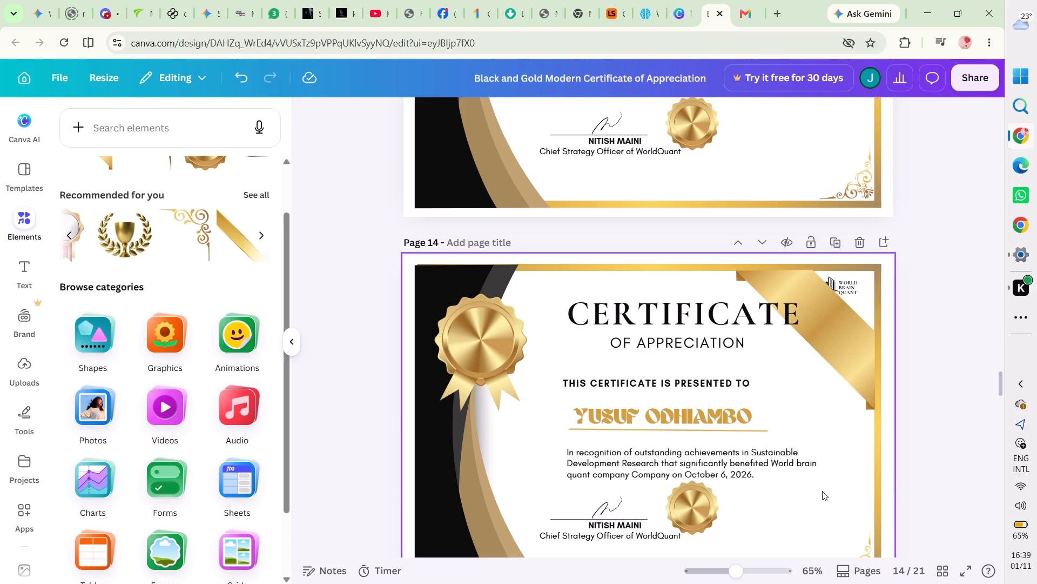
Send the gold corner ribbon on page 14 one layer backward so it sits behind the WorldQuant Brain logo.
click(928, 412)
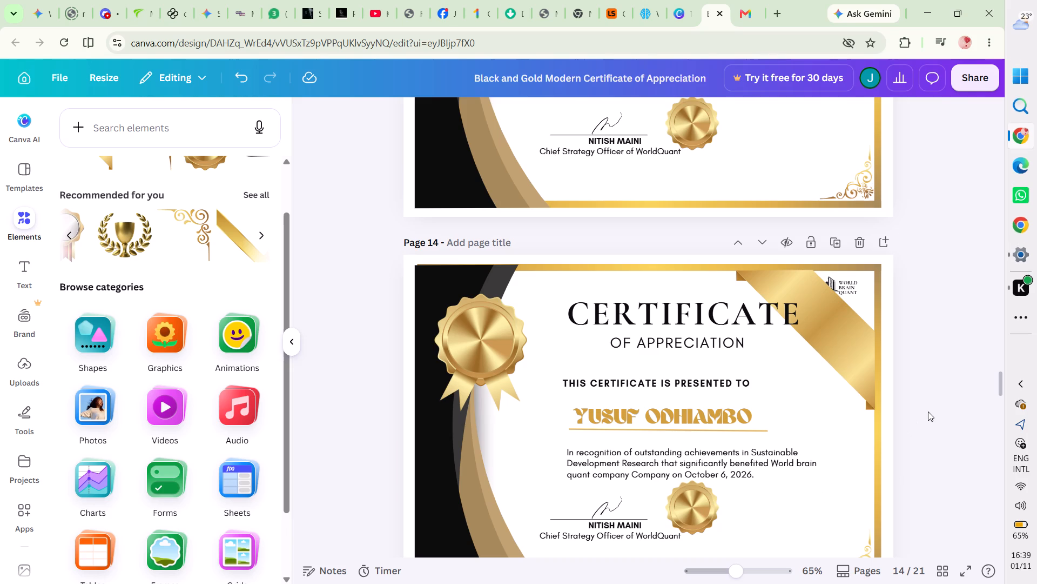
click(856, 374)
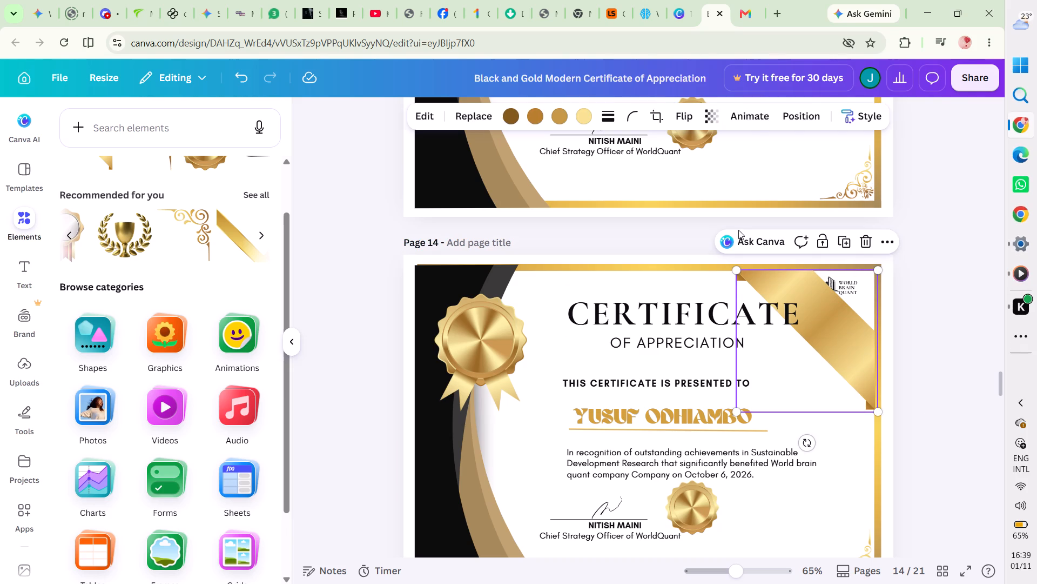
click(803, 111)
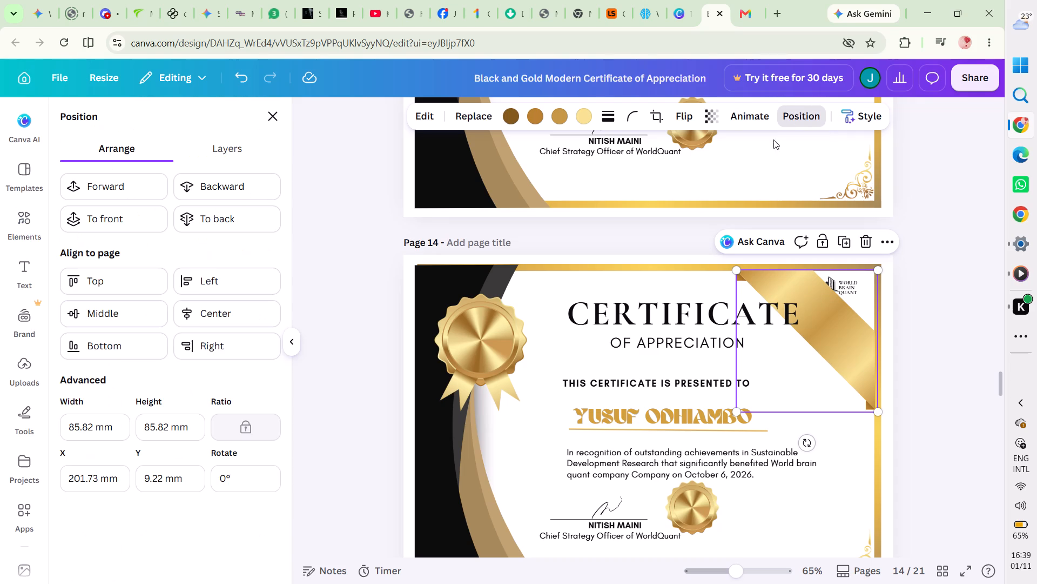
click(222, 187)
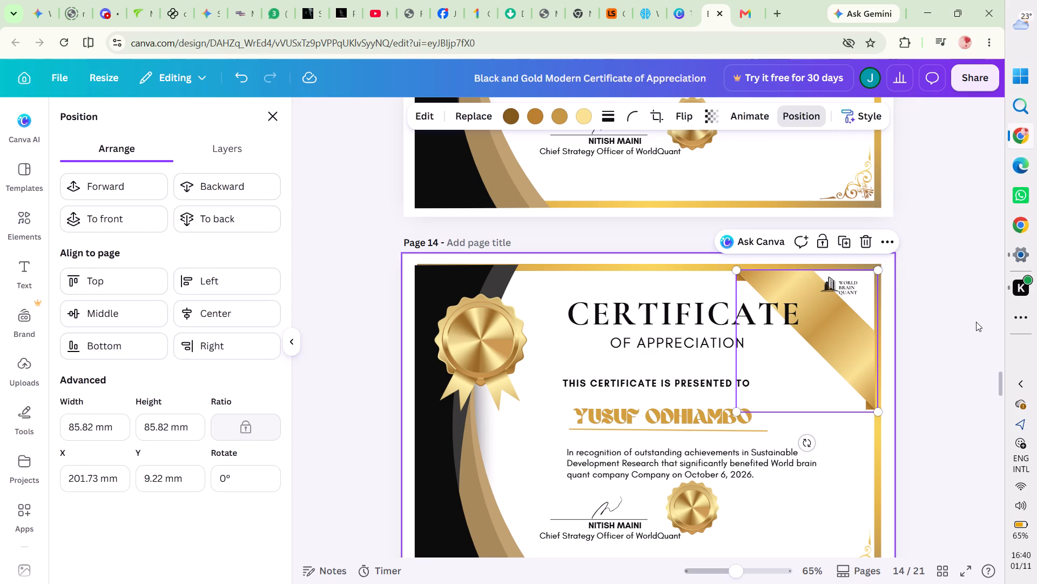
click(976, 322)
click(976, 322)
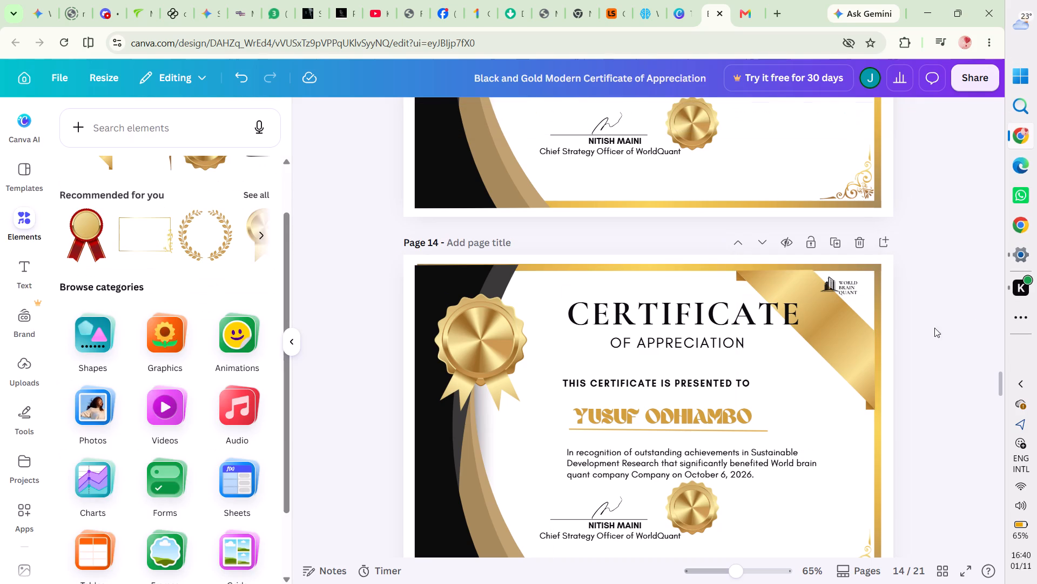
Copy the gold corner ribbon from page 14 and paste it onto the page 13 certificate.
click(849, 340)
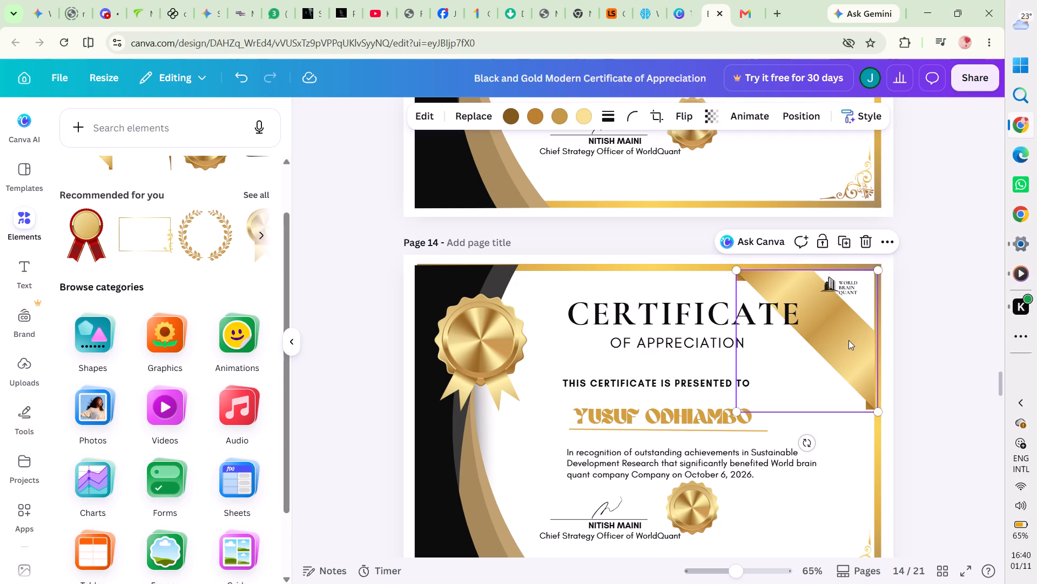
key(ctrl+c)
click(967, 209)
scroll(967, 209, up, 3)
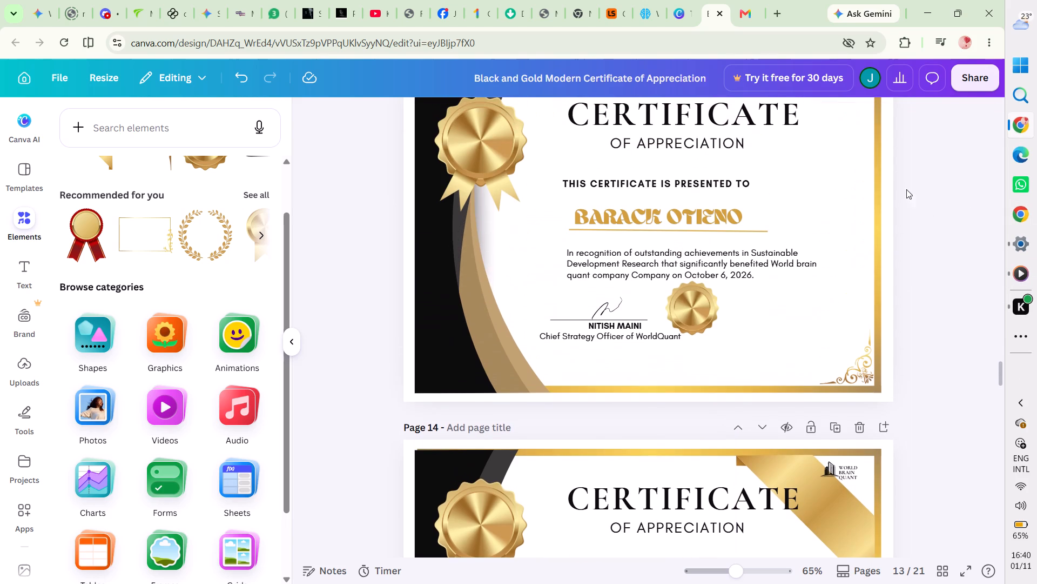
scroll(927, 233, up, 2)
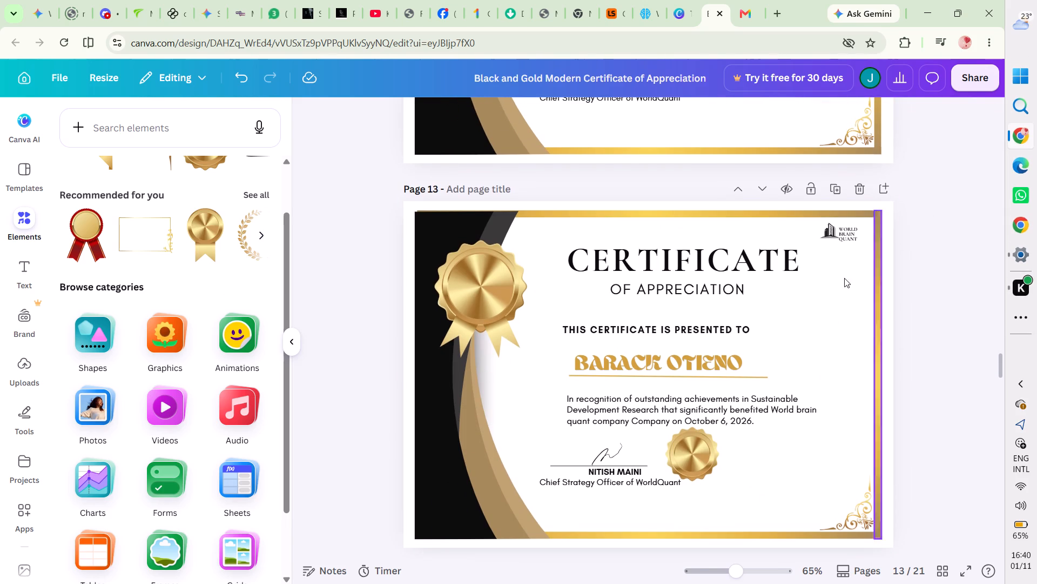
click(839, 280)
click(839, 348)
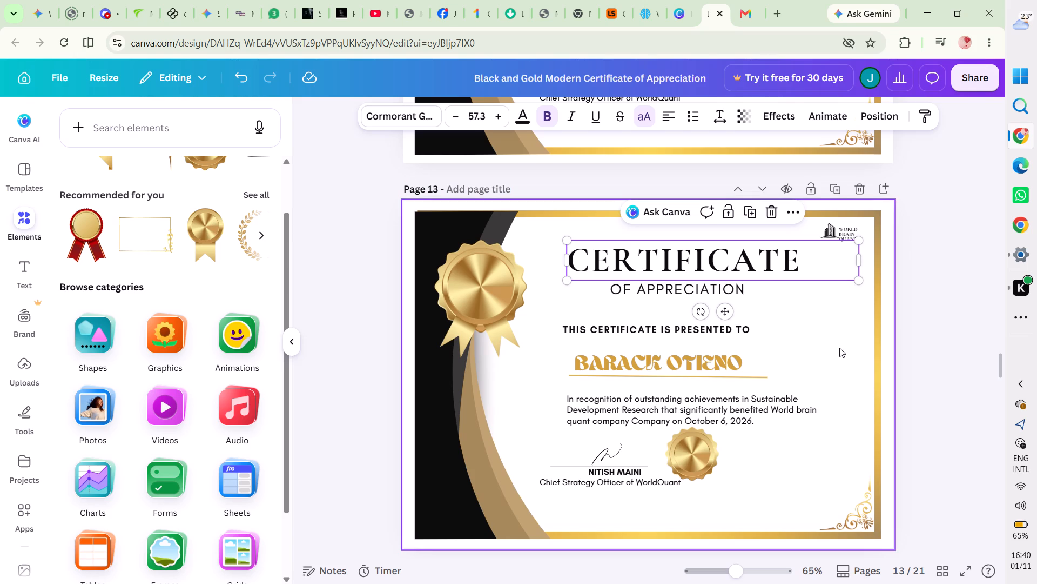
key(ctrl+v)
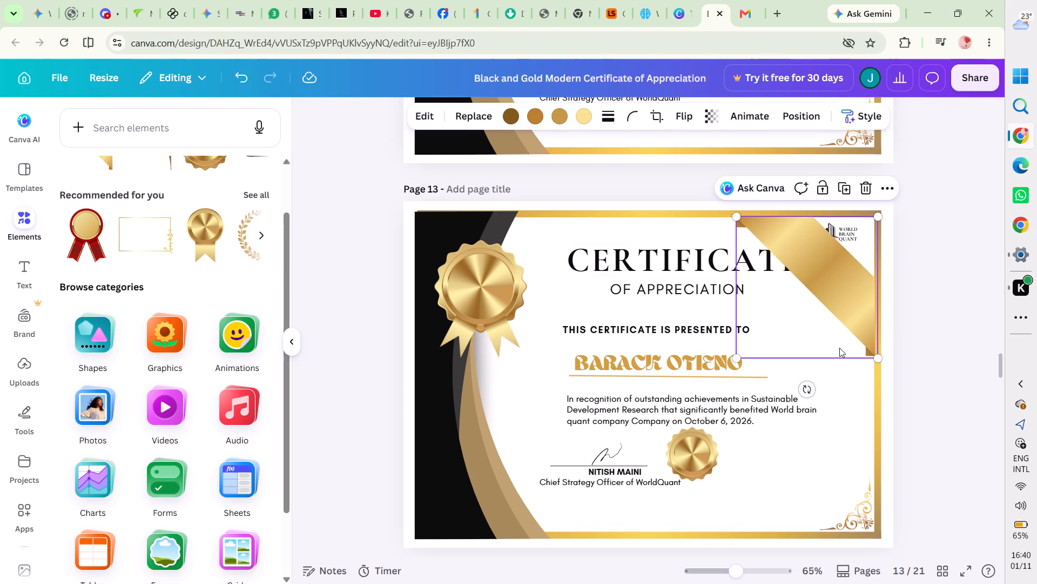
Paste the copied gold corner ribbon onto the page 12 certificate.
scroll(971, 330, up, 3)
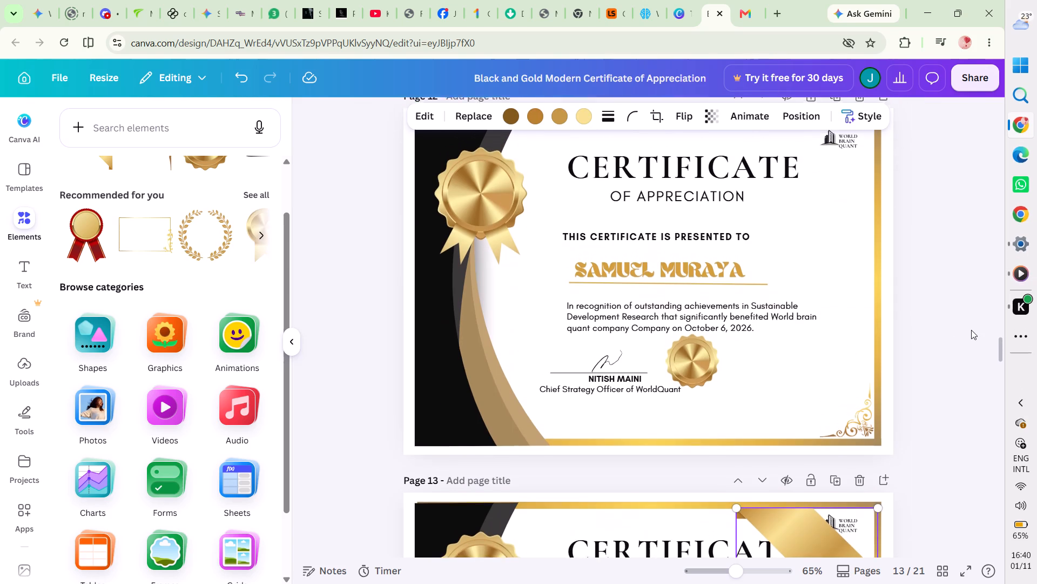
click(821, 262)
scroll(821, 262, up, 2)
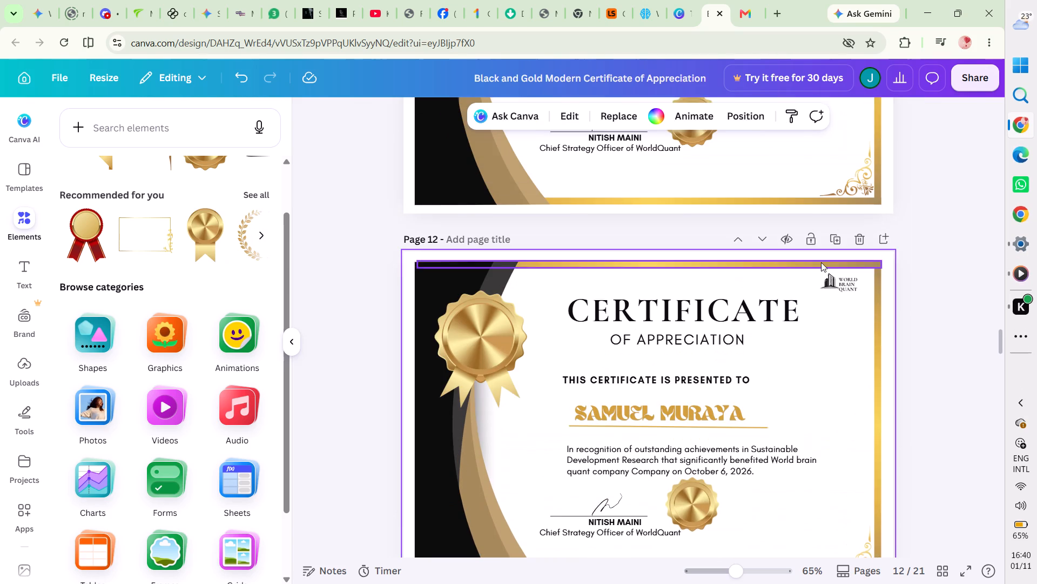
click(834, 367)
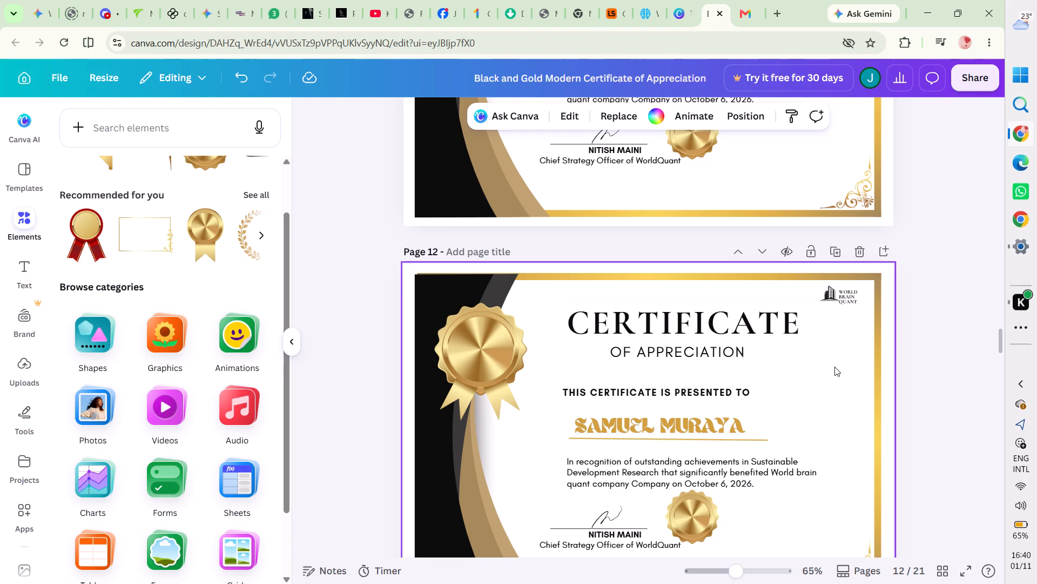
key(ctrl+v)
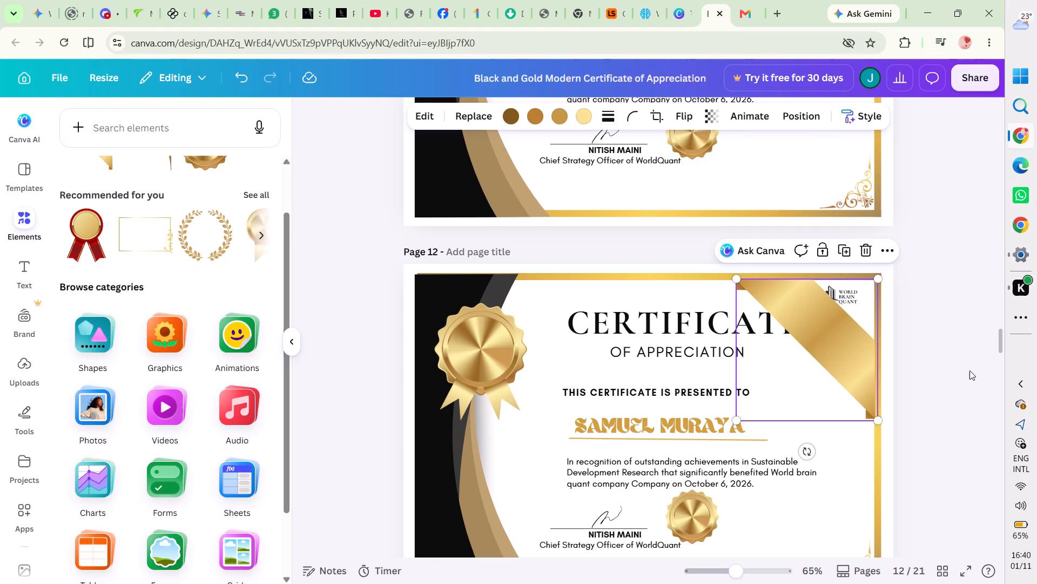
Paste the copied gold corner ribbon onto the page 11 and page 10 certificates.
scroll(969, 370, up, 3)
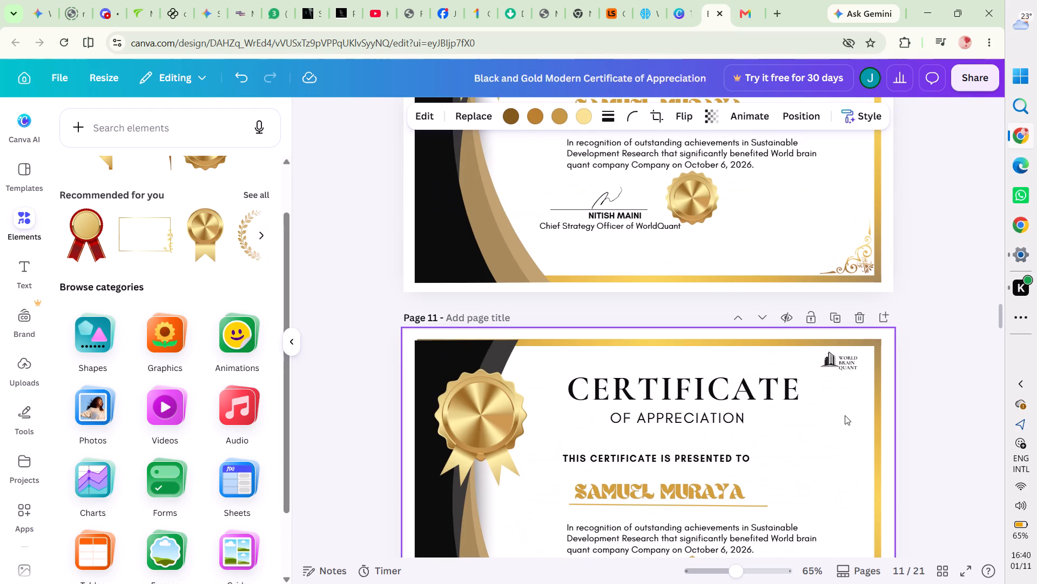
click(845, 415)
key(ctrl+v)
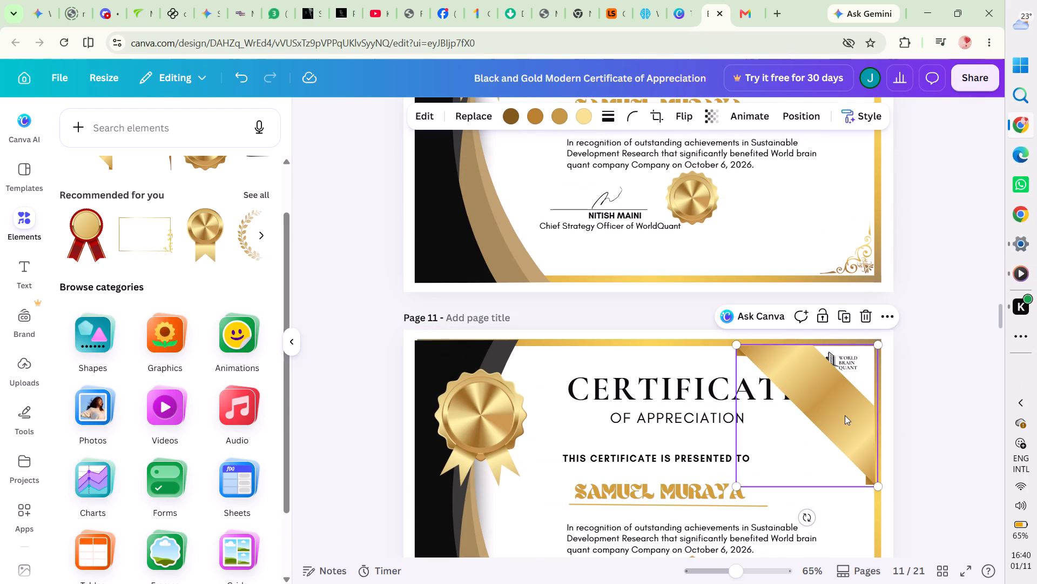
scroll(966, 423, up, 3)
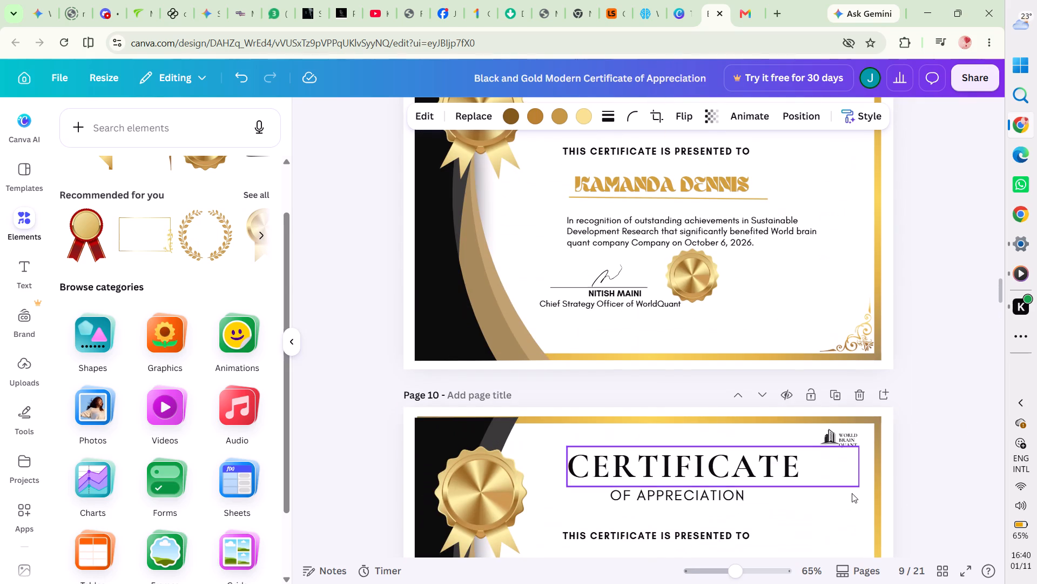
click(851, 494)
key(ctrl+v)
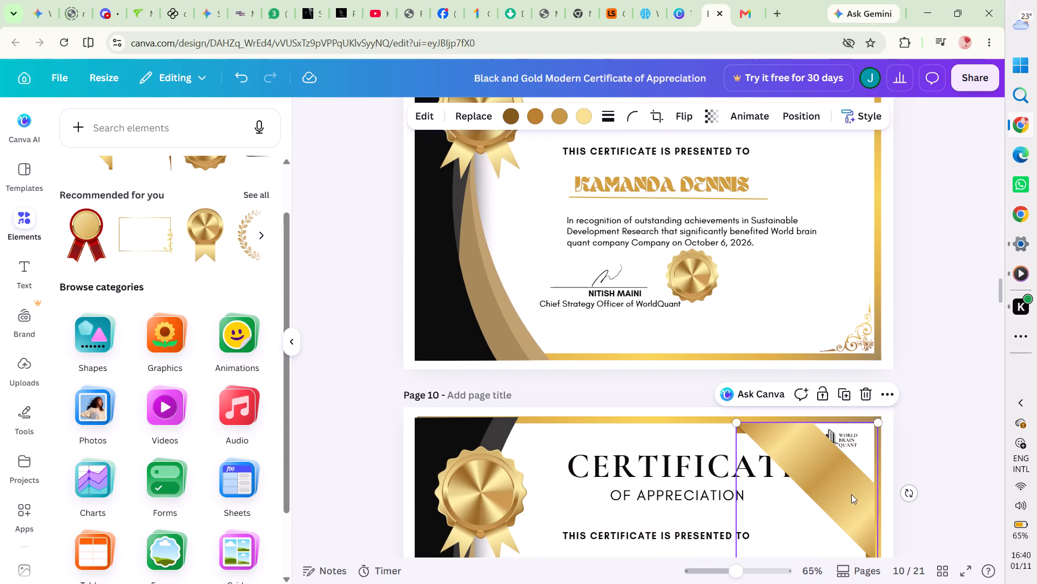
Paste the copied gold corner ribbon onto the page 9 and page 8 certificates.
scroll(1002, 370, up, 1)
click(863, 248)
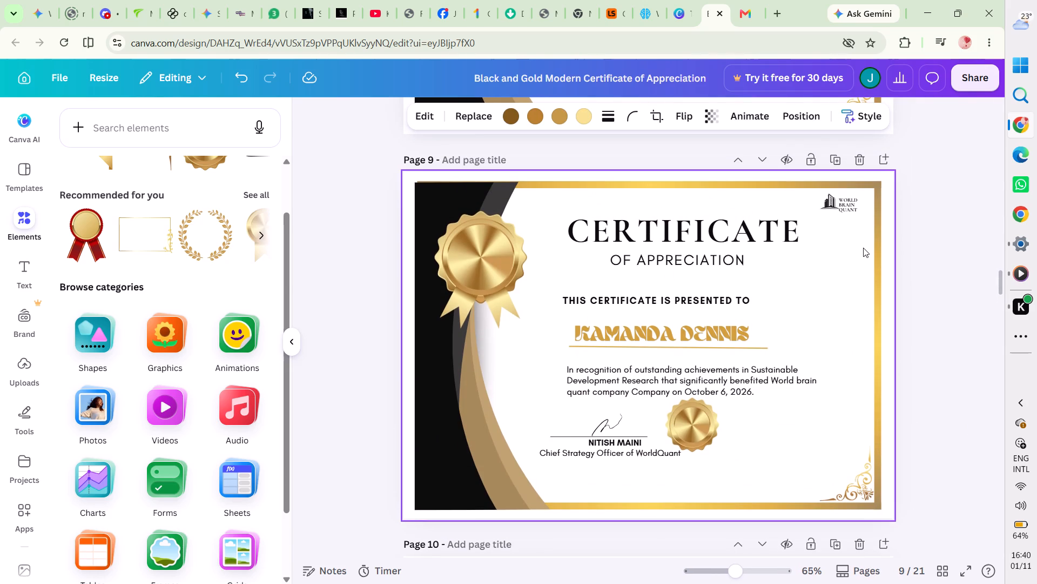
key(ctrl+v)
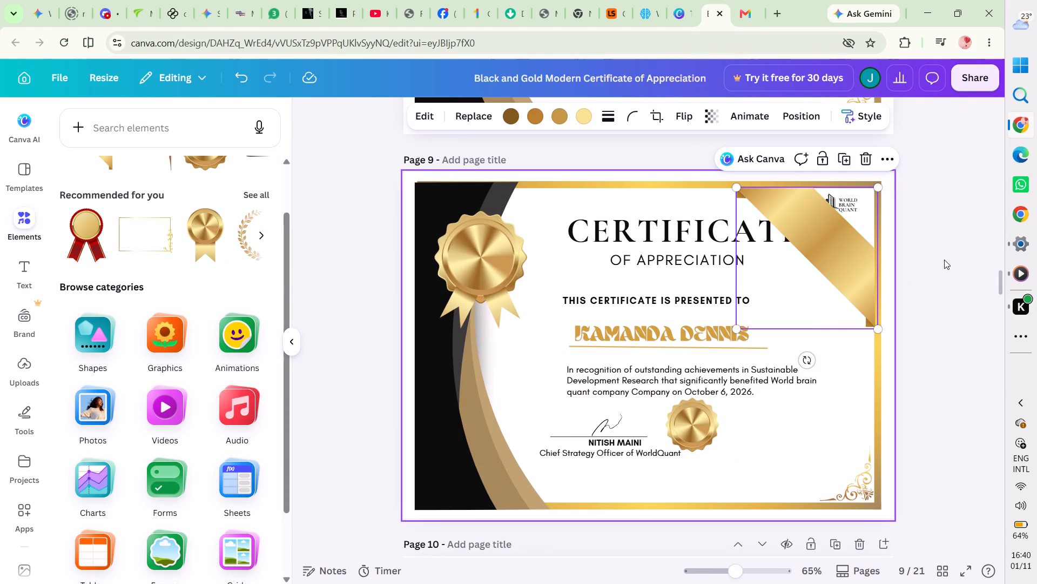
scroll(944, 260, up, 2)
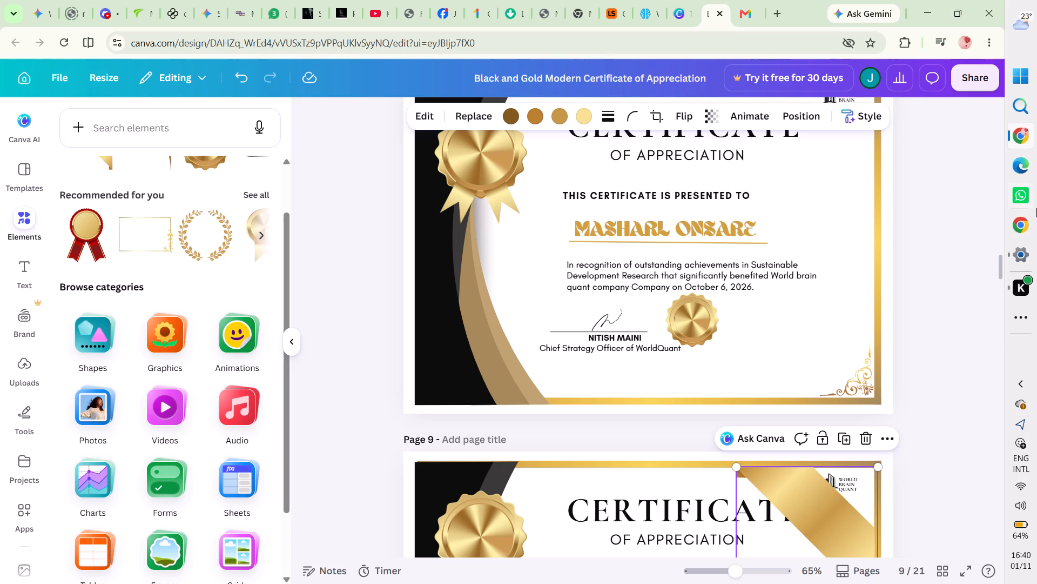
scroll(989, 223, up, 1)
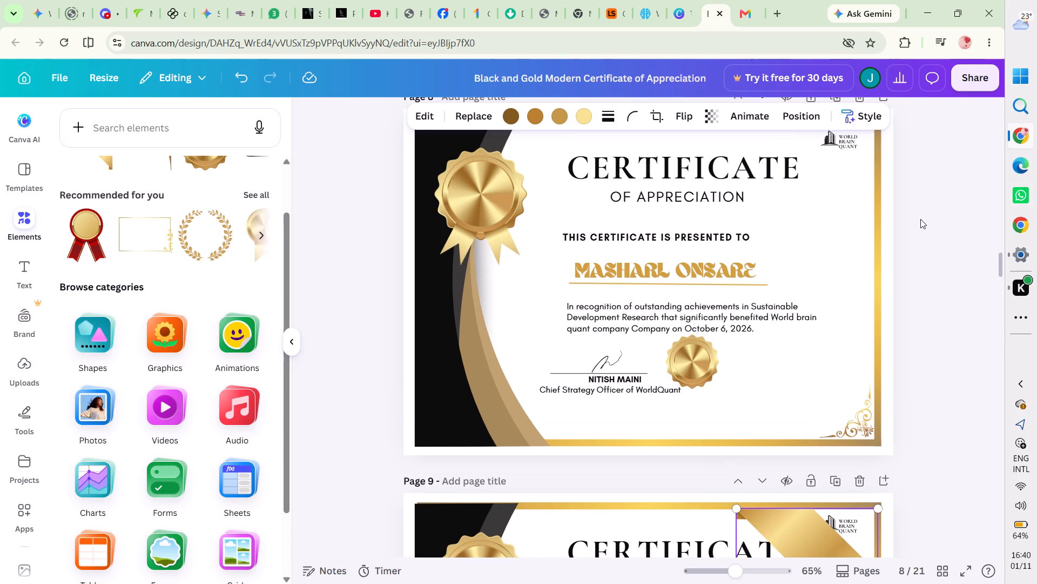
scroll(920, 219, up, 2)
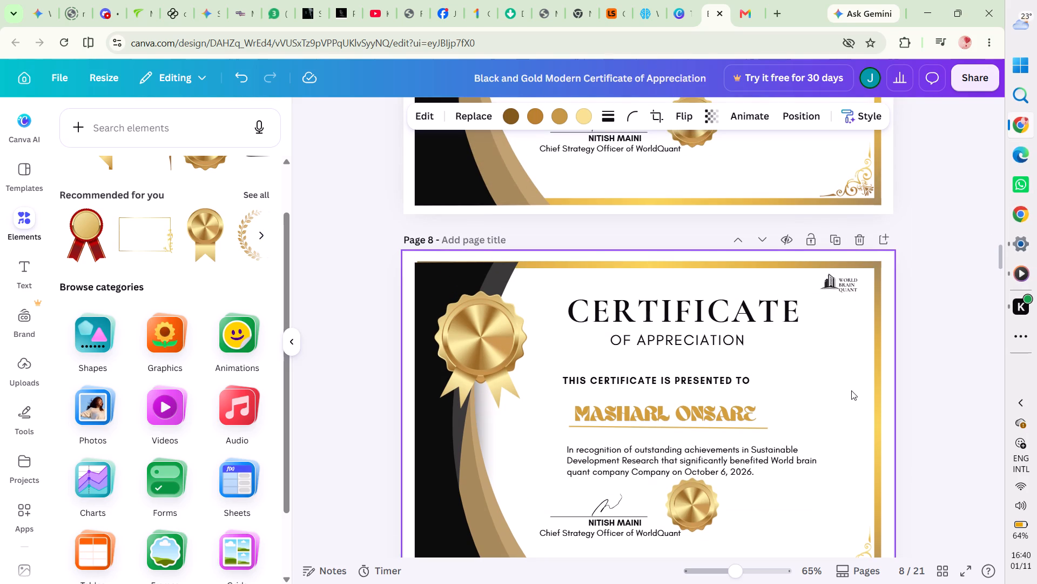
click(851, 390)
key(ctrl+v)
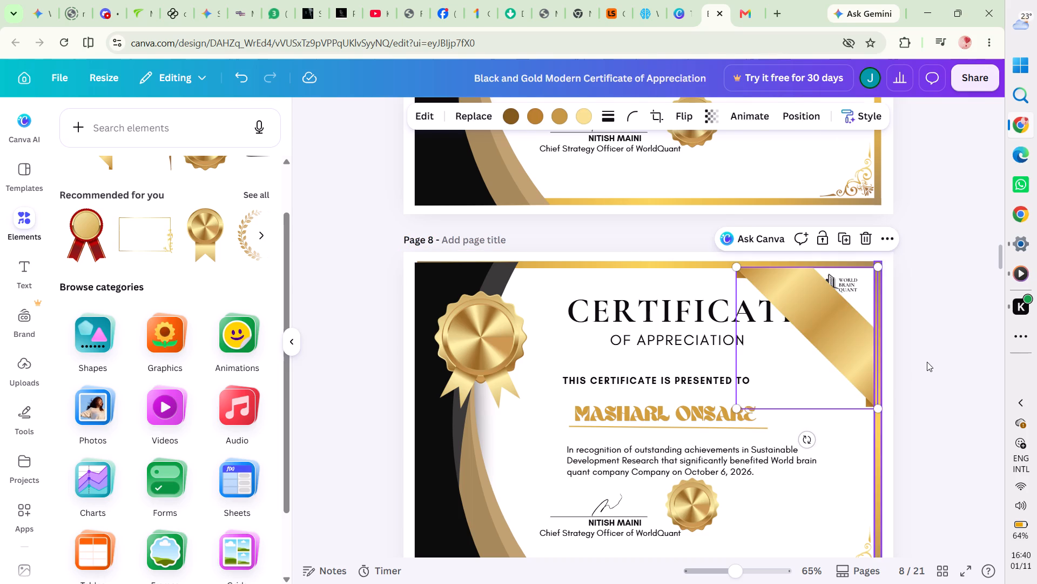
Paste the copied gold corner ribbon onto the page 7 and page 5 certificates.
scroll(927, 362, up, 2)
scroll(796, 205, up, 3)
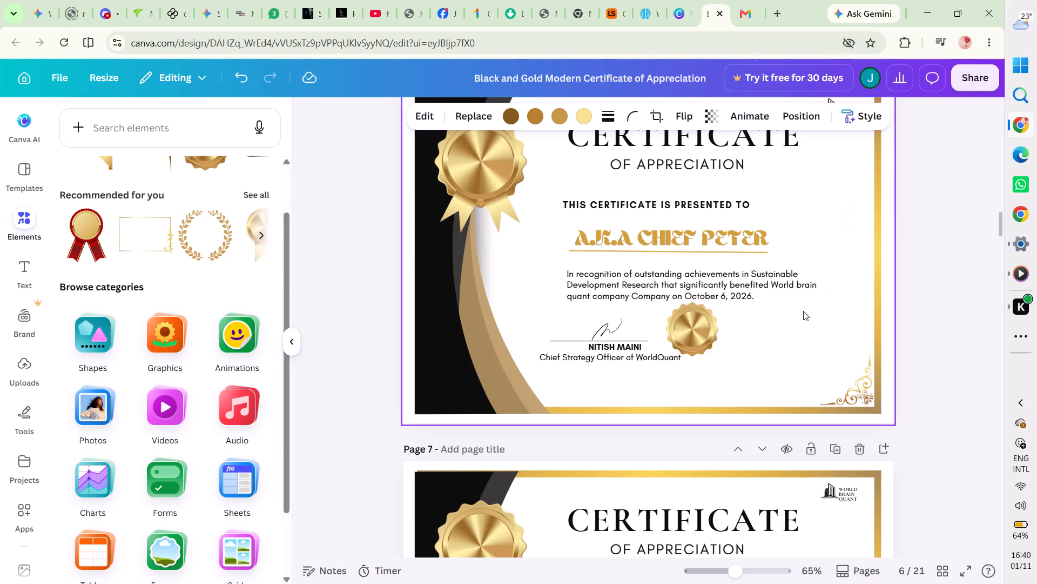
click(857, 549)
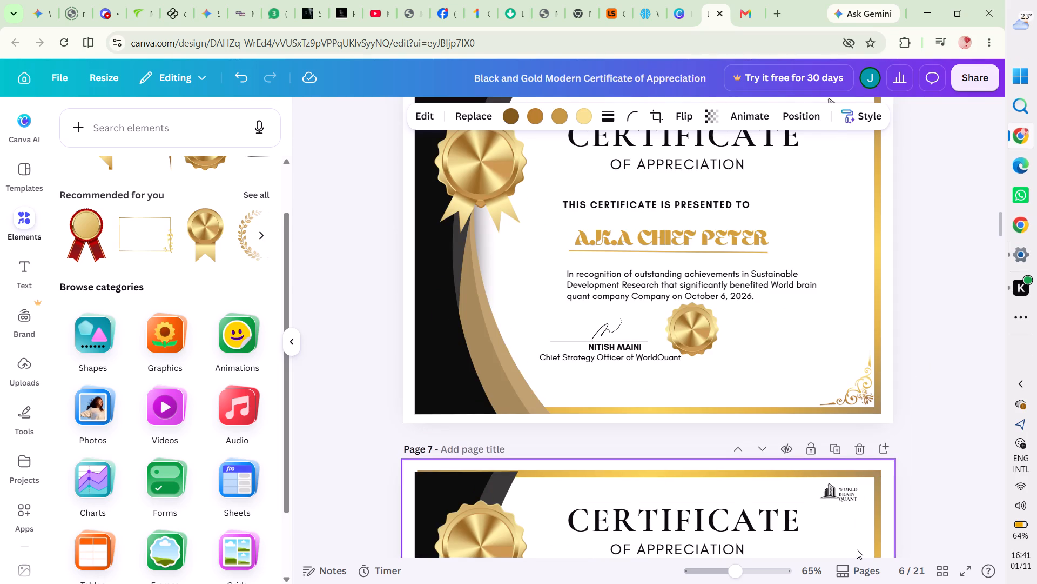
key(ctrl+v)
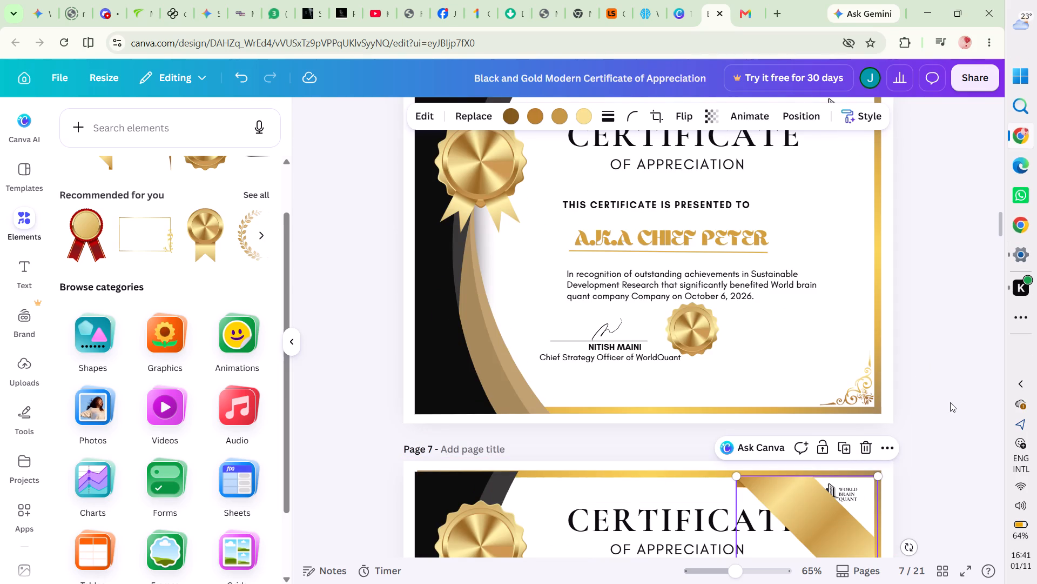
scroll(950, 402, up, 4)
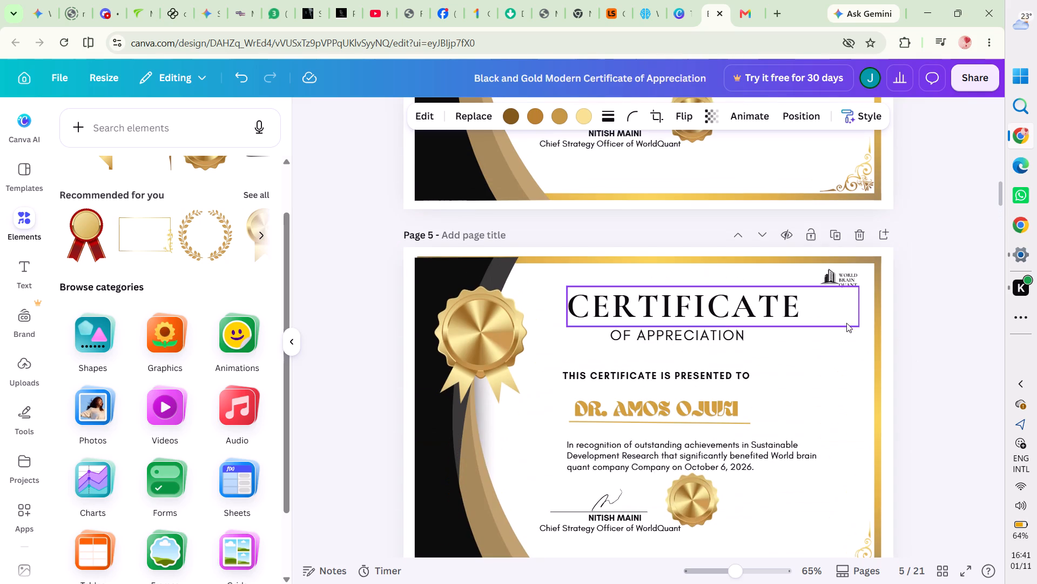
click(841, 359)
key(ctrl+v)
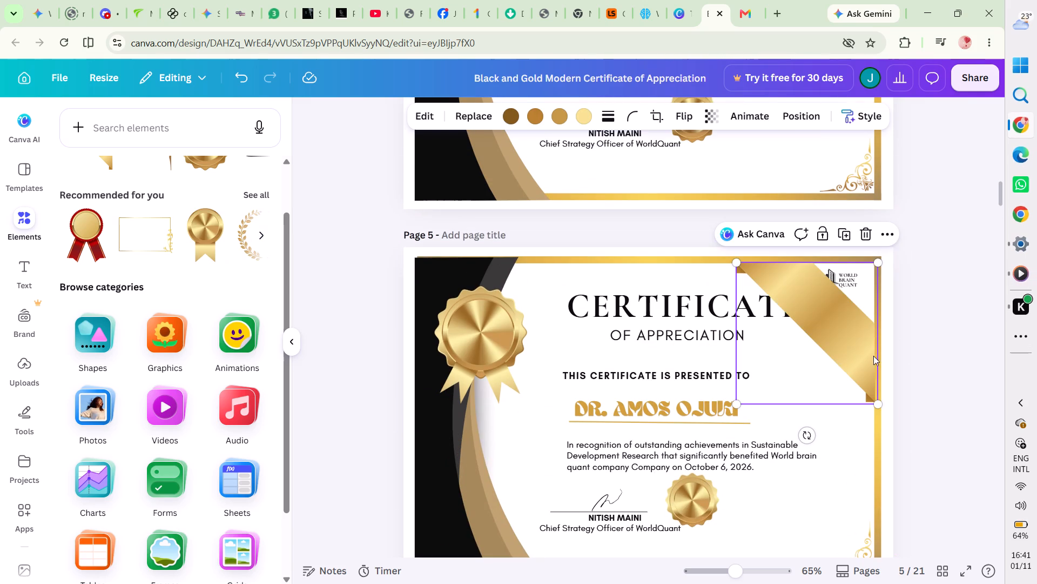
Paste the copied gold corner ribbon onto the page 4 and page 3 certificates.
scroll(962, 337, up, 3)
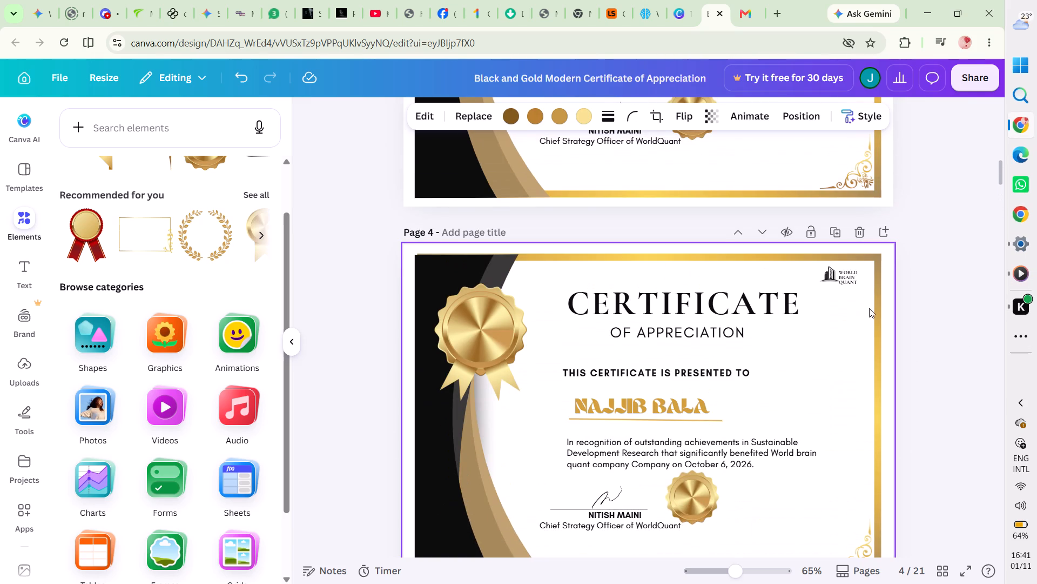
click(859, 311)
key(ctrl+v)
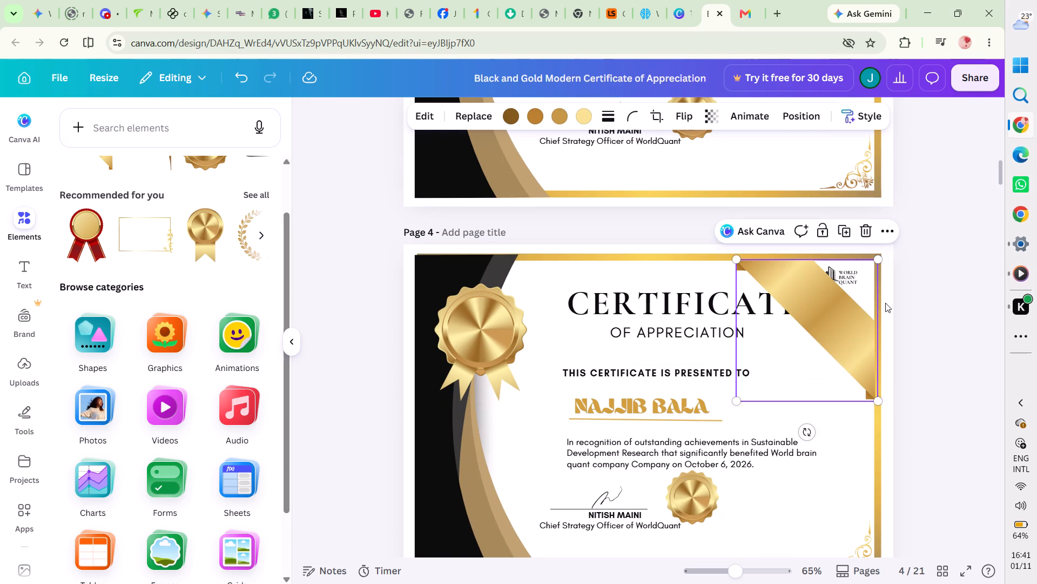
scroll(968, 275, up, 3)
click(857, 284)
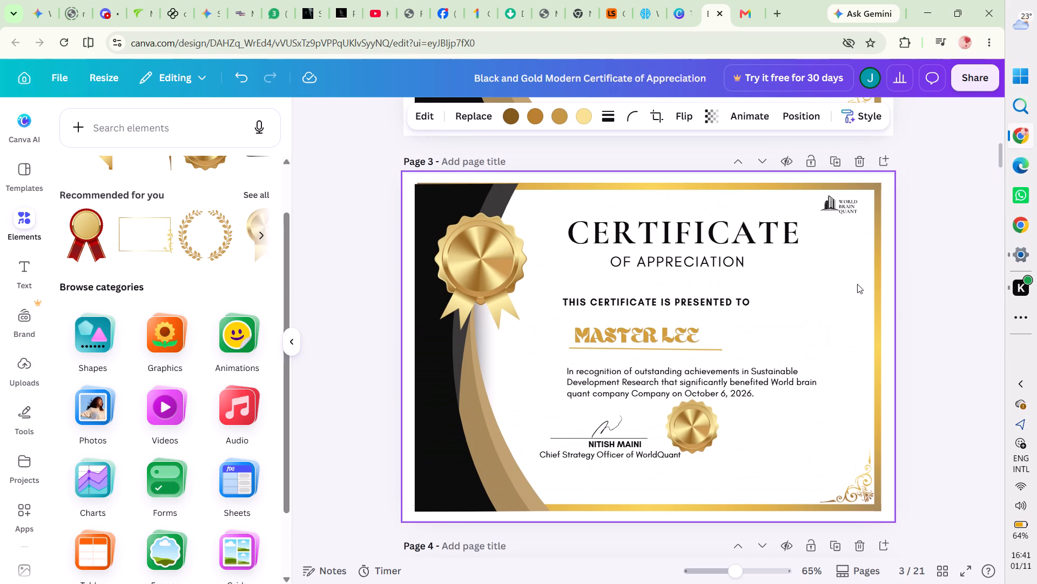
key(ctrl+v)
Paste the copied gold corner ribbon onto the page 2 and page 1 certificates.
scroll(946, 261, up, 4)
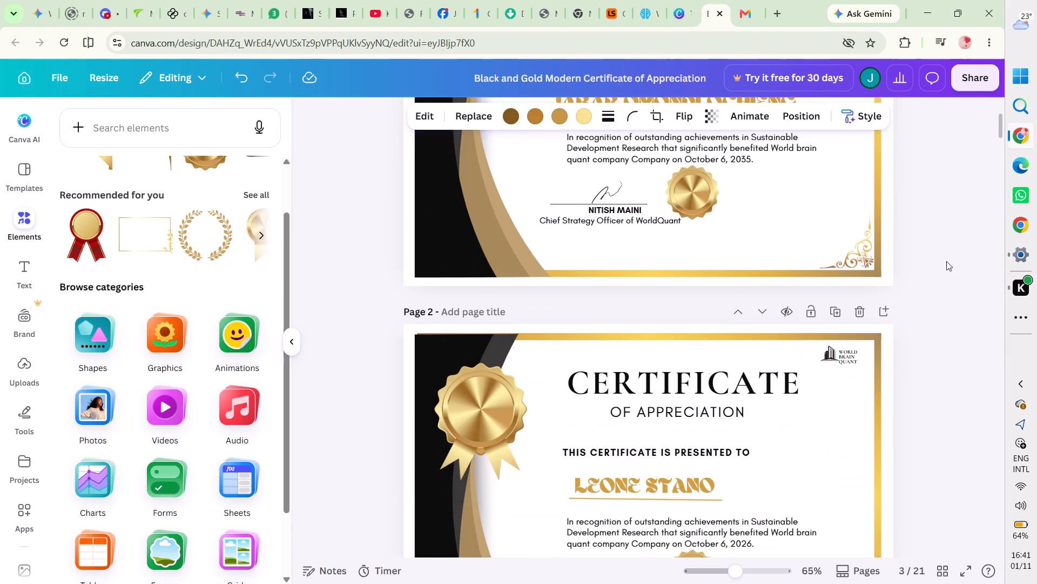
click(837, 475)
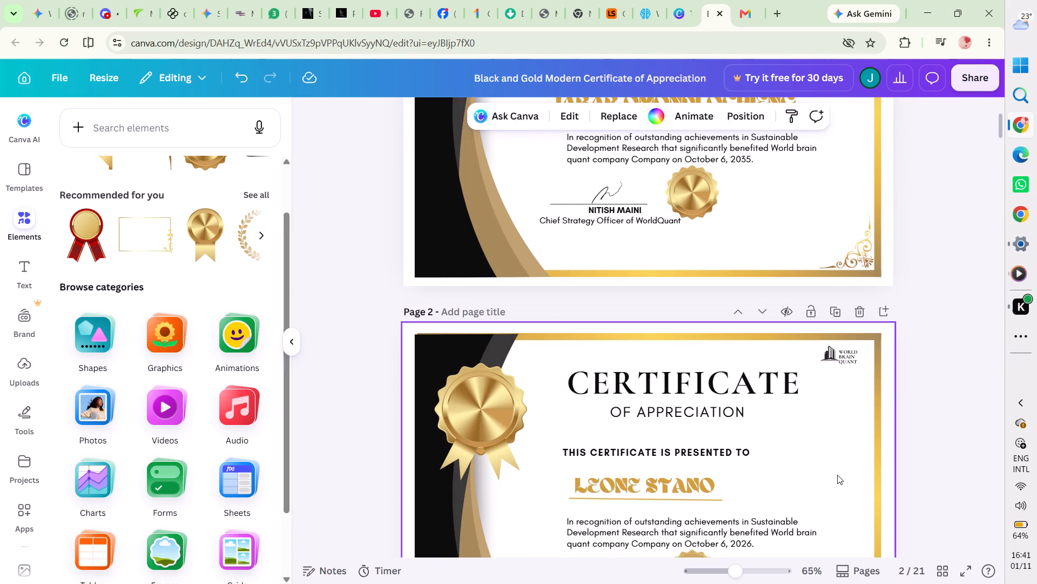
key(ctrl+v)
scroll(993, 419, up, 3)
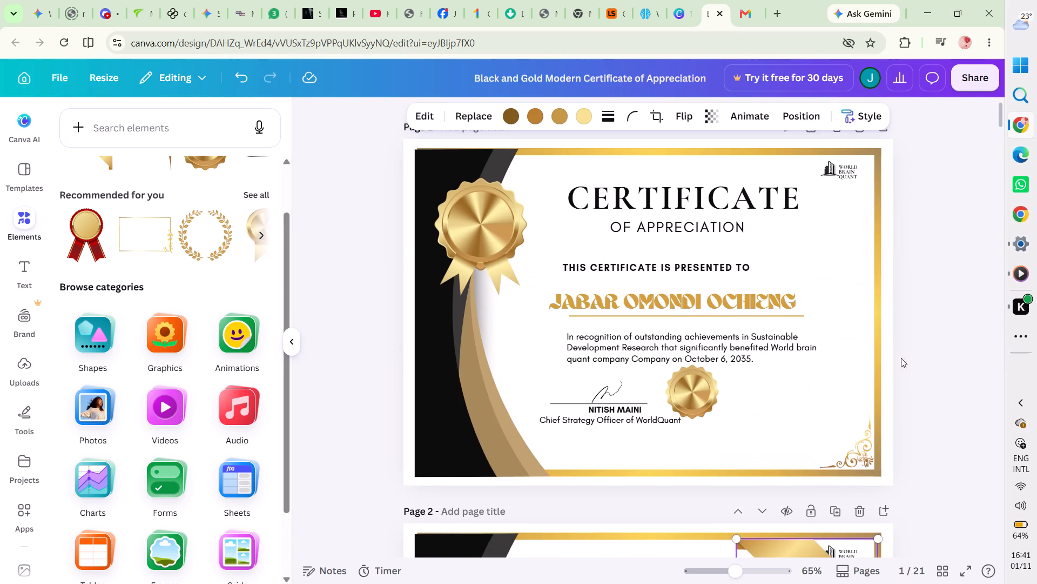
click(839, 231)
click(838, 254)
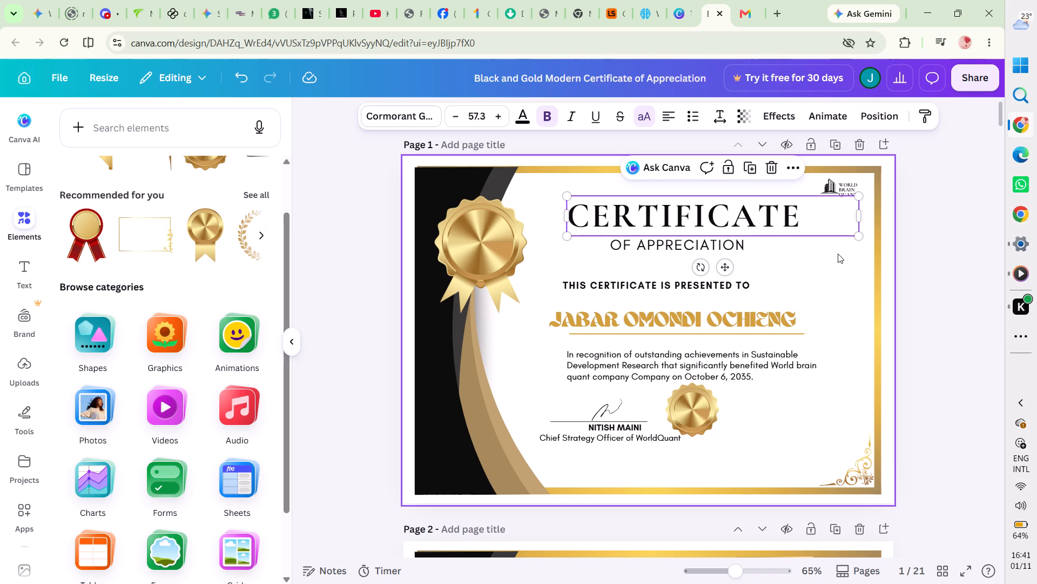
key(ctrl+v)
Send the gold corner ribbon on page 1 backward until it sits behind the certificate title and the company logo.
scroll(939, 235, up, 5)
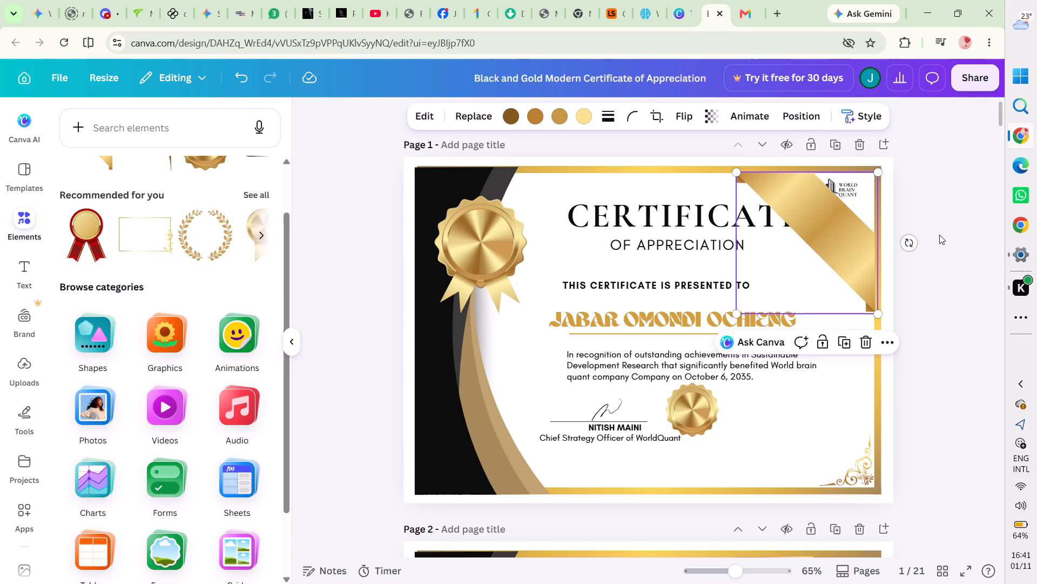
scroll(939, 235, up, 1)
scroll(940, 315, up, 1)
click(799, 110)
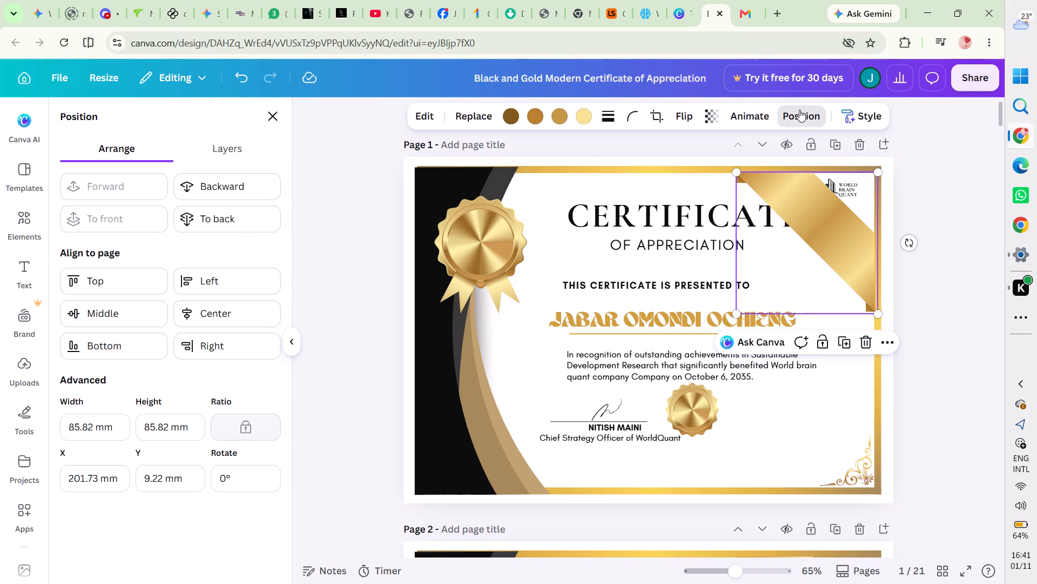
click(244, 180)
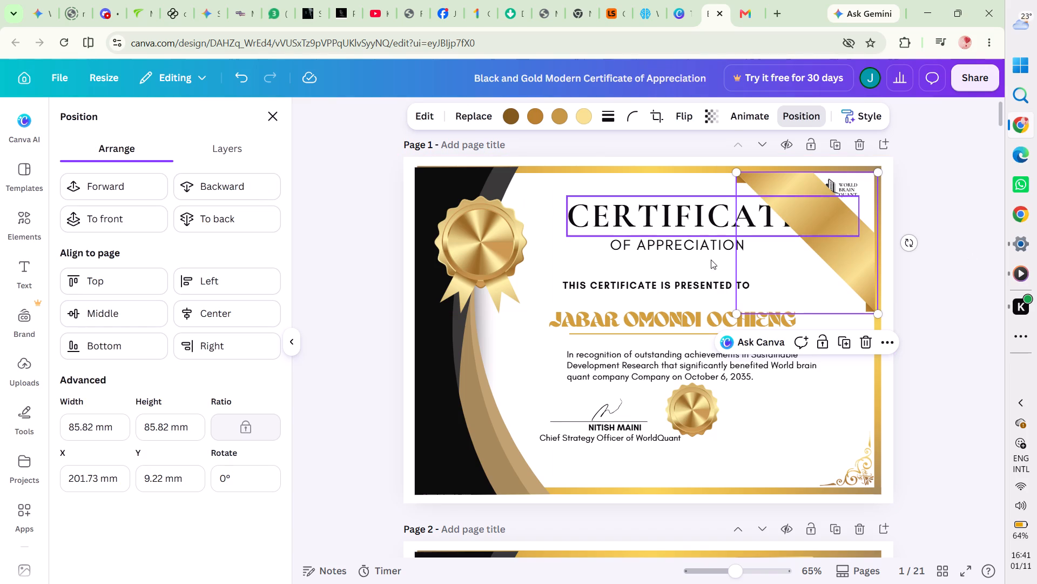
click(932, 315)
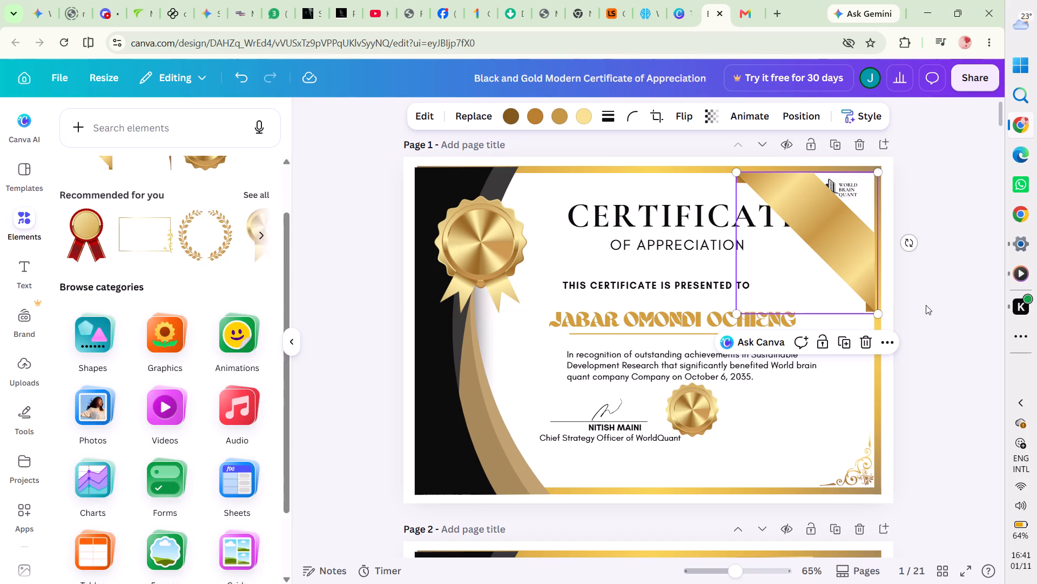
click(926, 305)
click(847, 242)
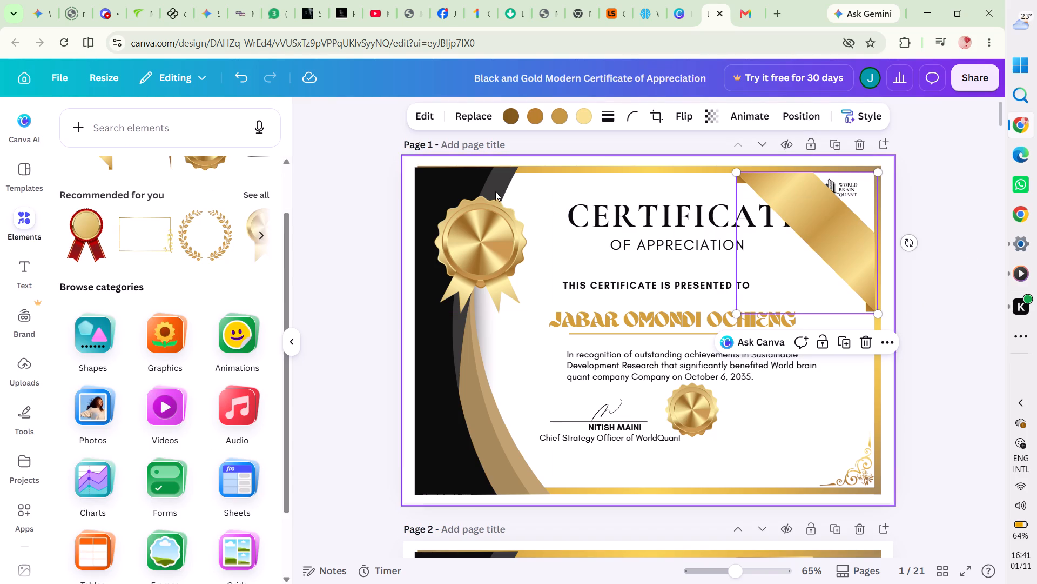
click(799, 123)
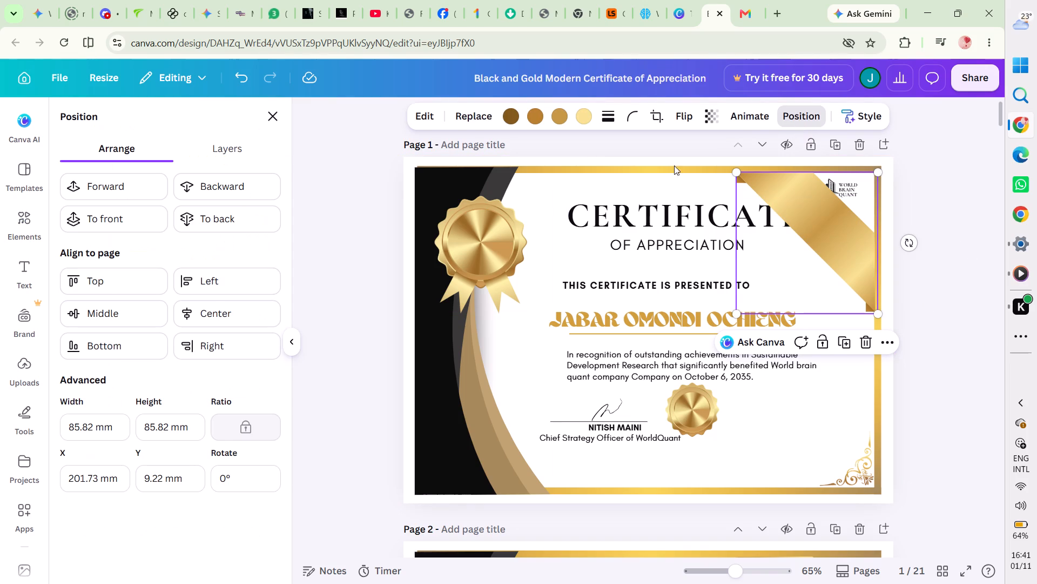
click(226, 180)
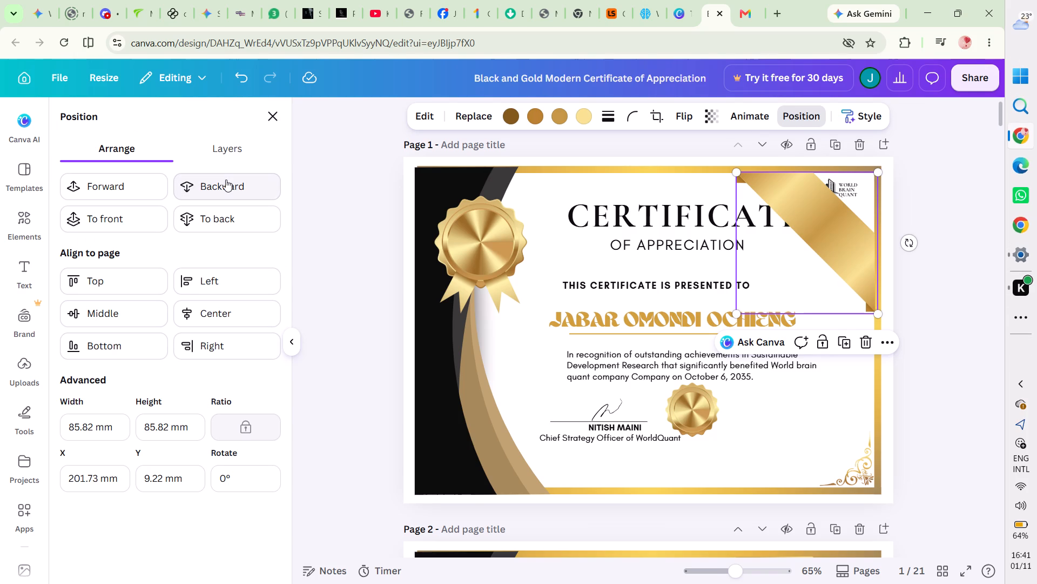
triple_click(226, 180)
click(226, 180)
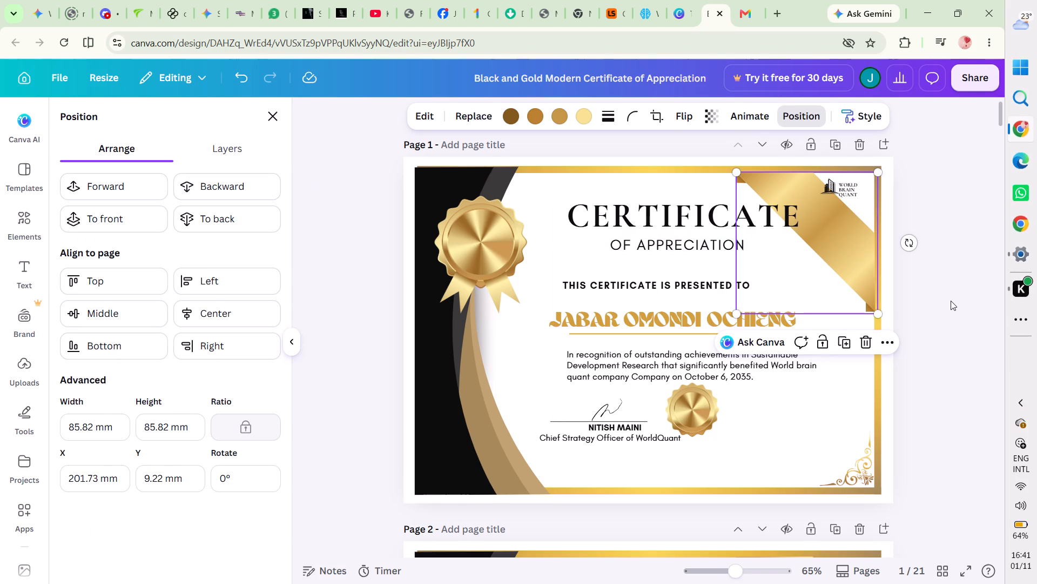
Send the gold corner ribbon on page 2 backward until it sits behind the title and the logo.
scroll(951, 301, down, 3)
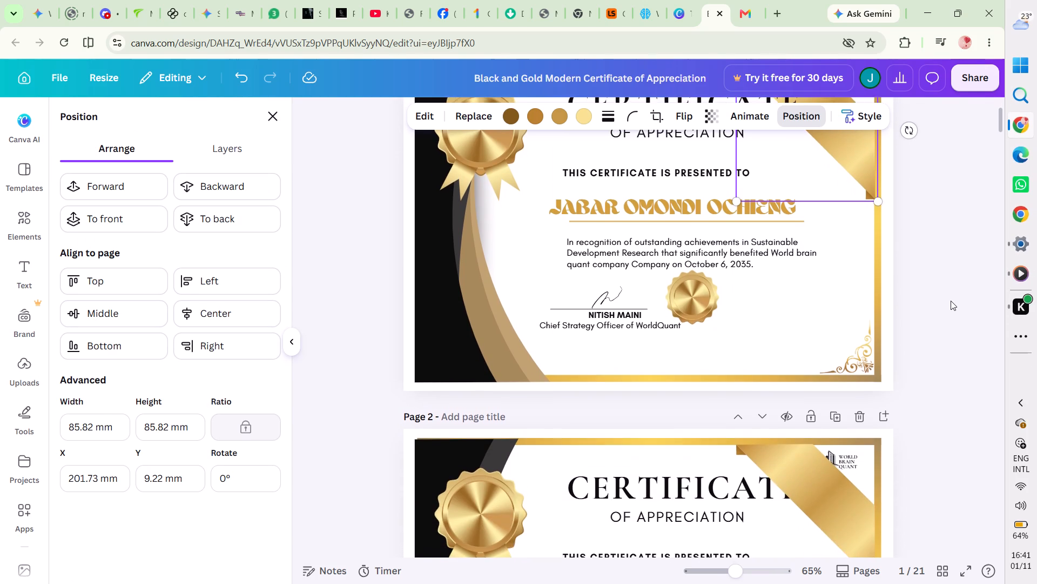
scroll(951, 301, down, 1)
click(854, 520)
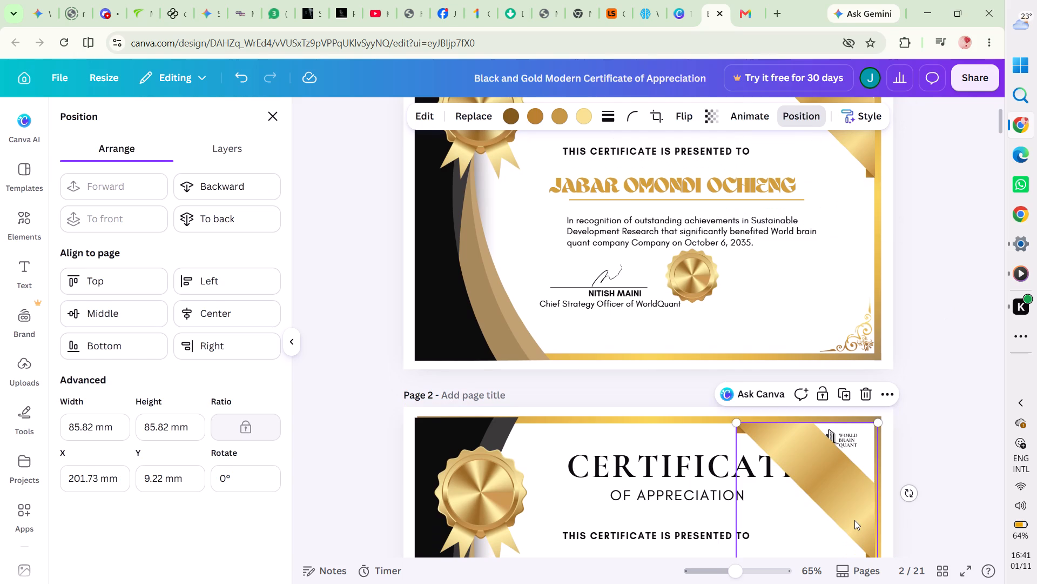
triple_click(225, 187)
click(225, 187)
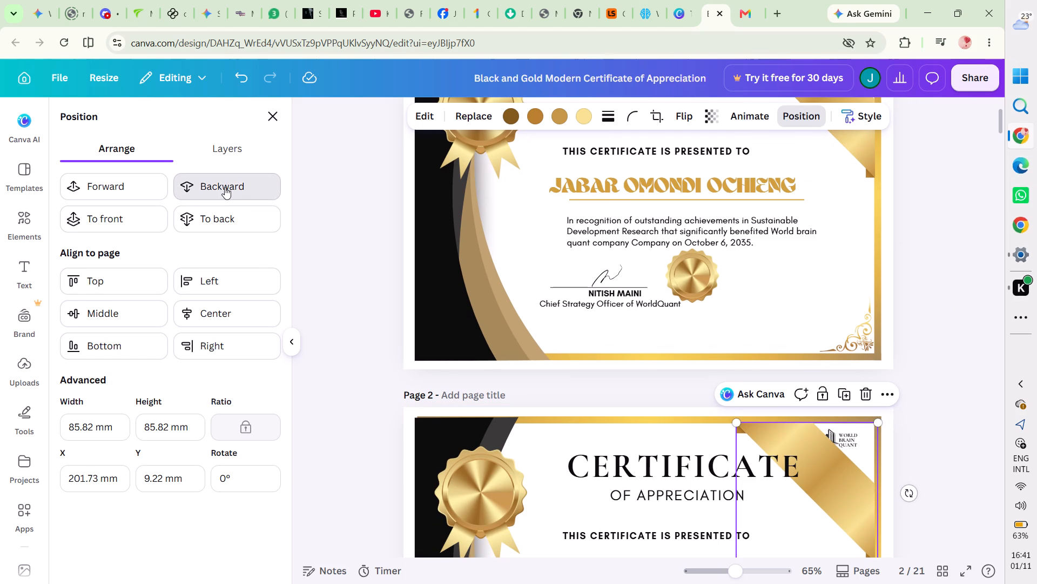
click(225, 187)
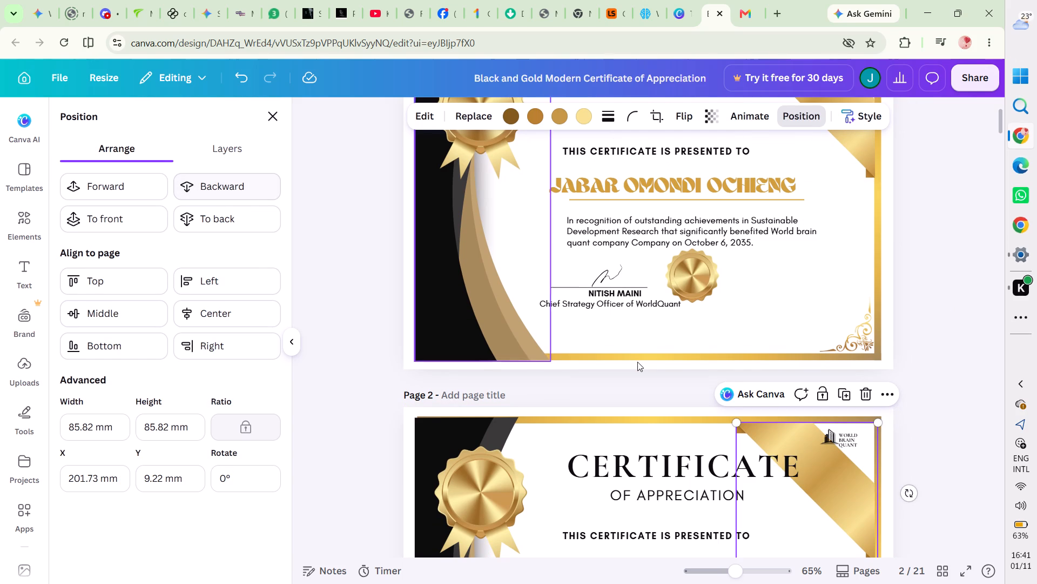
click(969, 450)
Send the gold corner ribbon on page 3 backward until it sits behind the title and the logo.
scroll(969, 450, down, 2)
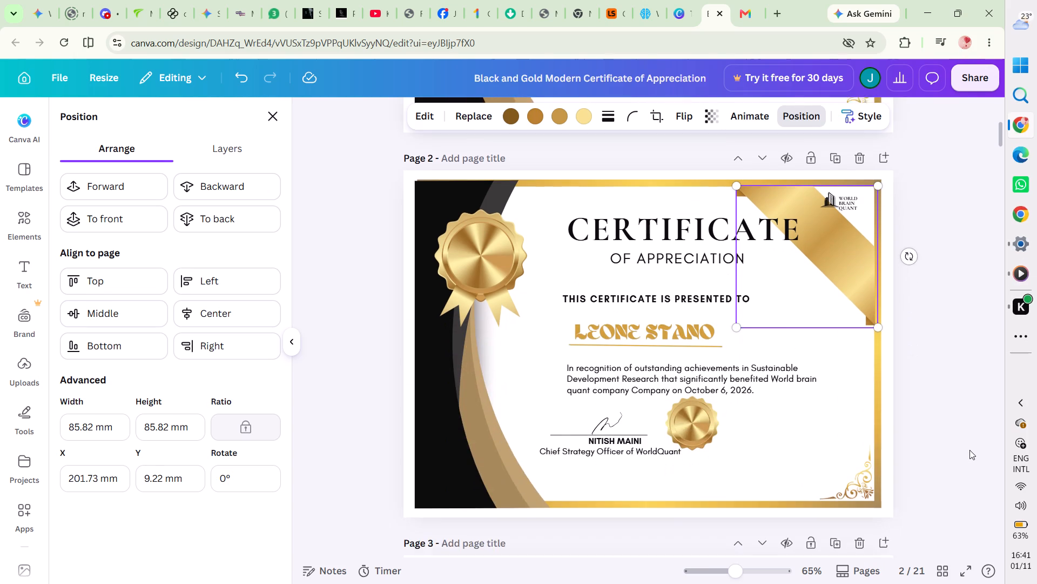
scroll(969, 450, down, 2)
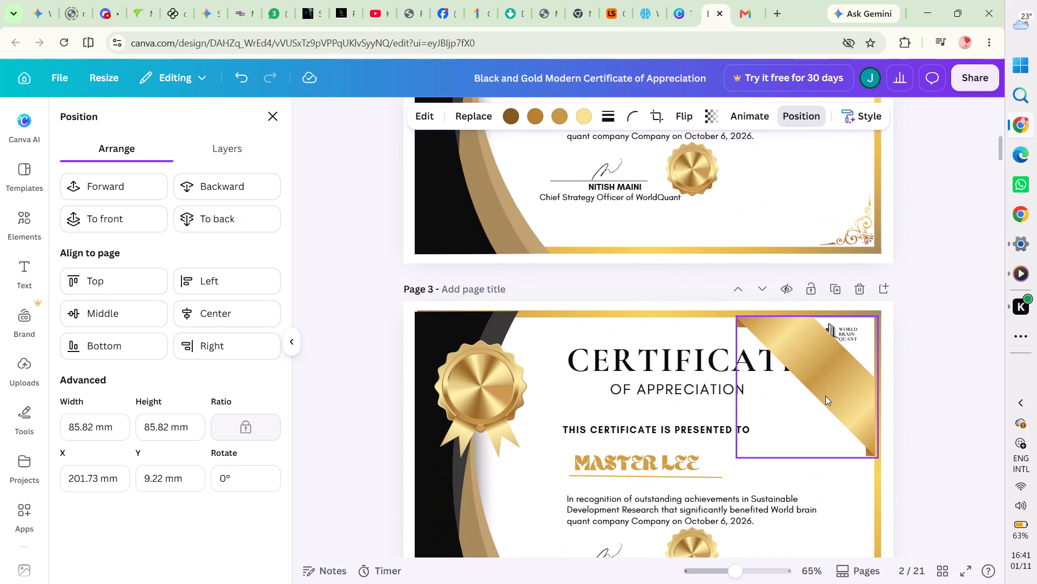
click(825, 396)
click(819, 117)
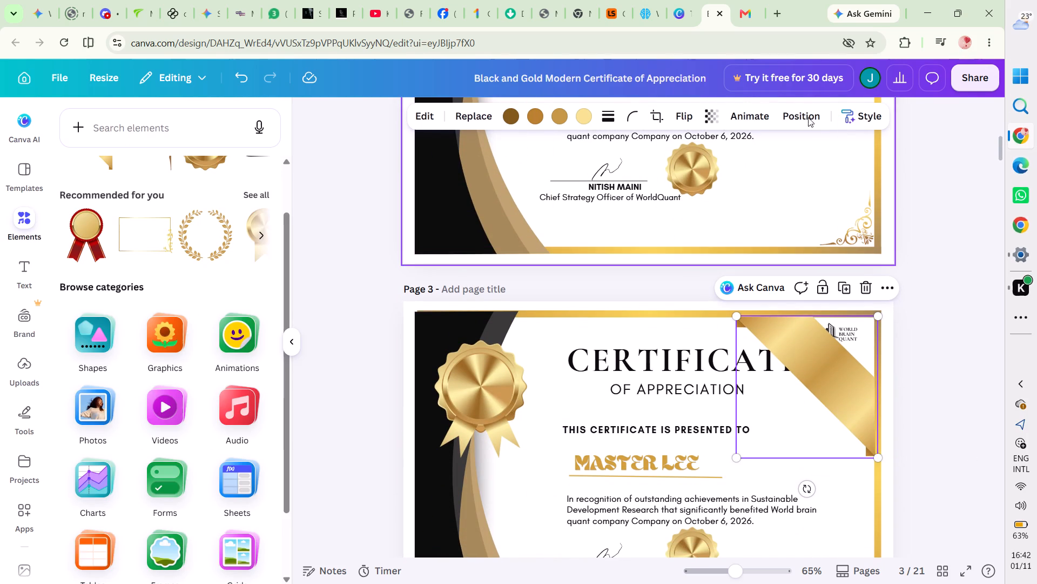
click(806, 115)
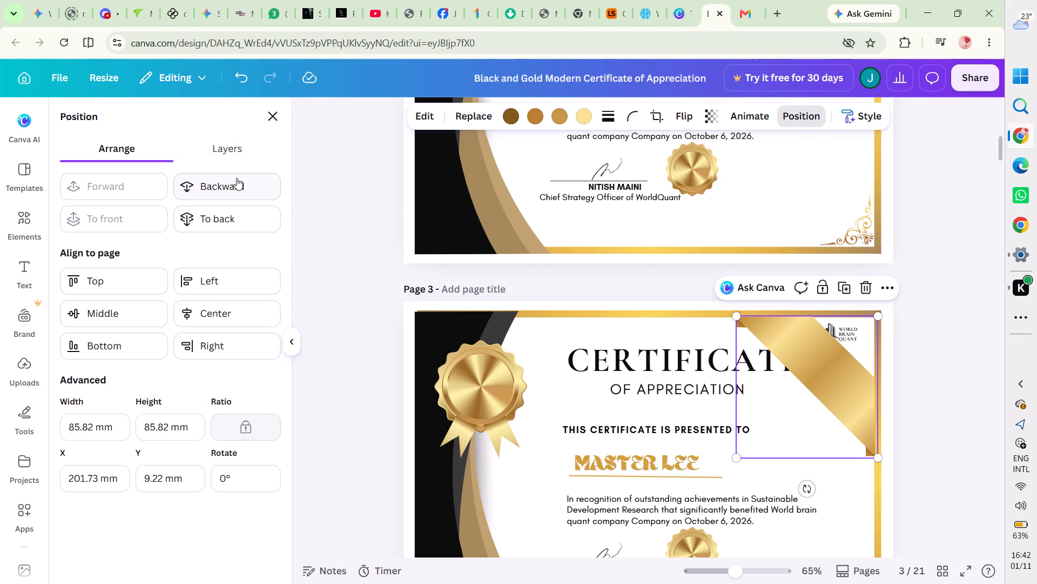
triple_click(237, 178)
click(237, 178)
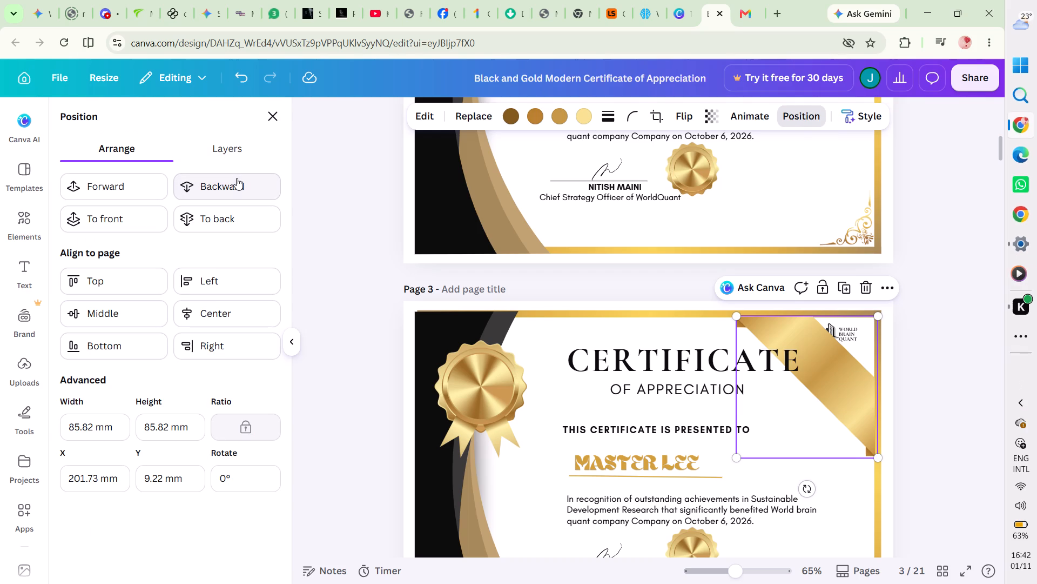
click(237, 178)
Send the gold corner ribbon on page 5 backward until it sits behind the title and the logo.
scroll(605, 327, down, 3)
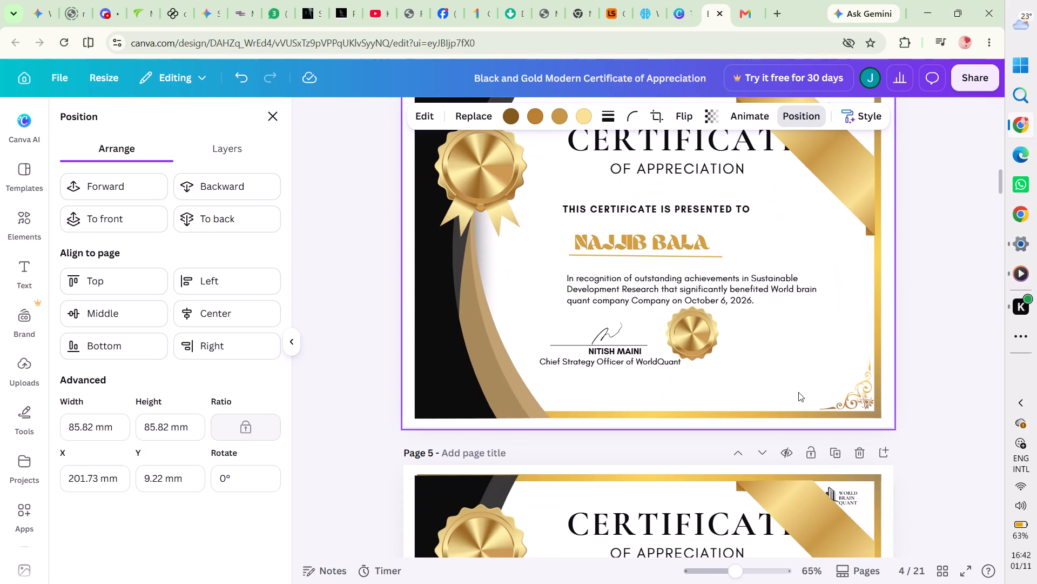
click(790, 510)
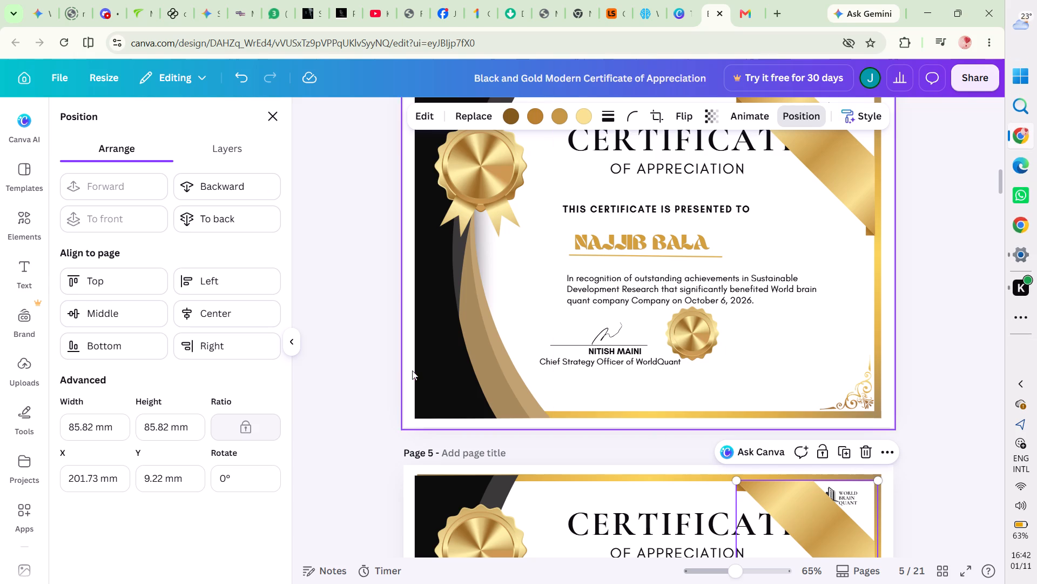
triple_click(231, 172)
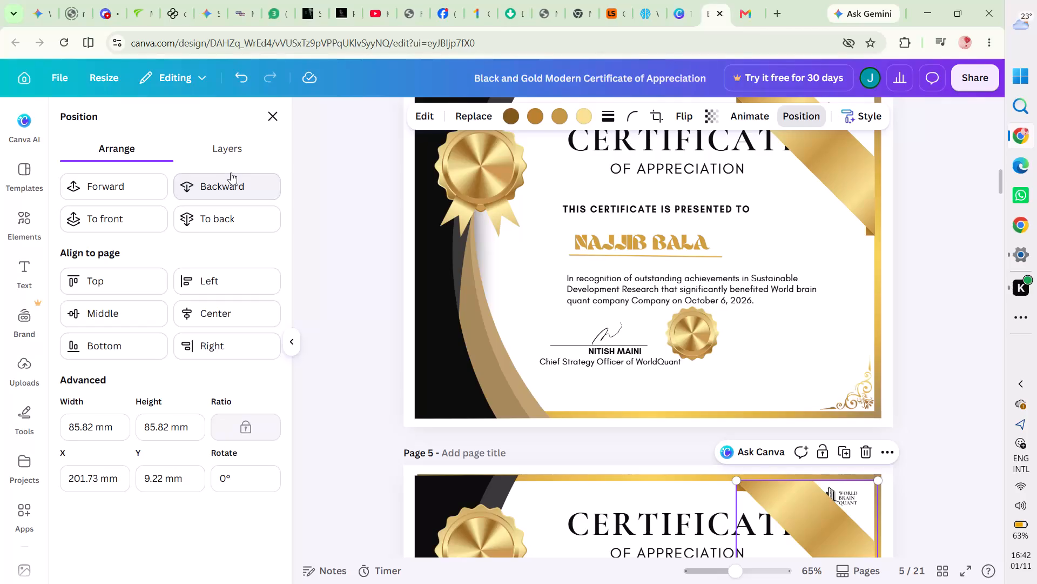
triple_click(232, 183)
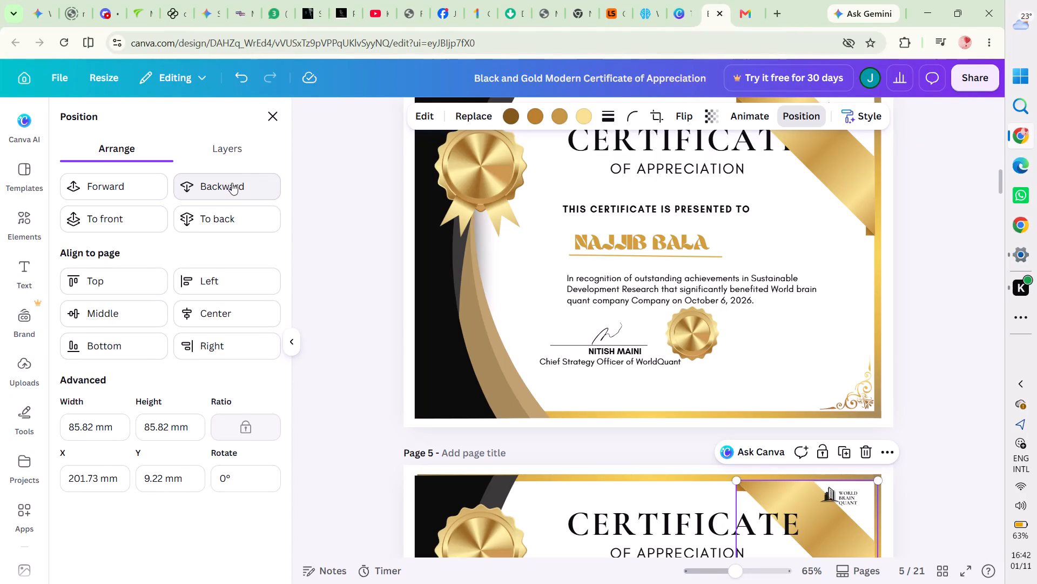
Paste the copied gold corner ribbon onto the page 6 certificate.
scroll(905, 357, down, 3)
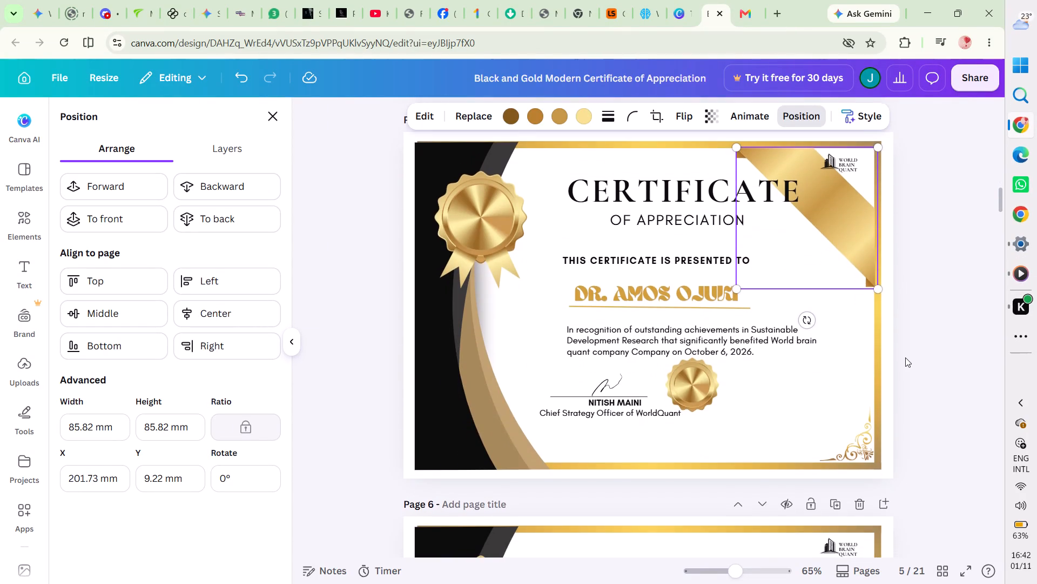
scroll(905, 357, down, 1)
scroll(888, 359, up, 2)
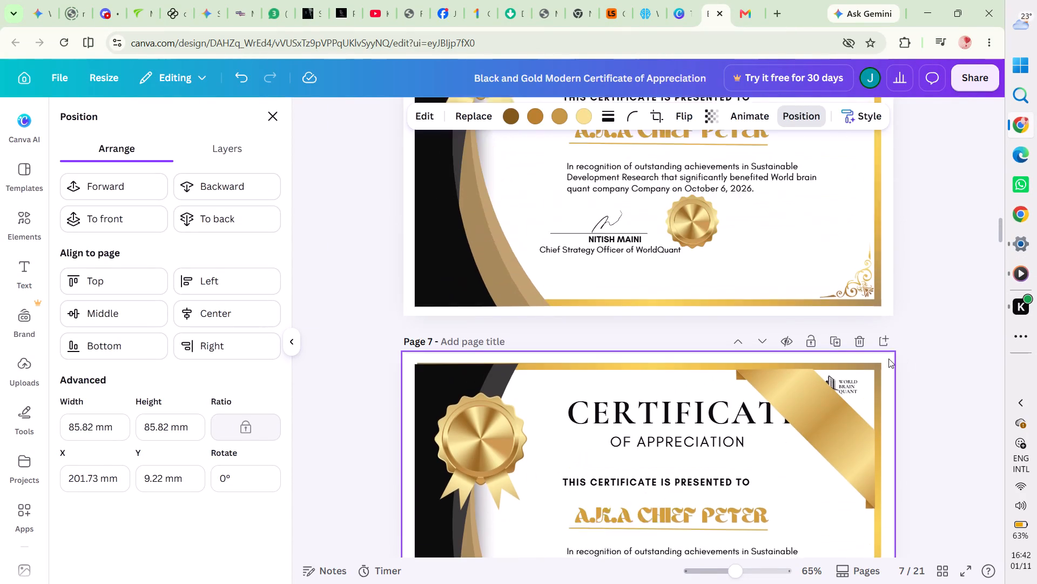
scroll(888, 359, up, 2)
drag(888, 359, 849, 336)
click(833, 310)
key(ctrl+v)
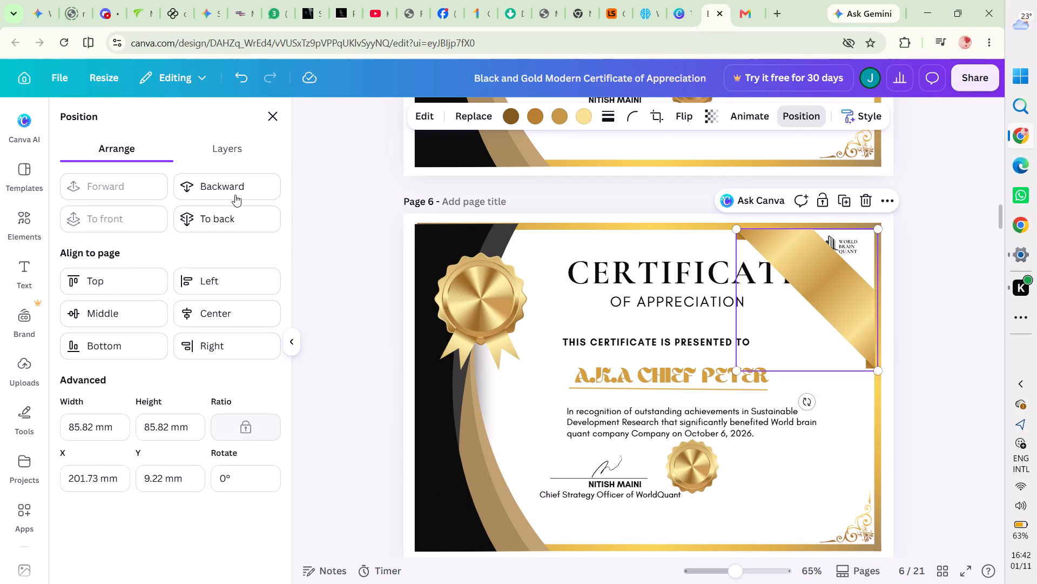
Send the gold corner ribbon on page 6 backward until it sits behind the title and the logo.
click(233, 191)
double_click(233, 191)
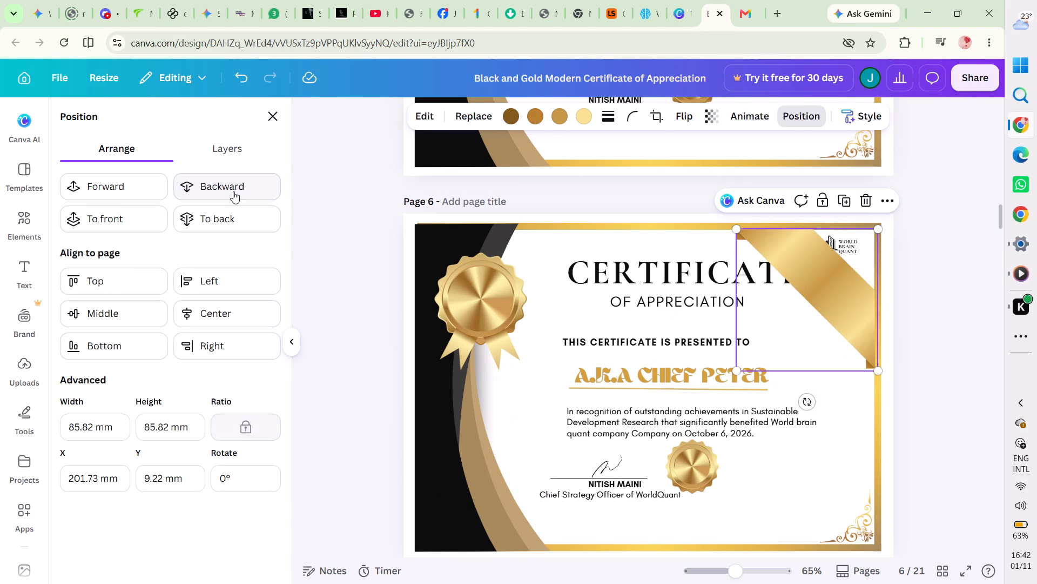
triple_click(233, 191)
click(233, 191)
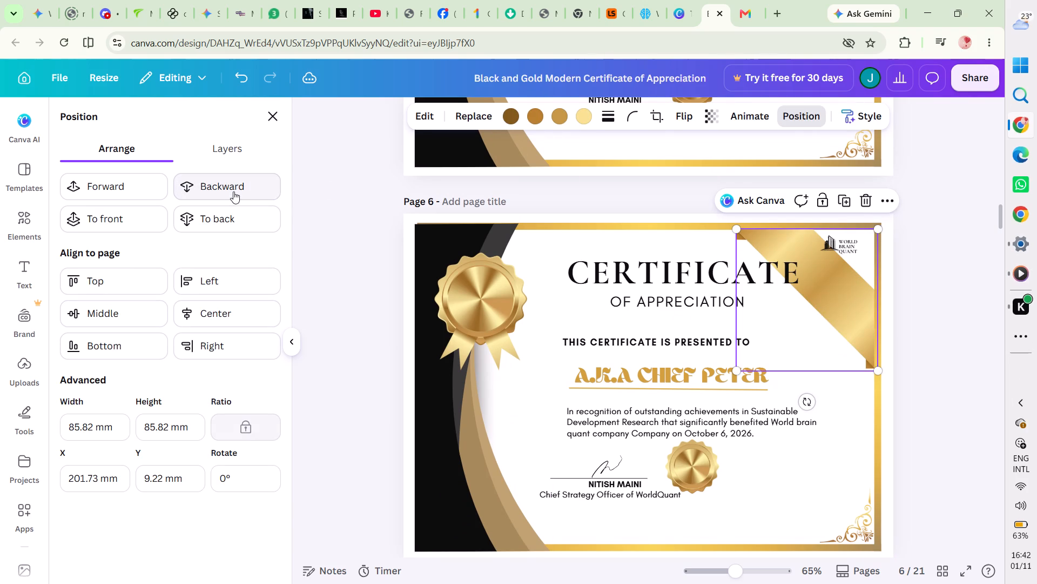
Send the gold corner ribbon on page 7 backward until it sits behind the title and the logo.
scroll(879, 397, down, 2)
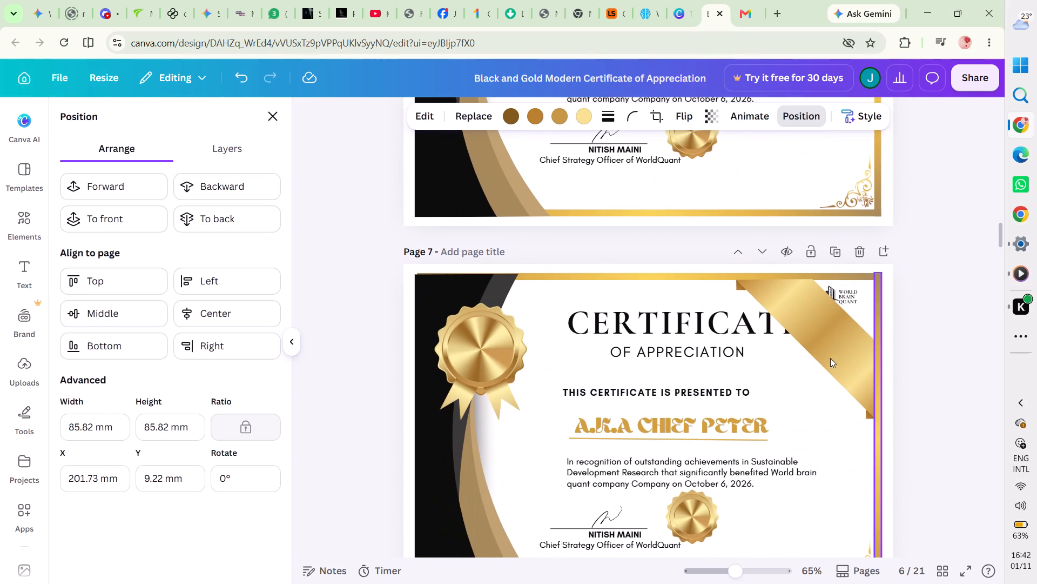
click(820, 357)
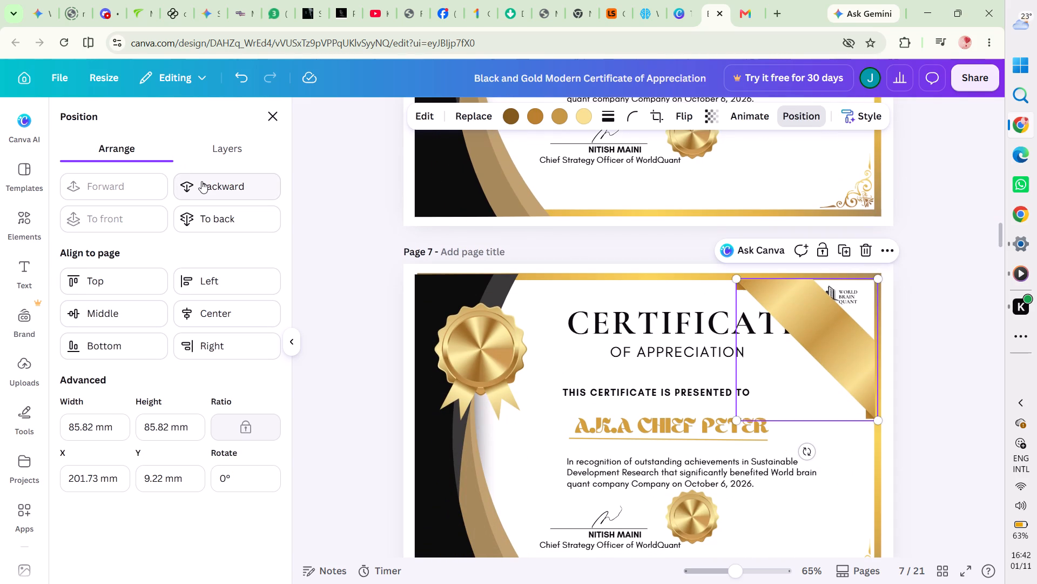
triple_click(203, 182)
click(203, 182)
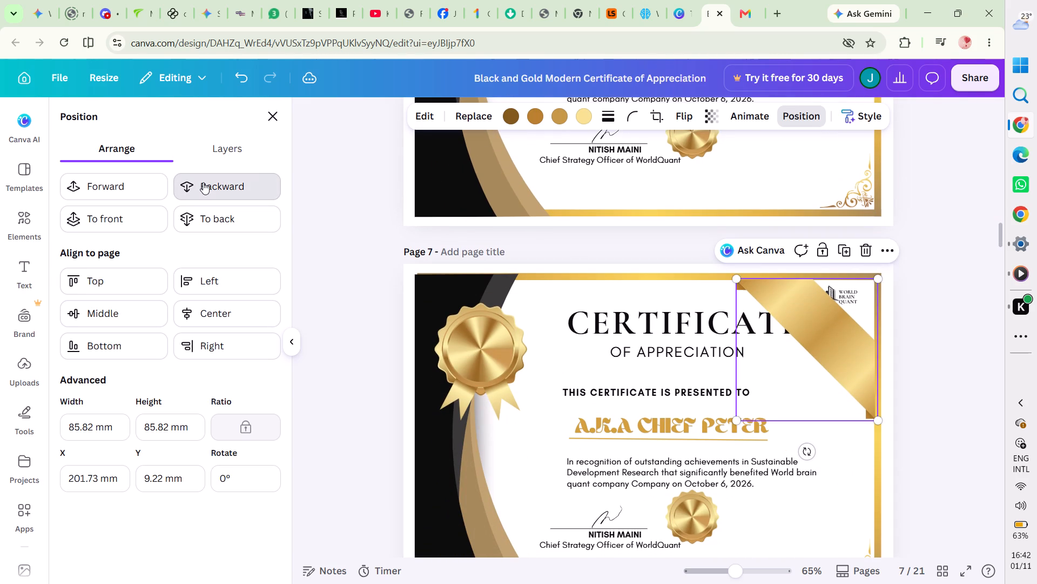
click(203, 182)
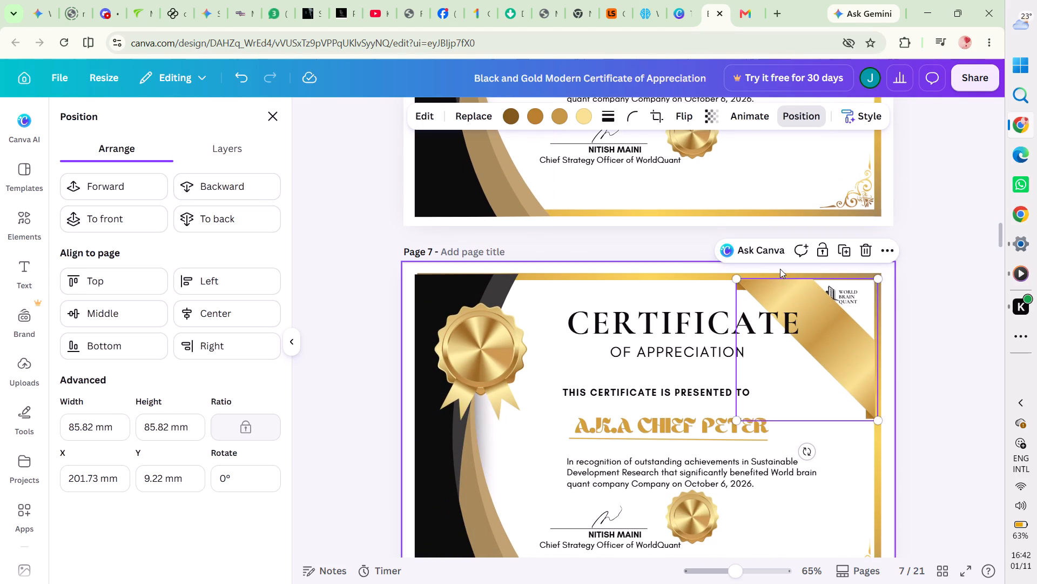
click(215, 185)
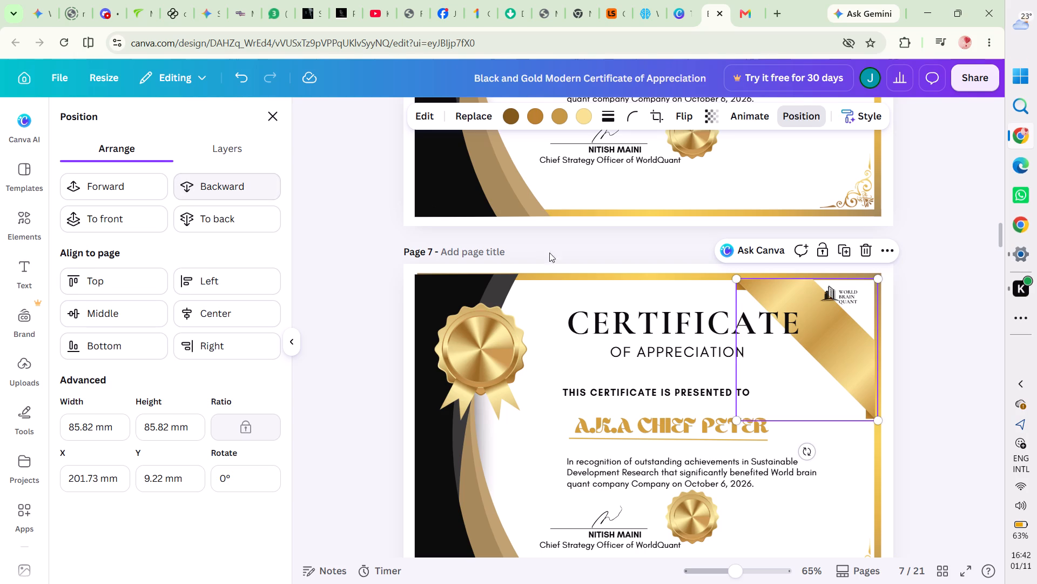
Send the gold corner ribbon on page 8 backward until it sits behind the title and the logo.
scroll(892, 452, down, 3)
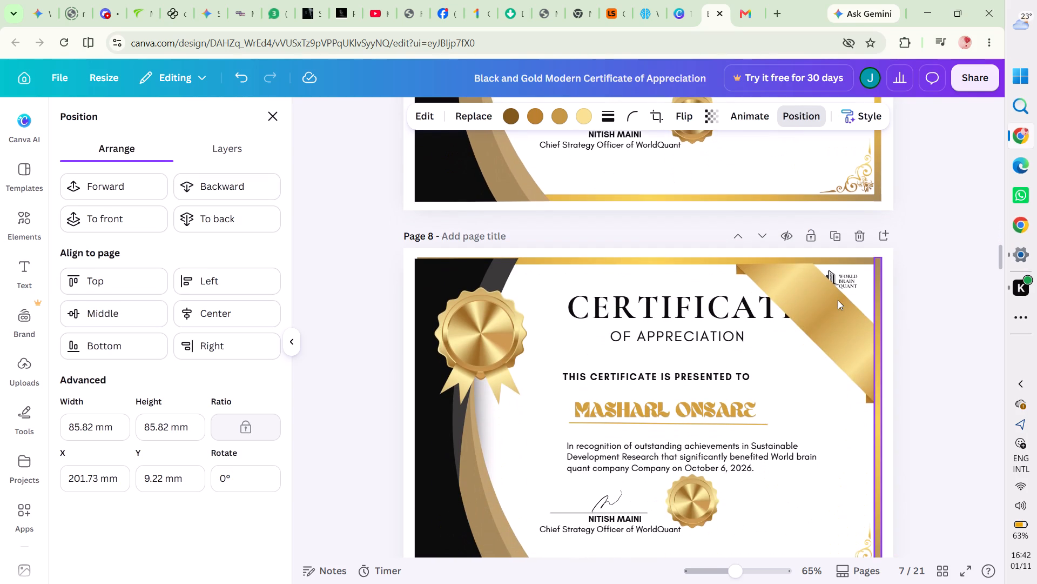
click(838, 300)
click(838, 300)
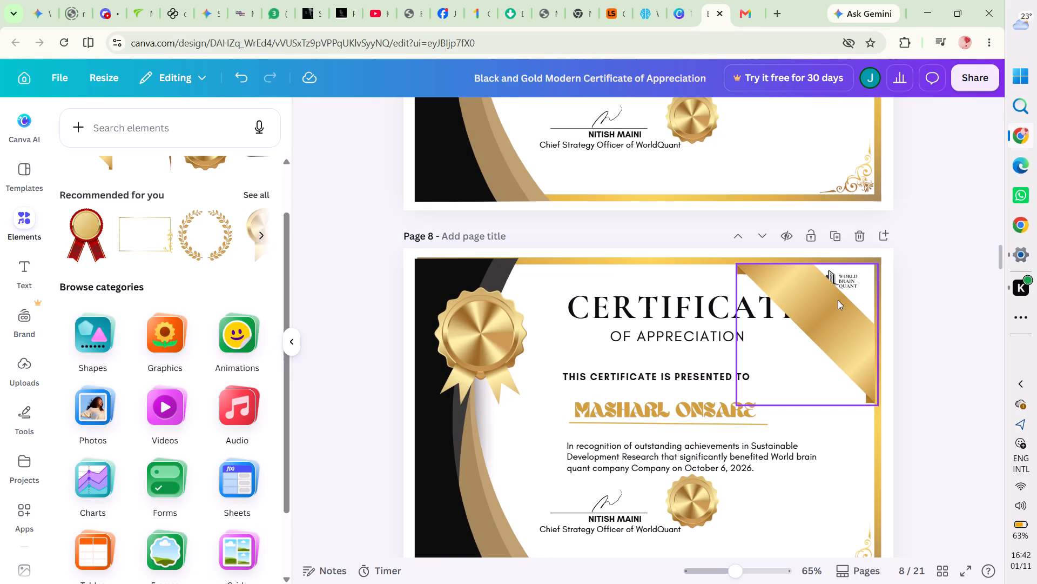
click(838, 300)
click(797, 112)
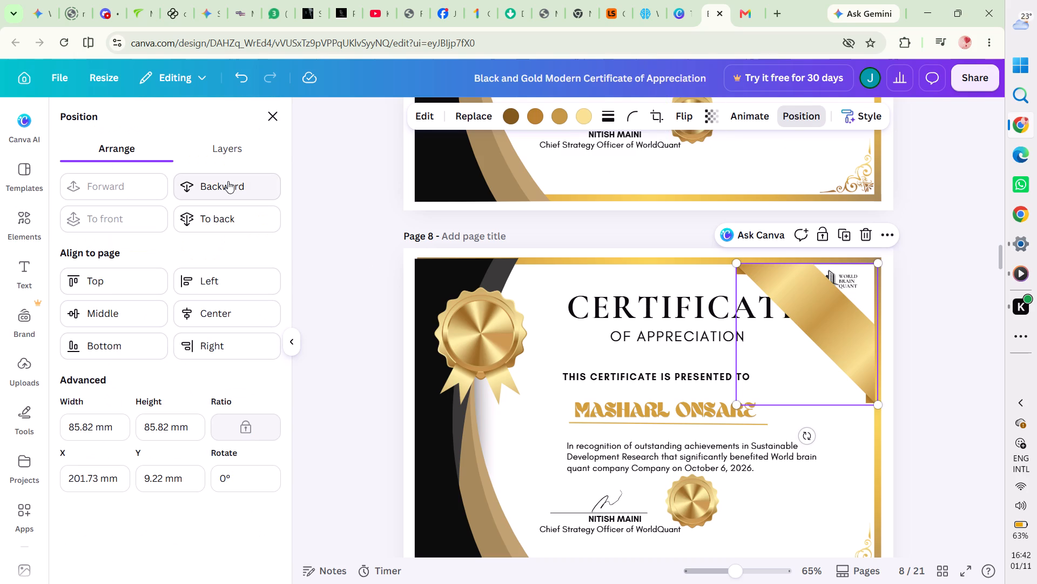
triple_click(228, 181)
click(228, 181)
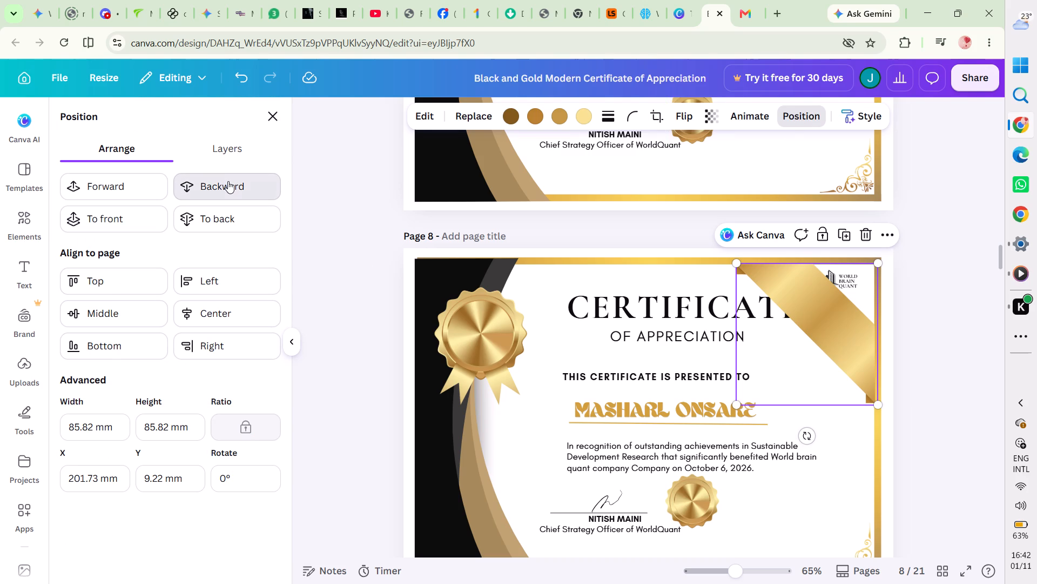
click(228, 181)
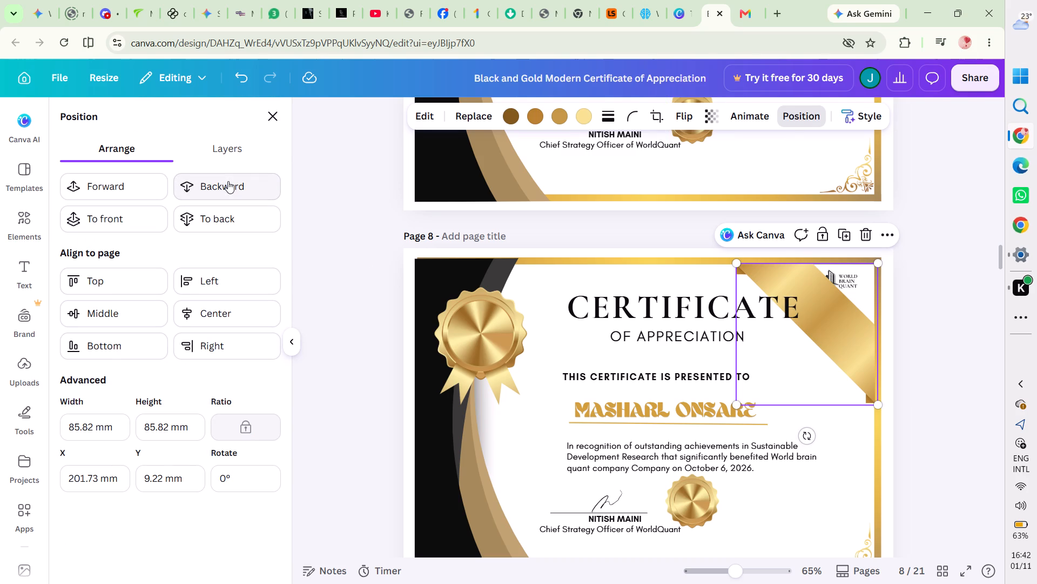
click(228, 181)
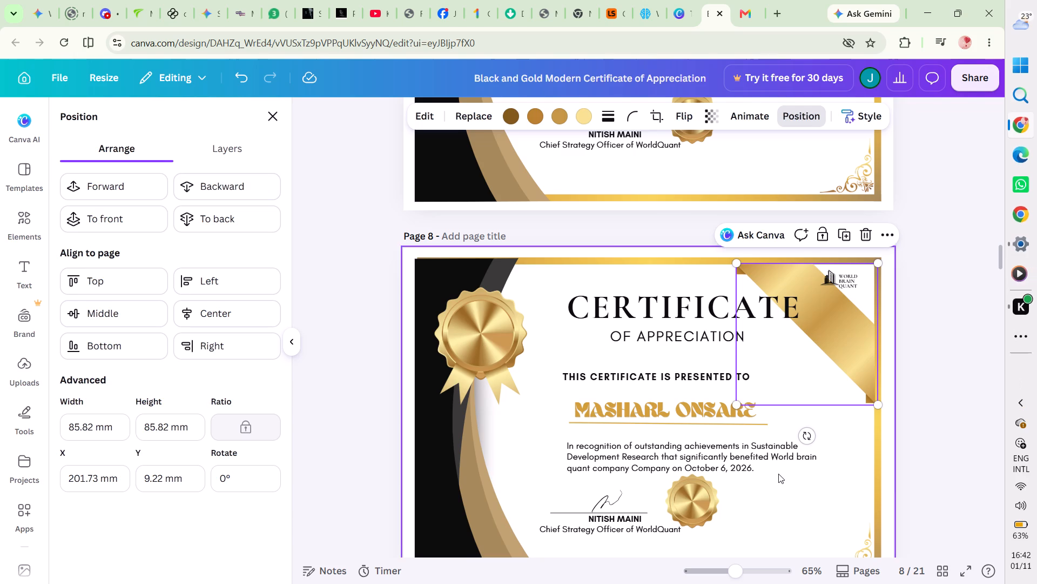
Send the gold corner ribbon on page 9 backward until it sits behind the title and the logo.
scroll(778, 474, down, 3)
click(830, 449)
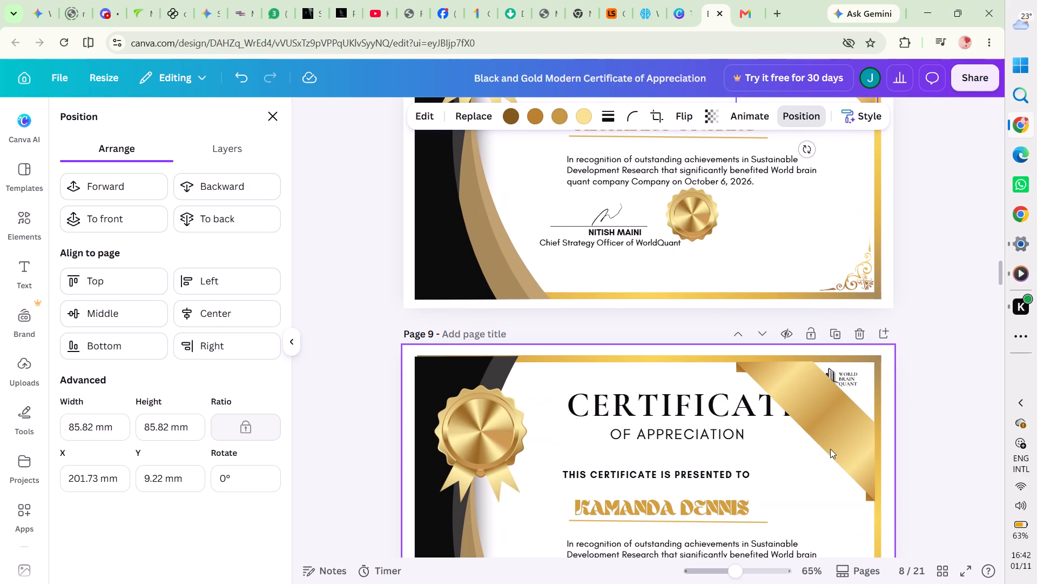
click(224, 189)
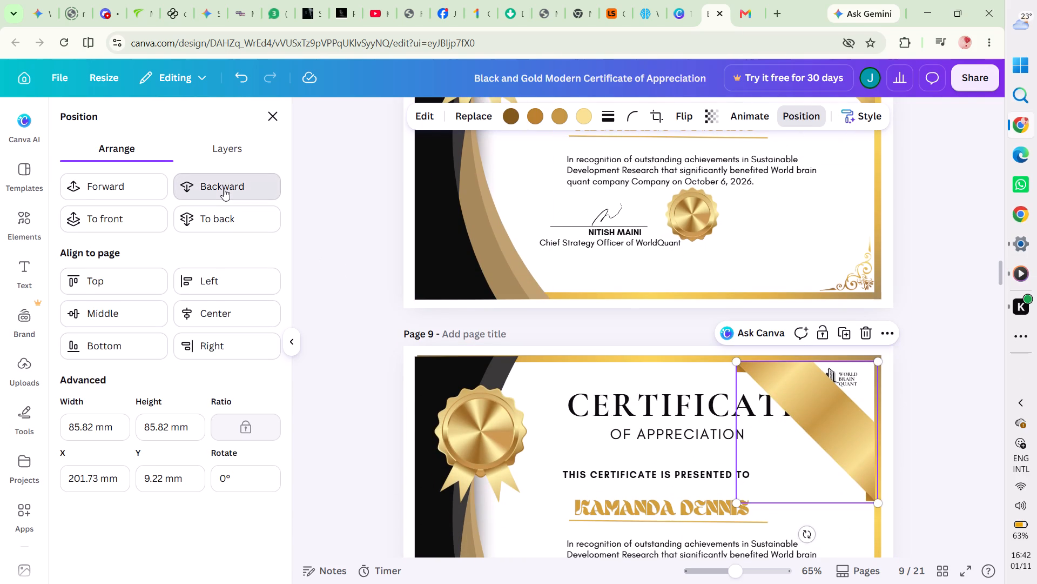
double_click(224, 189)
click(224, 189)
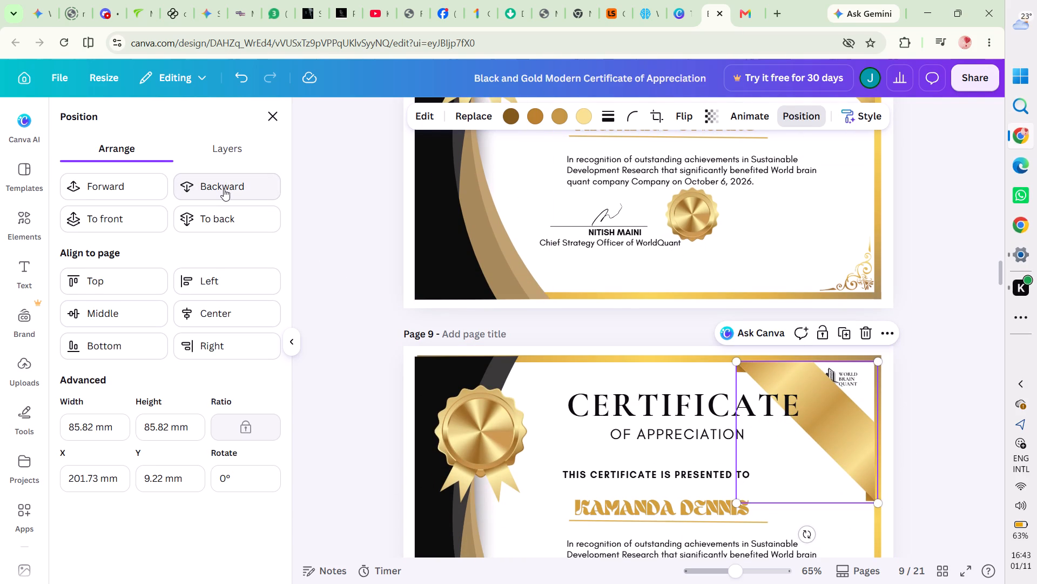
click(224, 189)
click(224, 189)
Send the gold corner ribbon on page 10 backward until it sits behind the title and the logo.
scroll(784, 324, down, 3)
scroll(784, 324, up, 1)
click(807, 277)
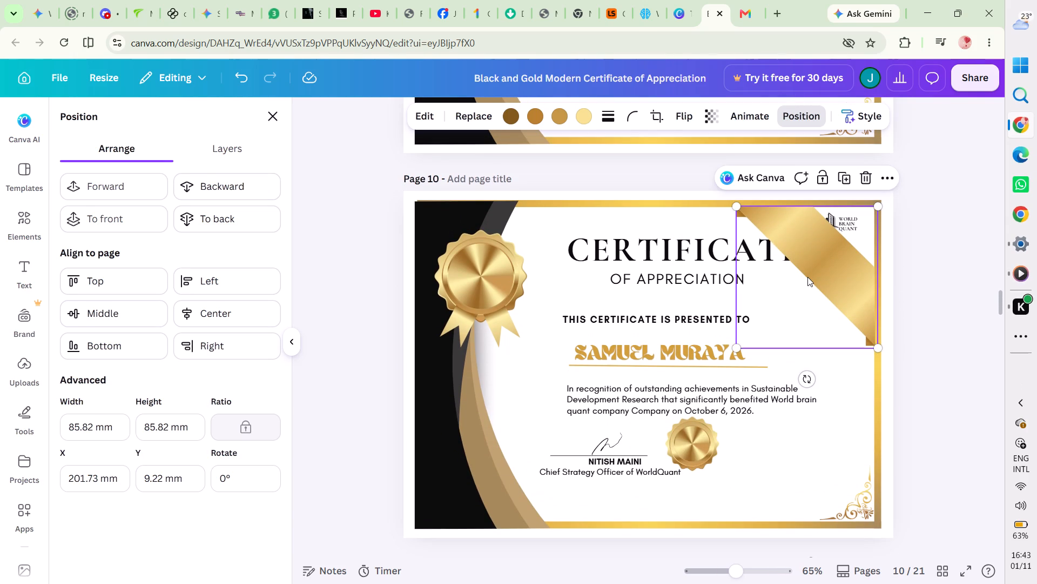
triple_click(244, 174)
click(244, 174)
click(244, 174)
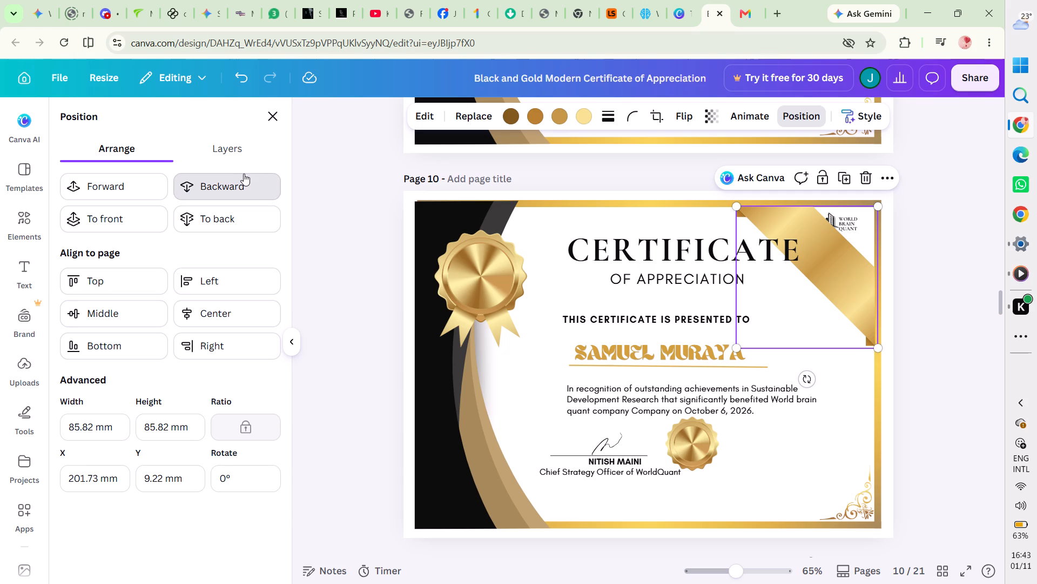
click(244, 174)
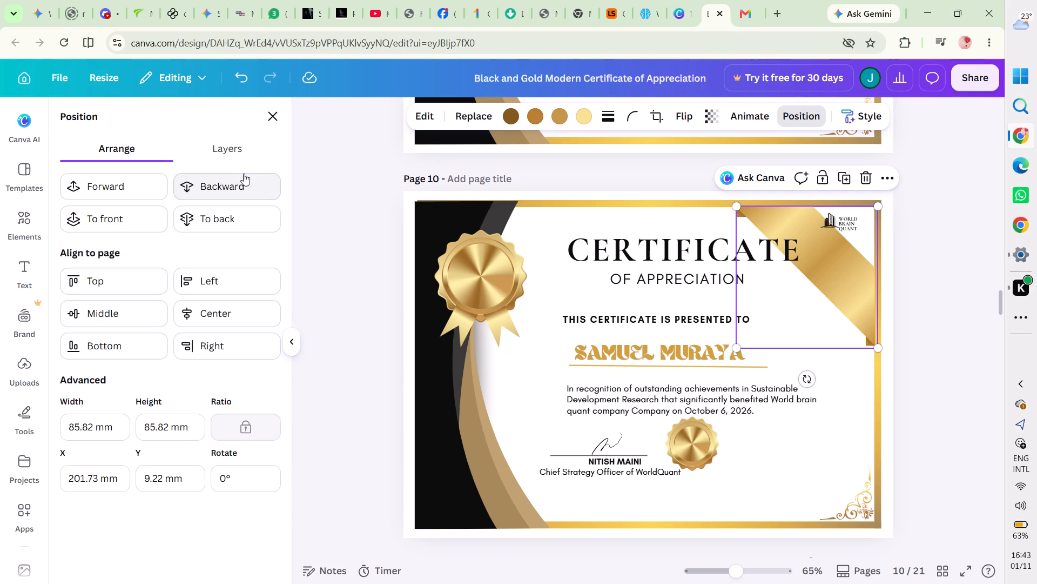
Send the gold corner ribbon on page 11 backward until it sits behind the title and the logo.
scroll(866, 432, down, 2)
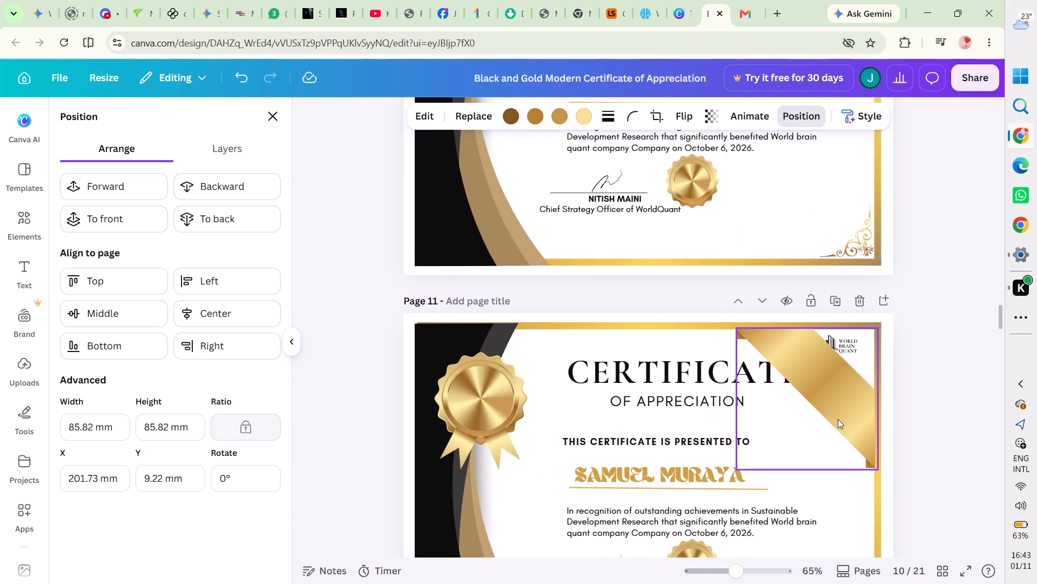
click(837, 419)
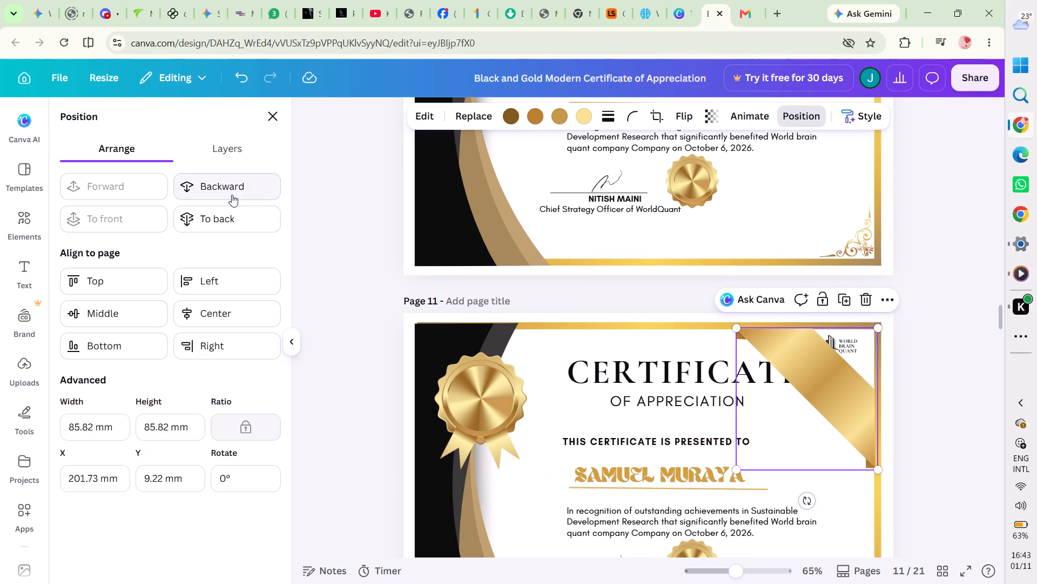
triple_click(232, 195)
click(232, 195)
double_click(232, 195)
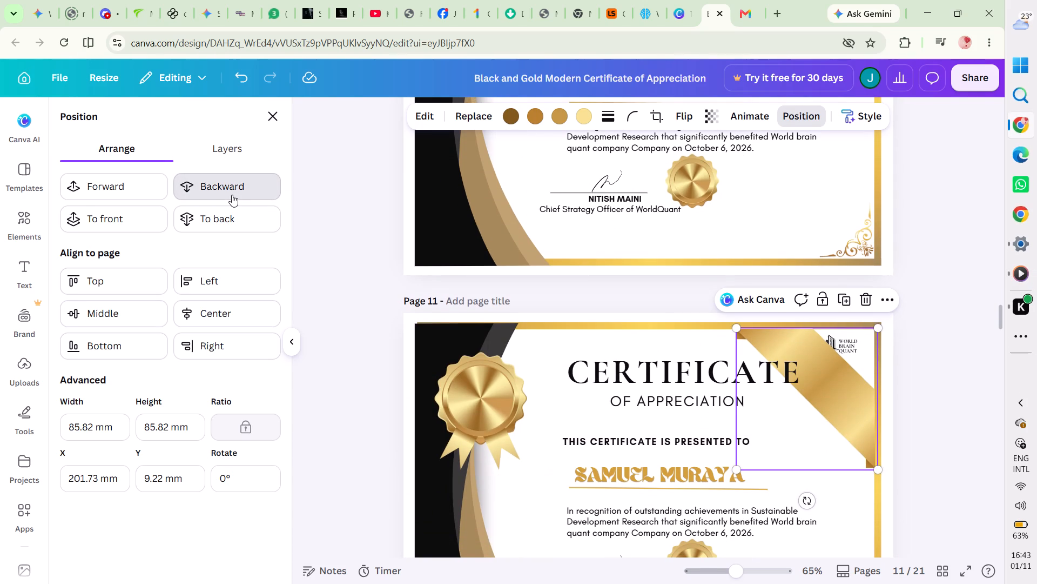
Send the gold corner ribbon on page 12 backward until it sits behind the title and the logo.
scroll(766, 341, down, 2)
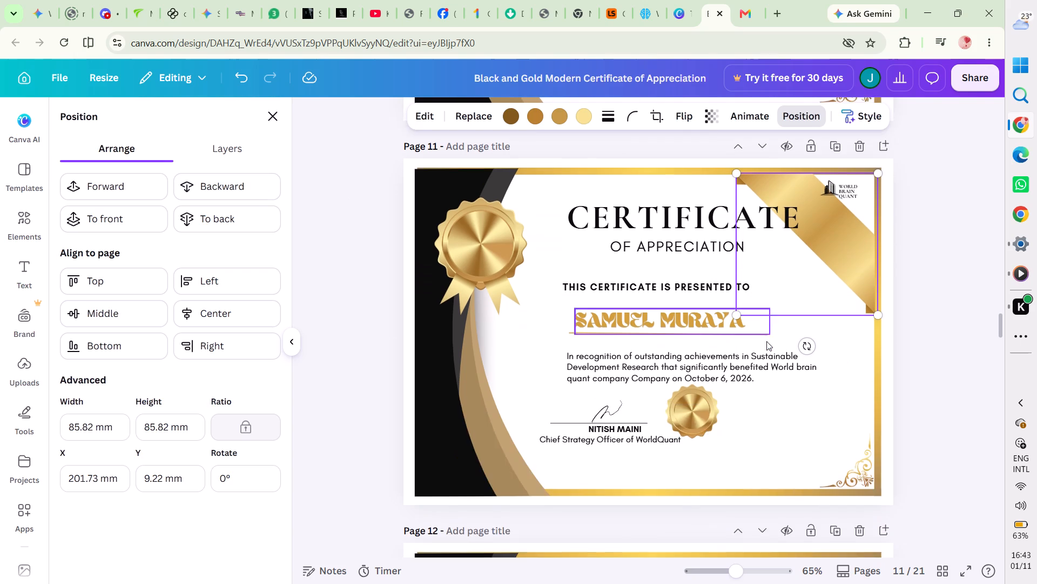
scroll(766, 341, down, 1)
click(806, 371)
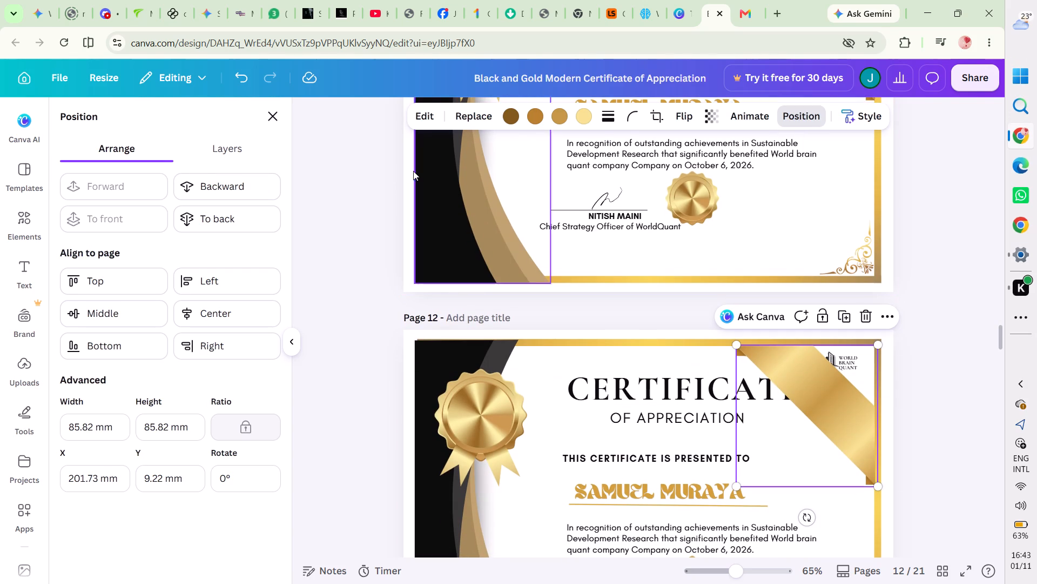
triple_click(233, 188)
click(233, 188)
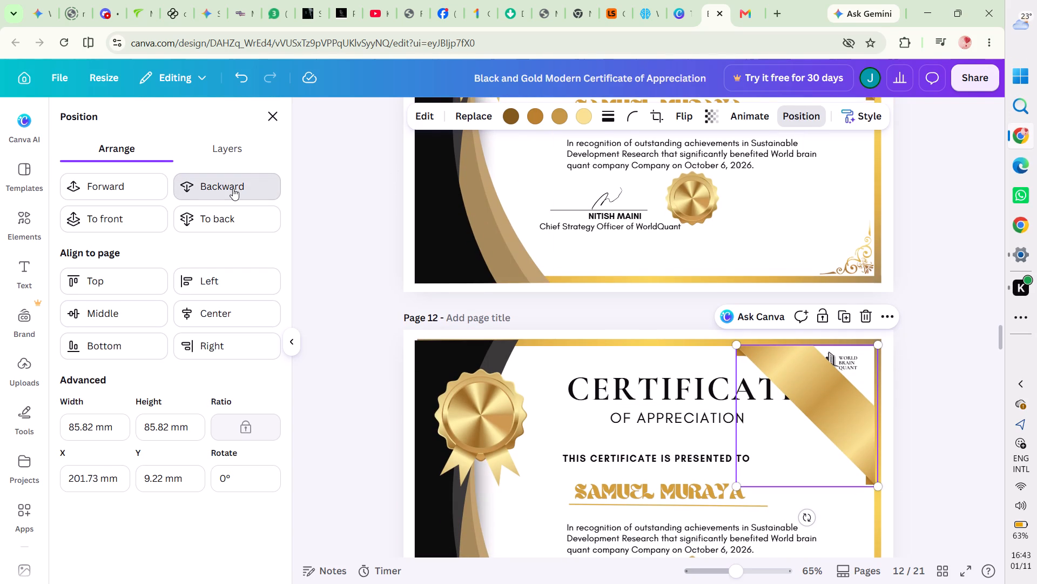
click(233, 188)
click(233, 188)
Send the gold corner ribbon on page 13 backward until it sits behind the title and the logo.
scroll(605, 412, down, 2)
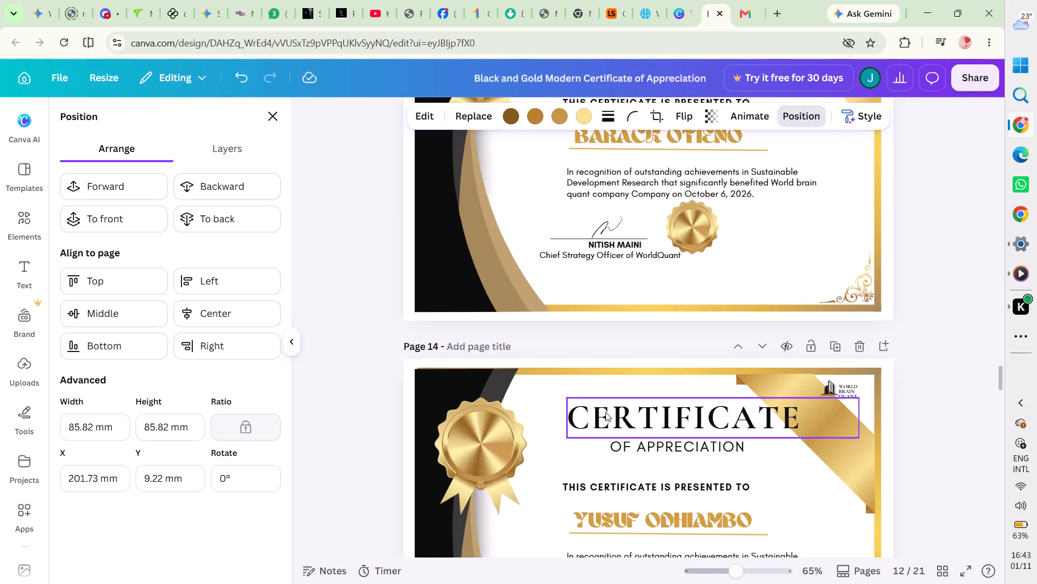
scroll(682, 426, up, 2)
scroll(684, 485, up, 2)
click(832, 436)
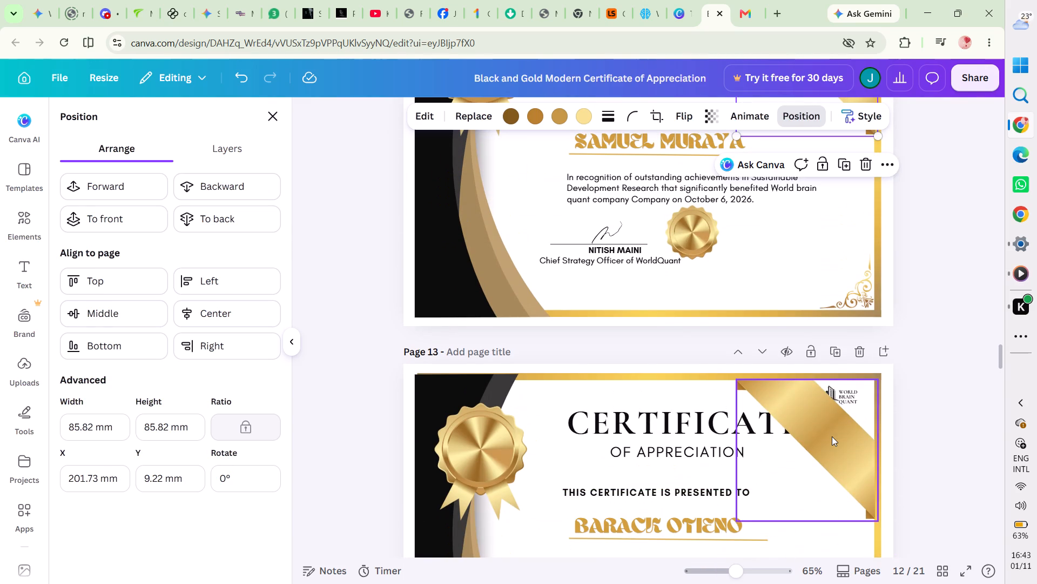
triple_click(237, 178)
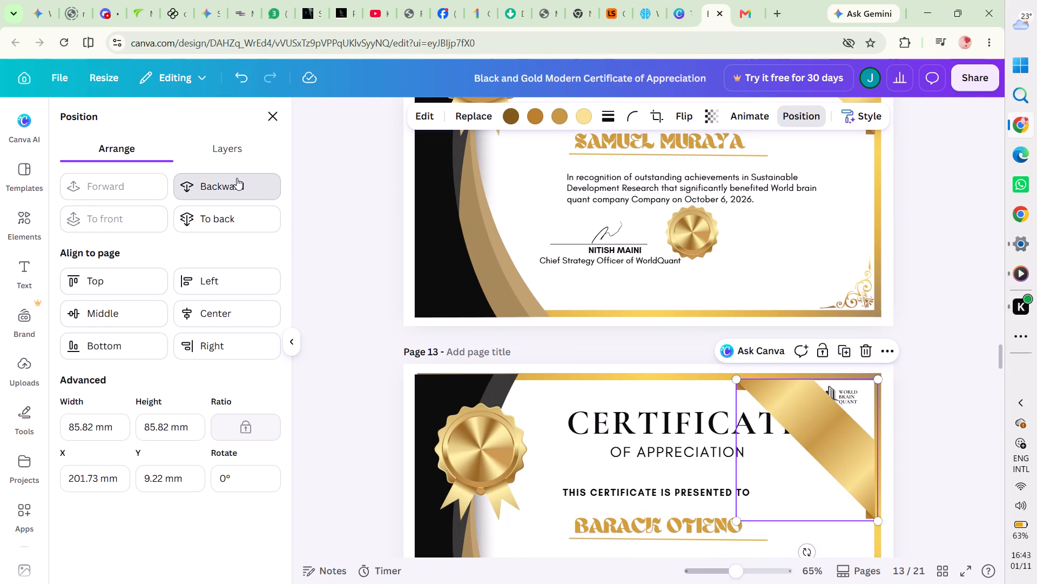
click(237, 178)
double_click(237, 178)
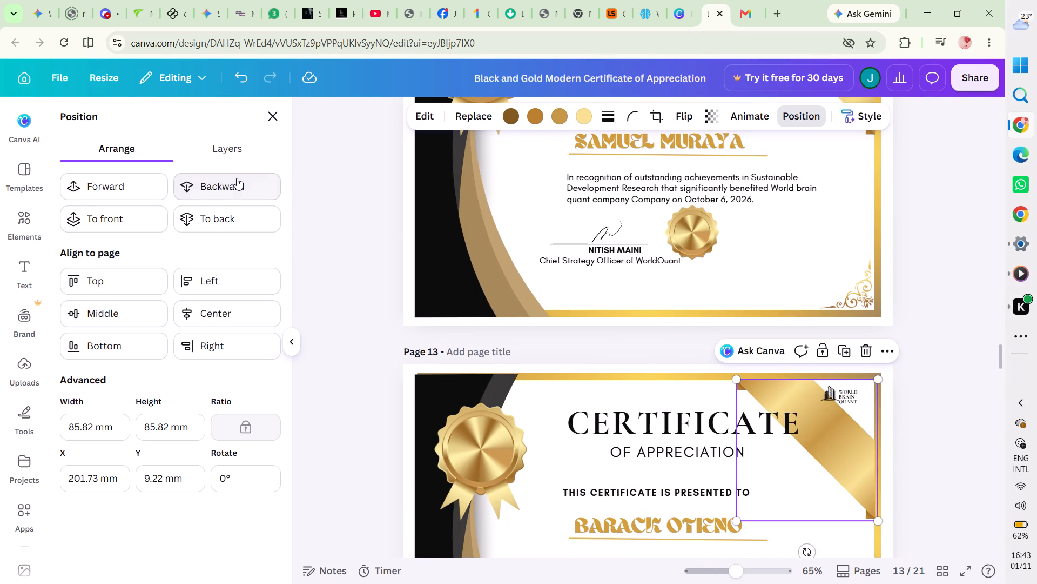
Paste the copied gold corner ribbon onto page 15 and send it backward behind the title and the logo.
scroll(704, 342, down, 2)
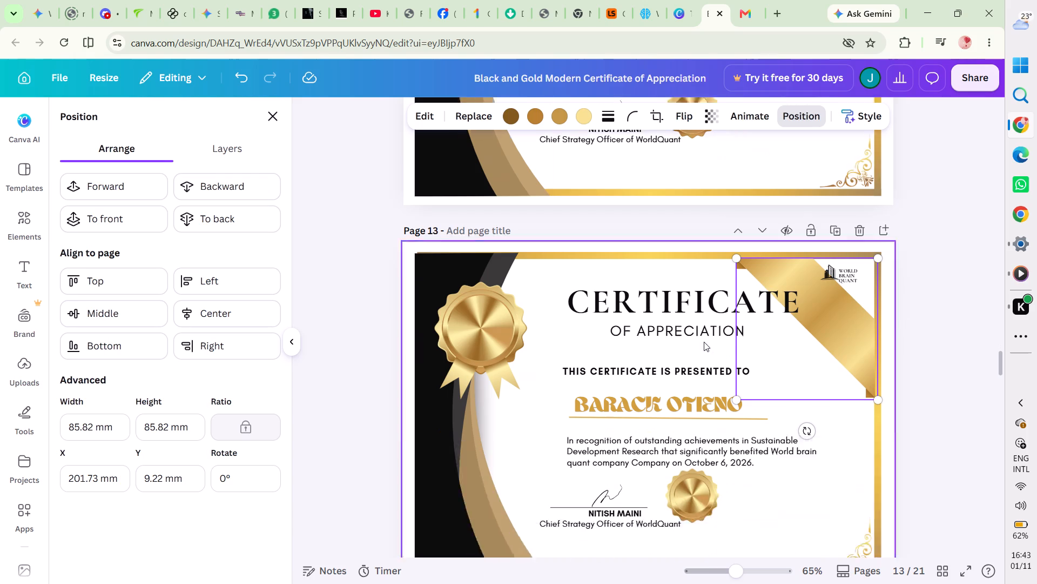
scroll(704, 342, down, 2)
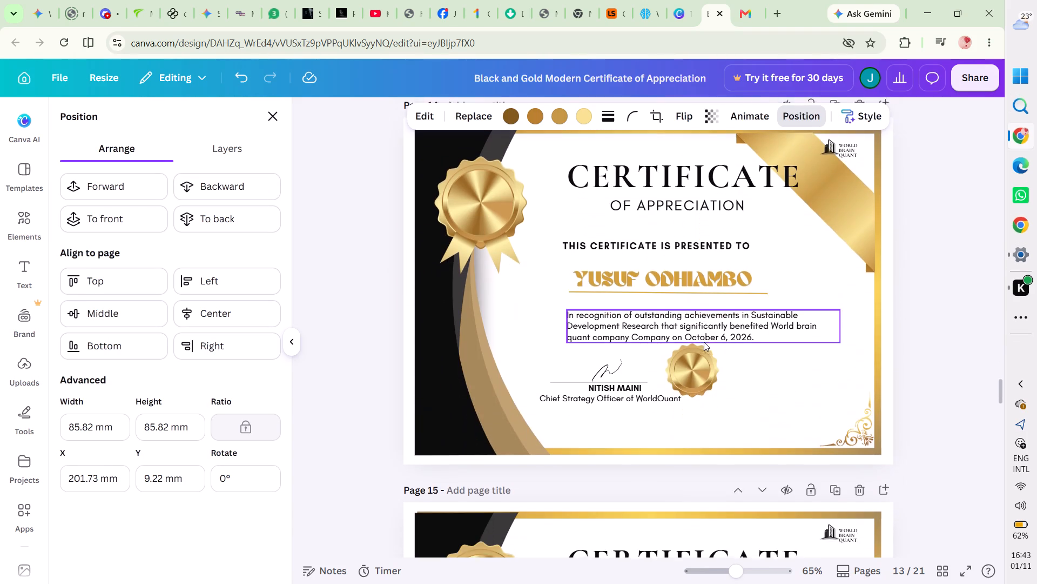
scroll(704, 342, down, 3)
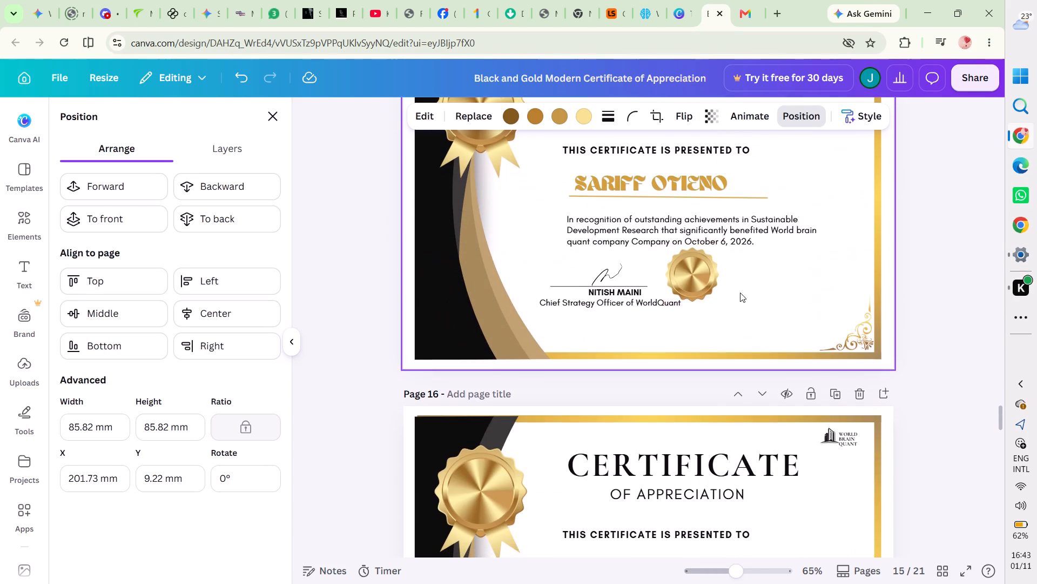
scroll(773, 271, up, 2)
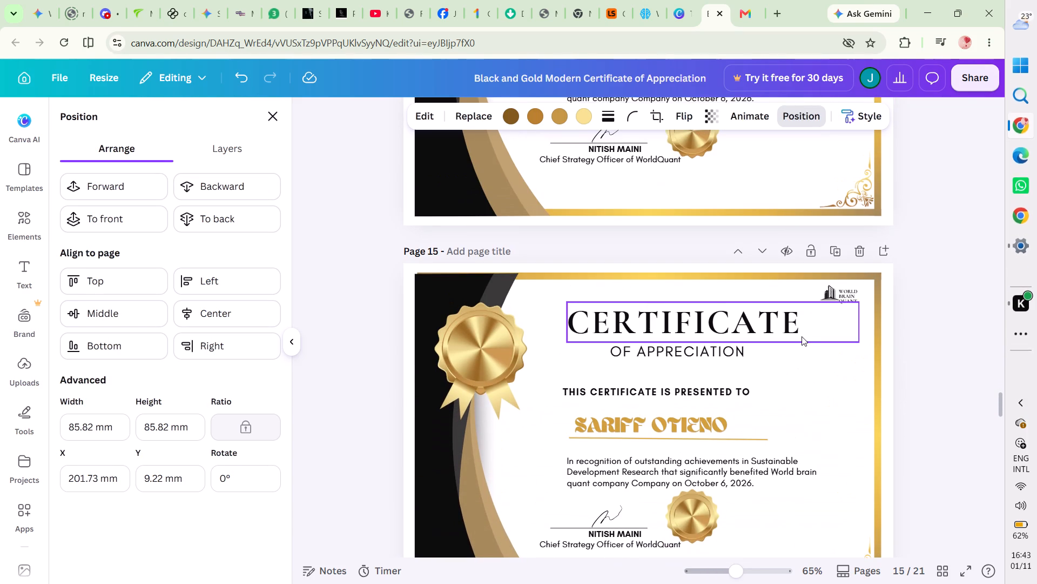
click(811, 392)
key(ctrl+v)
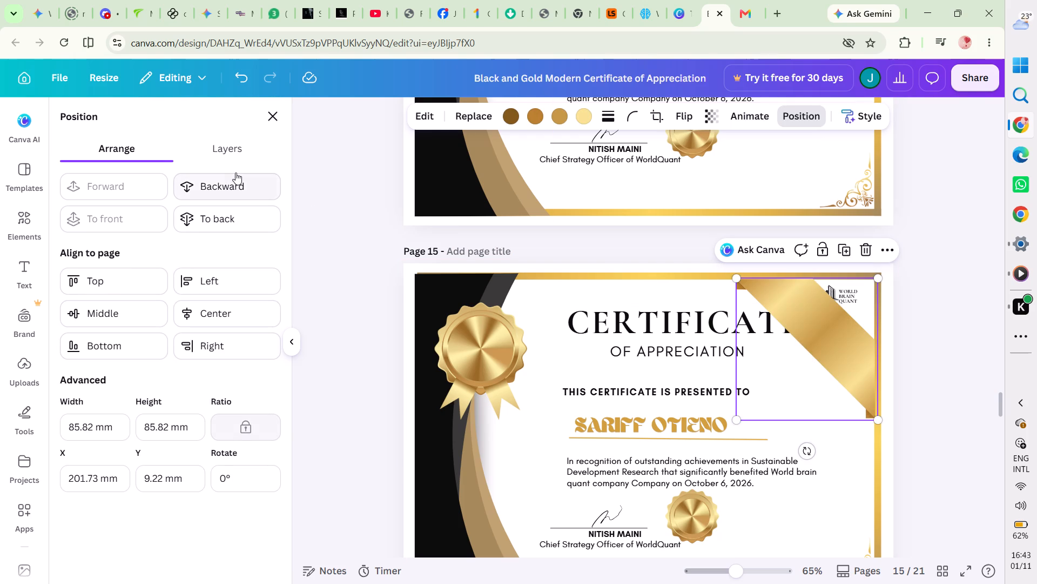
triple_click(235, 172)
triple_click(235, 172)
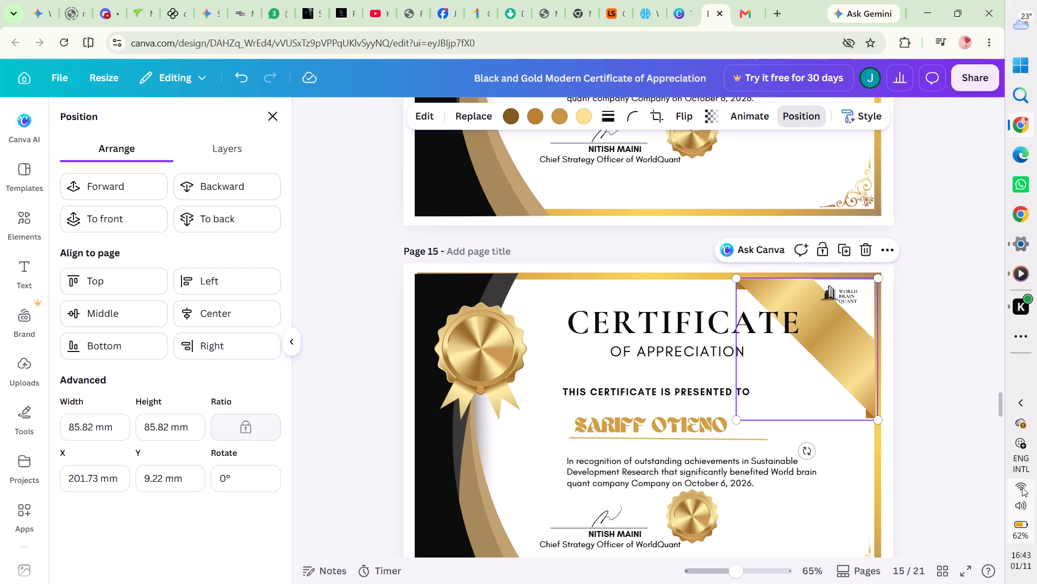
Paste the copied gold corner ribbon onto page 16 and send it backward behind the title and the logo.
click(977, 453)
scroll(1002, 349, down, 2)
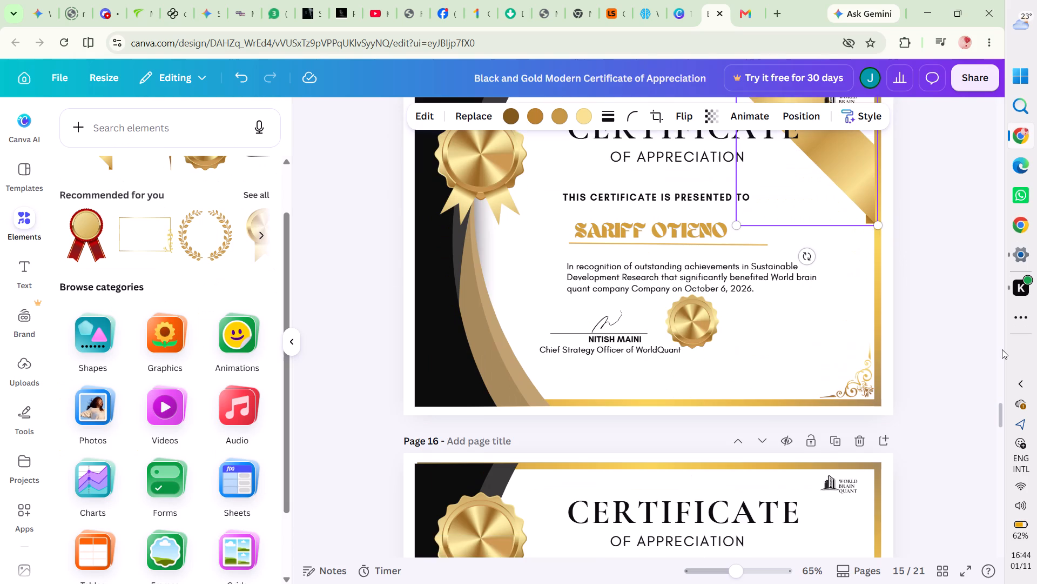
scroll(1002, 349, down, 1)
click(830, 441)
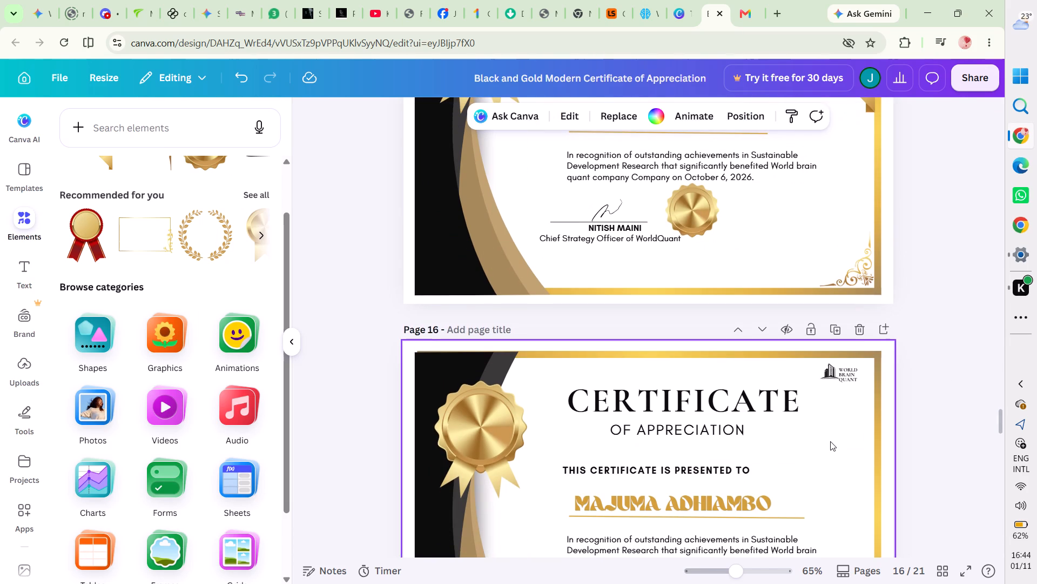
key(ctrl+v)
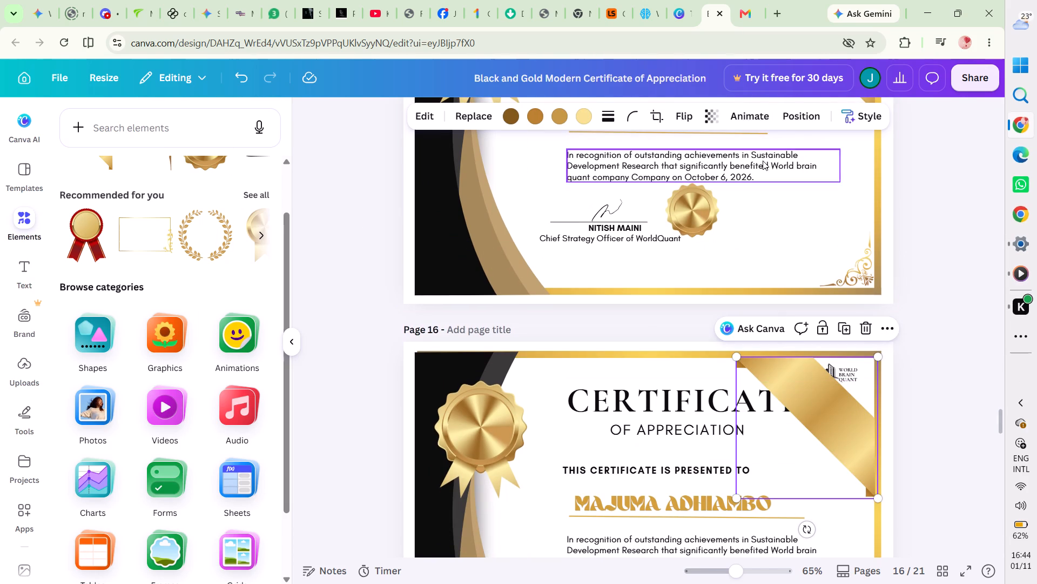
click(794, 118)
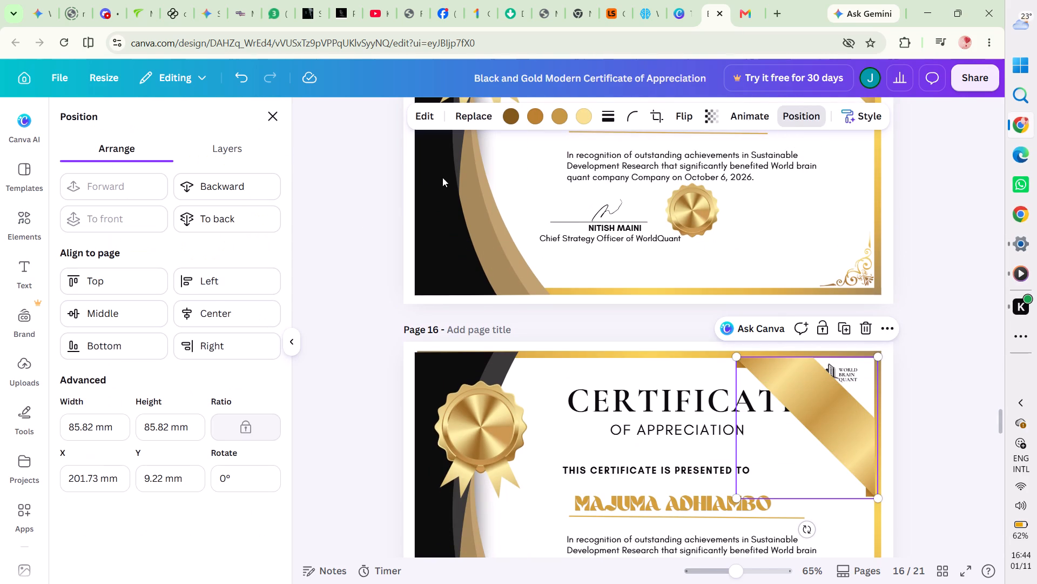
double_click(243, 189)
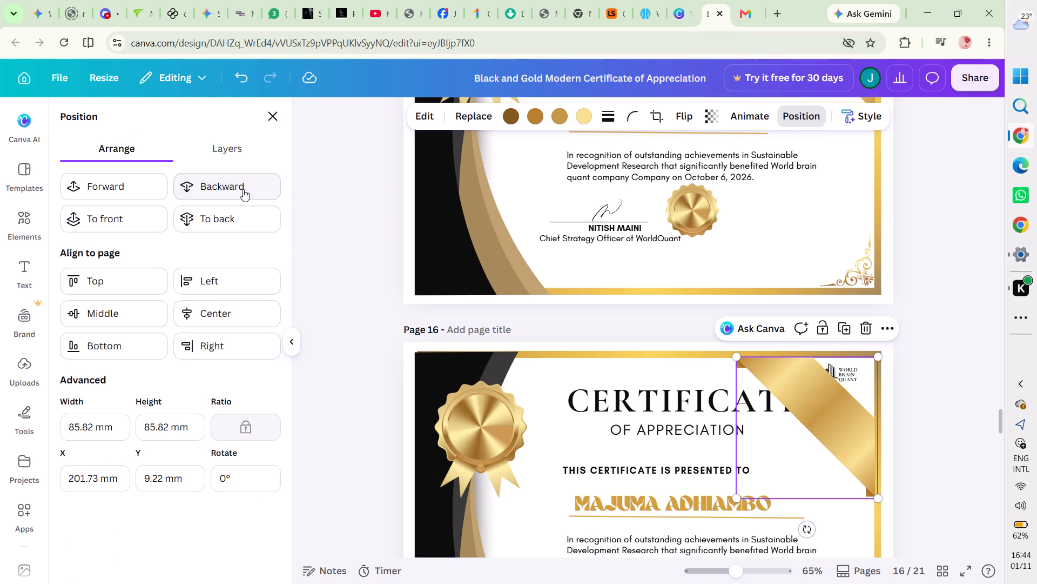
click(243, 189)
click(243, 189)
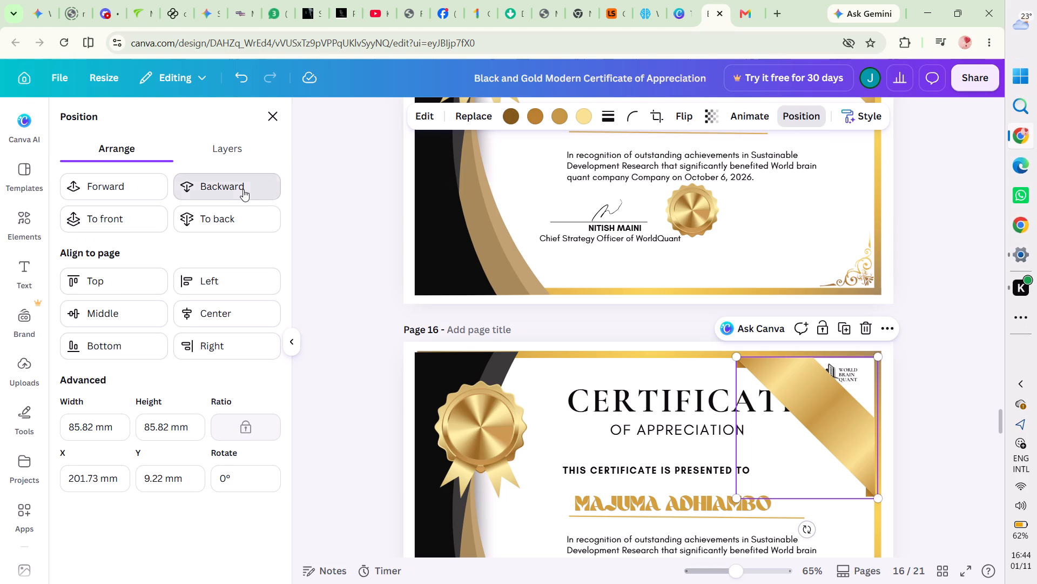
click(243, 189)
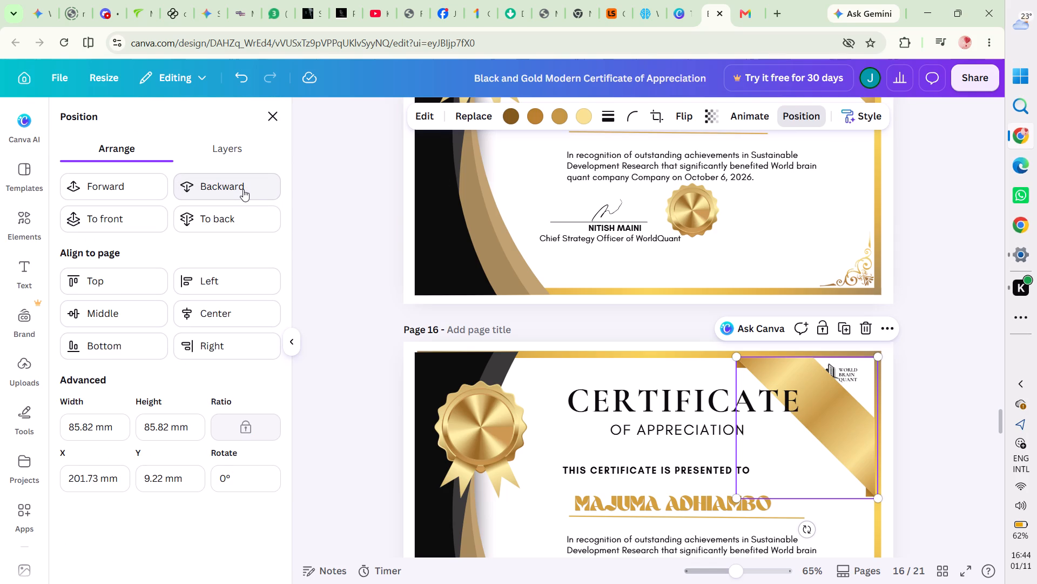
double_click(243, 189)
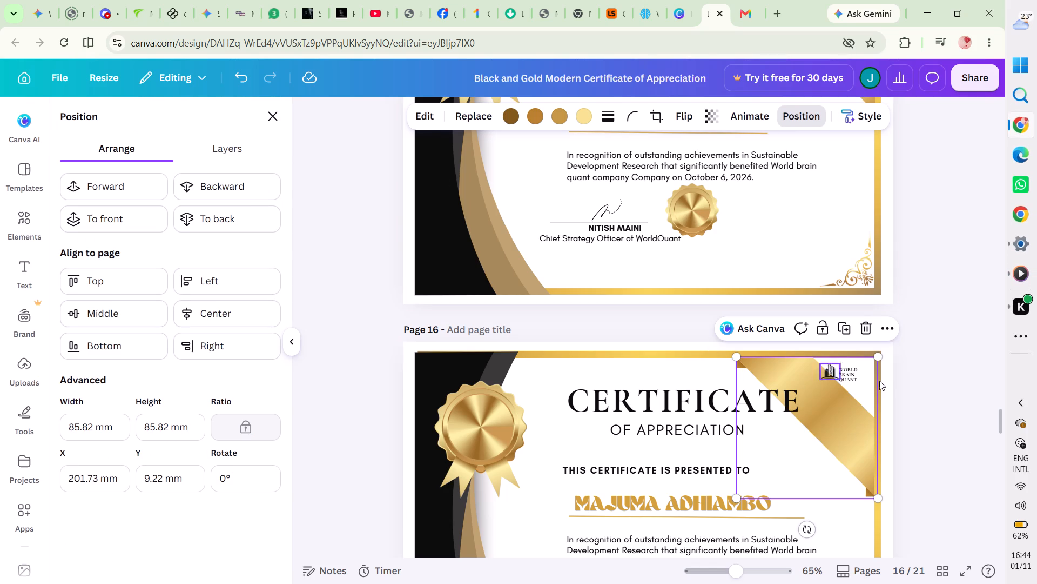
click(946, 464)
Paste the copied gold corner ribbon onto page 17 and send it backward behind the title and the logo.
scroll(954, 438, down, 2)
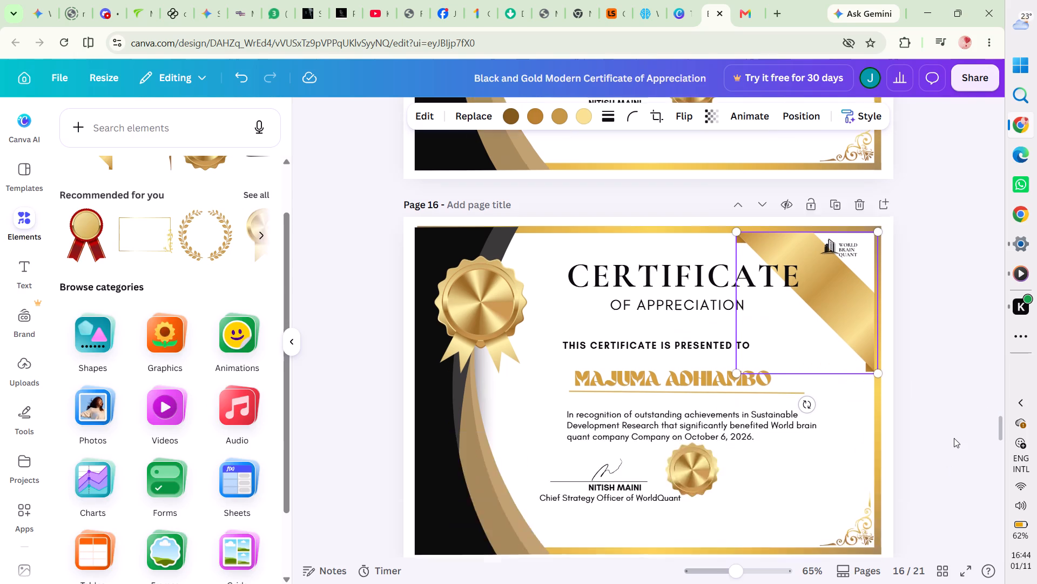
scroll(954, 438, down, 2)
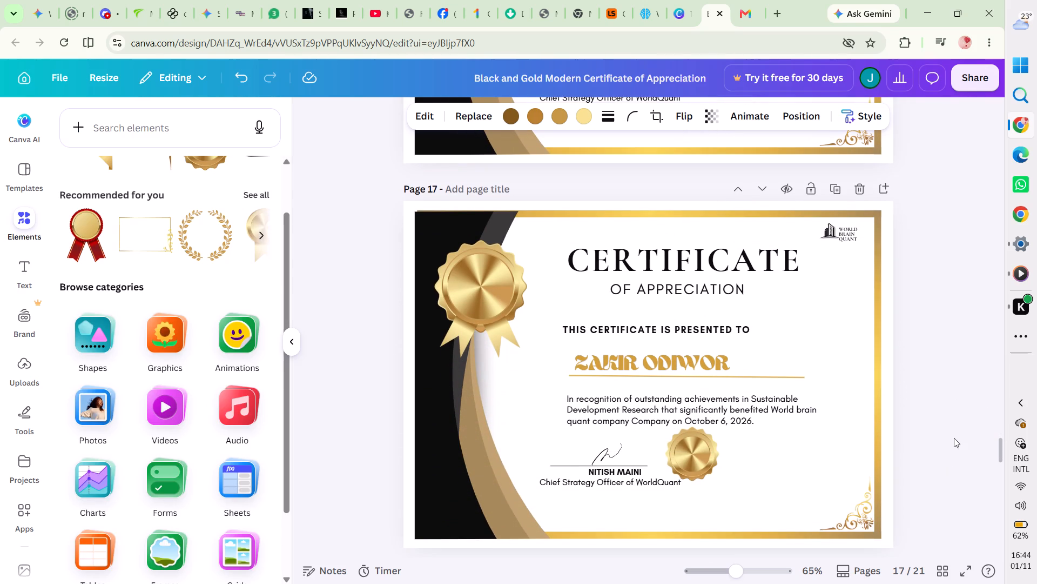
click(811, 313)
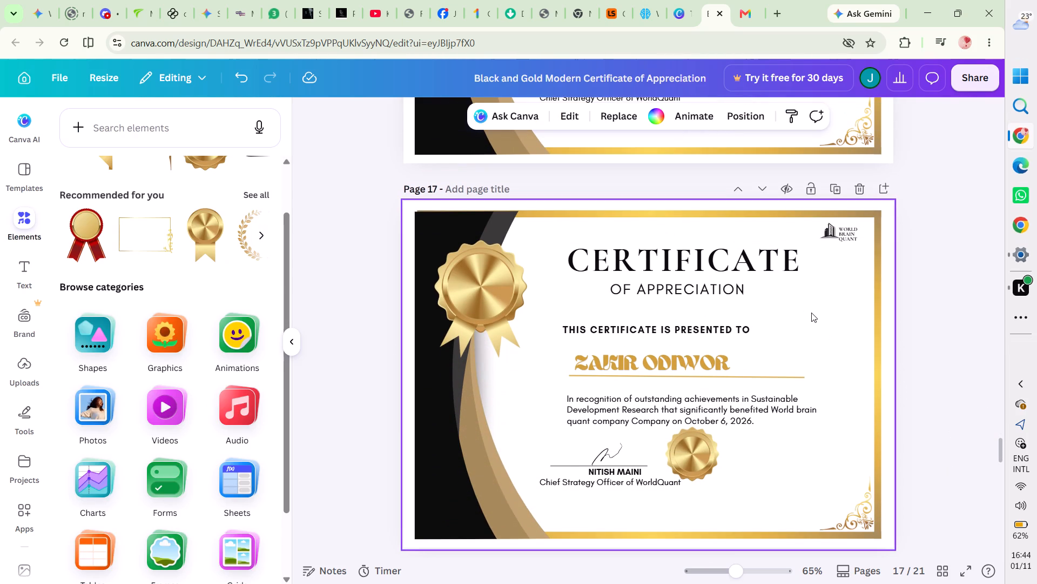
key(ctrl+v)
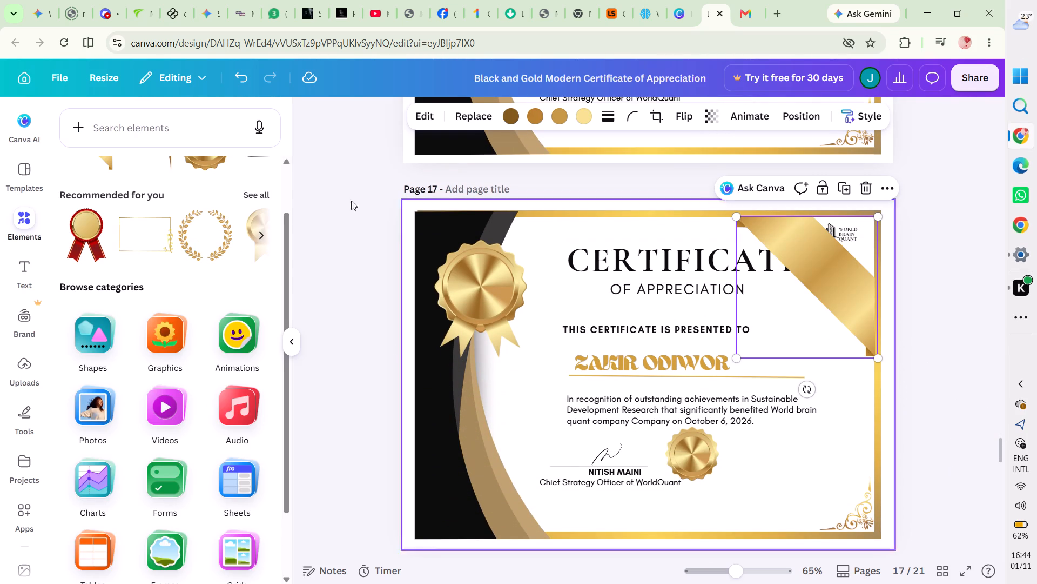
click(802, 116)
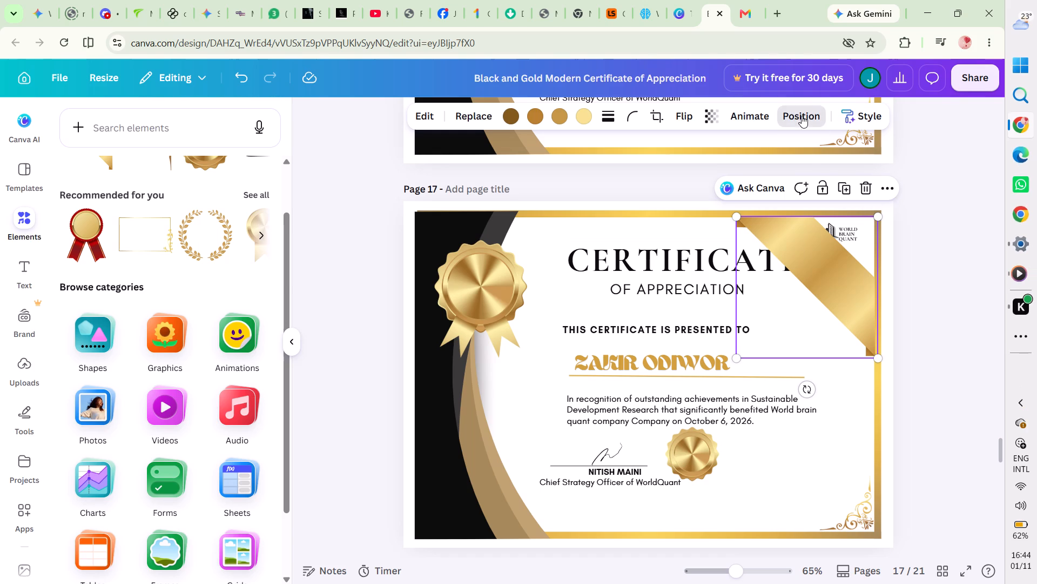
triple_click(203, 181)
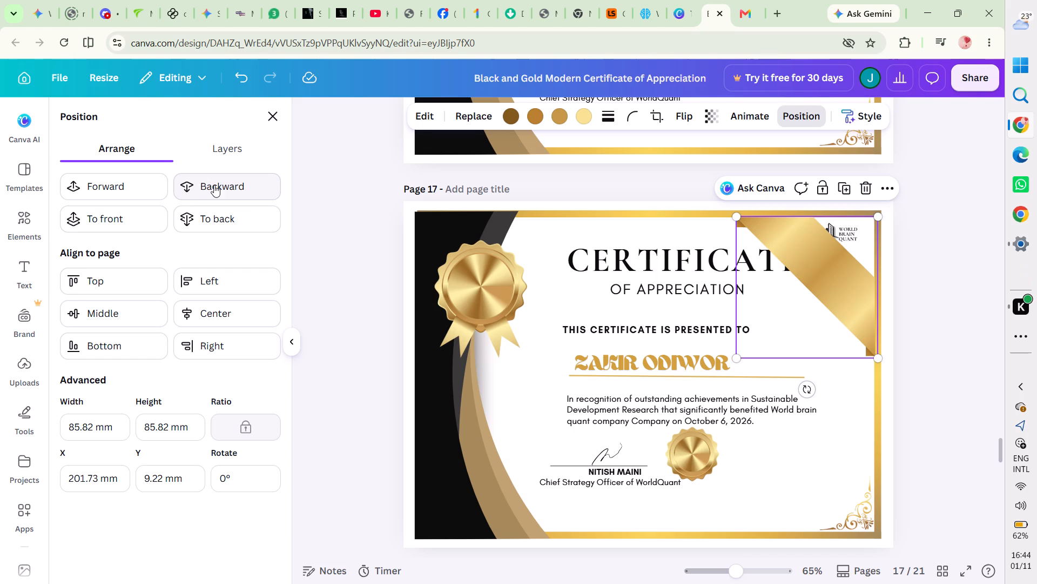
click(186, 174)
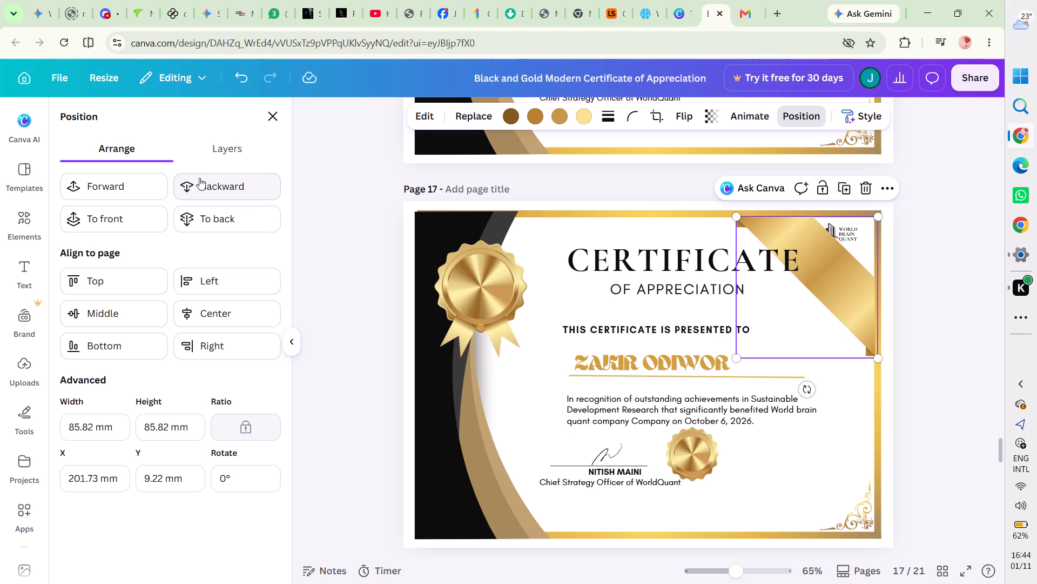
click(201, 179)
click(201, 179)
Paste the copied gold corner ribbon onto page 18 and page 20.
scroll(638, 390, down, 3)
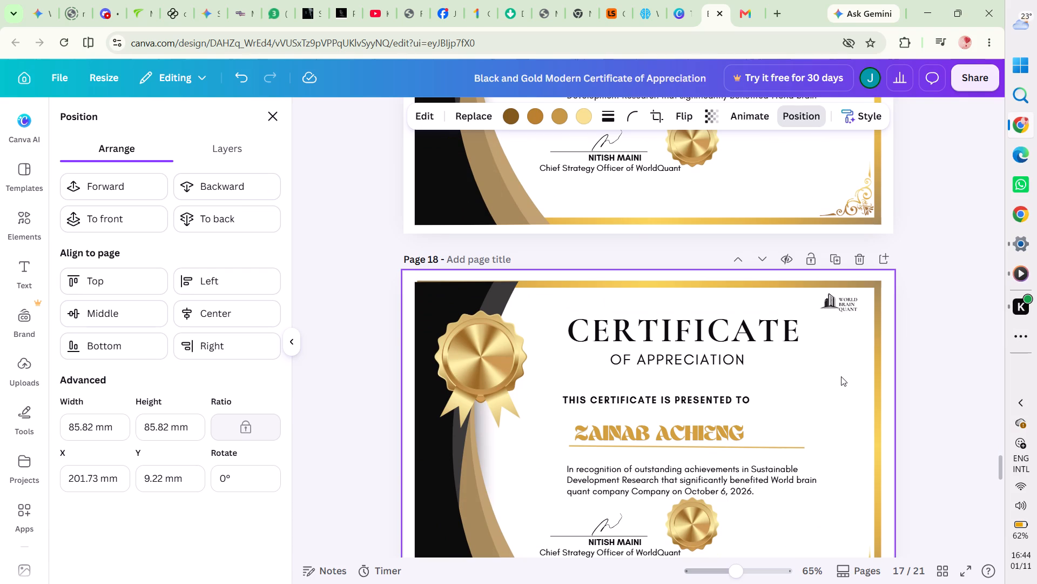
click(841, 376)
key(ctrl+v)
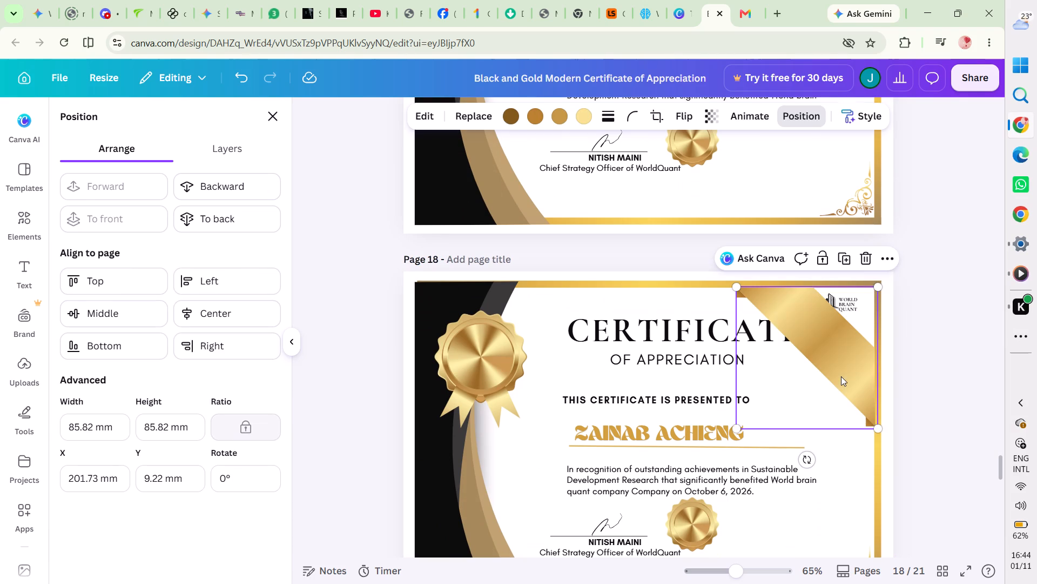
scroll(841, 376, down, 3)
click(832, 375)
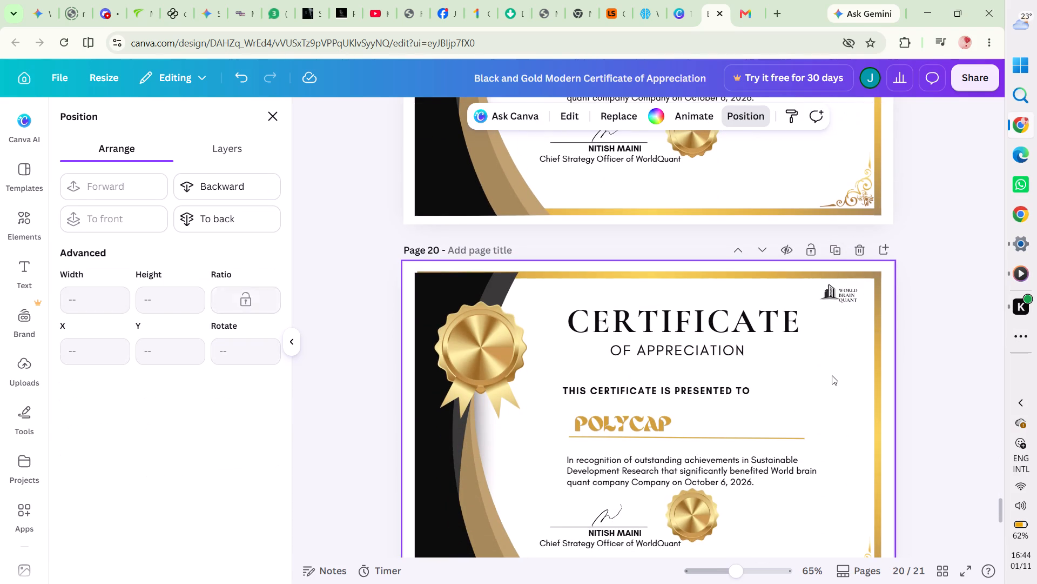
key(ctrl+v)
Paste the copied gold corner ribbon onto page 21 and send it backward behind the title and the logo.
scroll(832, 375, down, 3)
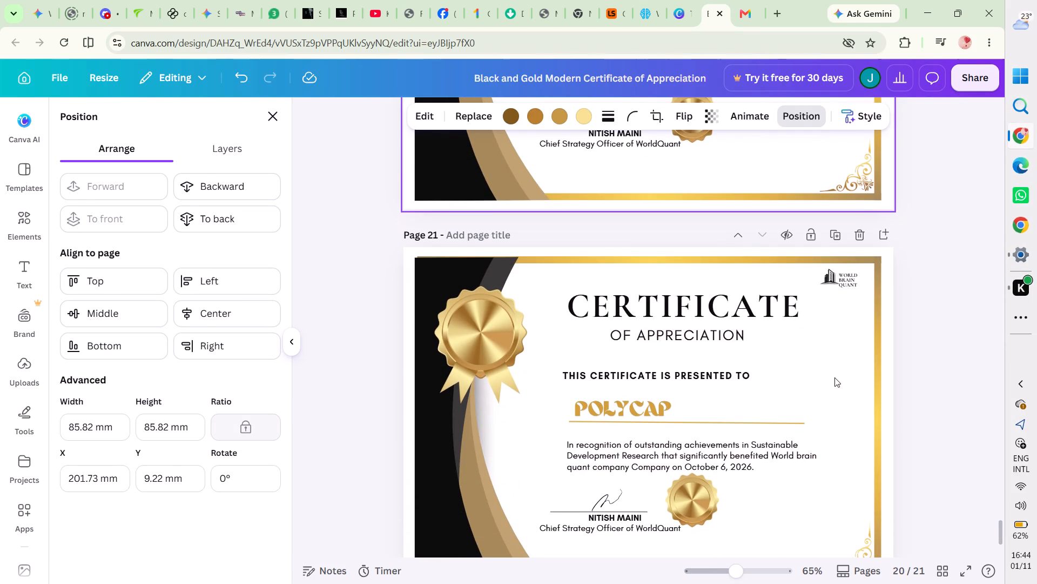
click(834, 377)
key(ctrl+v)
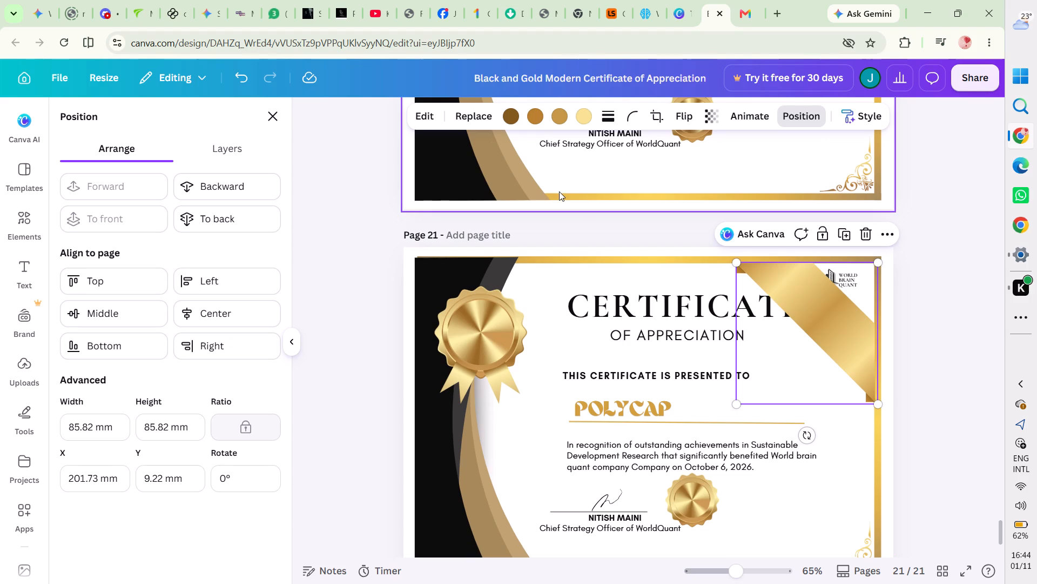
triple_click(238, 179)
click(238, 179)
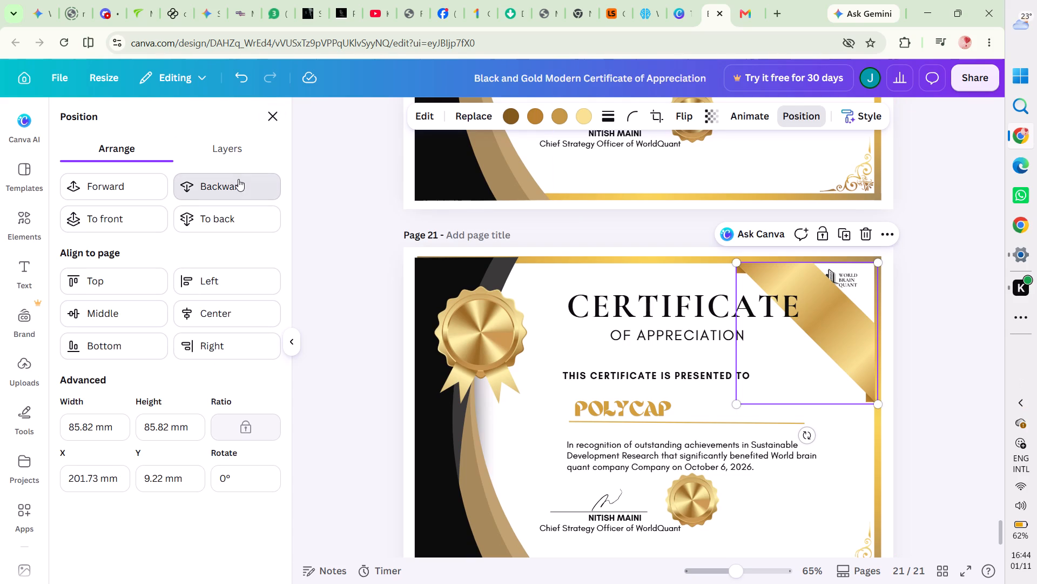
double_click(238, 179)
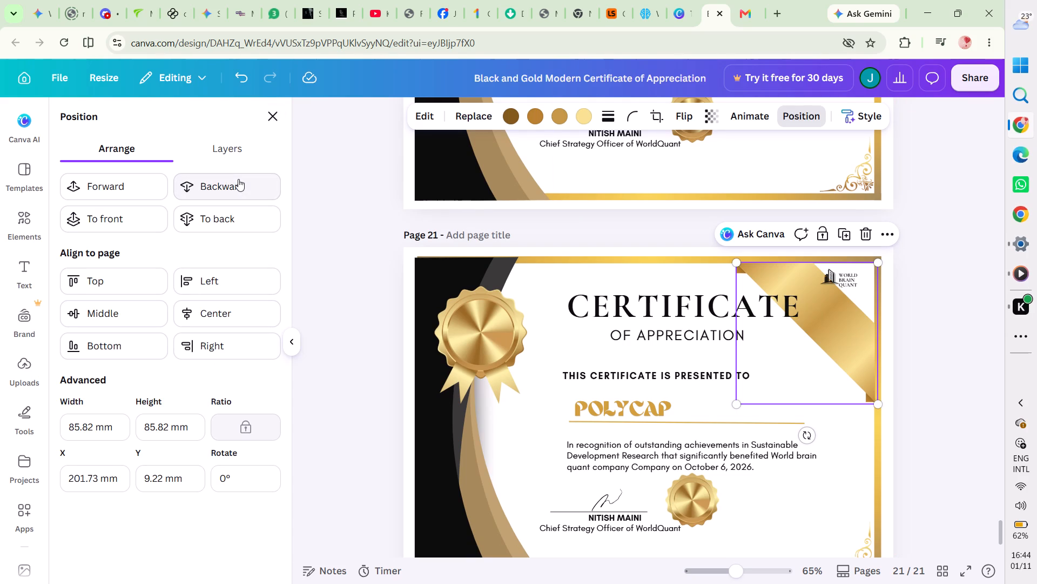
Send the gold corner ribbon on page 20 backward until it sits behind the title and the logo.
scroll(579, 281, up, 2)
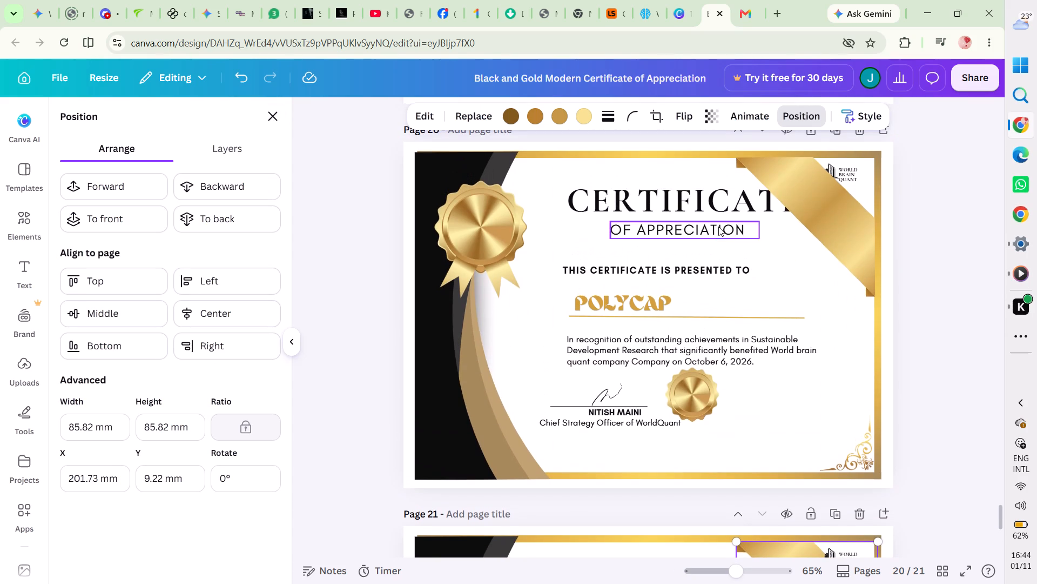
click(861, 244)
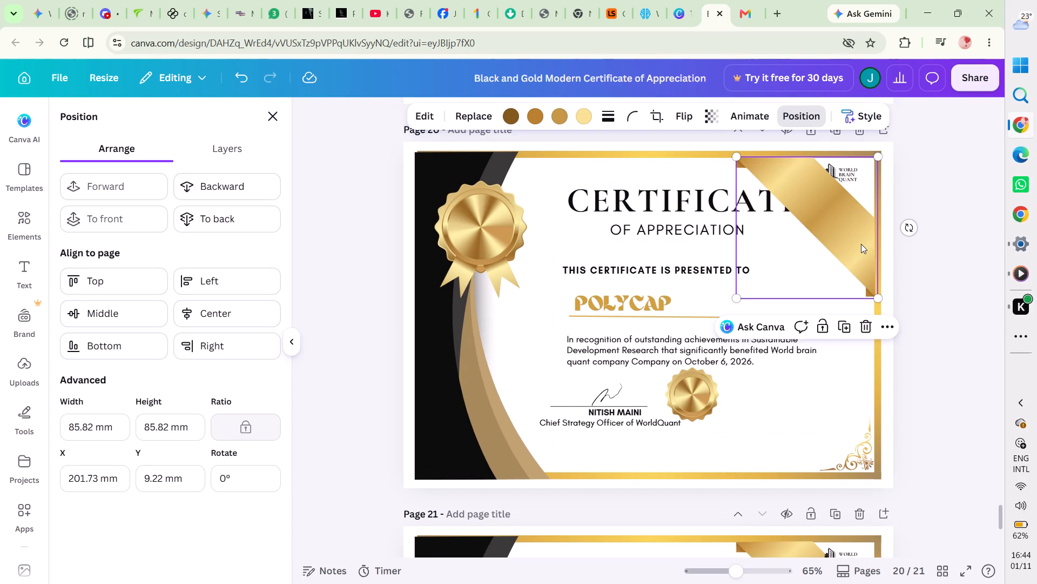
triple_click(249, 191)
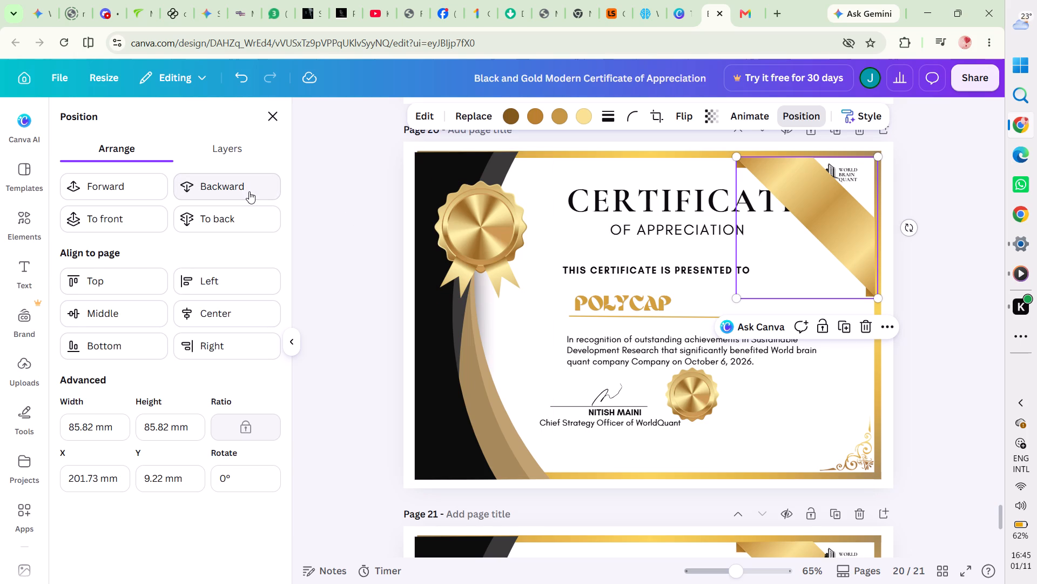
click(249, 191)
double_click(235, 185)
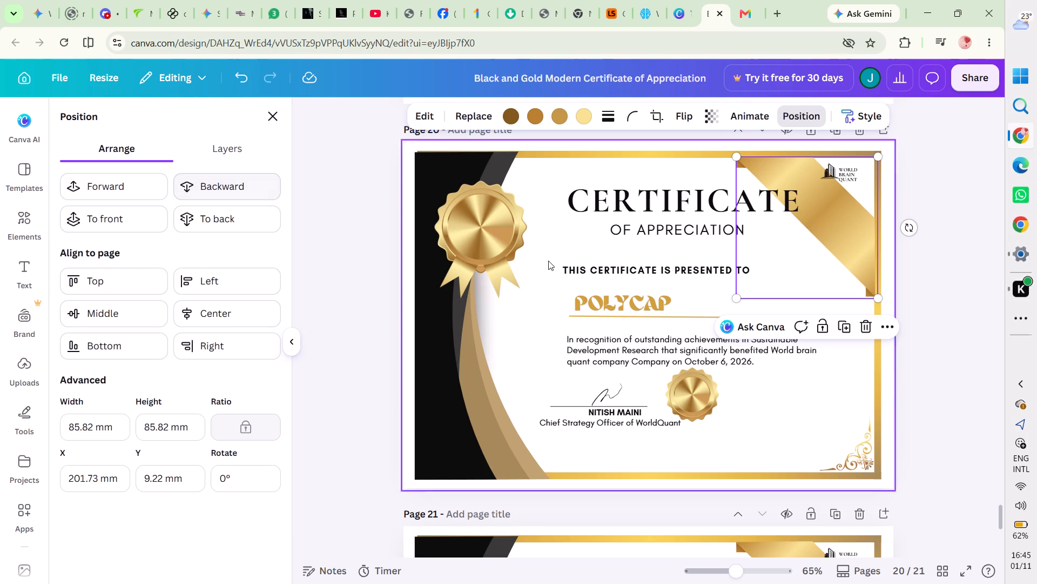
Paste the copied gold corner ribbon onto page 19 and send it backward behind the title and the logo.
scroll(548, 261, up, 3)
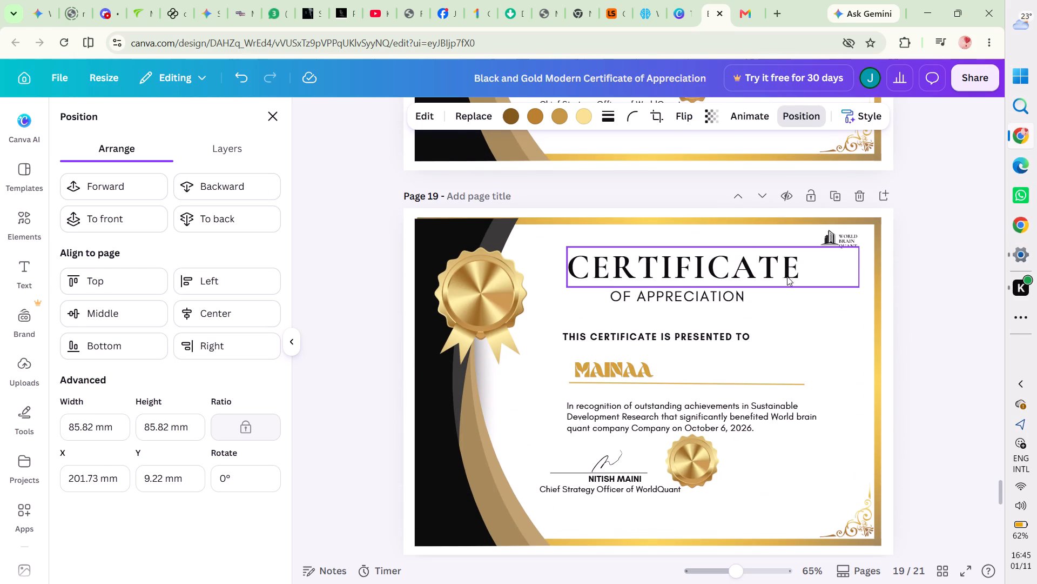
click(816, 351)
key(ctrl+v)
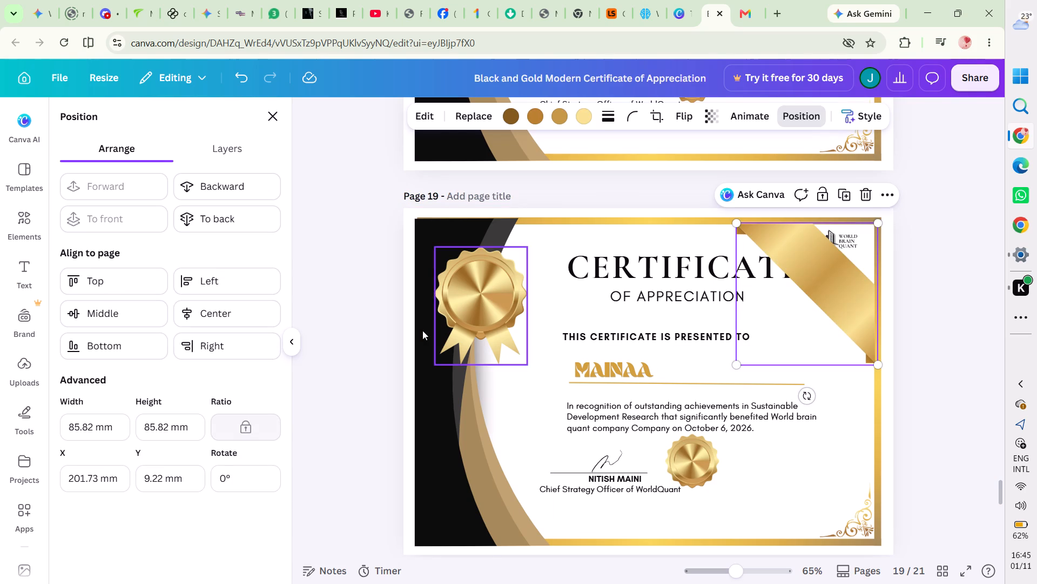
triple_click(236, 195)
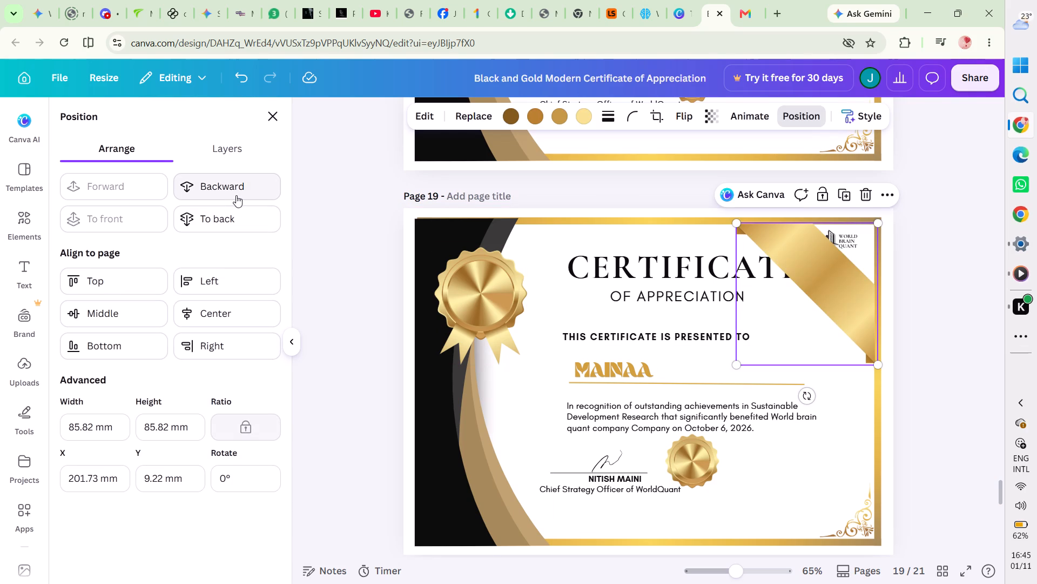
click(236, 195)
click(236, 195)
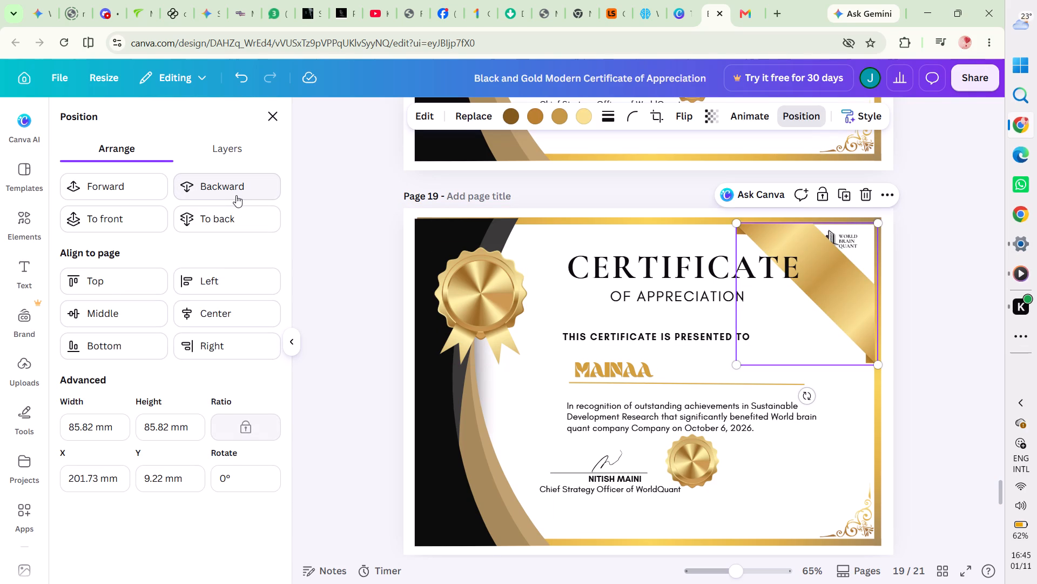
click(236, 195)
Send the gold corner ribbon on page 18 backward until it sits behind the title and the logo.
scroll(590, 309, up, 3)
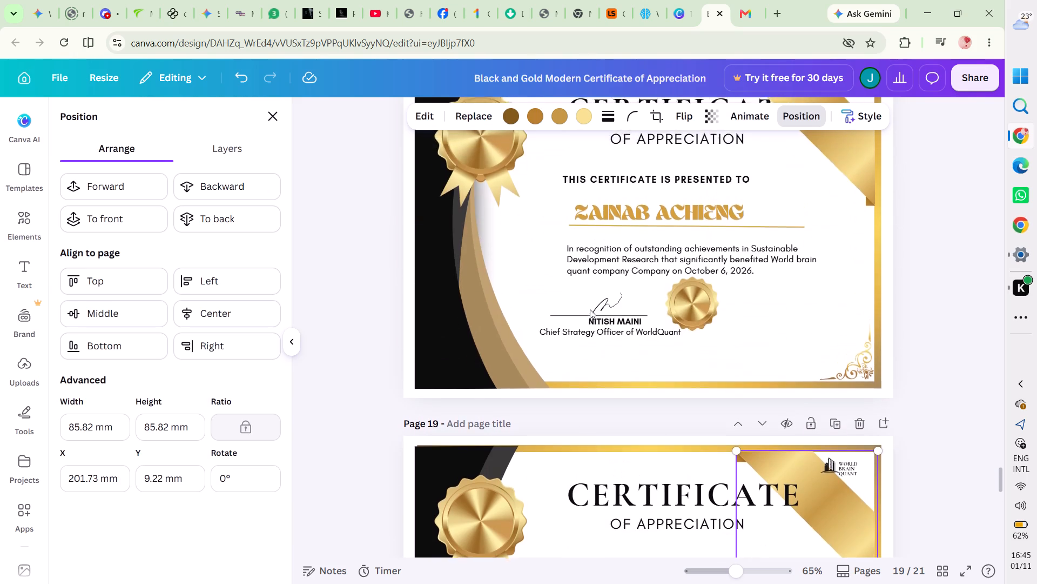
scroll(590, 309, up, 1)
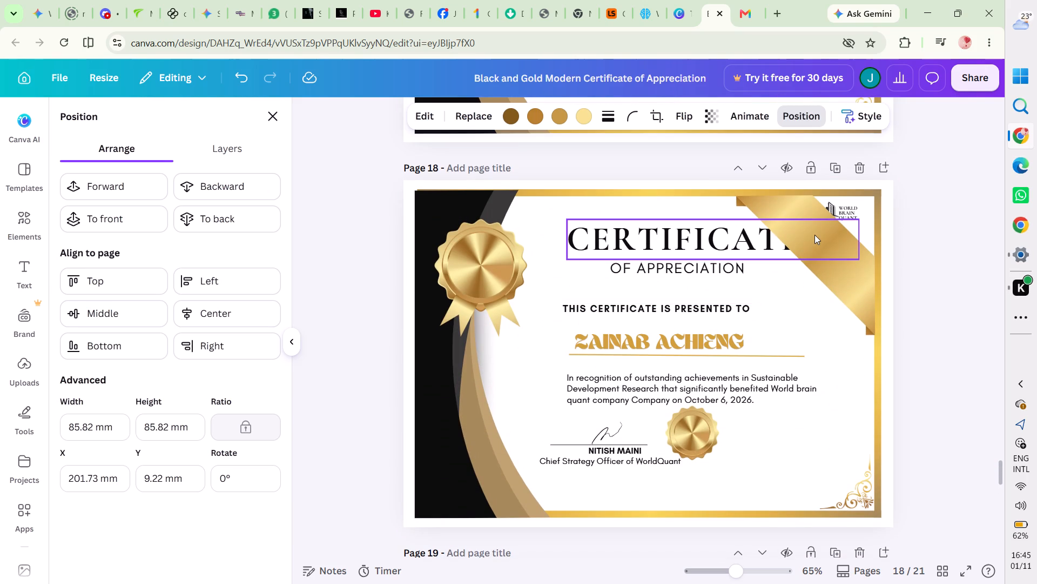
click(814, 235)
triple_click(249, 183)
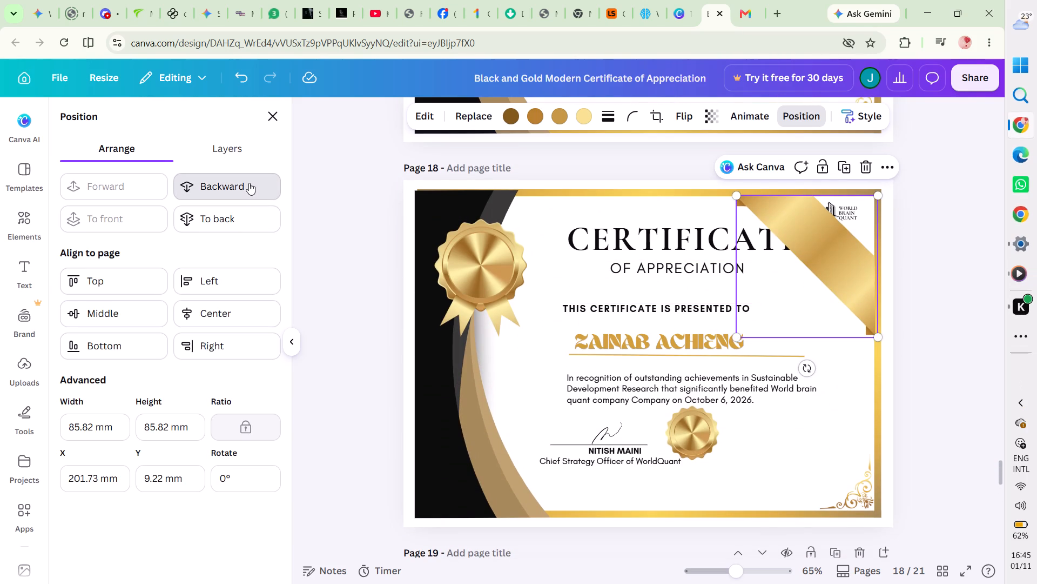
double_click(249, 183)
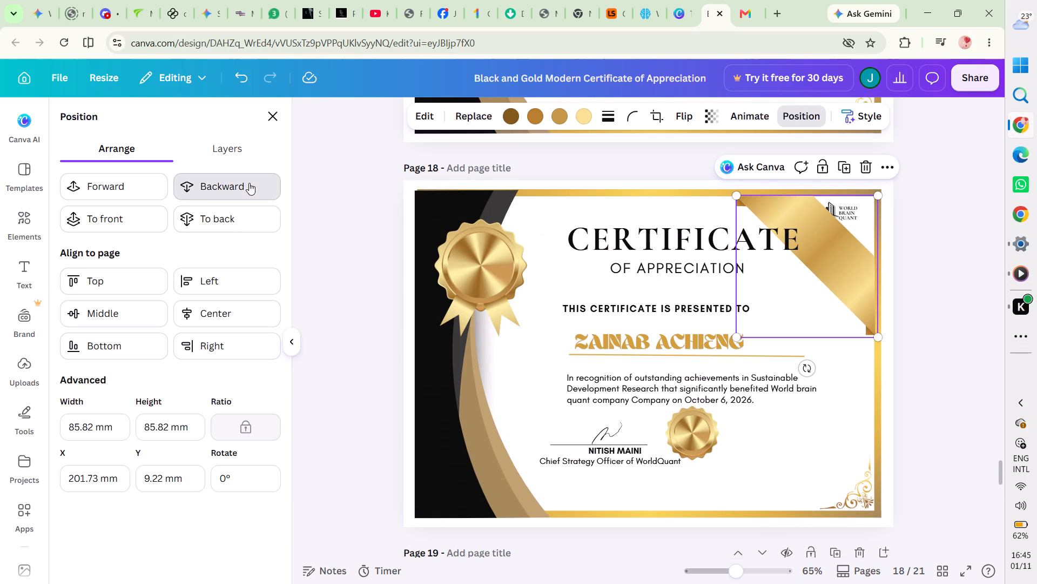
double_click(249, 183)
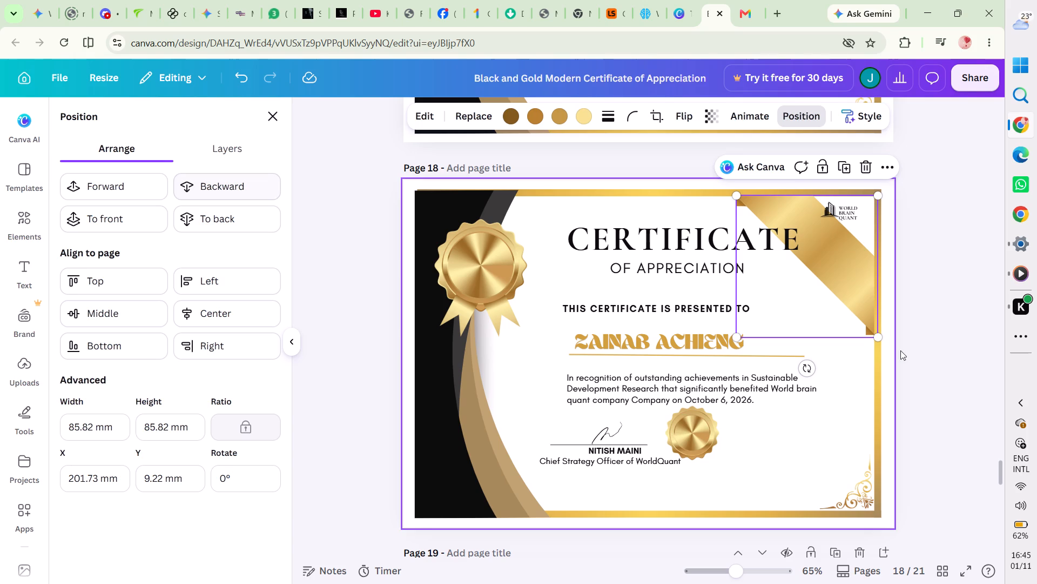
Review the certificate pages from page 16 to page 21 and back up to the start, checking the corner ribbon's layering.
scroll(906, 354, up, 4)
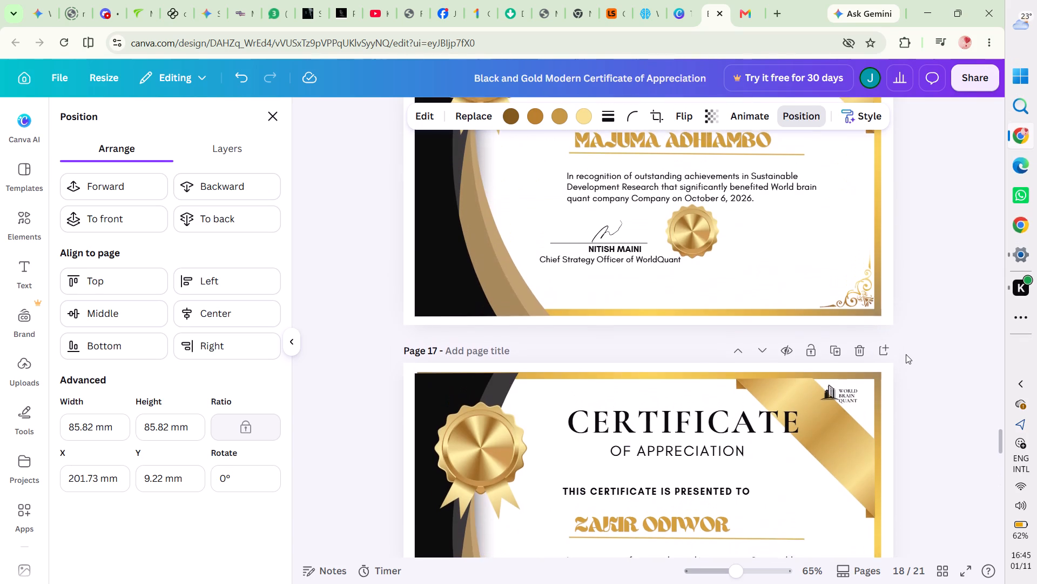
click(906, 354)
scroll(906, 354, down, 7)
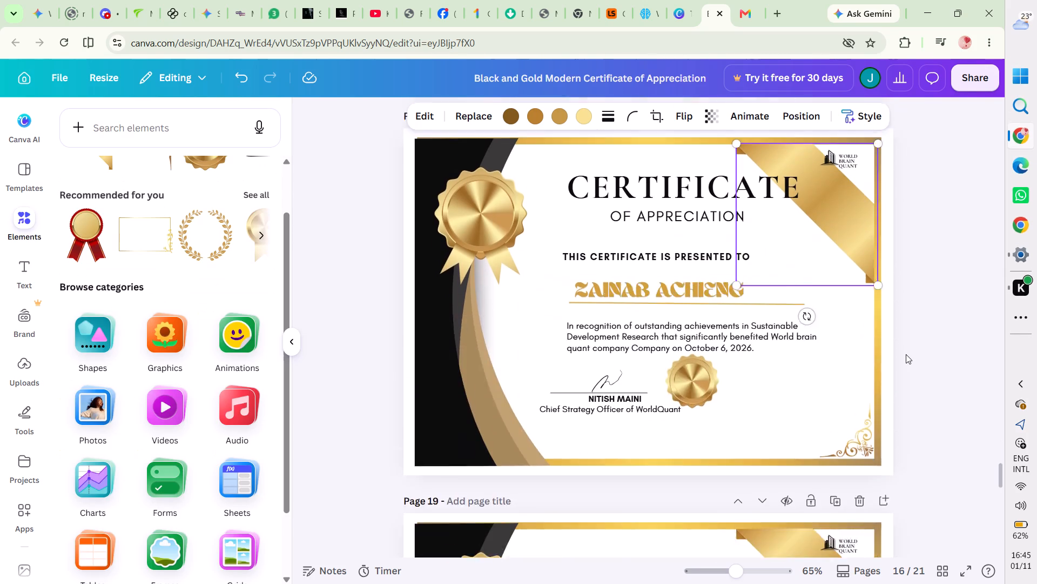
scroll(906, 354, down, 1)
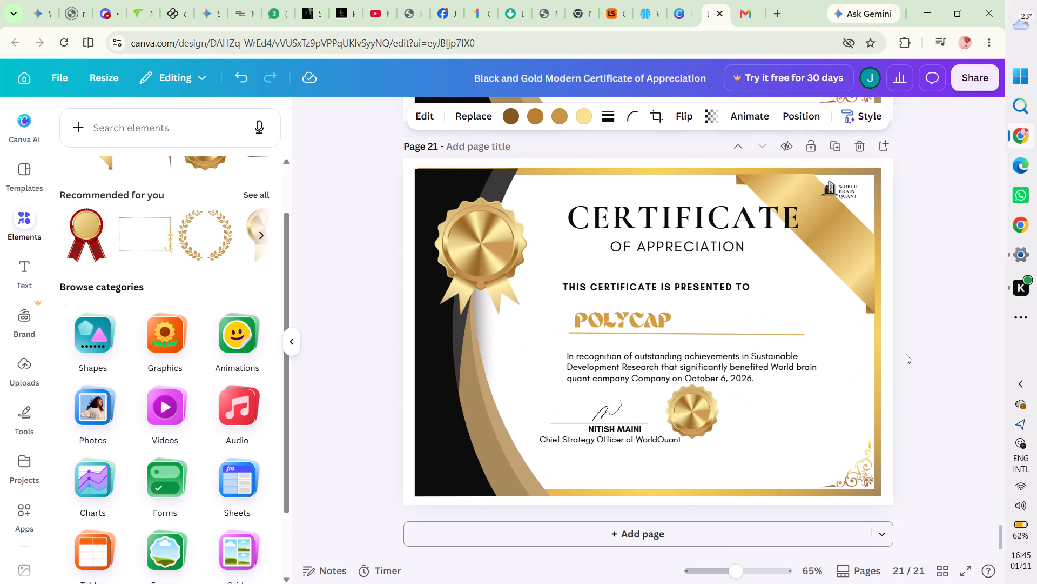
scroll(906, 354, down, 1)
scroll(906, 354, up, 3)
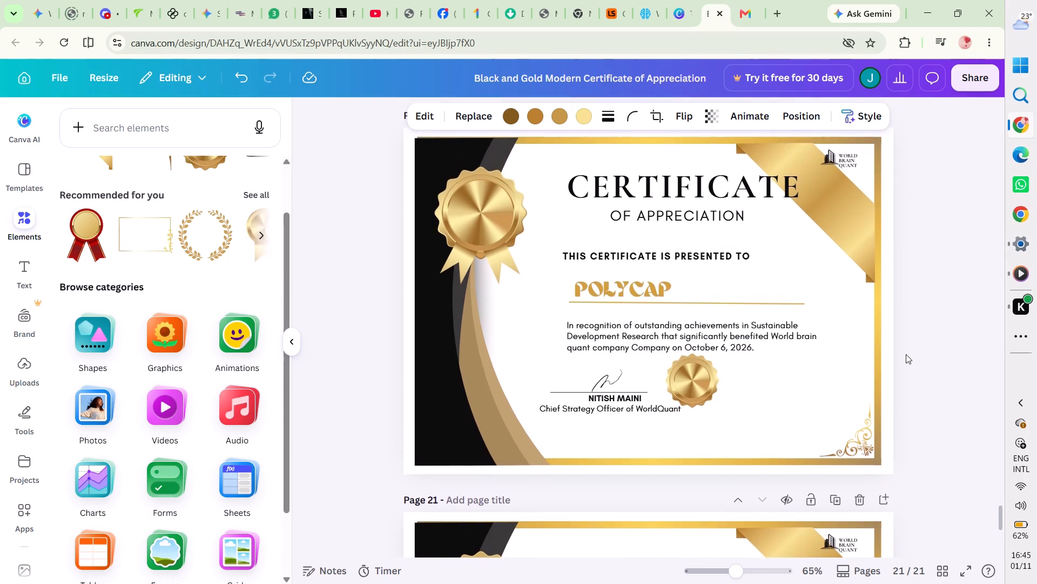
scroll(906, 354, up, 10)
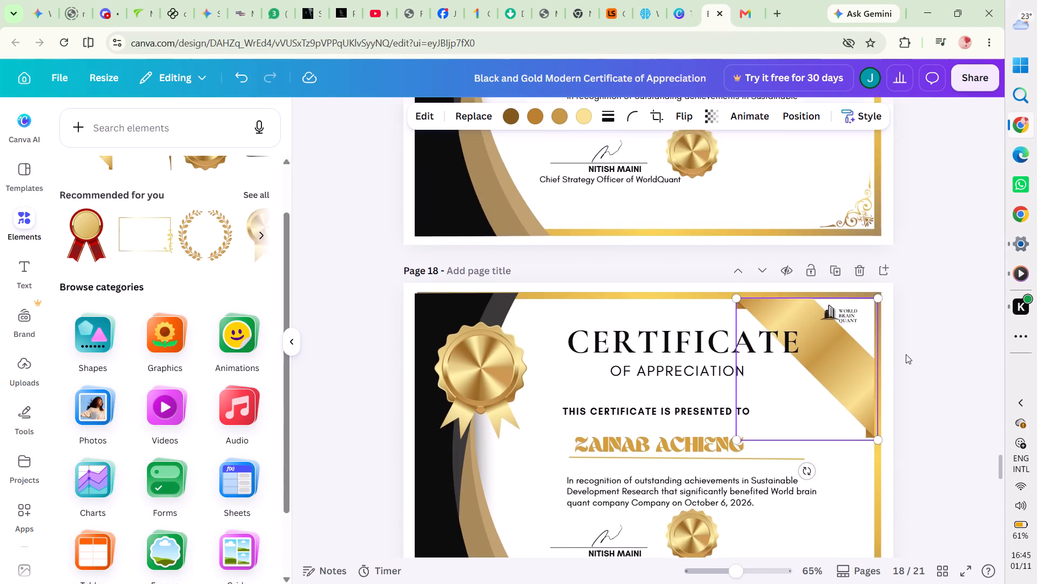
scroll(906, 354, up, 11)
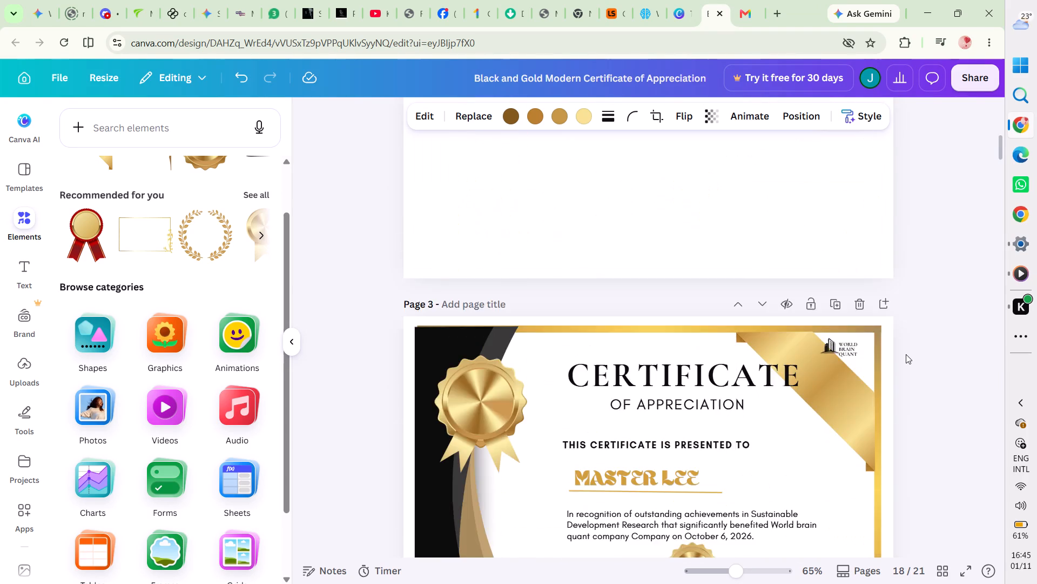
scroll(906, 354, up, 1)
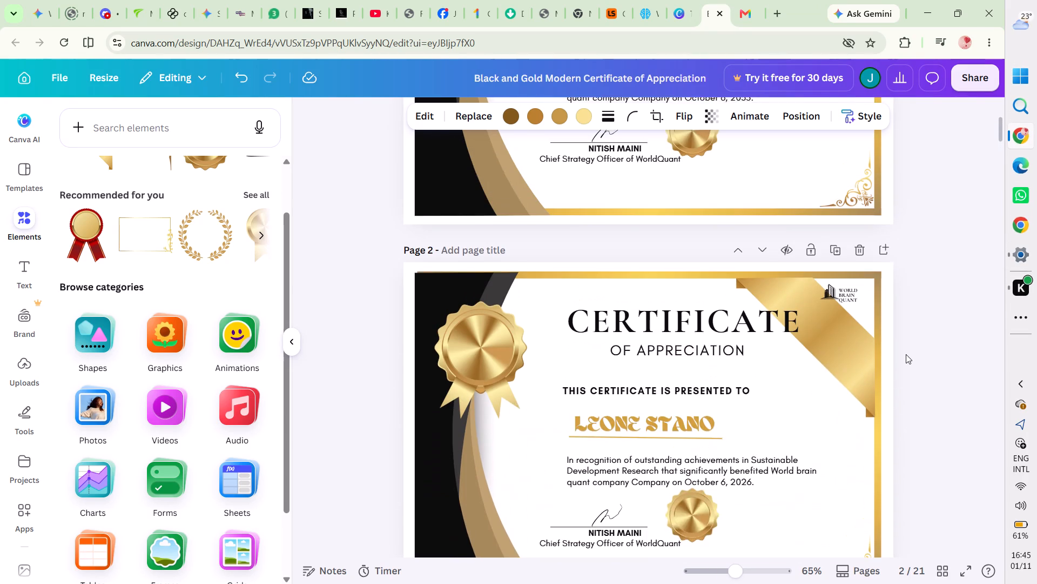
scroll(906, 354, up, 2)
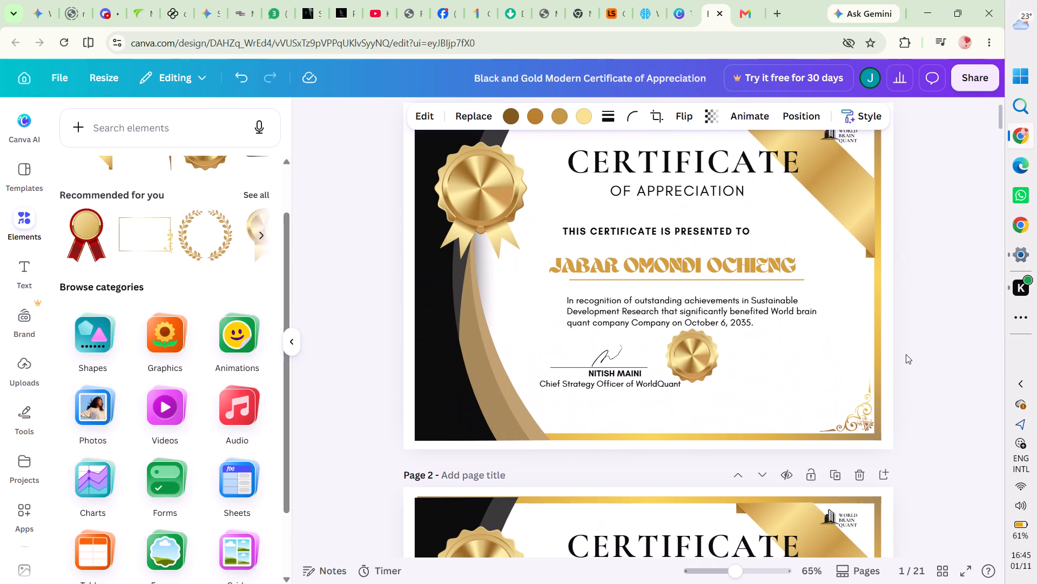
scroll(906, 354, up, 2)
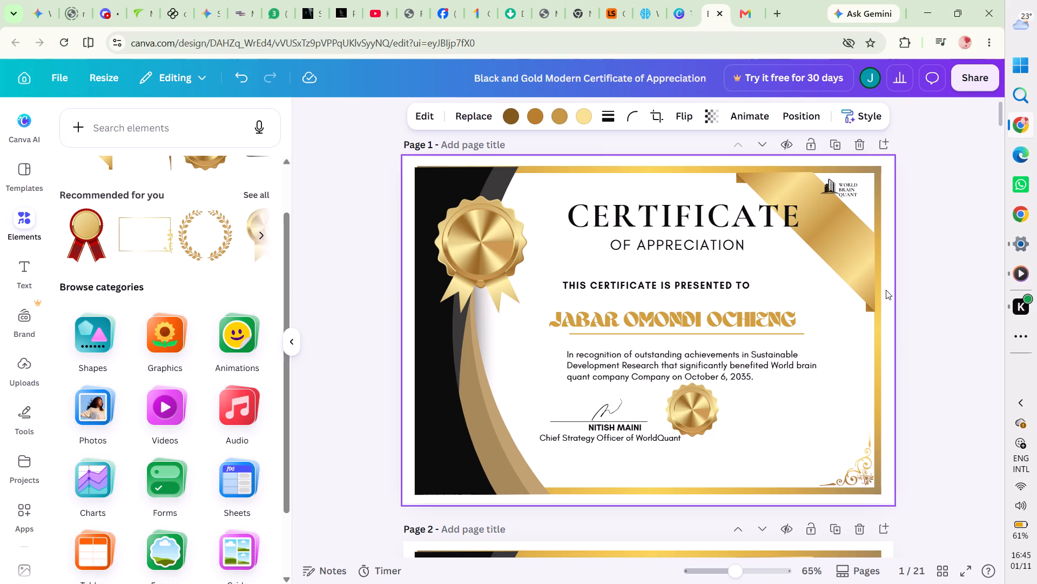
Switch to Facebook, check the new message in the open chat window and close that chat.
click(447, 6)
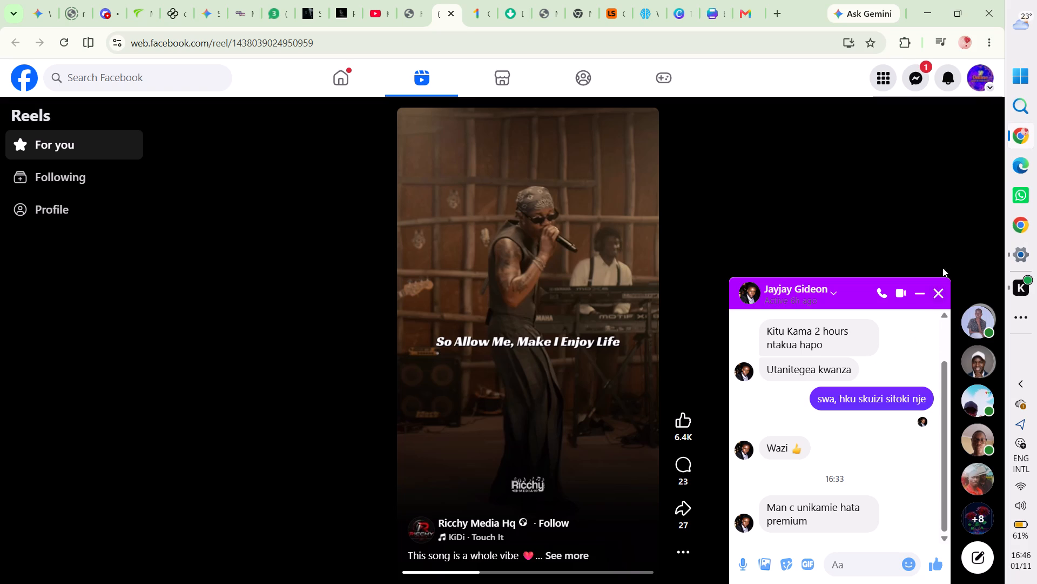
click(867, 562)
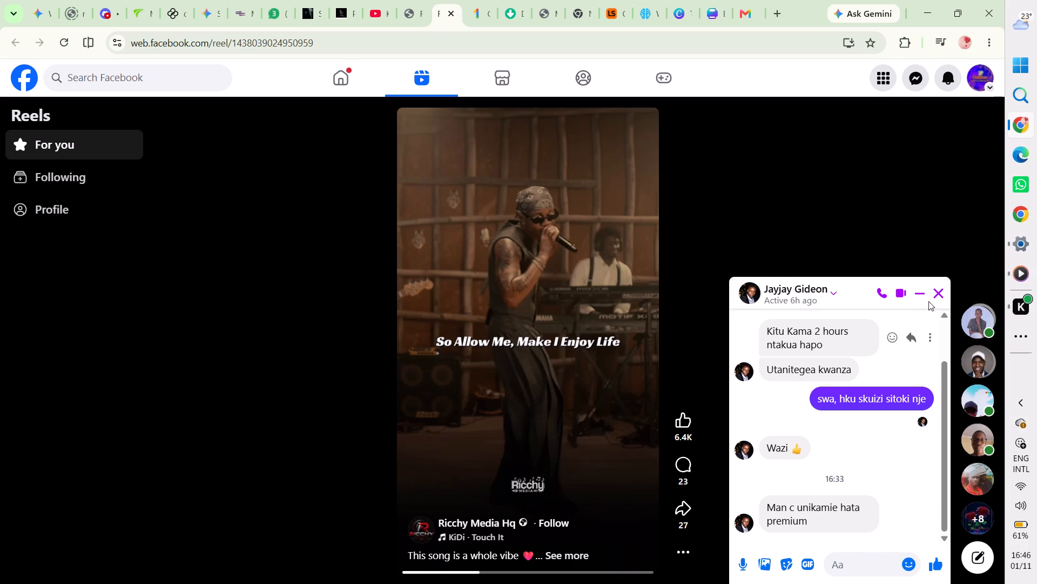
click(930, 293)
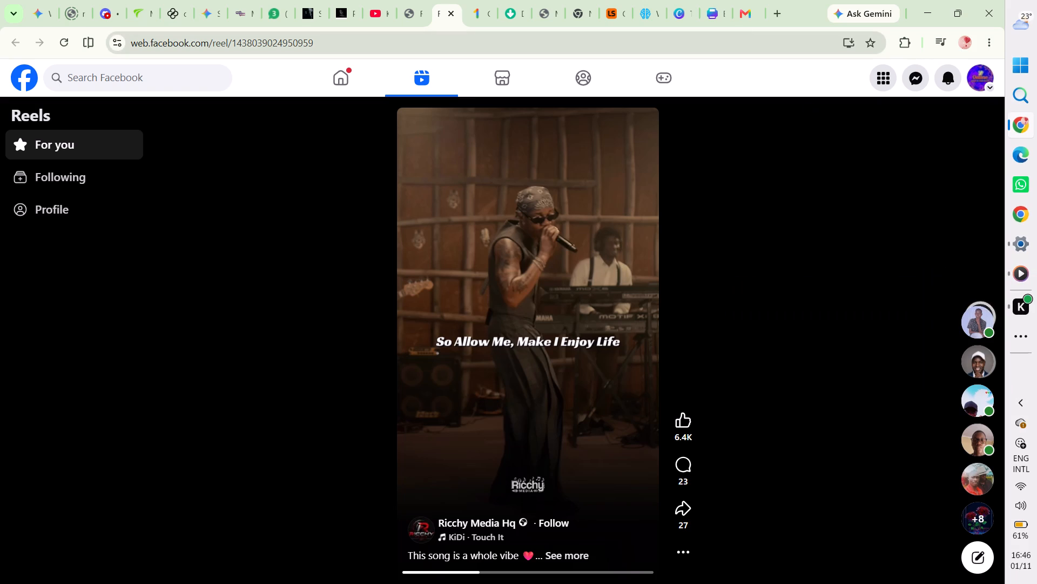
Return to the Canva certificate design and review pages 1 through 21, checking how the corner ribbon is layered on each.
click(711, 16)
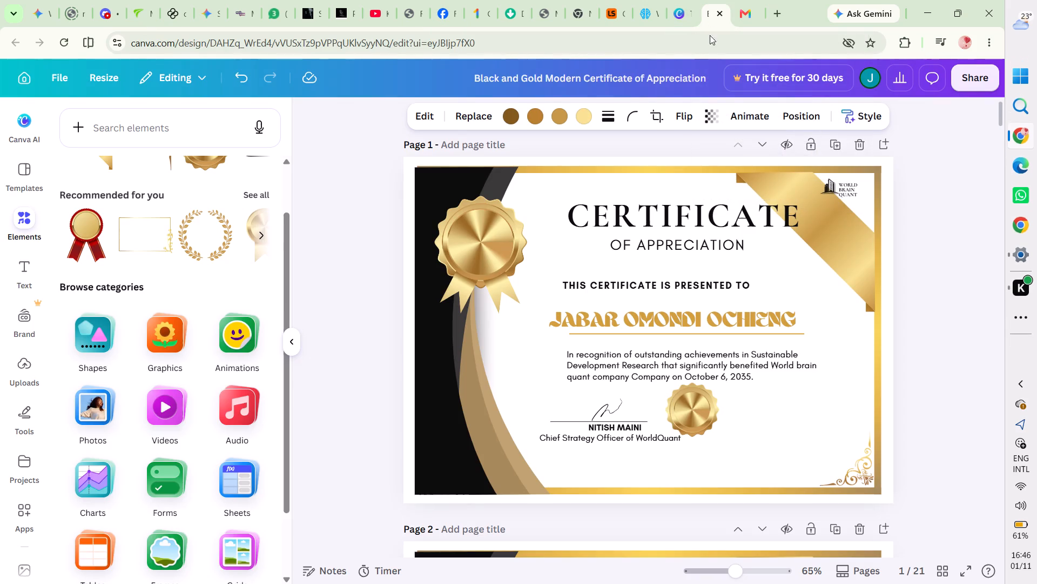
scroll(714, 362, down, 3)
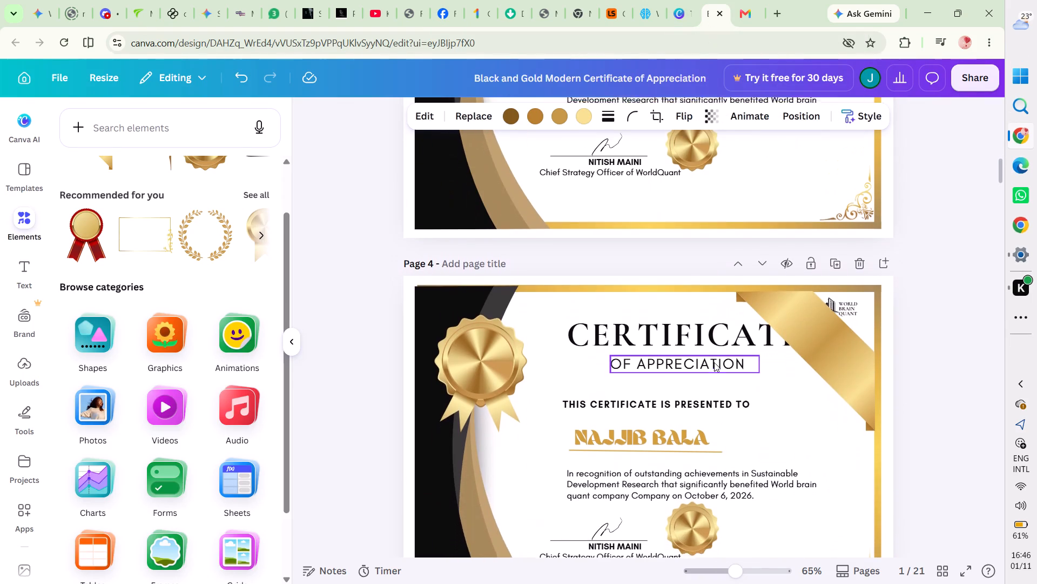
scroll(842, 499, down, 3)
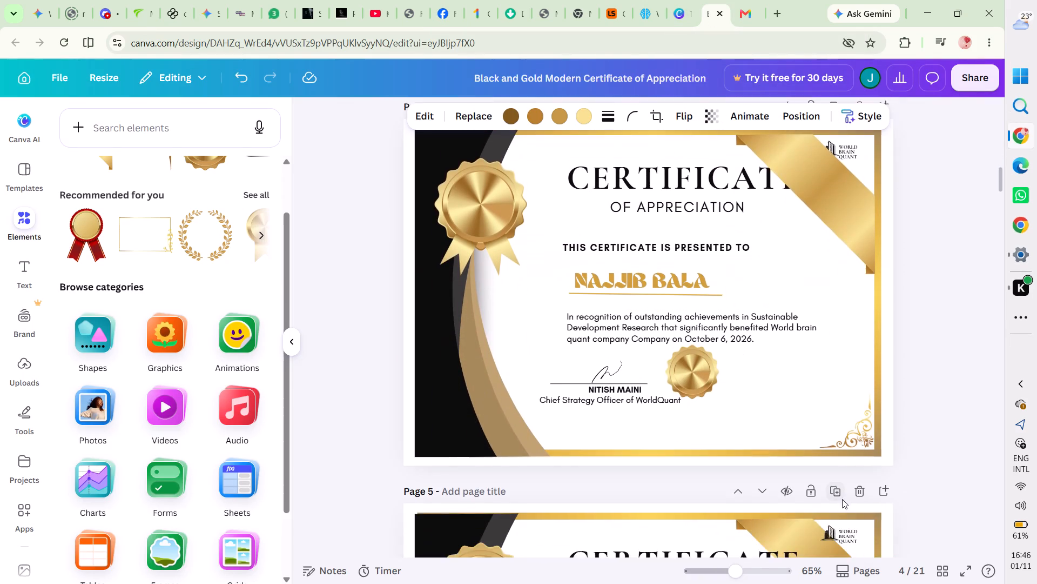
scroll(842, 499, down, 2)
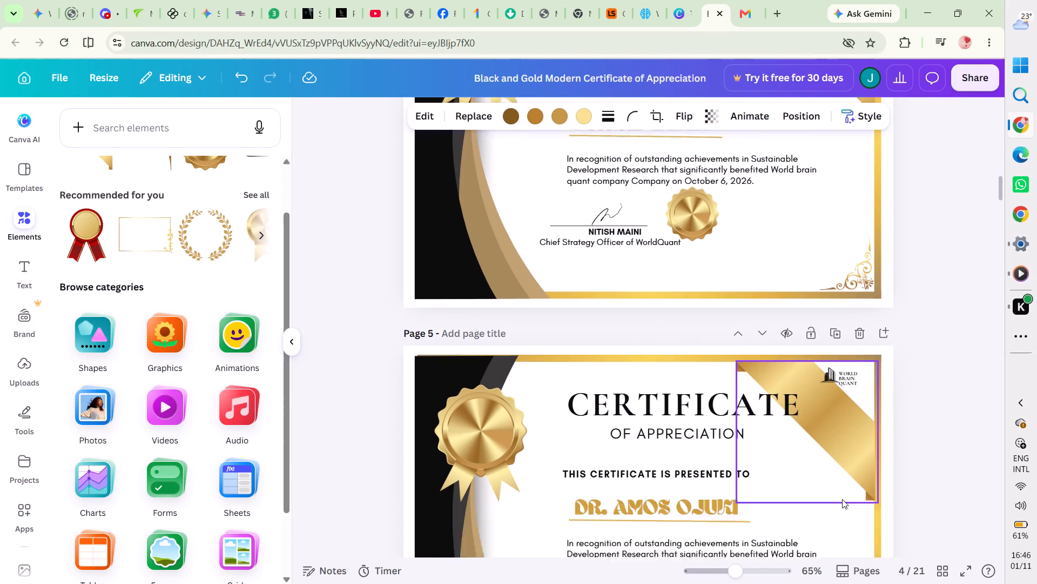
scroll(842, 499, down, 6)
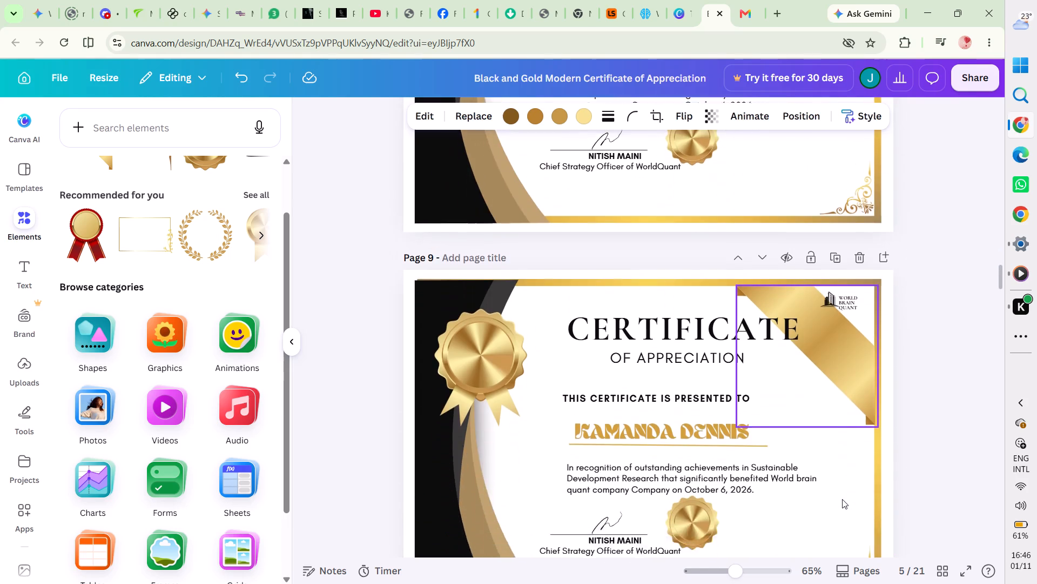
scroll(842, 499, down, 6)
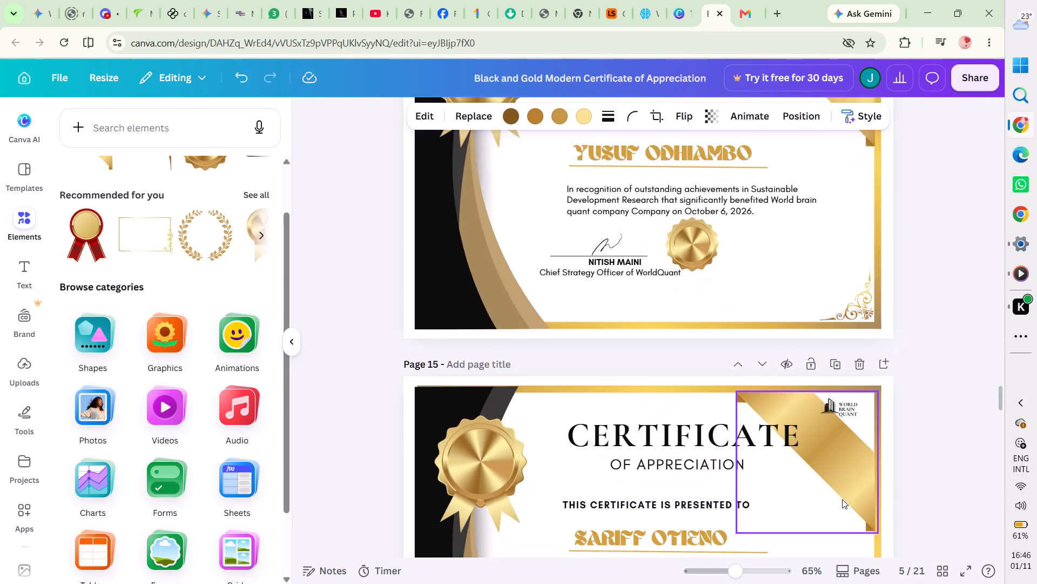
scroll(842, 499, down, 11)
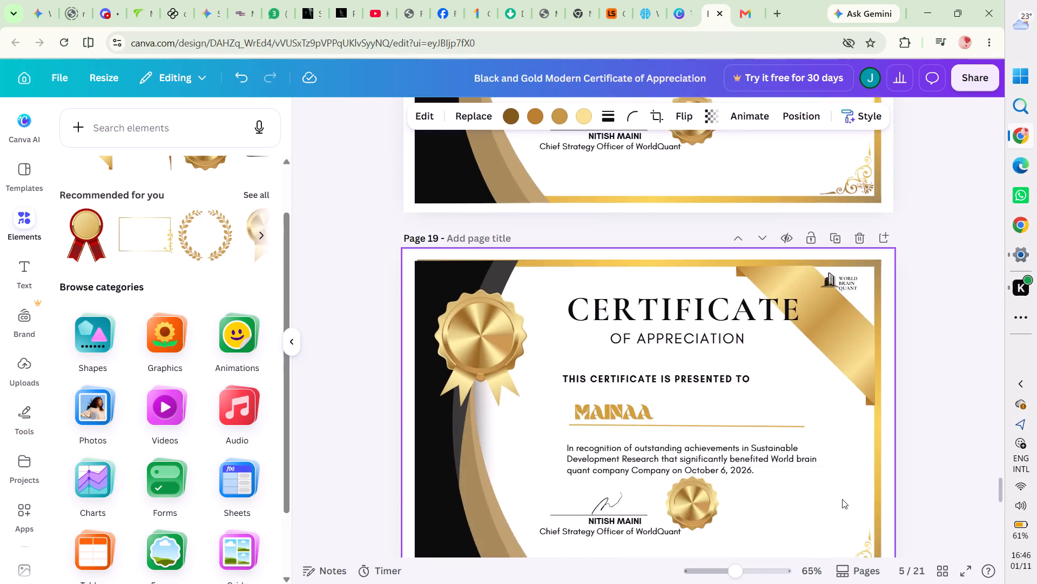
scroll(842, 499, down, 1)
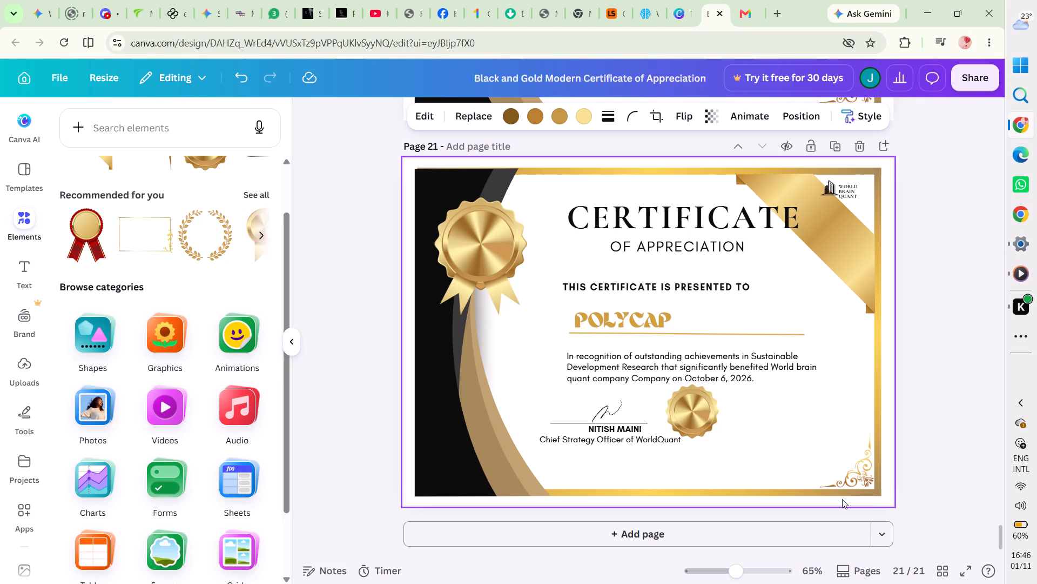
Examine the certificates from page 21 back to page 4, checking the ribbon's placement behind the title and logo.
scroll(842, 499, up, 2)
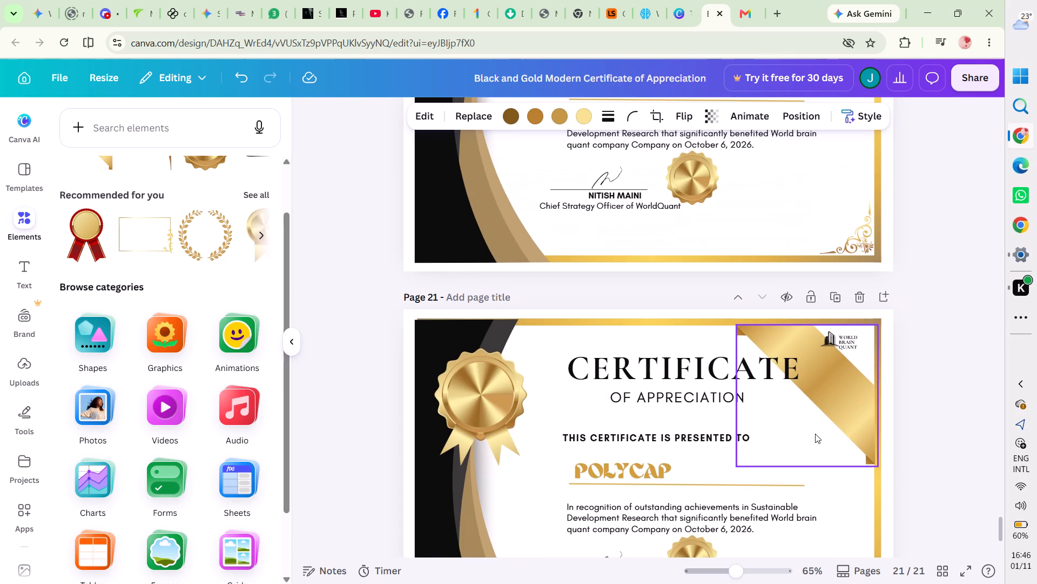
scroll(815, 434, up, 7)
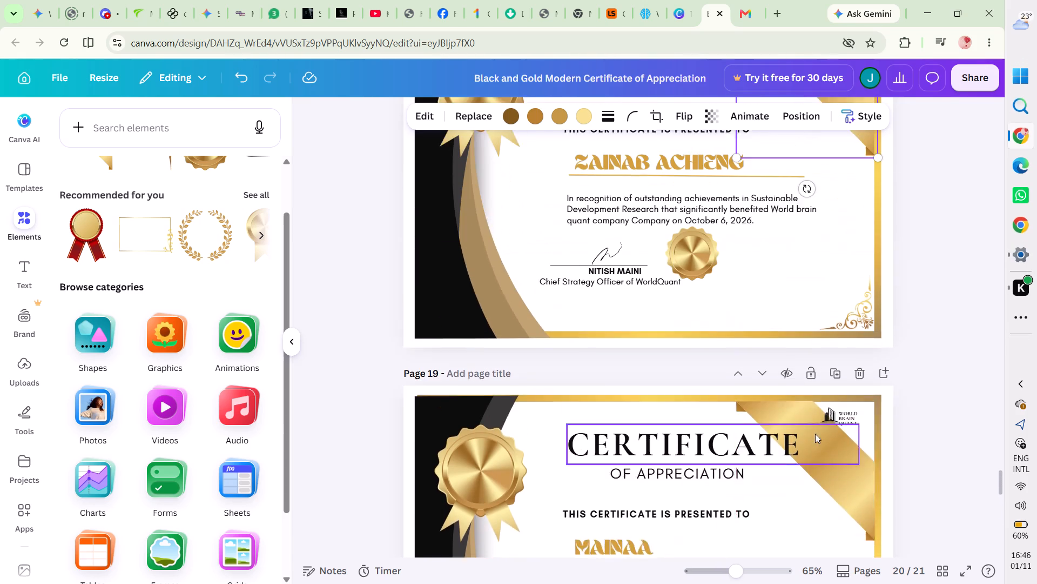
scroll(815, 434, up, 4)
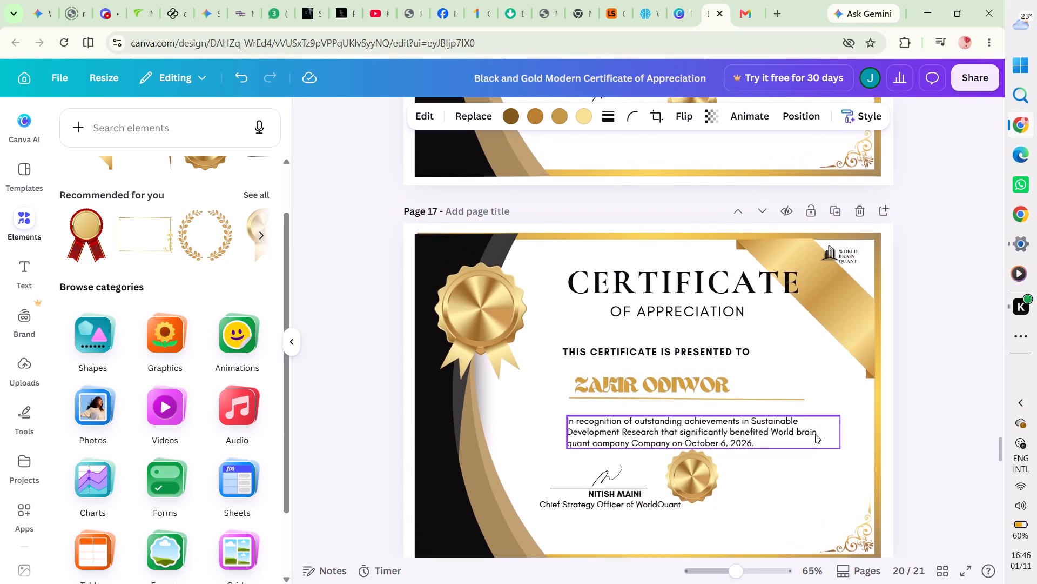
scroll(815, 434, up, 4)
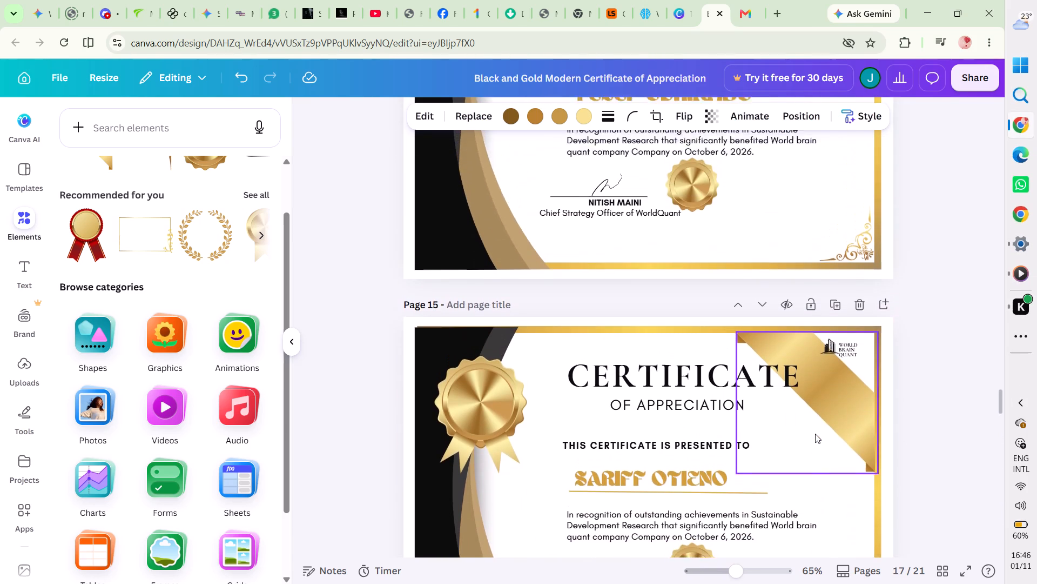
scroll(815, 434, up, 11)
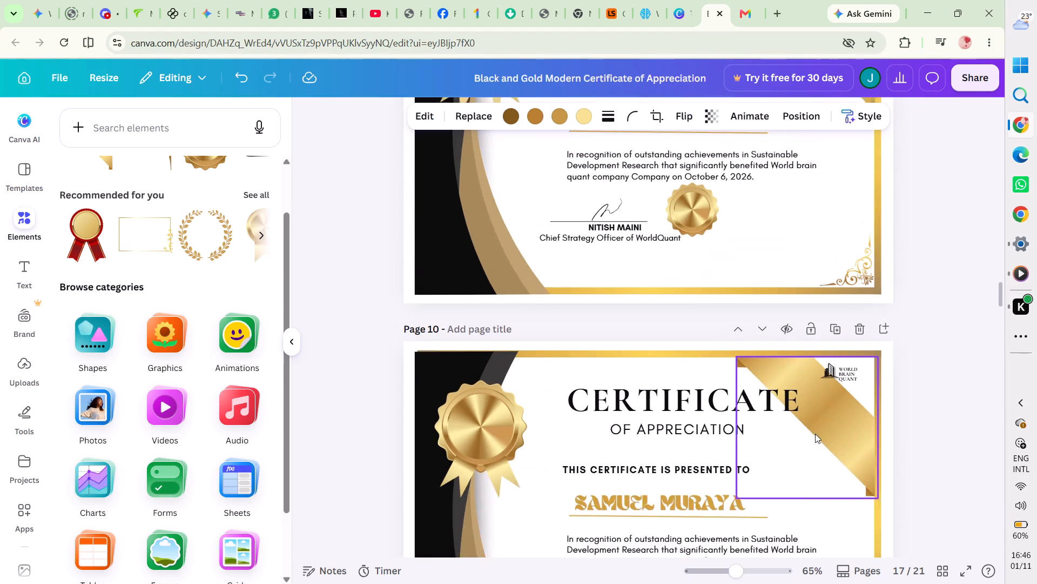
scroll(815, 434, up, 3)
click(815, 434)
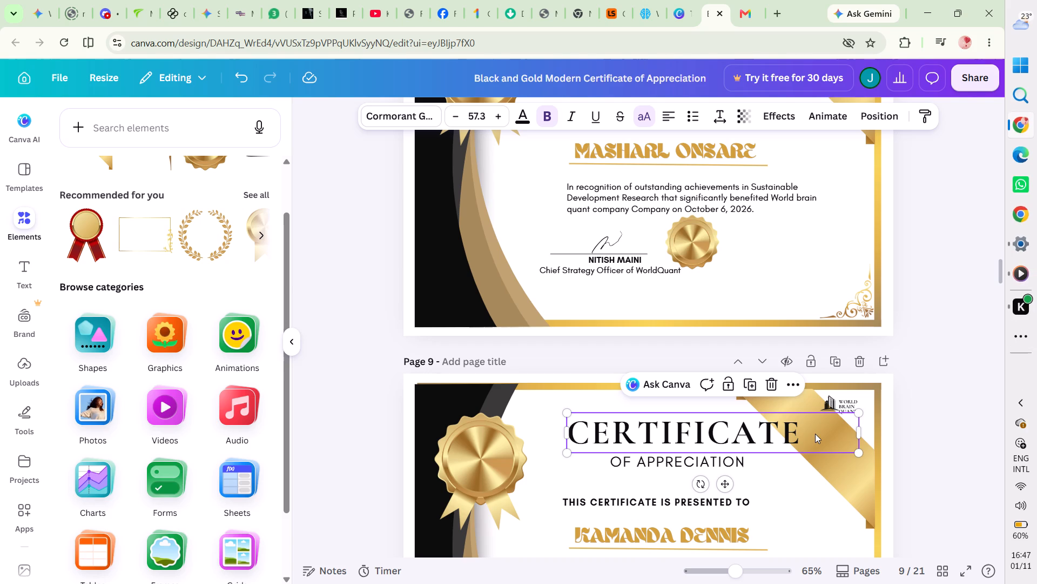
click(815, 434)
scroll(815, 434, up, 1)
click(839, 337)
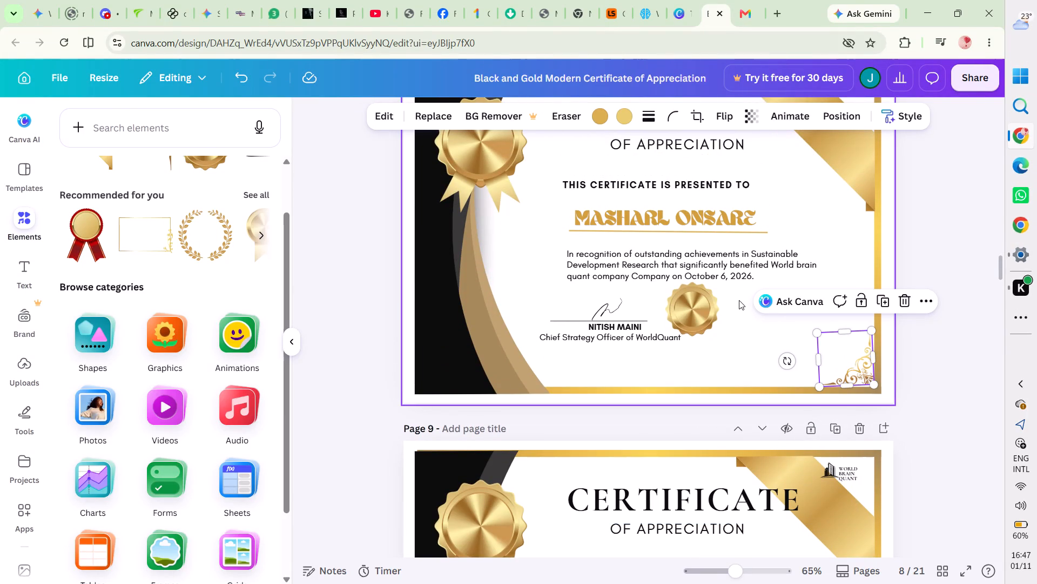
click(744, 363)
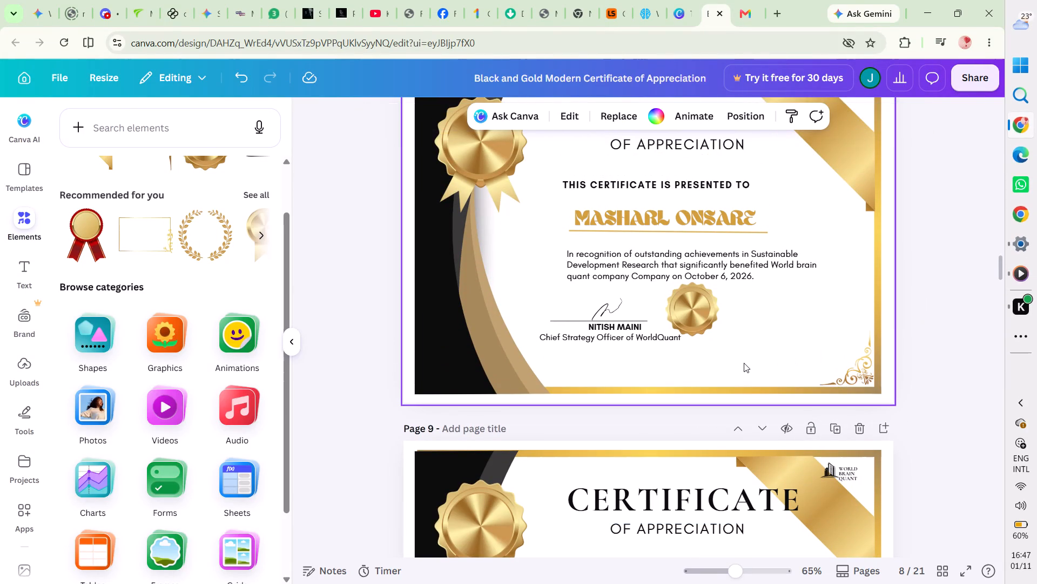
scroll(744, 363, up, 4)
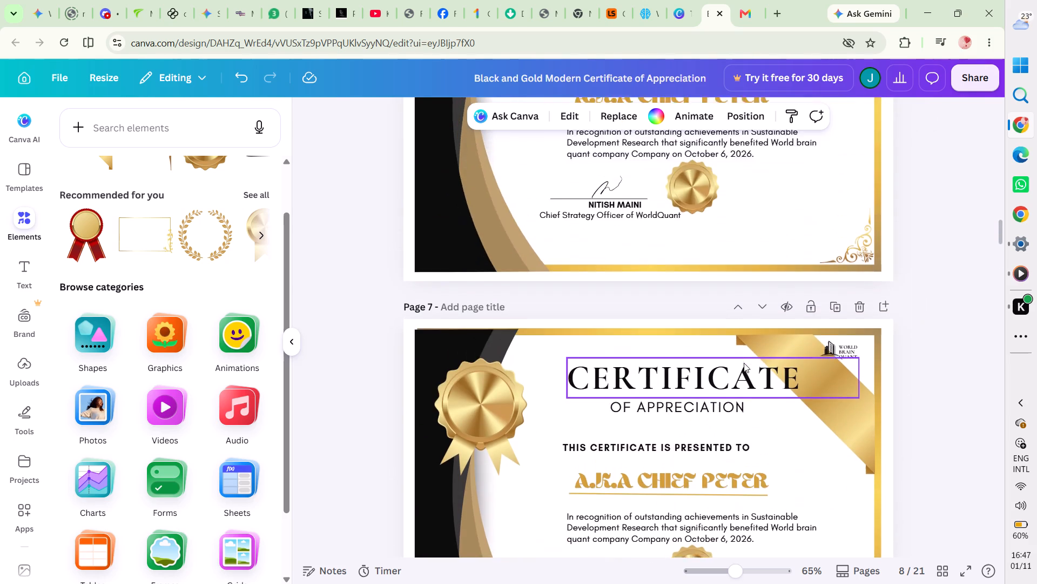
scroll(744, 363, up, 2)
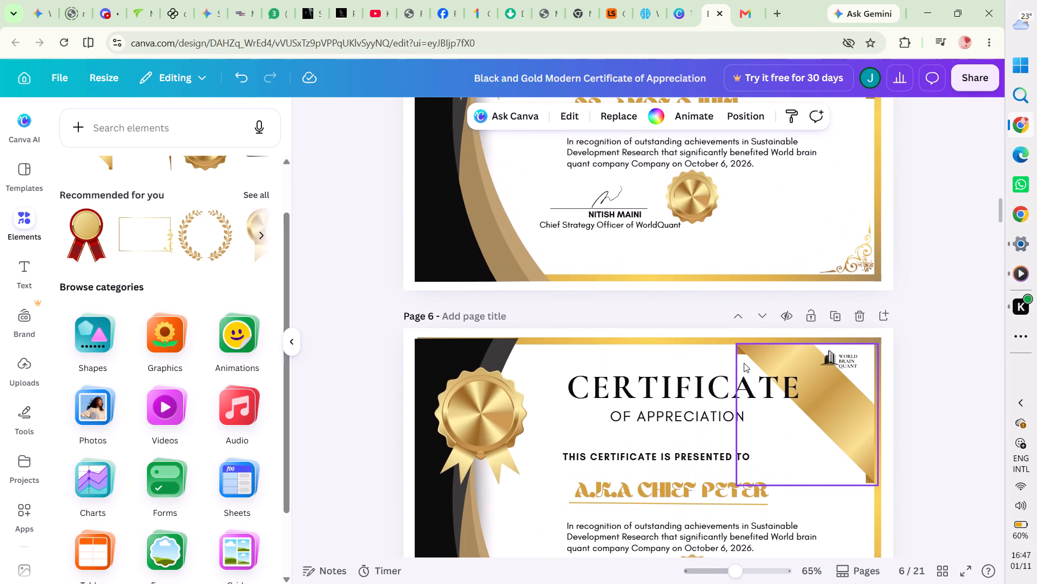
scroll(744, 363, up, 3)
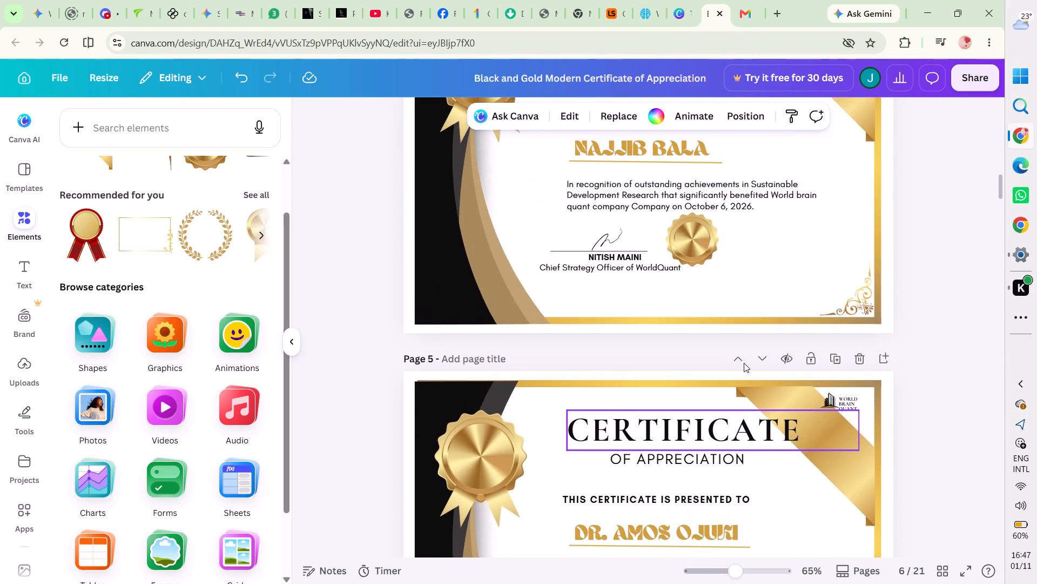
scroll(744, 363, up, 3)
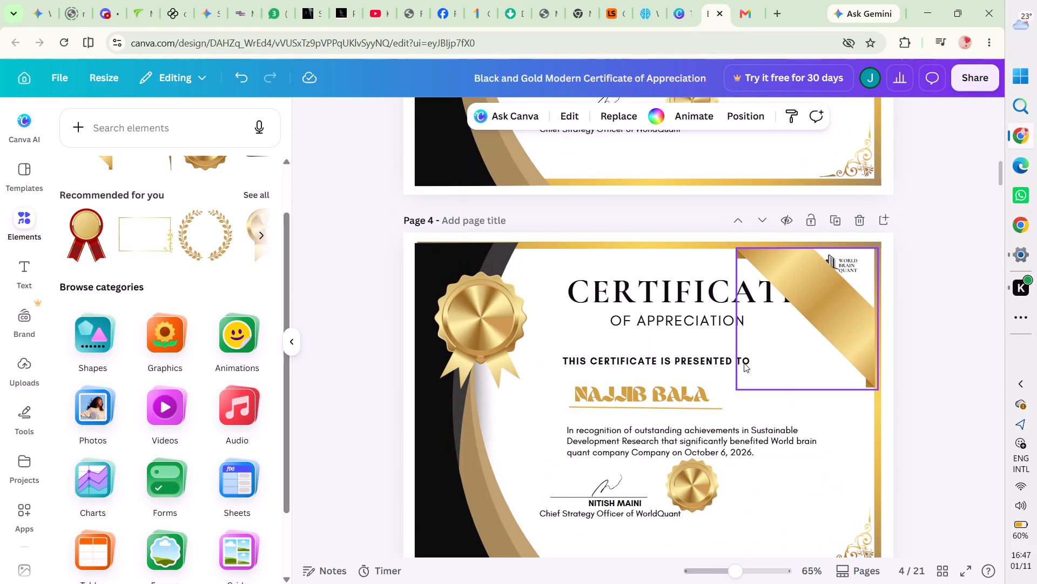
scroll(744, 363, down, 1)
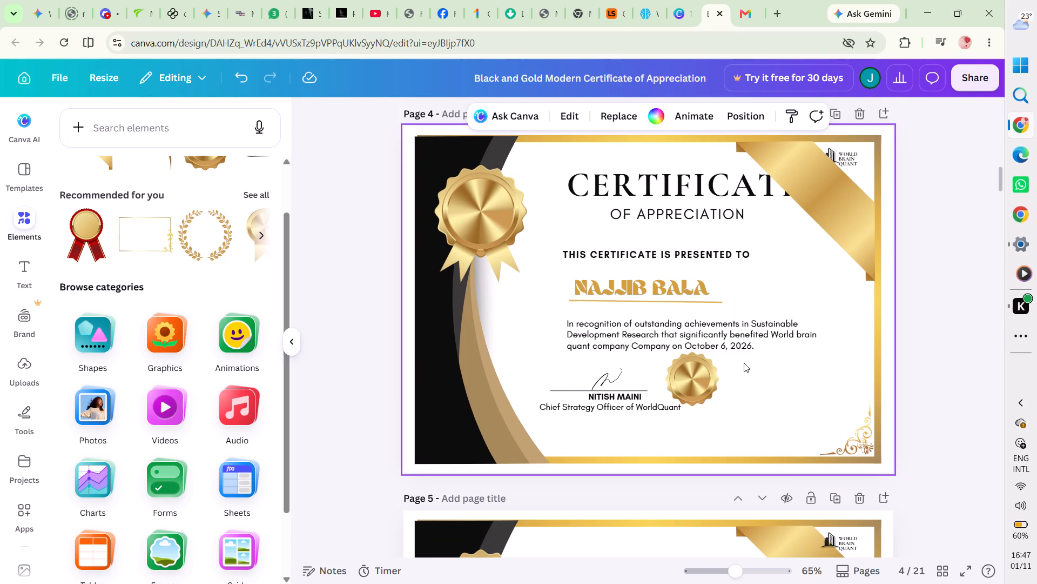
Recheck the certificates from page 14 back to page 1 for consistent ribbon, title and logo layout.
scroll(744, 363, up, 17)
scroll(744, 363, up, 5)
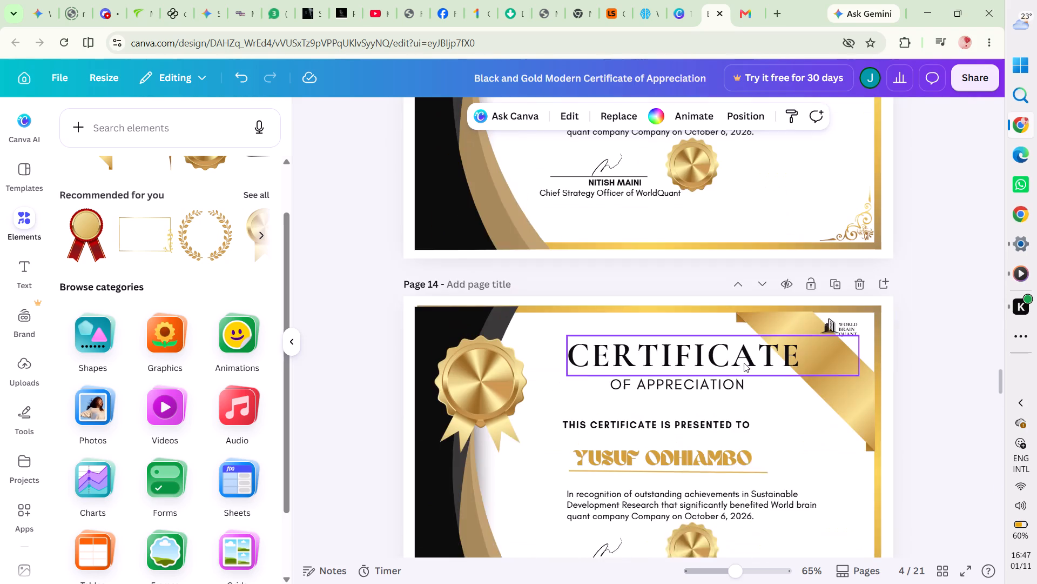
scroll(744, 363, up, 6)
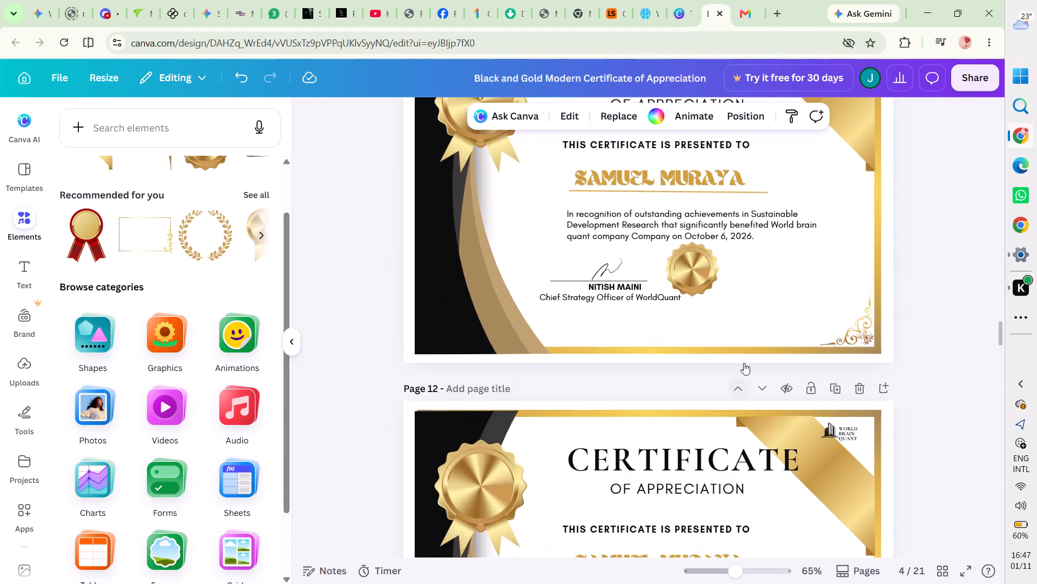
scroll(744, 363, up, 8)
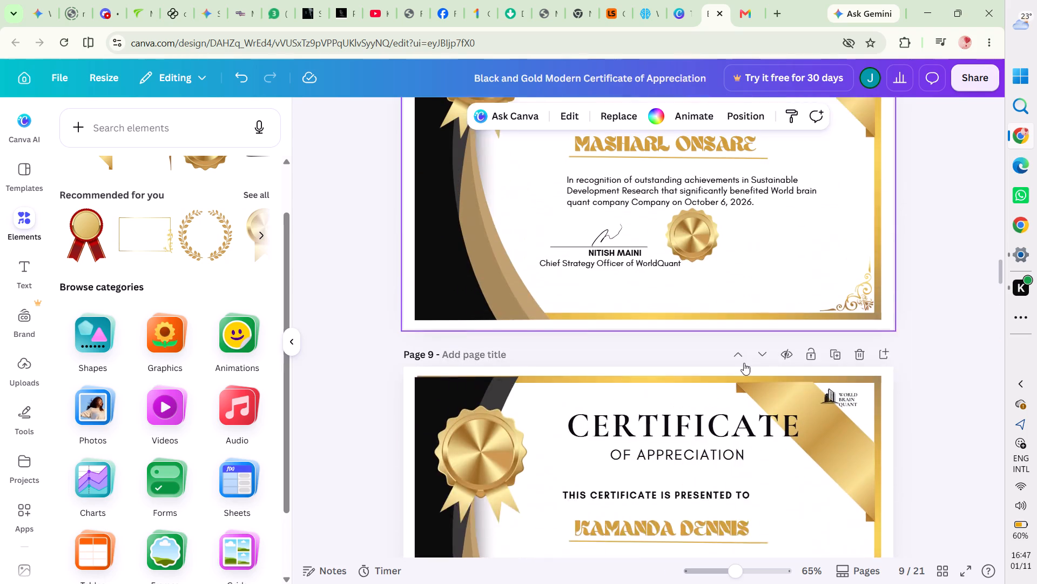
scroll(744, 363, up, 16)
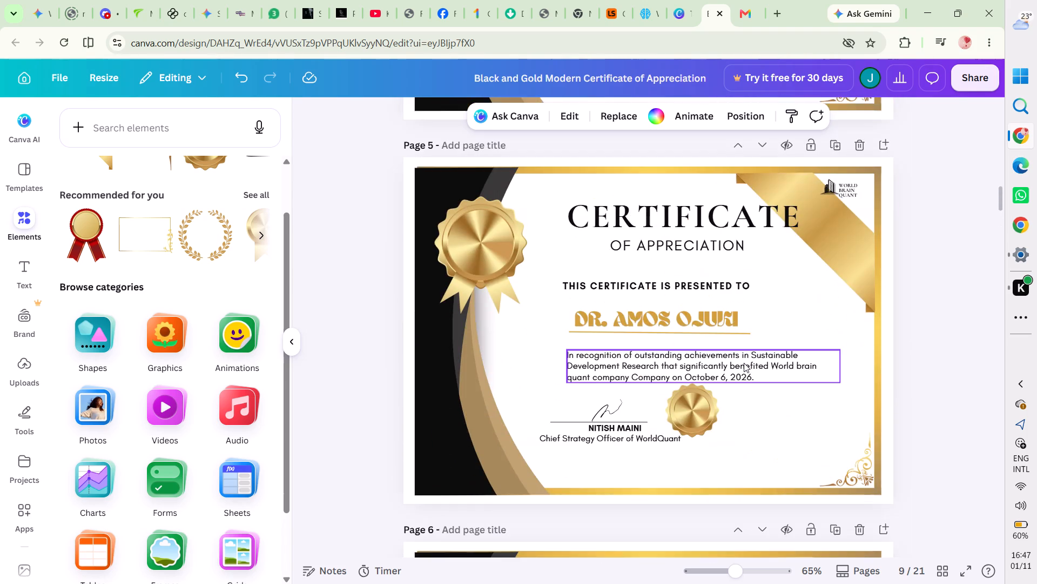
scroll(744, 363, up, 8)
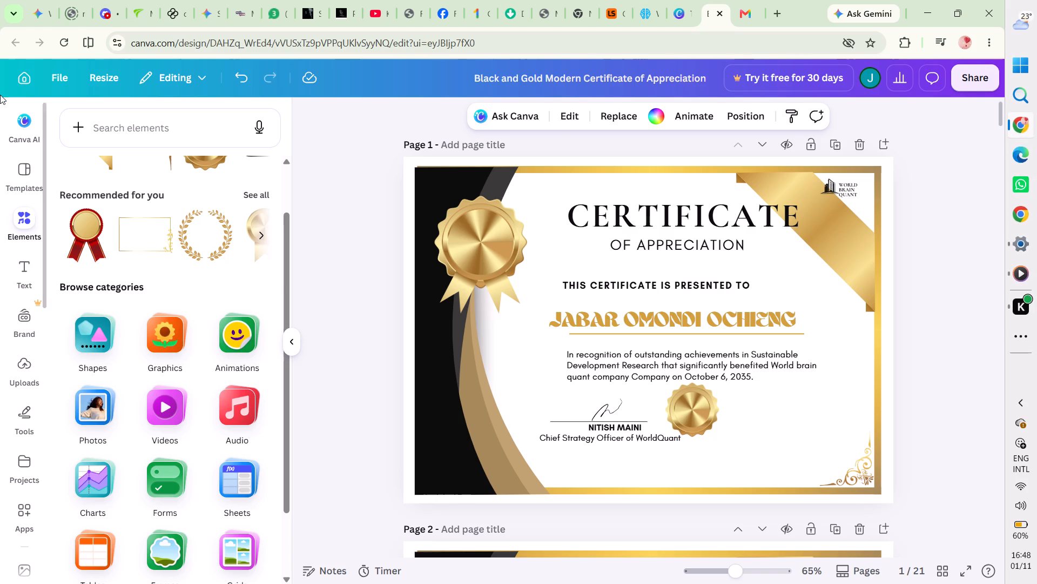
Search the elements library for BAR LINES and look through the graphics, shapes and charts offered.
scroll(96, 210, up, 12)
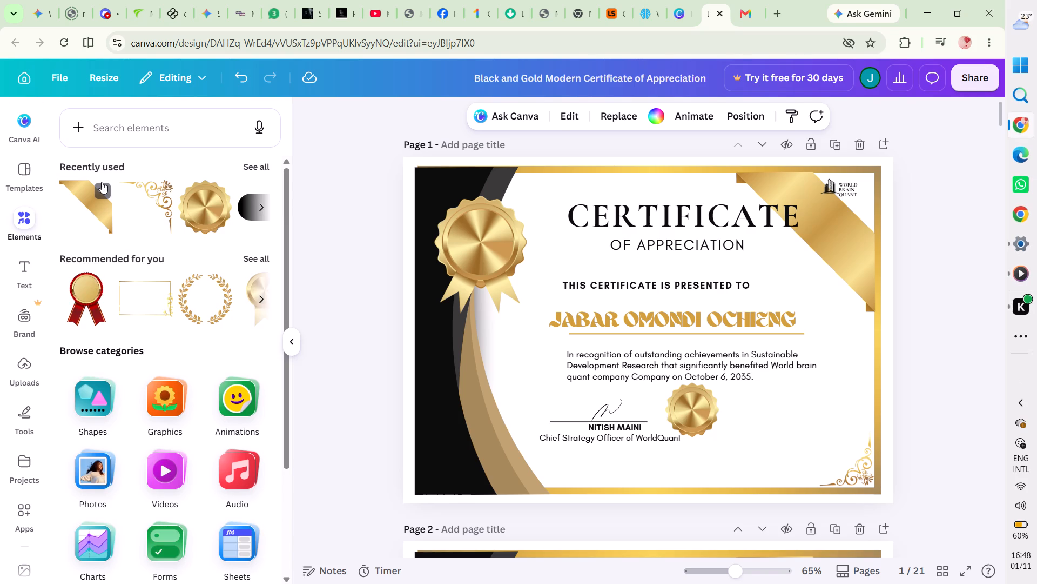
click(113, 122)
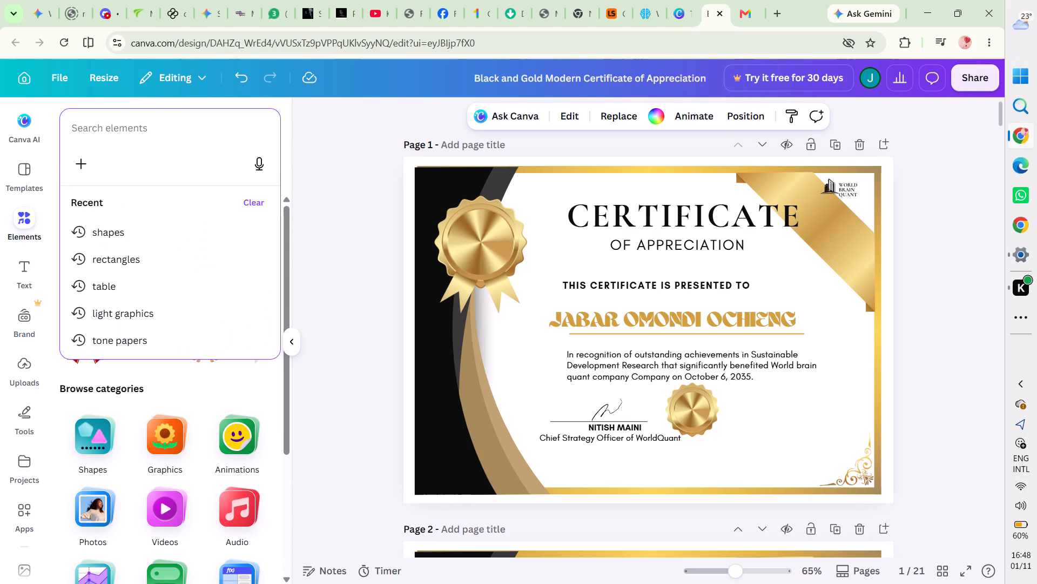
text(BAR)
key(space)
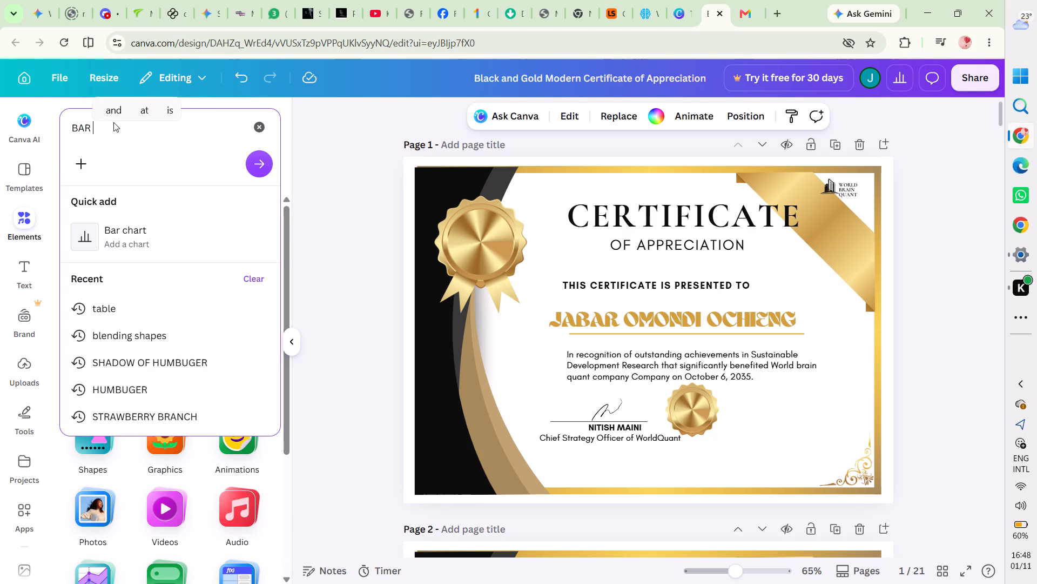
text(LINES)
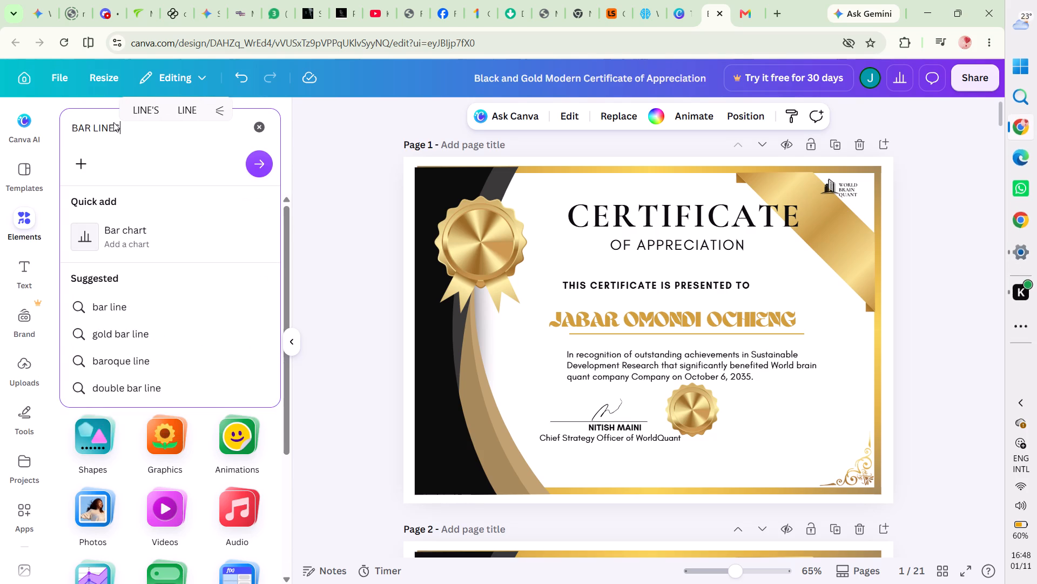
key(Return)
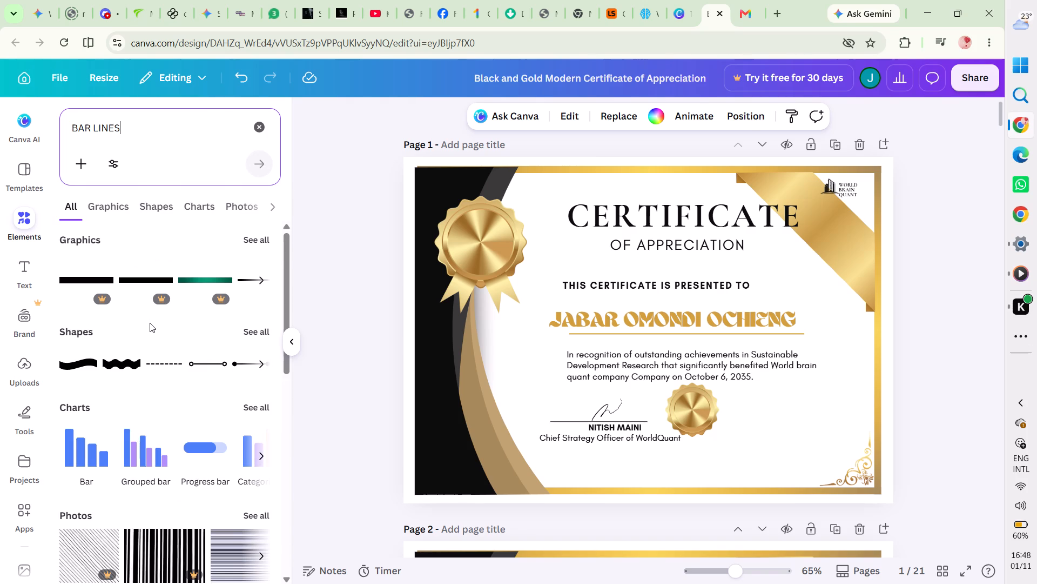
scroll(150, 323, down, 2)
scroll(150, 323, up, 2)
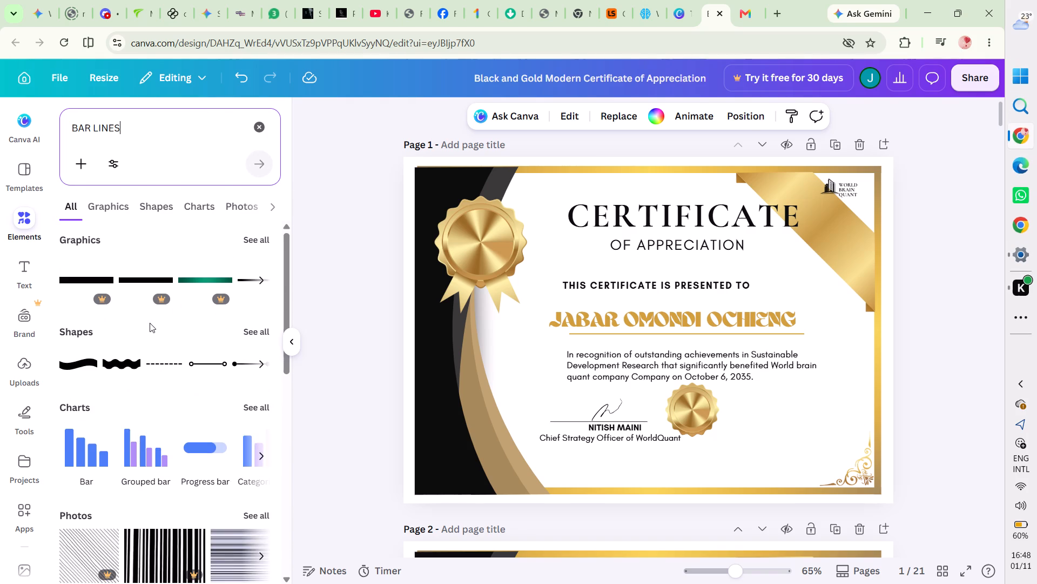
Search the elements library for barcode instead and add a plain, wide black barcode graphic without digits to page 1.
key(BackSpace)
key(BackSpace)
key(BackSpace)
key(BackSpace)
key(BackSpace)
key(BackSpace)
key(BackSpace)
key(BackSpace)
key(BackSpace)
key(BackSpace)
key(BackSpace)
key(BackSpace)
key(BackSpace)
key(BackSpace)
key(BackSpace)
key(BackSpace)
key(BackSpace)
key(BackSpace)
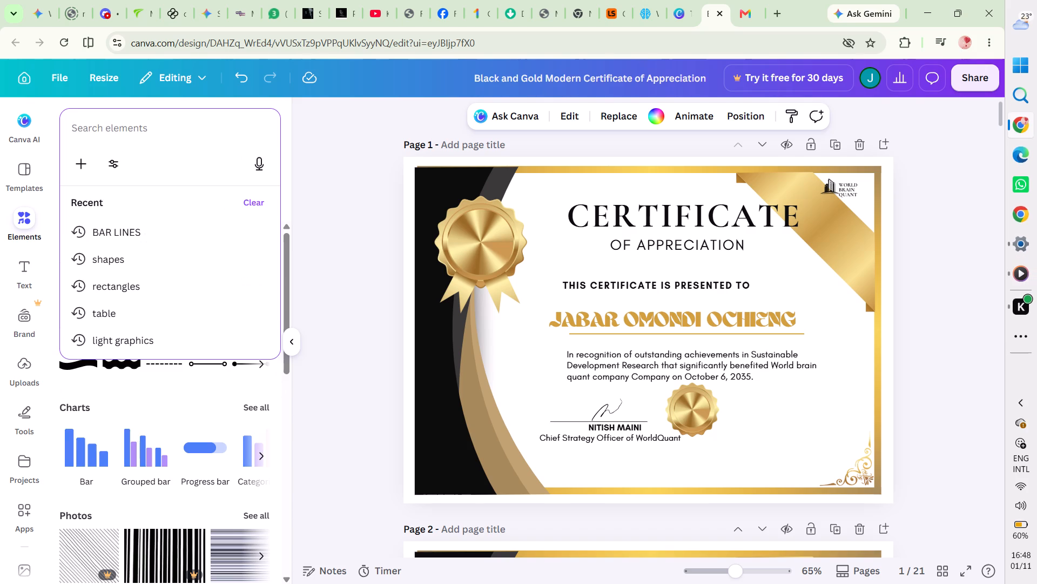
text(BAR)
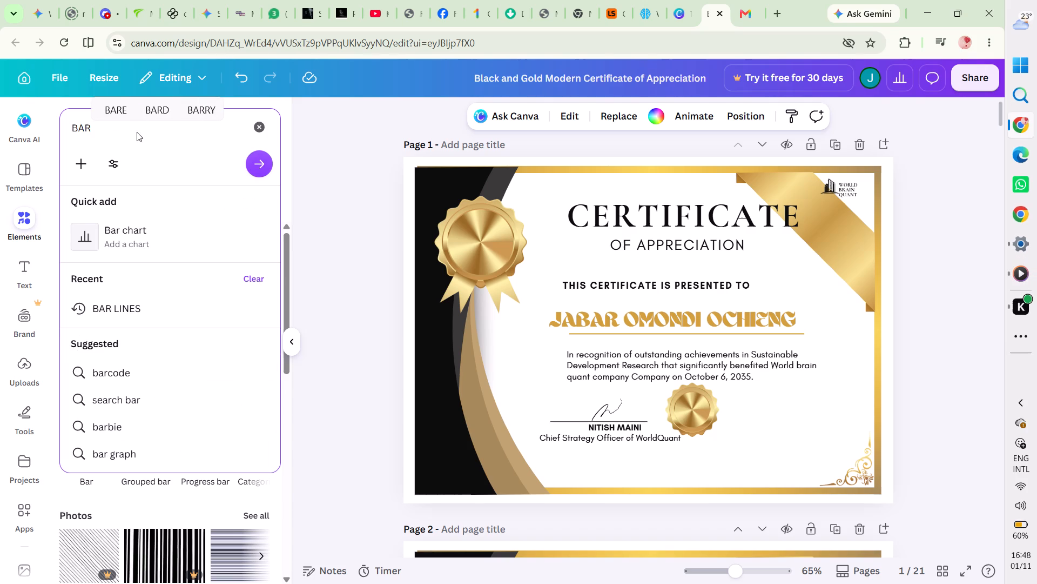
click(125, 367)
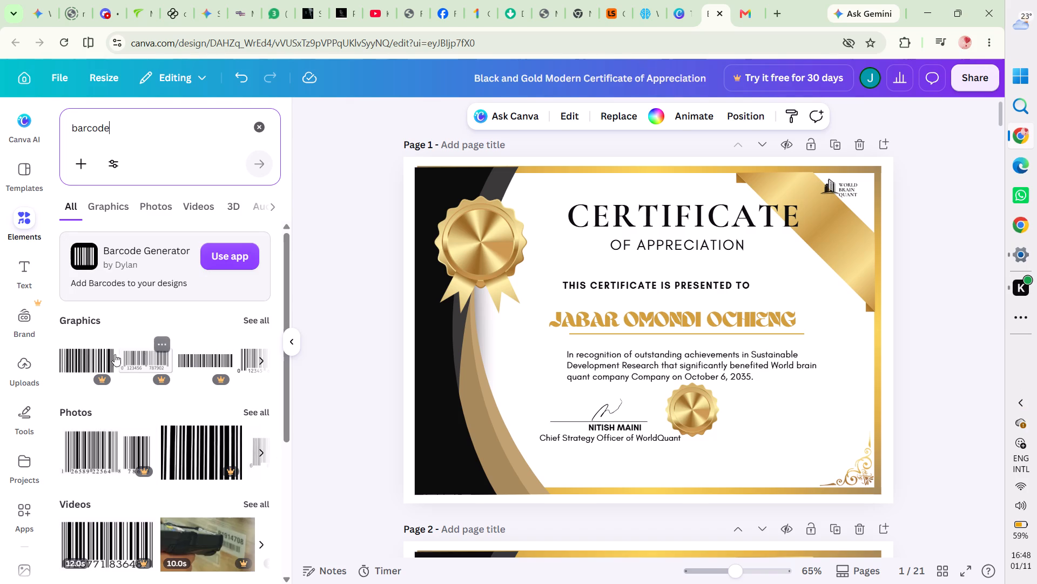
click(259, 362)
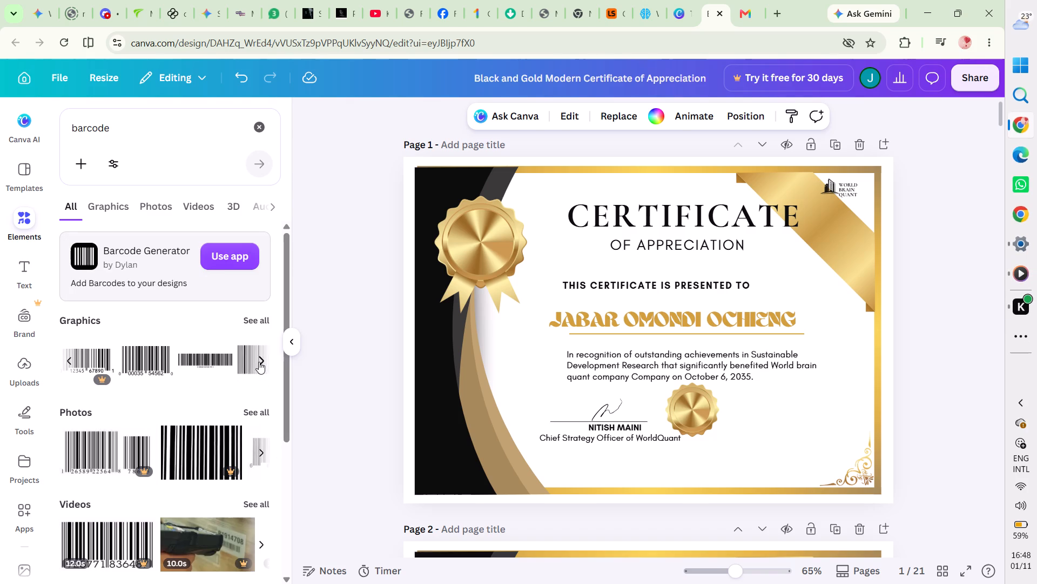
click(259, 361)
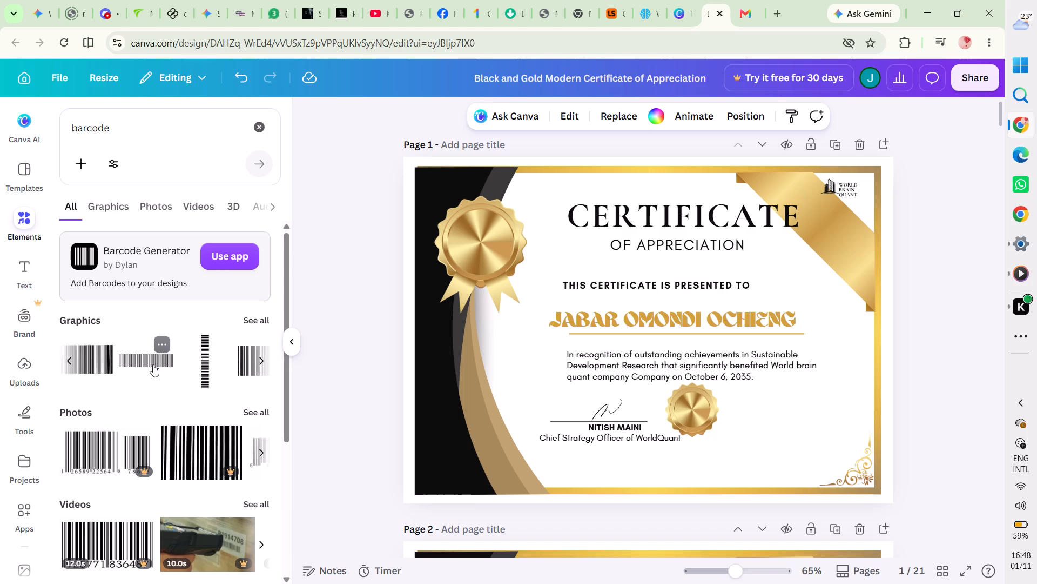
click(153, 364)
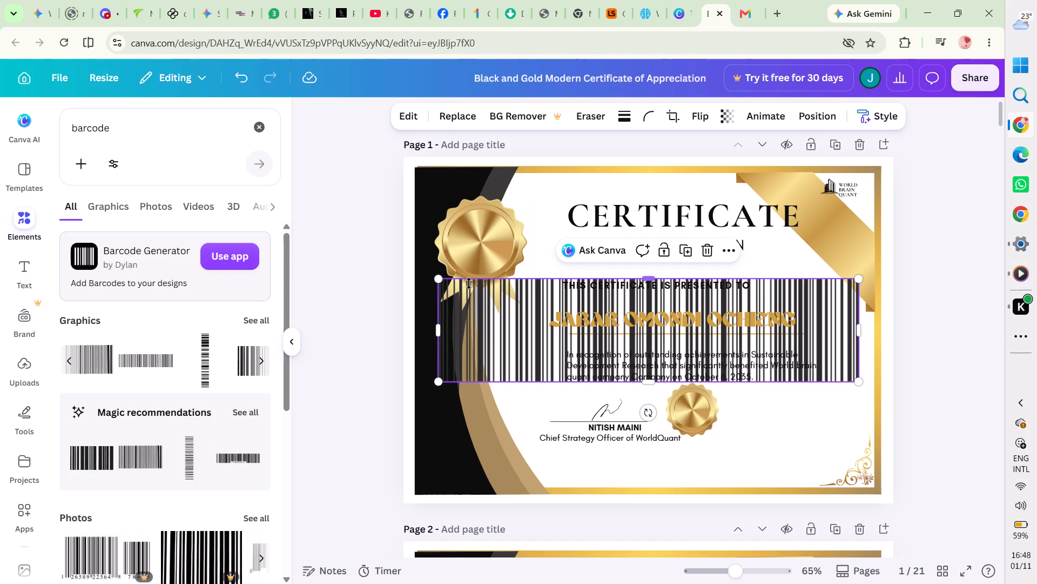
Shrink the barcode on page 1 to about 60 percent of its inserted width, roughly matching the recognition paragraph.
drag(437, 275, 477, 322)
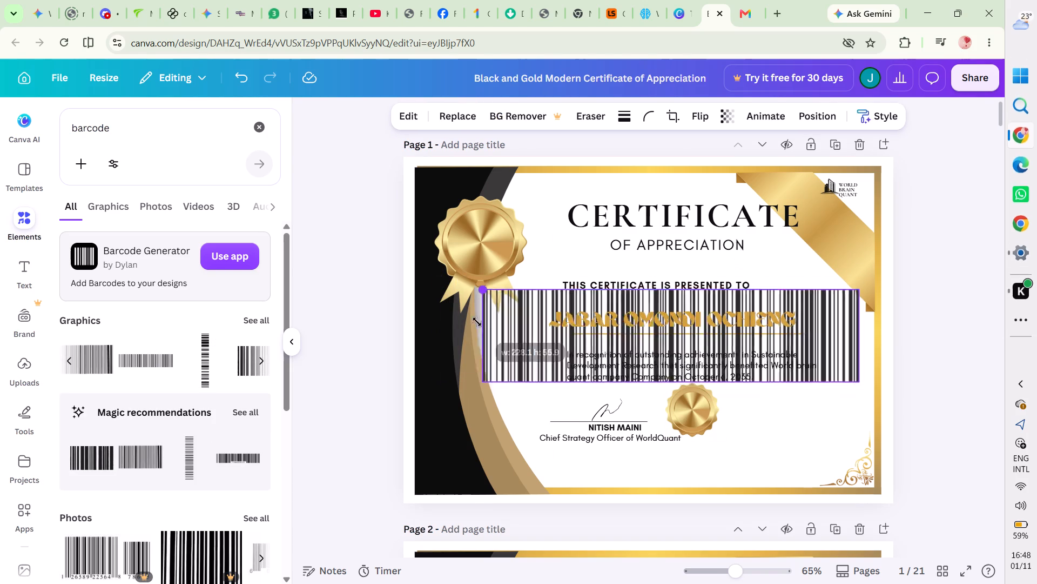
drag(477, 322, 562, 354)
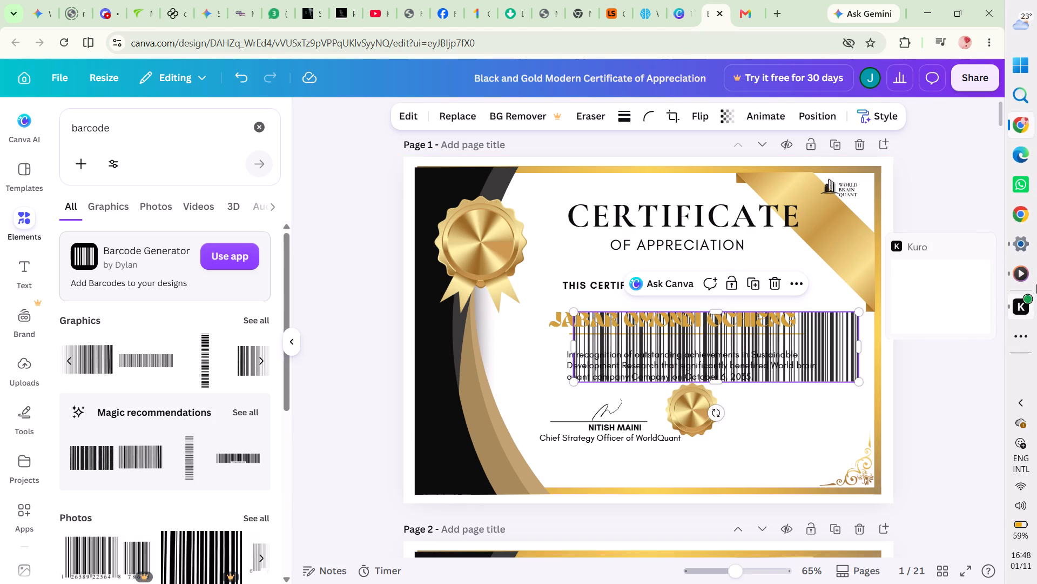
drag(856, 313, 823, 339)
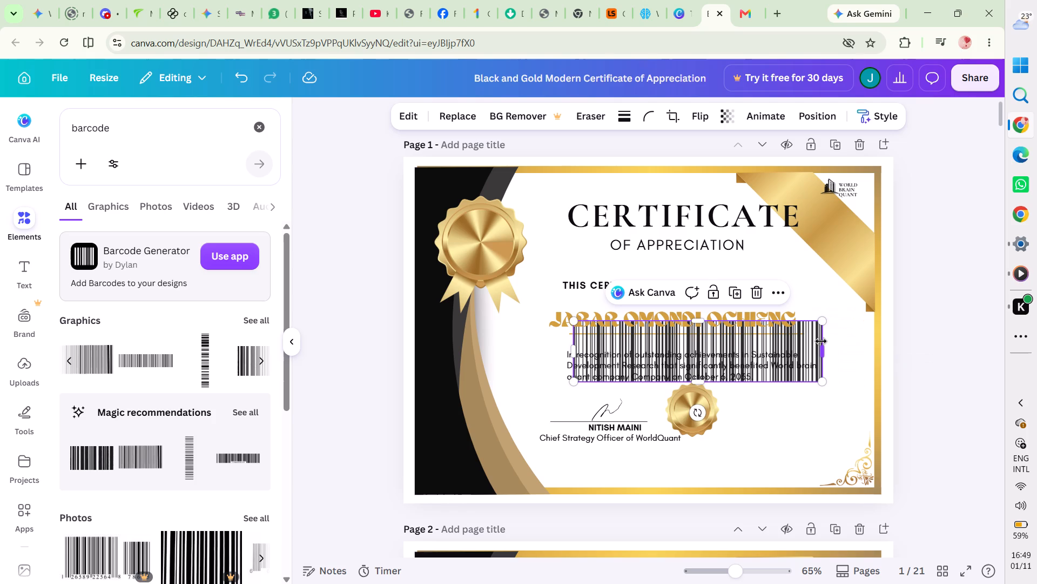
Move the barcode down to the bottom of the certificate, so its lower edge rests near the gold border.
key(Down)
key(Down)
key(Down)
key(Down)
key(Down)
key(Down)
key(Down)
key(Down)
key(Down)
key(Down)
key(Down)
key(Down)
key(Down)
key(Down)
key(Down)
key(Down)
key(Down)
key(Down)
key(Down)
key(Down)
key(Down)
key(Down)
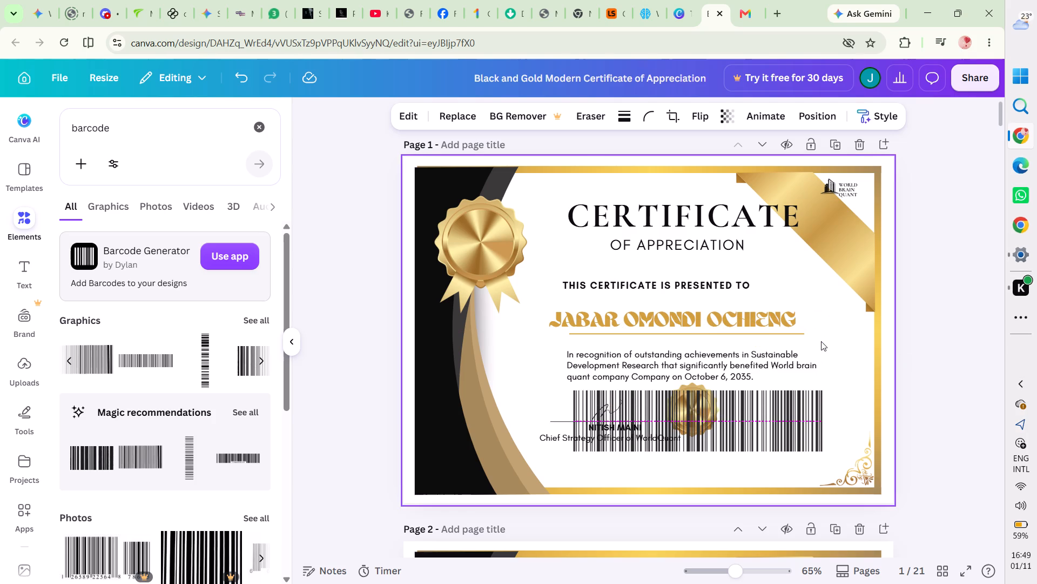
key(Down)
key(Down)
key(Down)
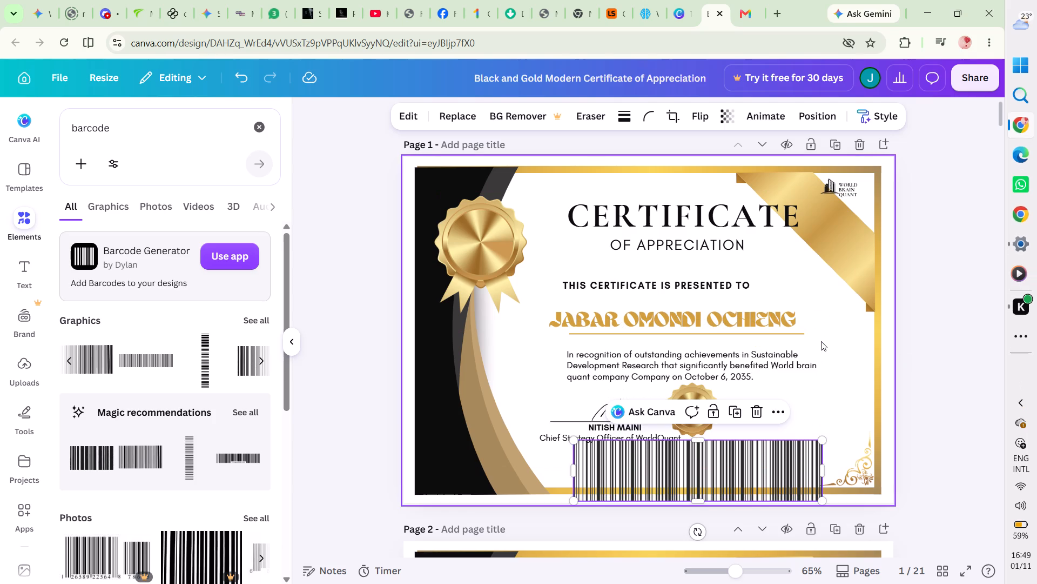
key(Up)
key(Up)
key(Up)
key(Up)
key(Up)
key(Up)
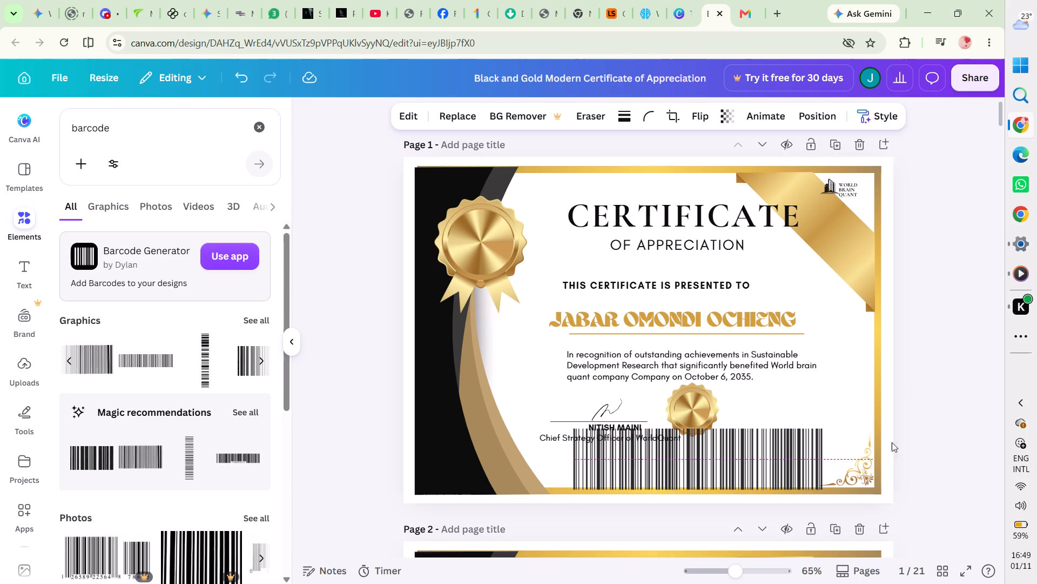
Shrink the barcode to about two thirds of its width and shift it right until it is centred beneath the small gold seal.
drag(821, 427, 743, 485)
click(743, 485)
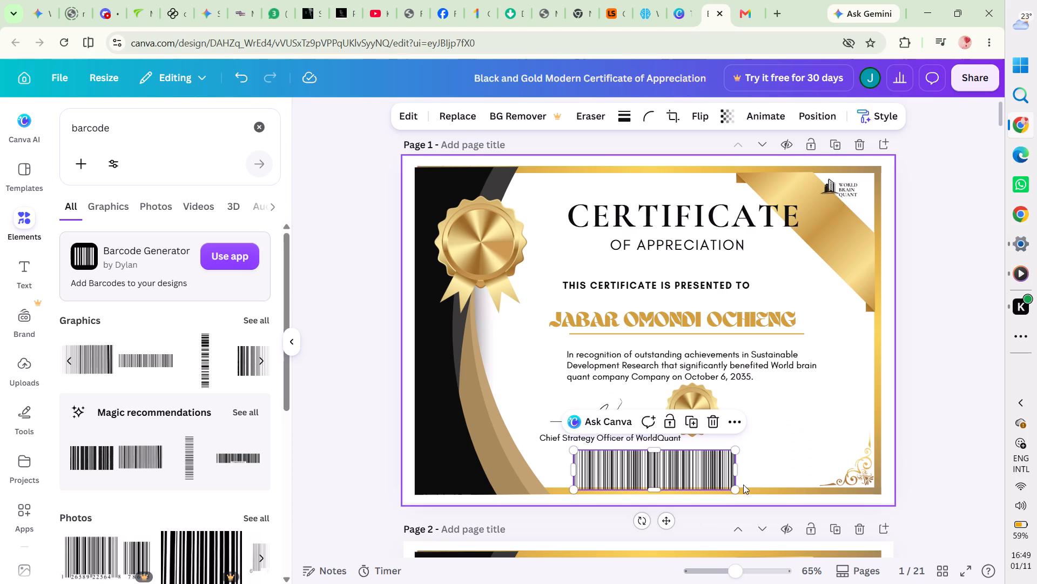
key(Right)
key(Right)
key(Right)
key(Right)
key(Right)
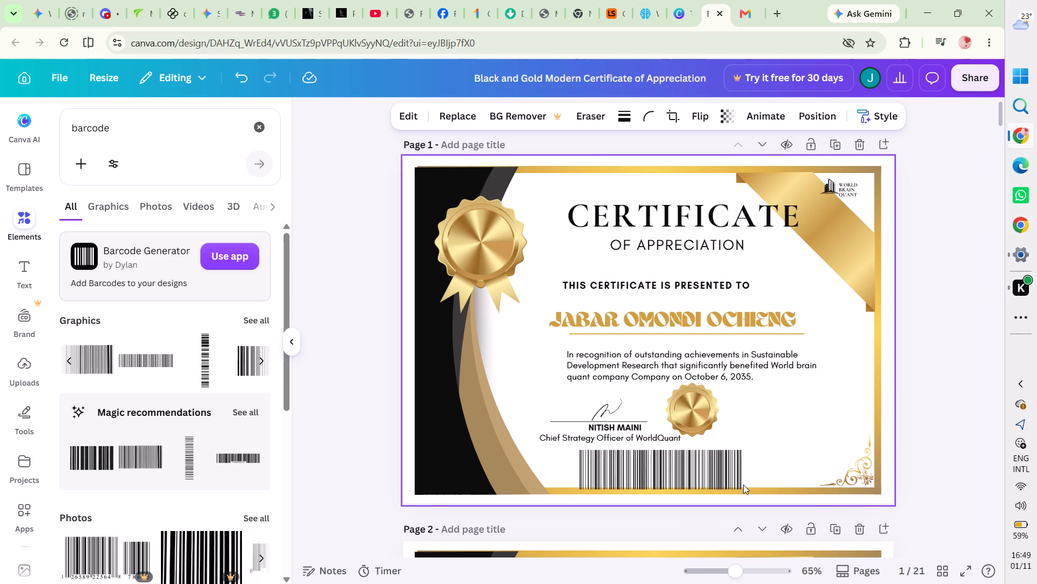
key(Right)
key(Right)
key(Right)
key(Right)
key(Right)
key(Right)
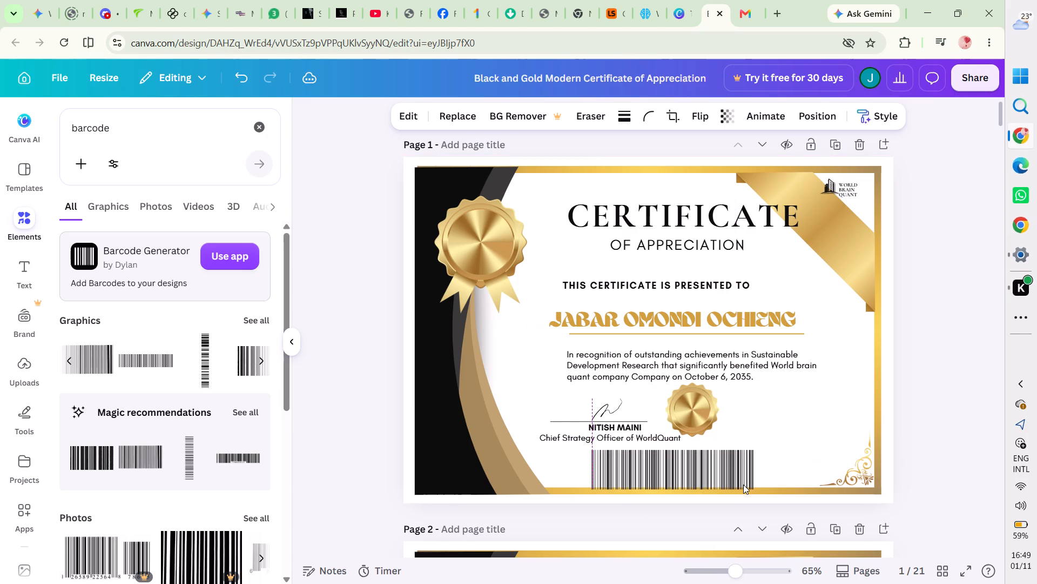
key(Right)
key(Right)
key(Right)
key(Right)
key(Right)
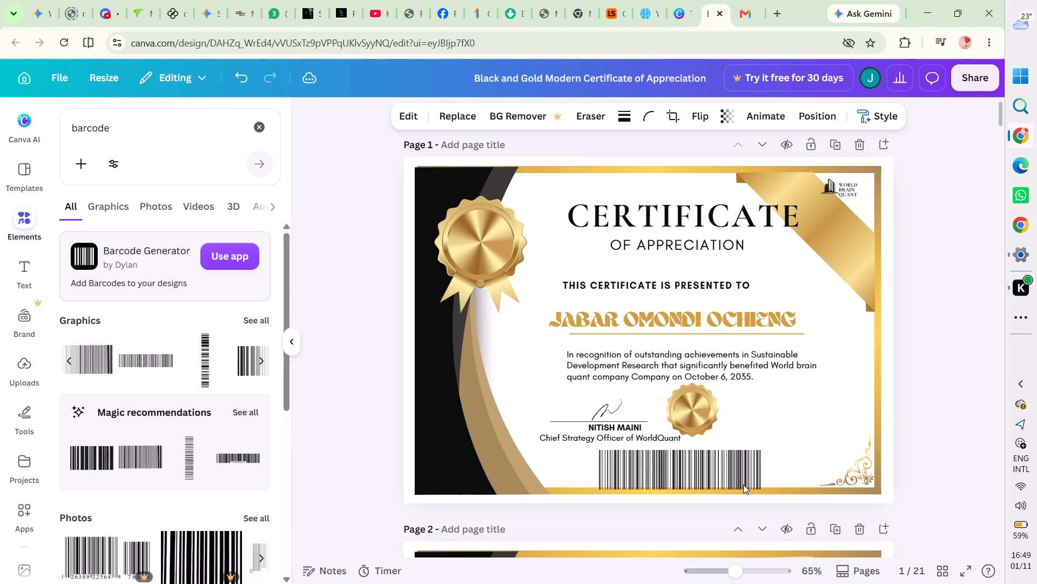
key(Right)
key(Right)
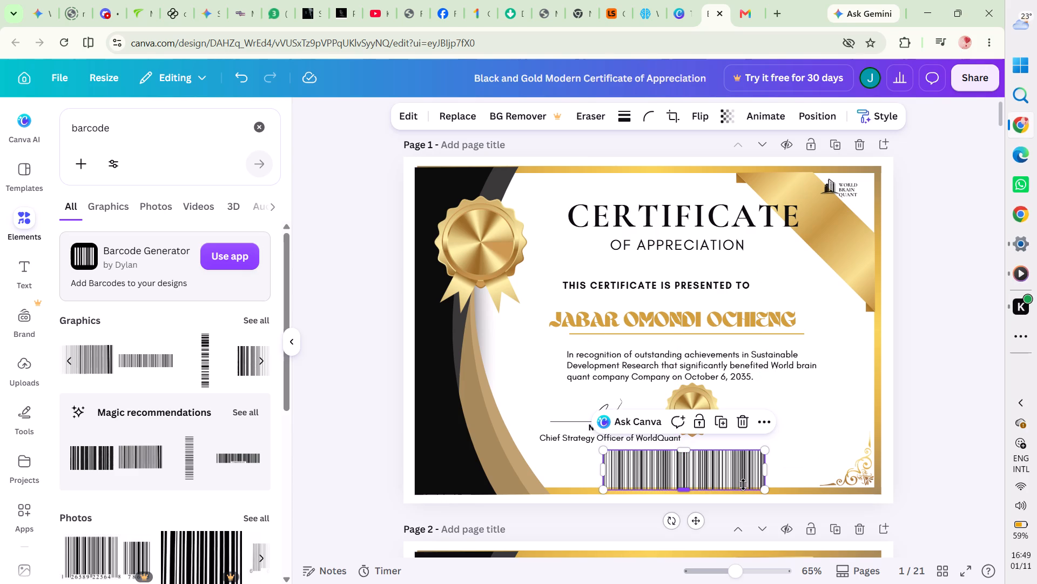
key(Right)
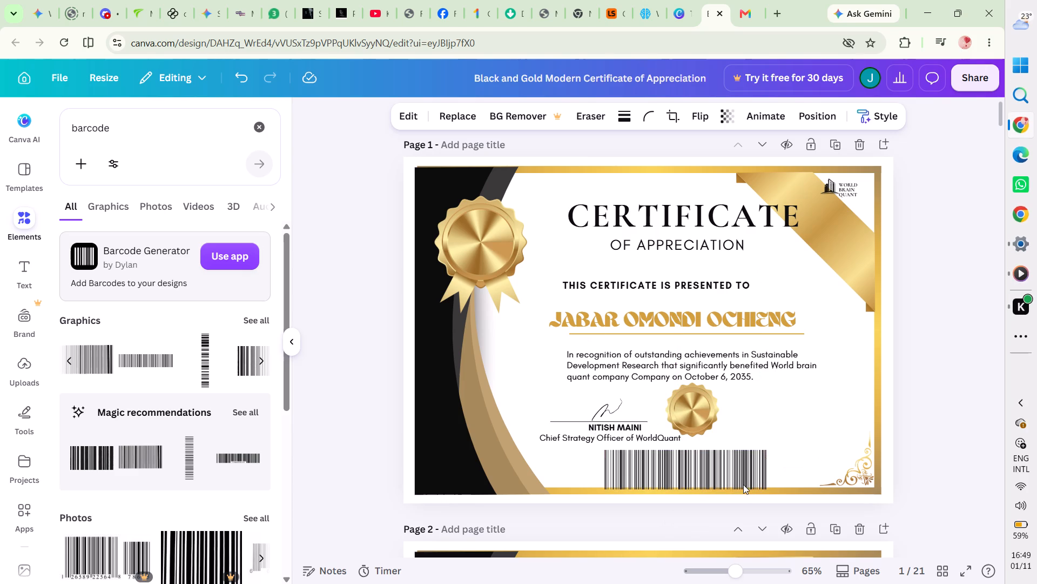
key(Right)
key(Right)
key(Right)
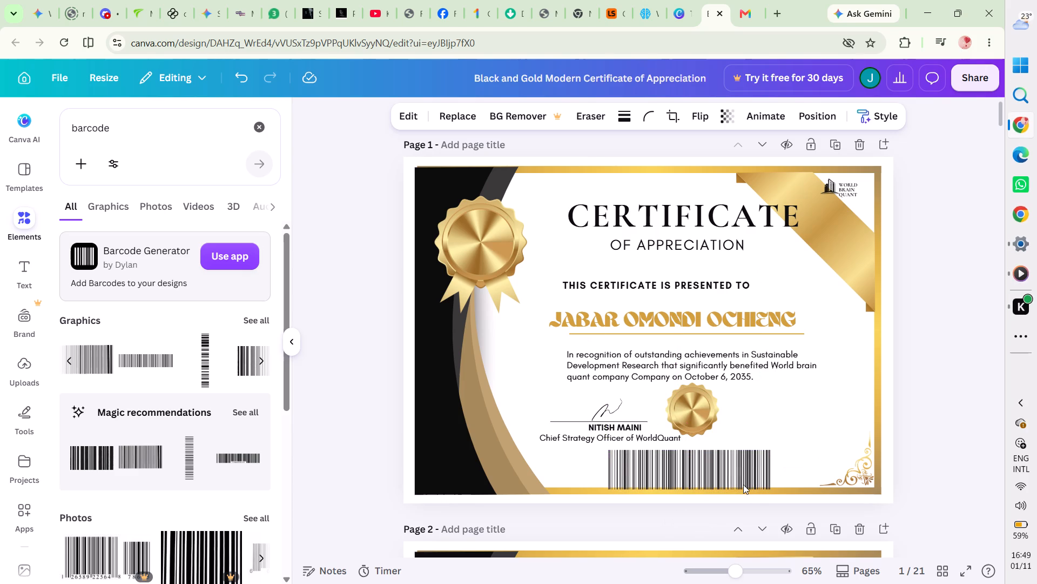
key(Right)
key(Right)
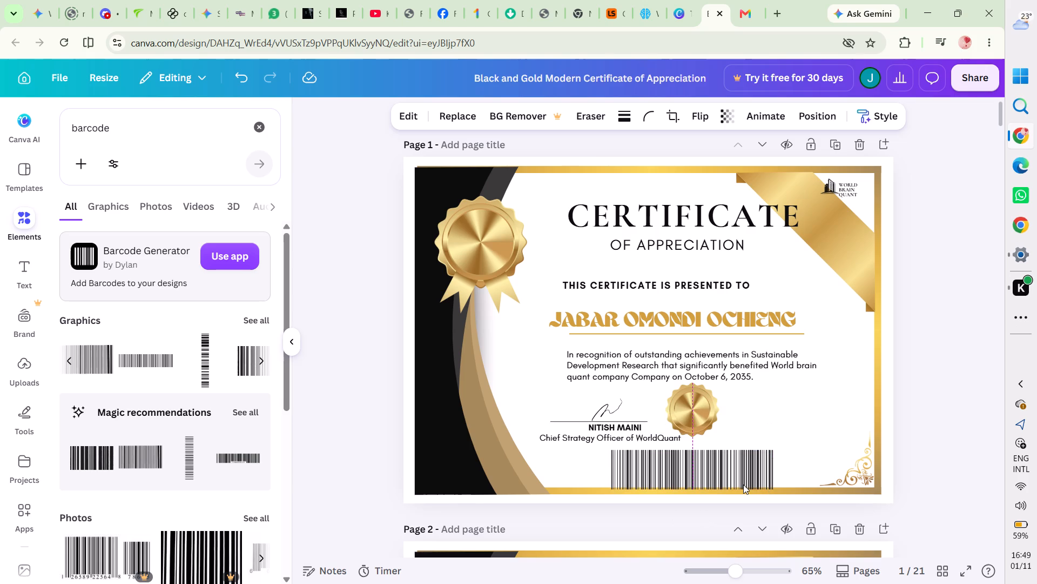
Shrink the barcode again to a small strip, about 60 percent of its width, towards its lower-right corner.
click(805, 447)
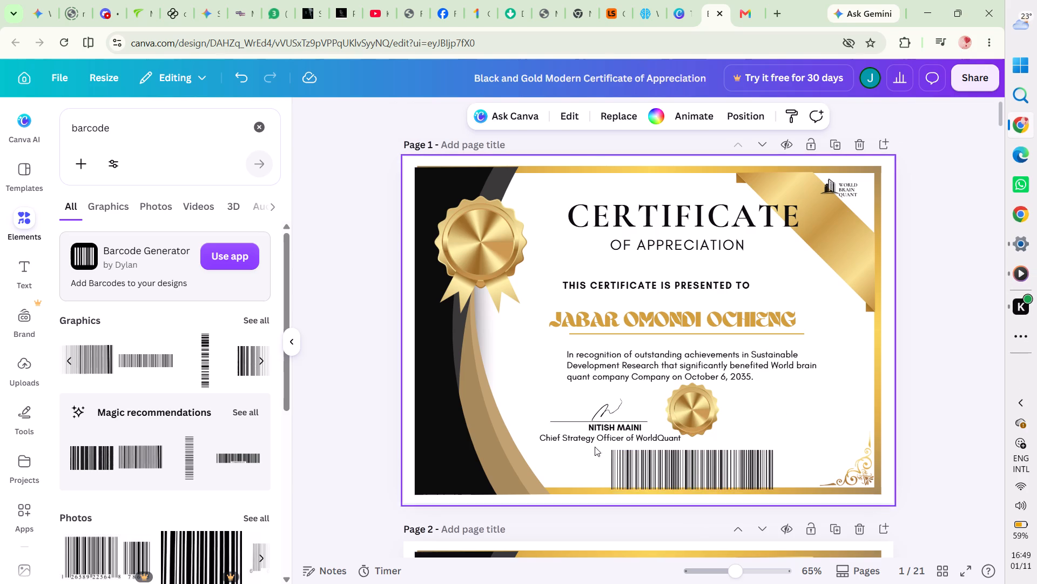
click(638, 463)
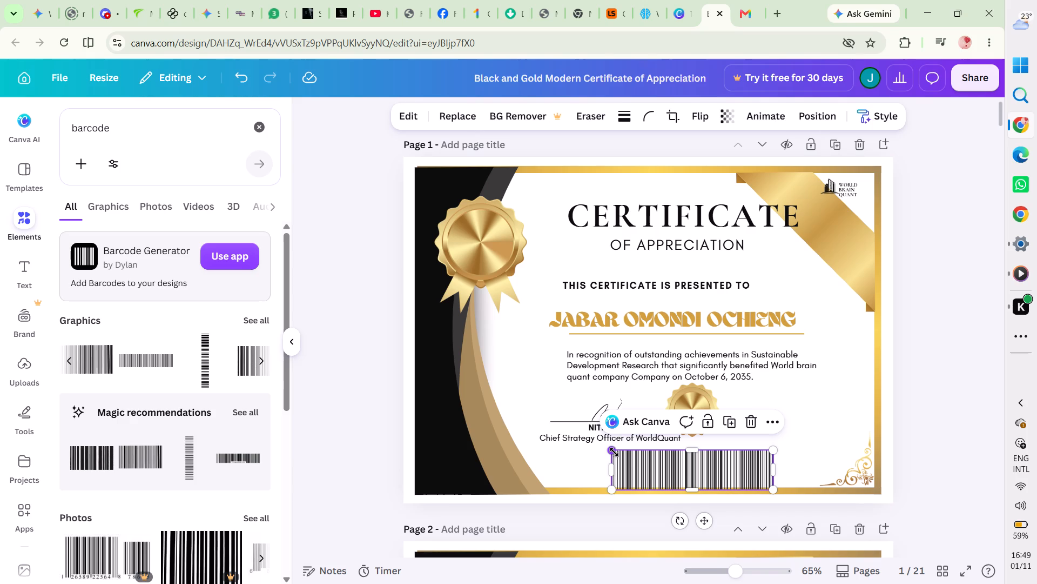
drag(614, 452, 672, 474)
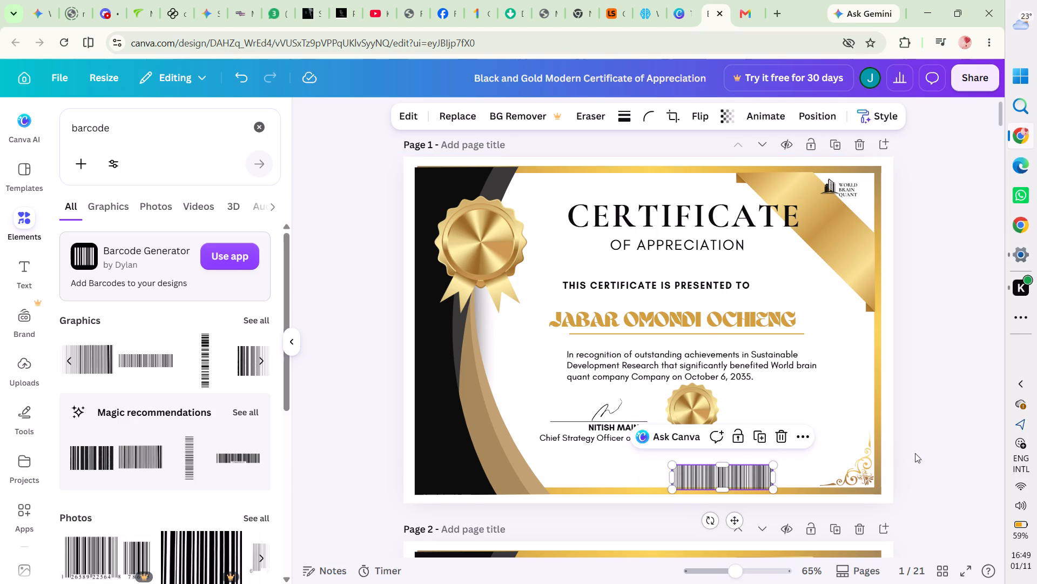
Move the small barcode left and slightly up, beneath the gold seal and clear of the bottom gold border.
click(924, 454)
drag(729, 480, 711, 475)
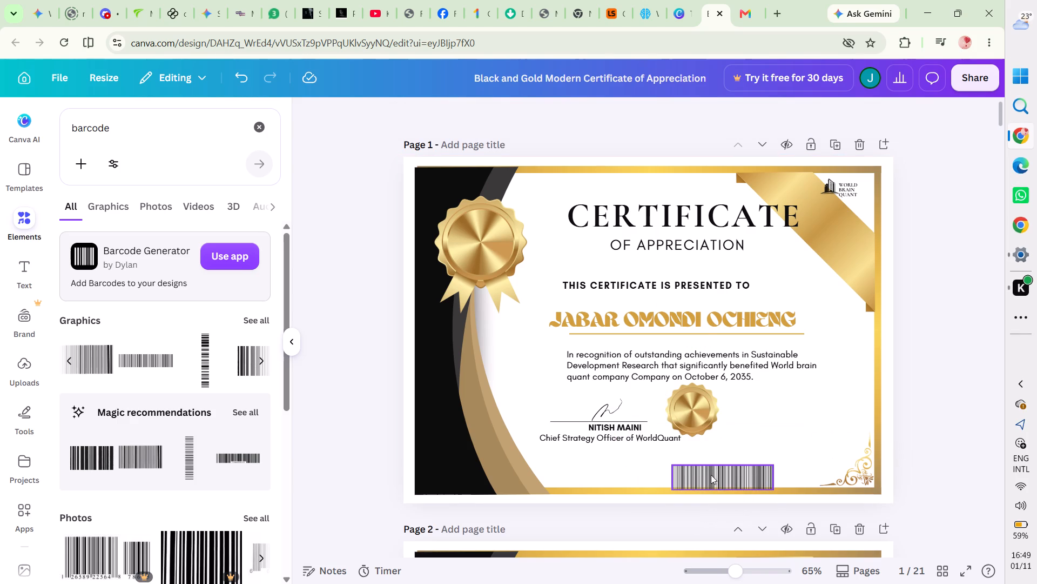
drag(711, 475, 696, 473)
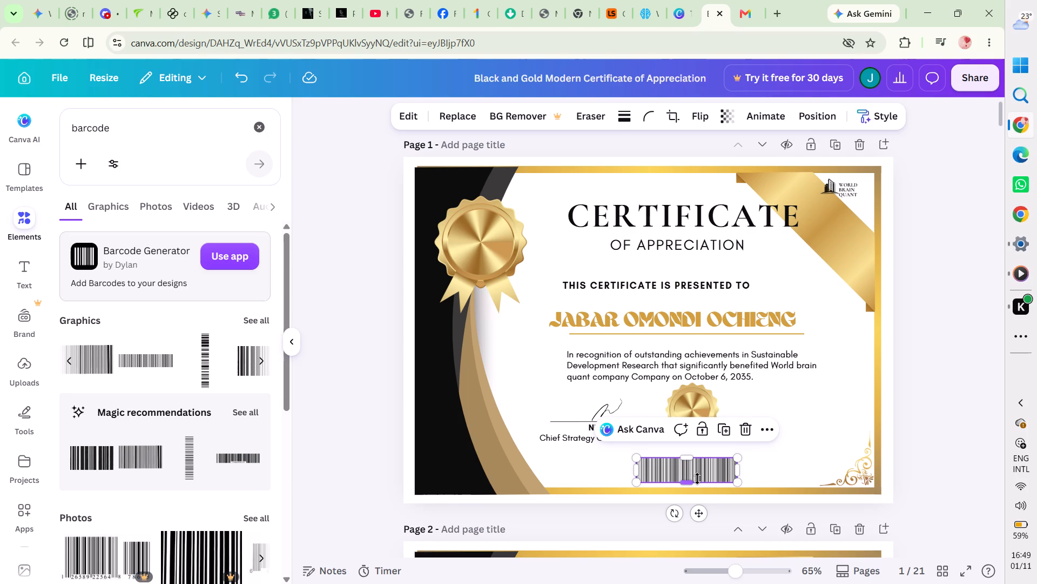
click(776, 470)
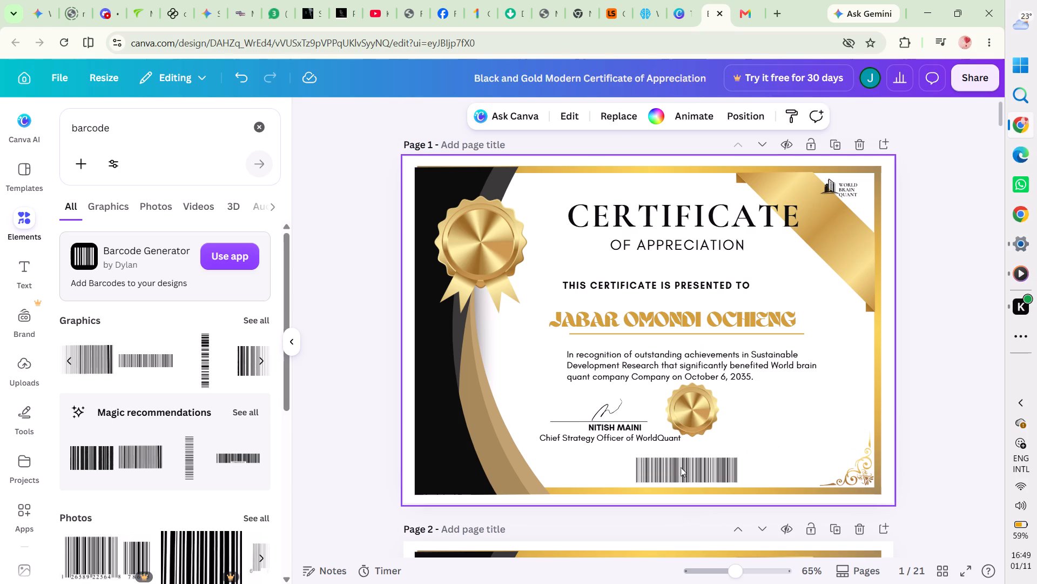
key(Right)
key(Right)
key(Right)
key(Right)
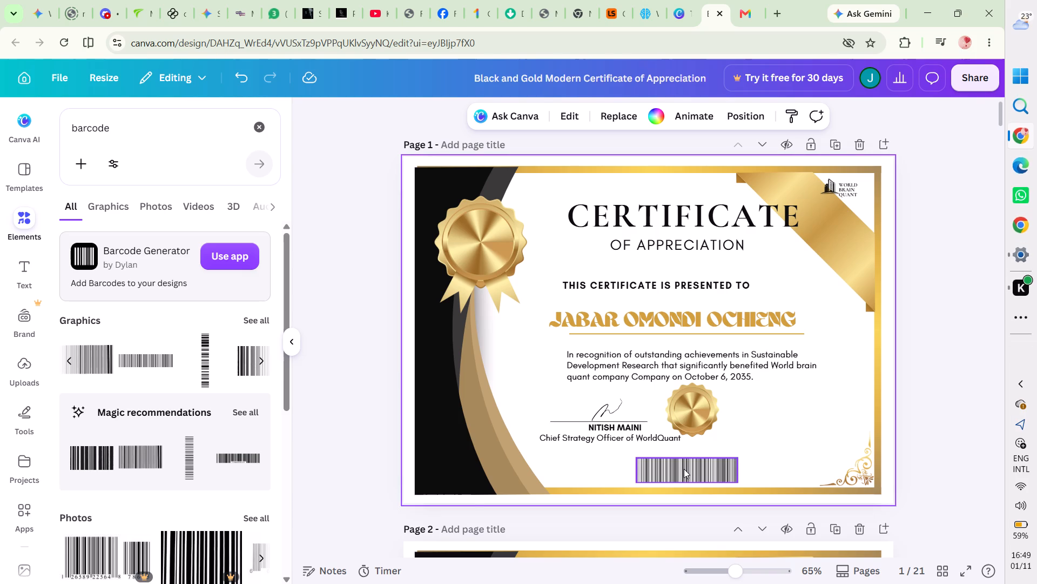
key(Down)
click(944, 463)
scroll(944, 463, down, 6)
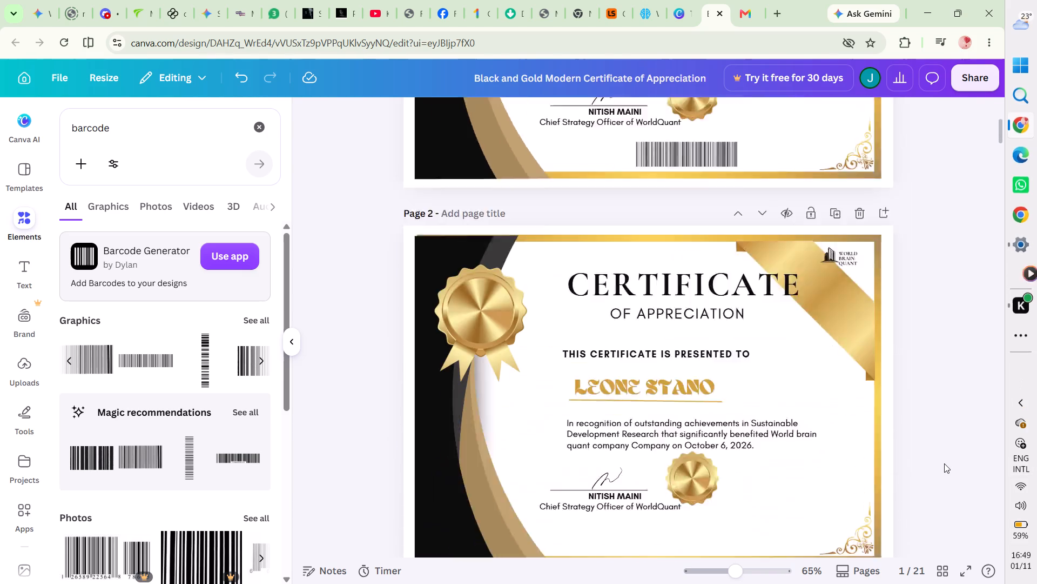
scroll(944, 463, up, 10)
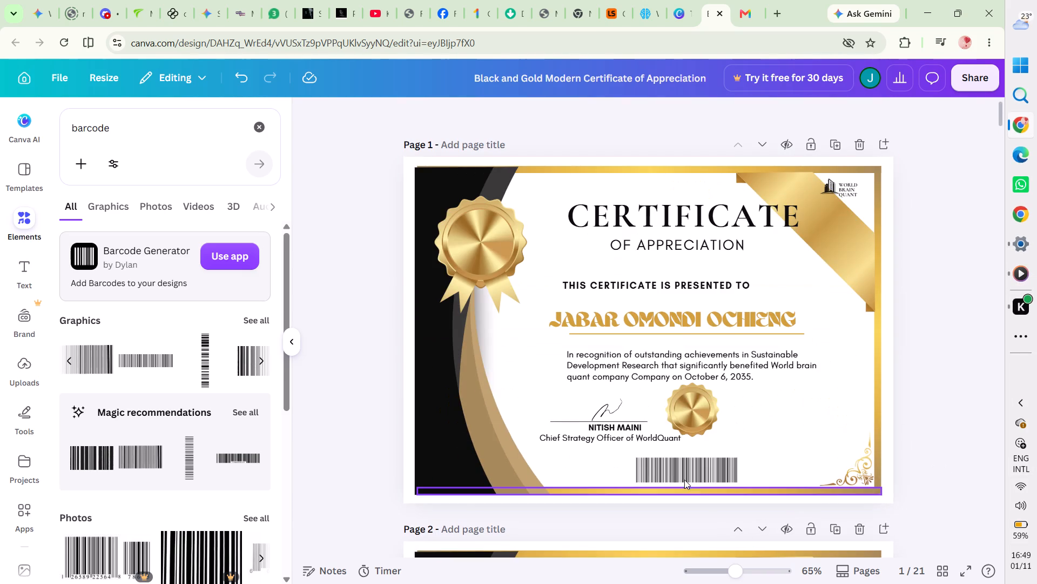
Nudge the page 1 barcode slightly to the right and up so it is centred beneath the small gold seal.
click(709, 474)
key(Right)
key(Right)
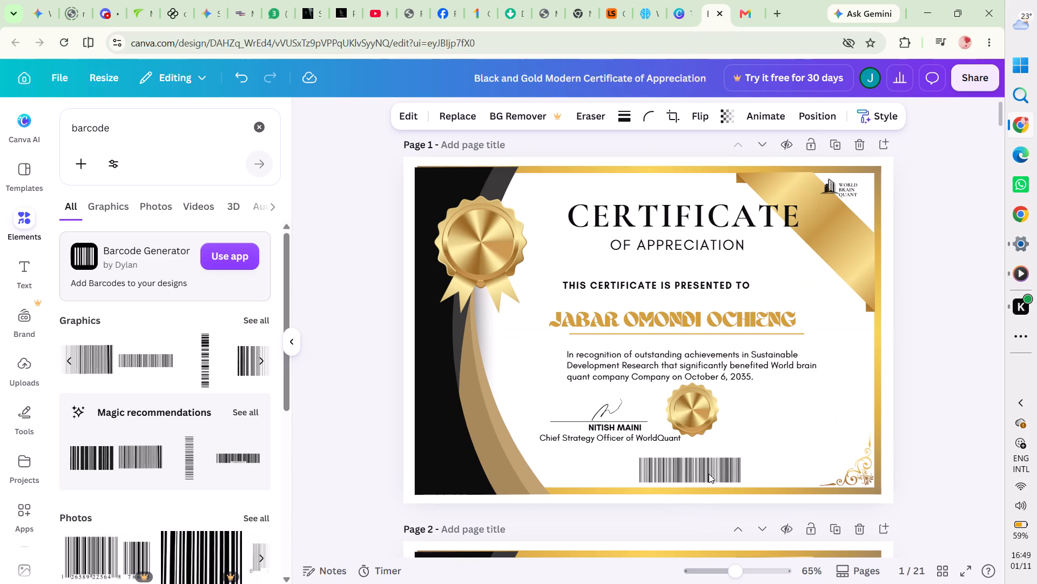
key(Left)
key(Up)
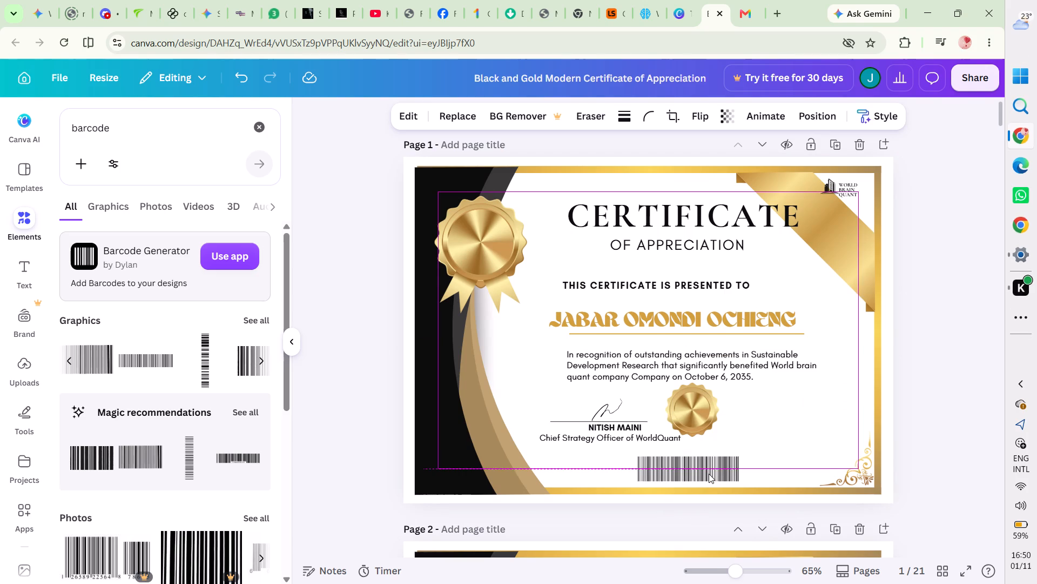
key(Right)
key(Right)
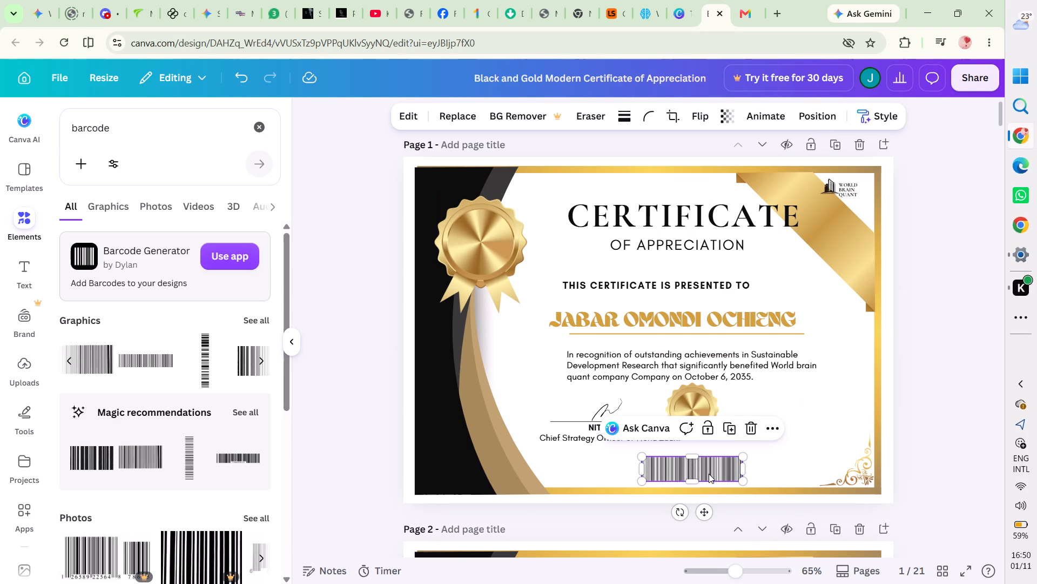
click(945, 453)
scroll(945, 453, down, 1)
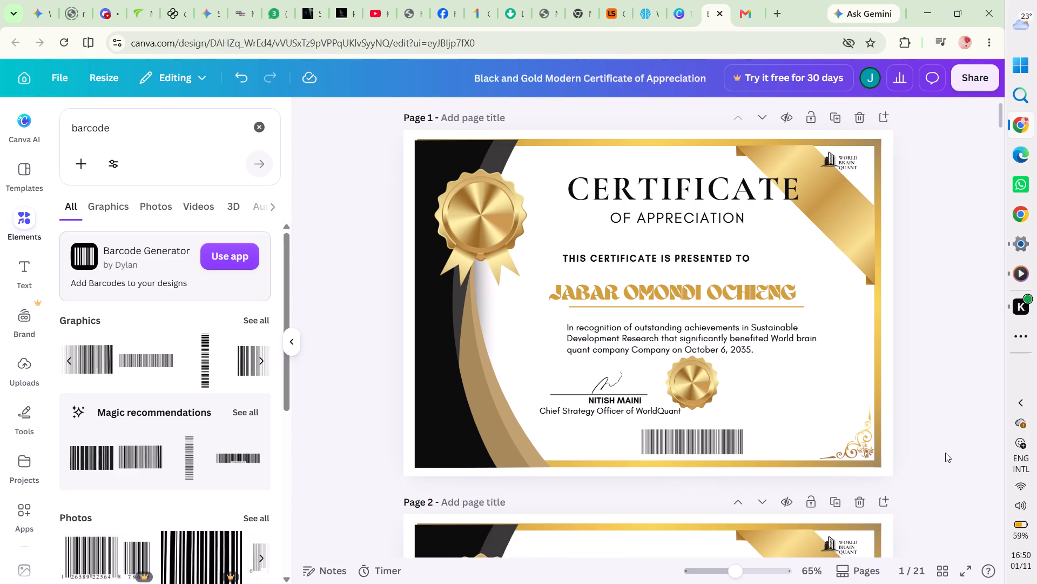
scroll(945, 453, down, 1)
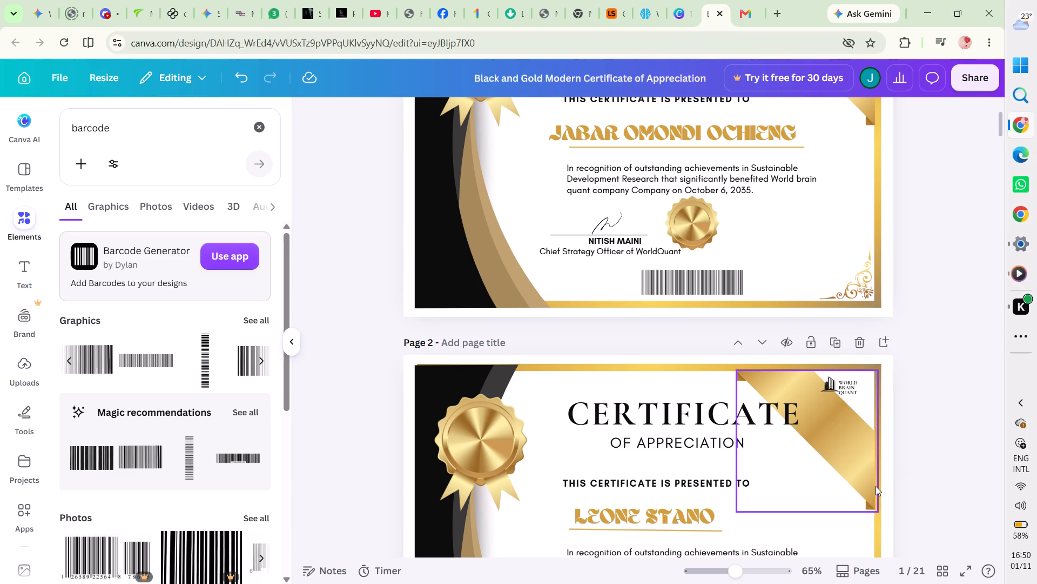
Review all the certificates from page 1 through page 21, checking the layout of each, and return to page 1.
scroll(876, 486, down, 6)
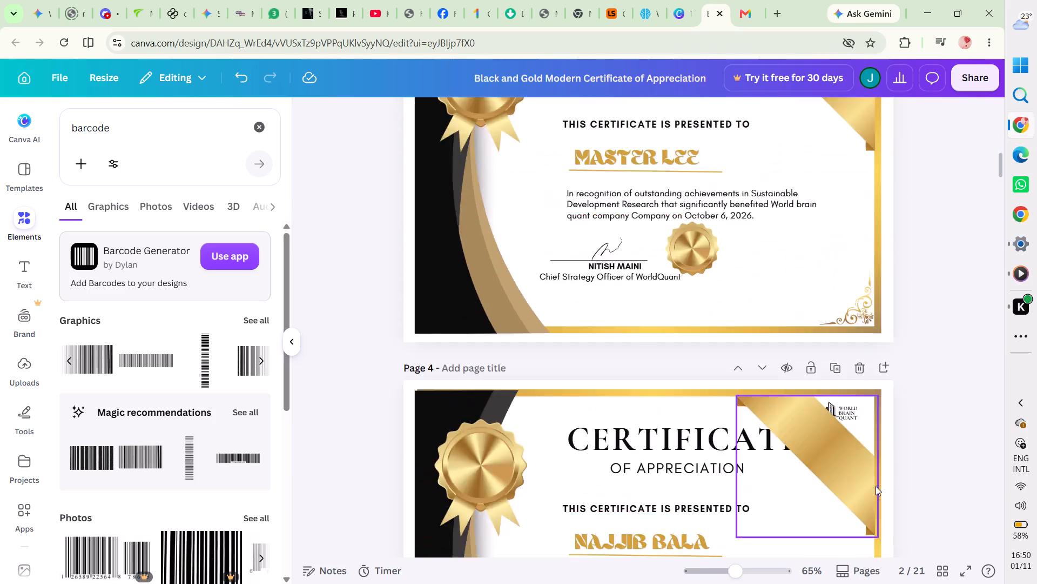
scroll(876, 486, down, 1)
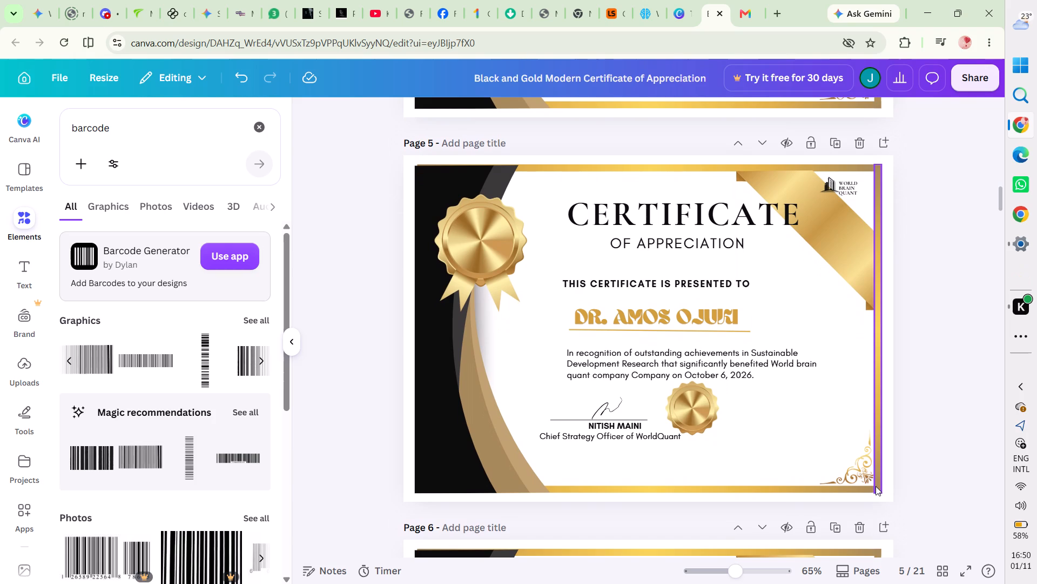
scroll(971, 501, down, 4)
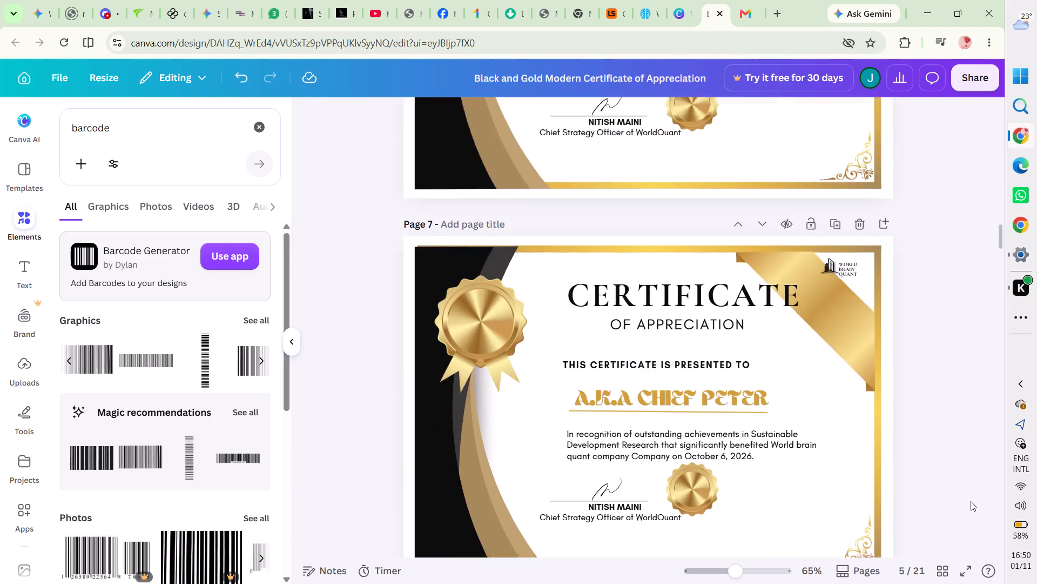
scroll(971, 501, down, 7)
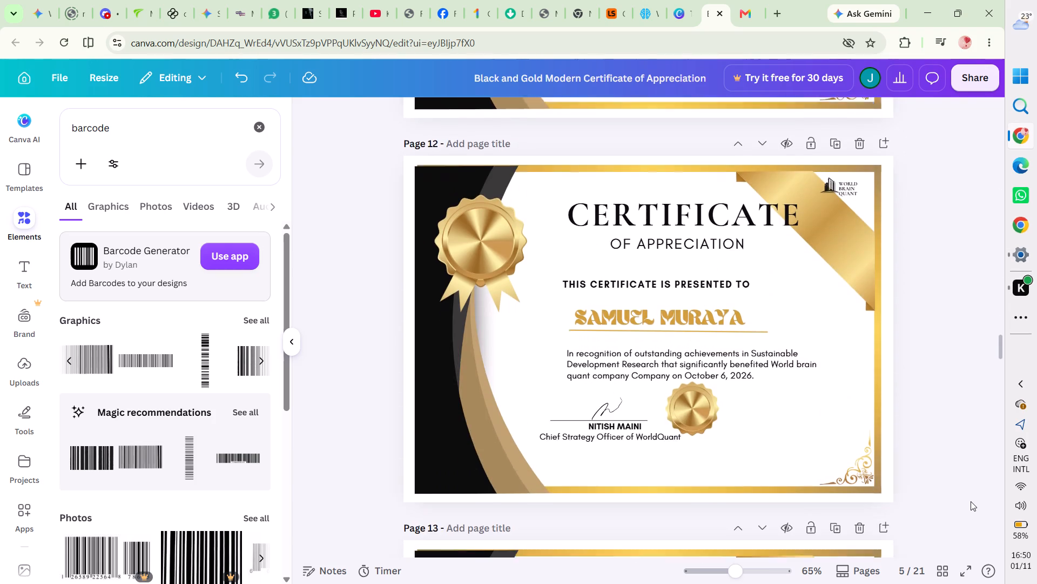
scroll(971, 501, down, 10)
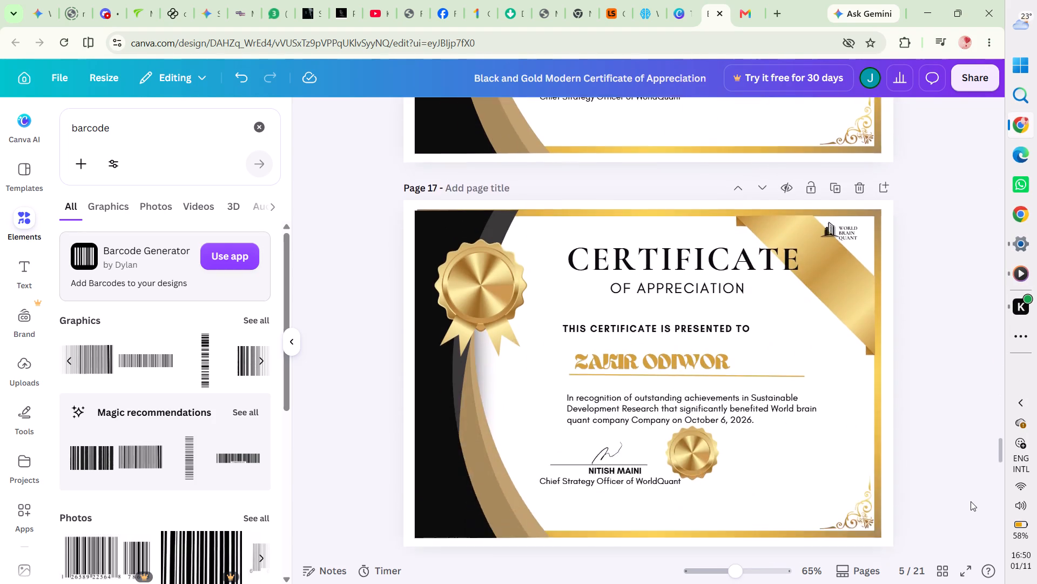
scroll(971, 501, down, 12)
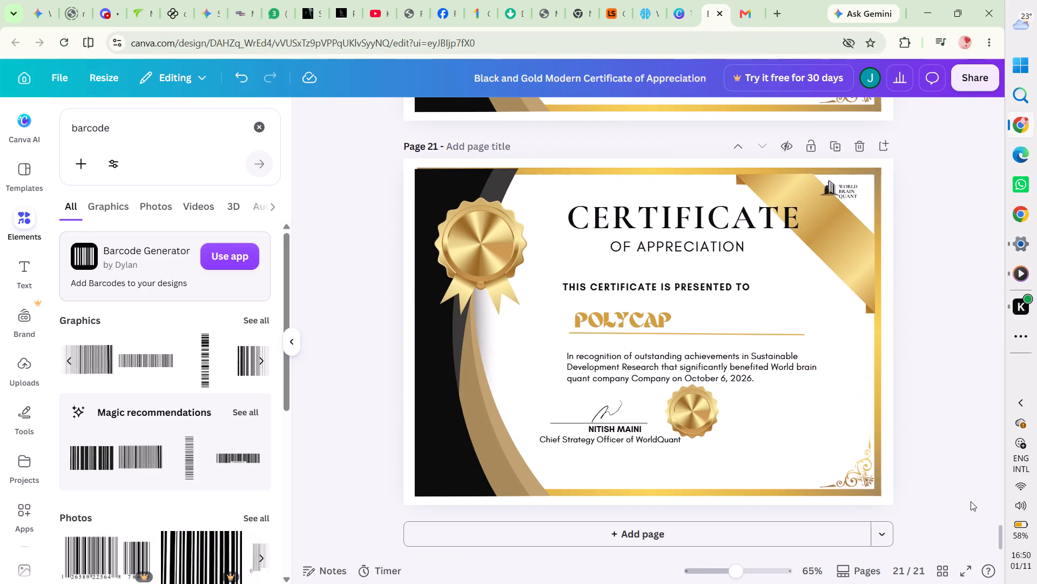
scroll(971, 501, up, 20)
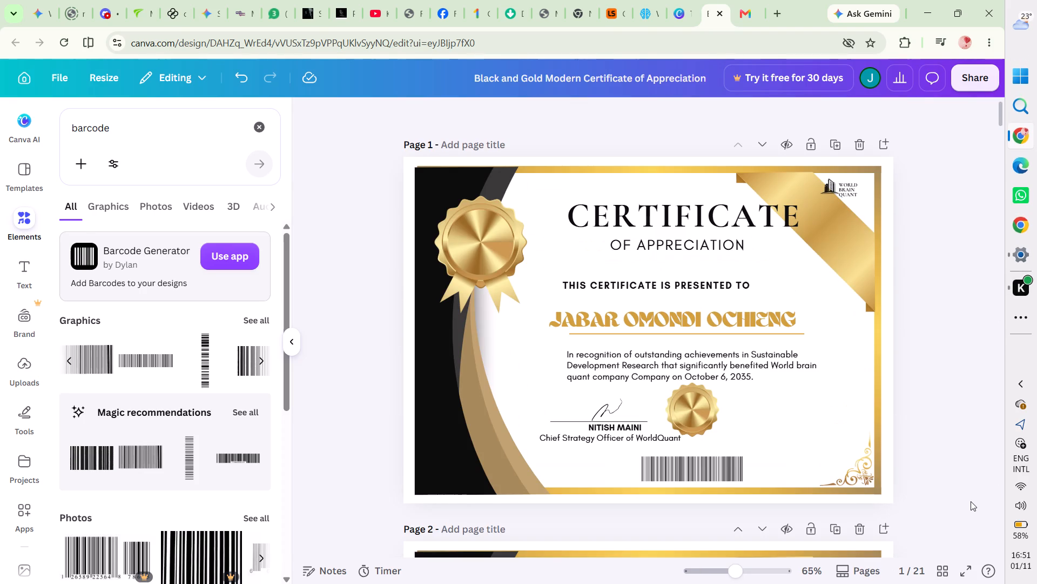
Copy the barcode on page 1.
click(717, 474)
key(ctrl+c)
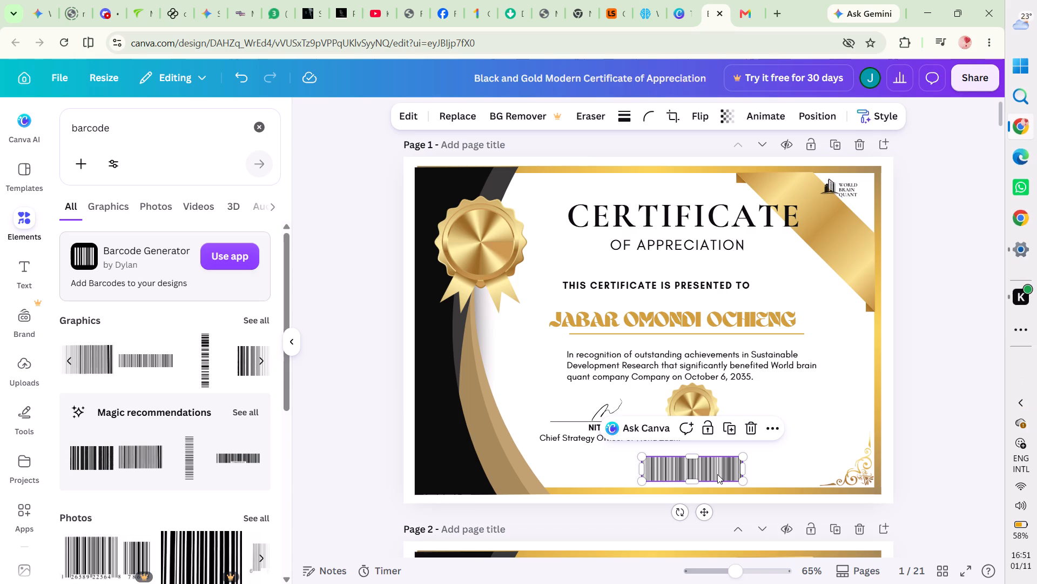
click(717, 474)
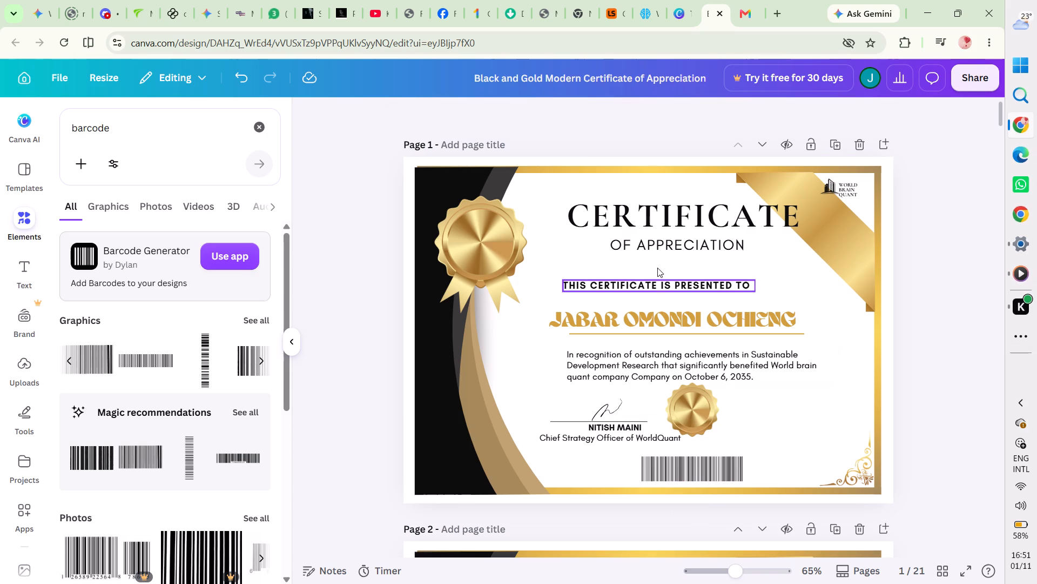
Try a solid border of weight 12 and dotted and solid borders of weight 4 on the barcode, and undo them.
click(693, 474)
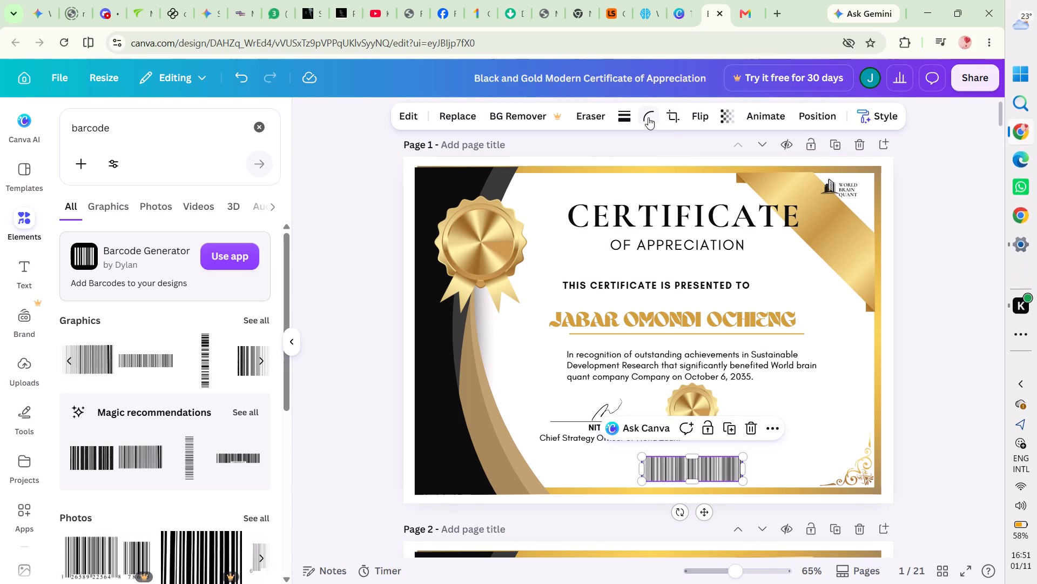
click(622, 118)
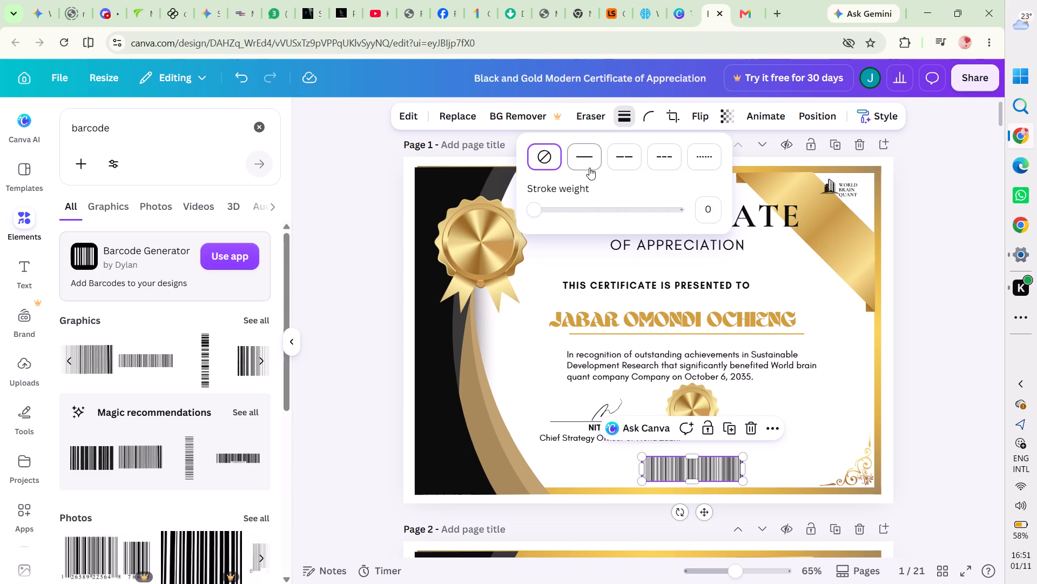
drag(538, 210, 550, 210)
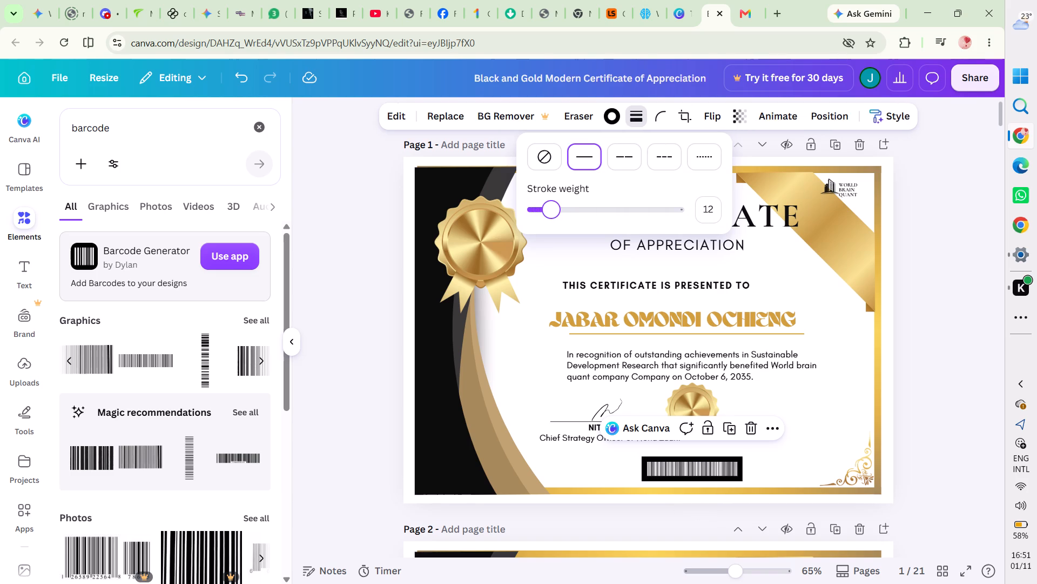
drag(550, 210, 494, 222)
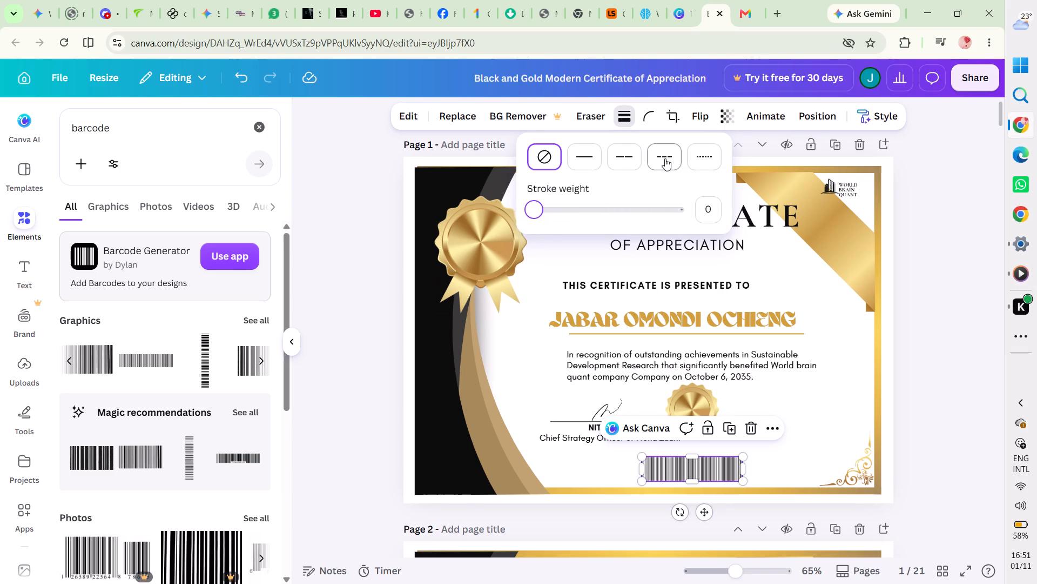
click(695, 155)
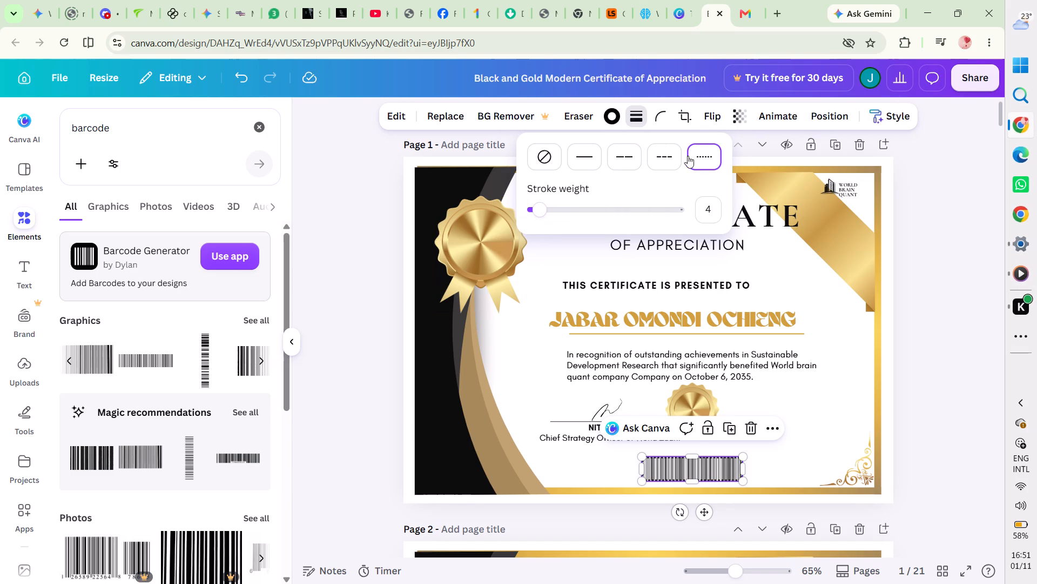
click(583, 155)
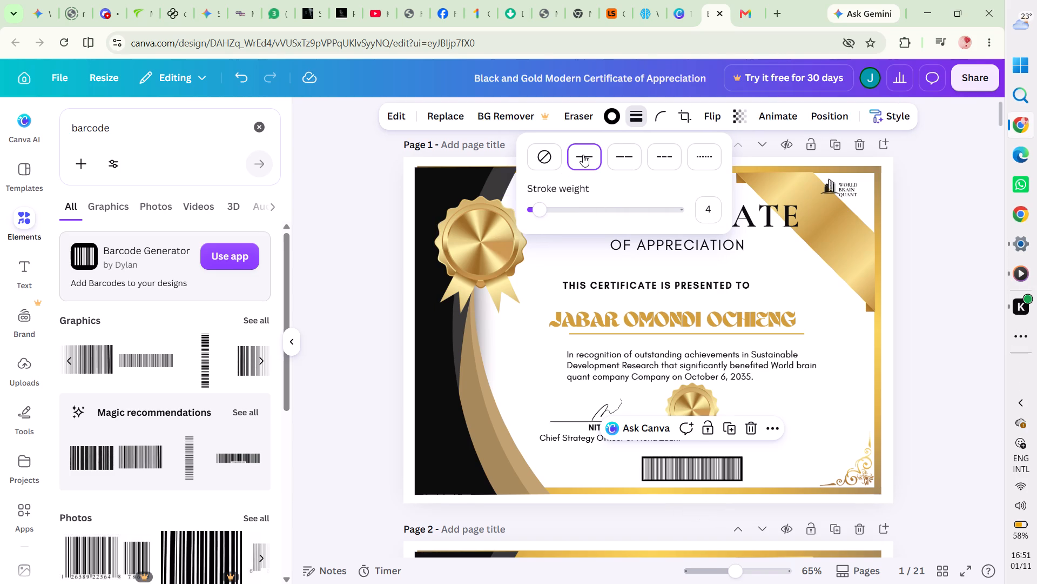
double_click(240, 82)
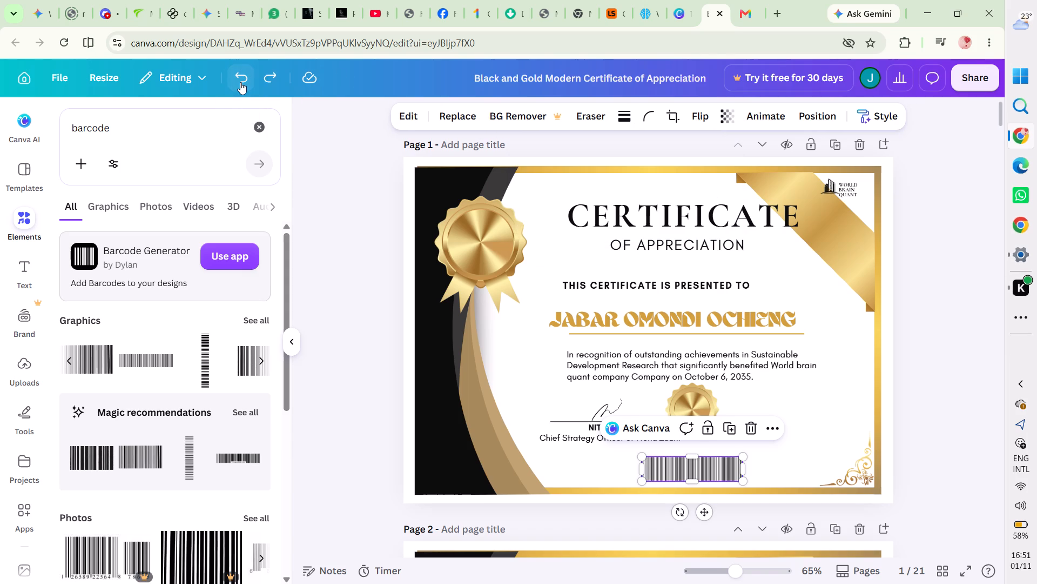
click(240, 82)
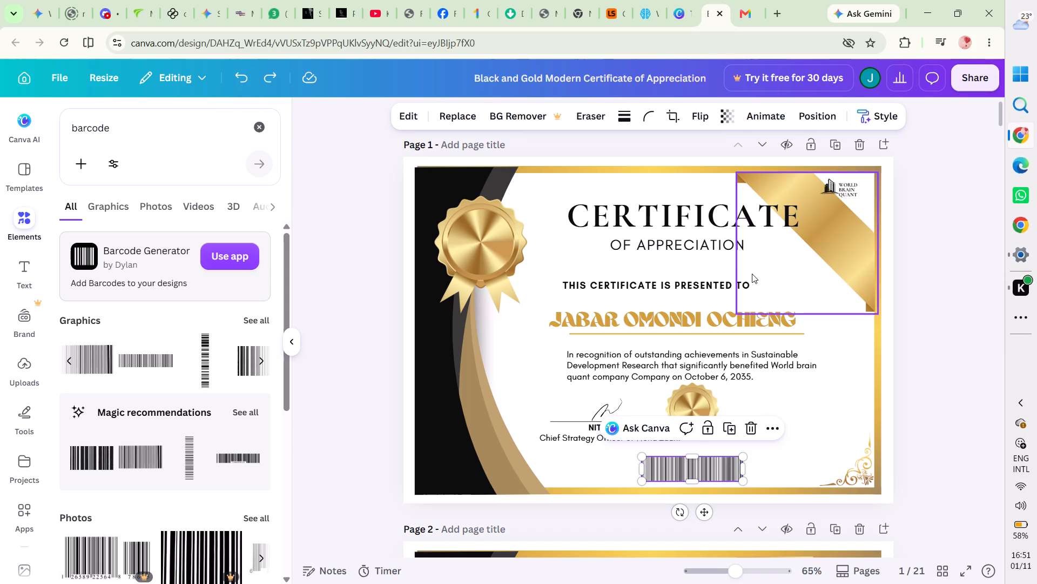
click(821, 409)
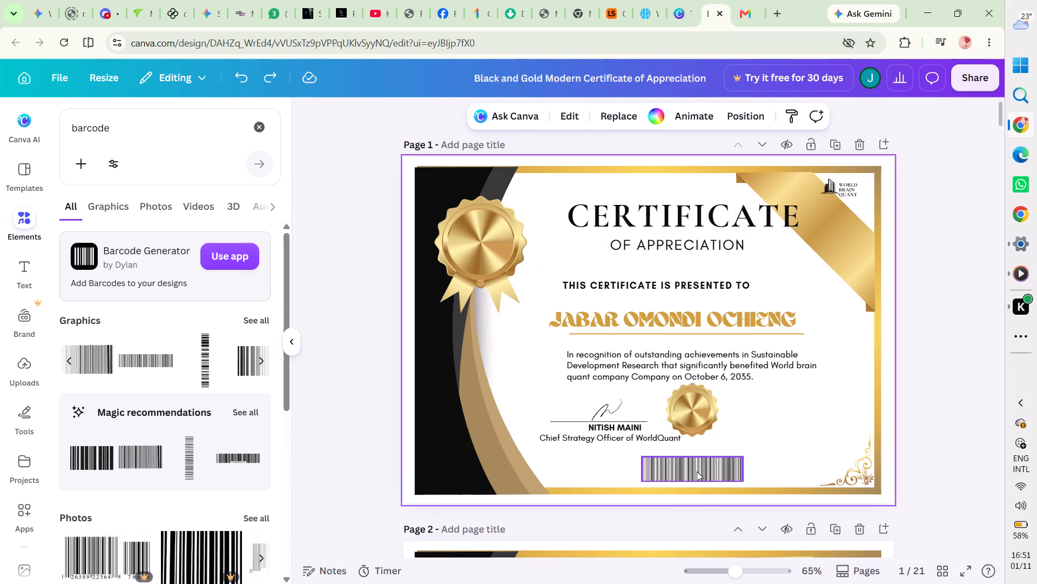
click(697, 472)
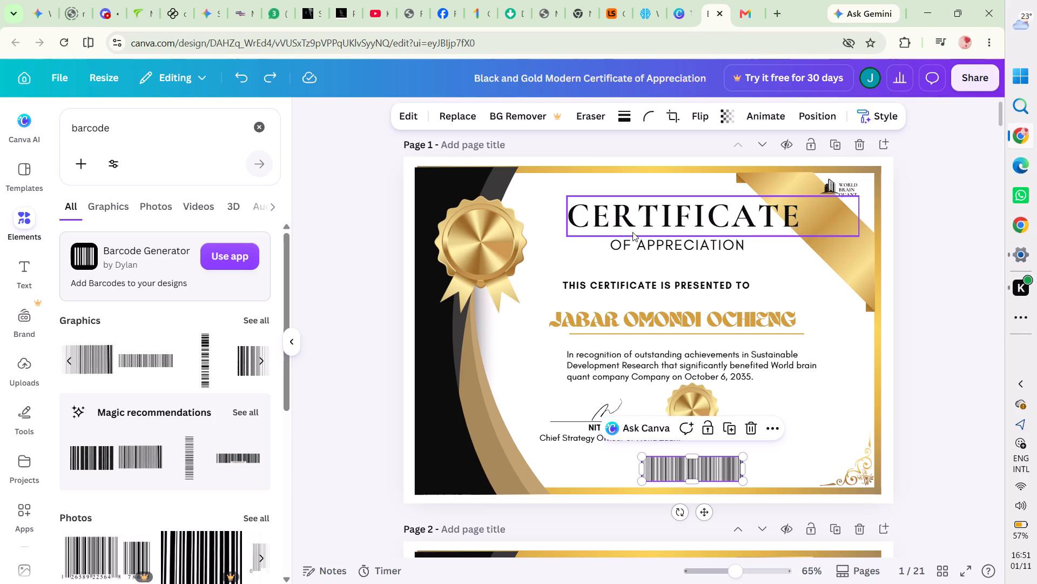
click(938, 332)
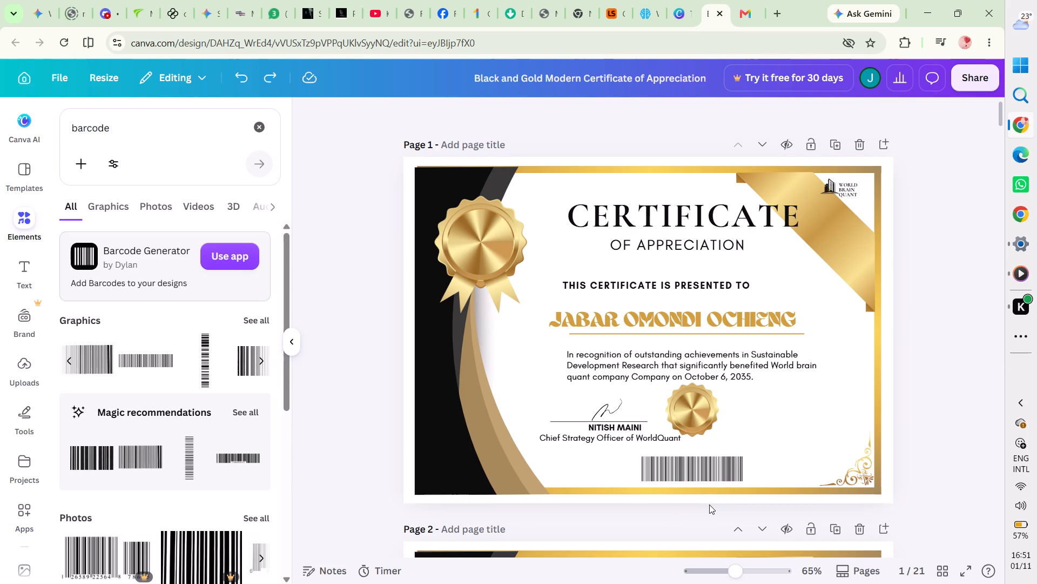
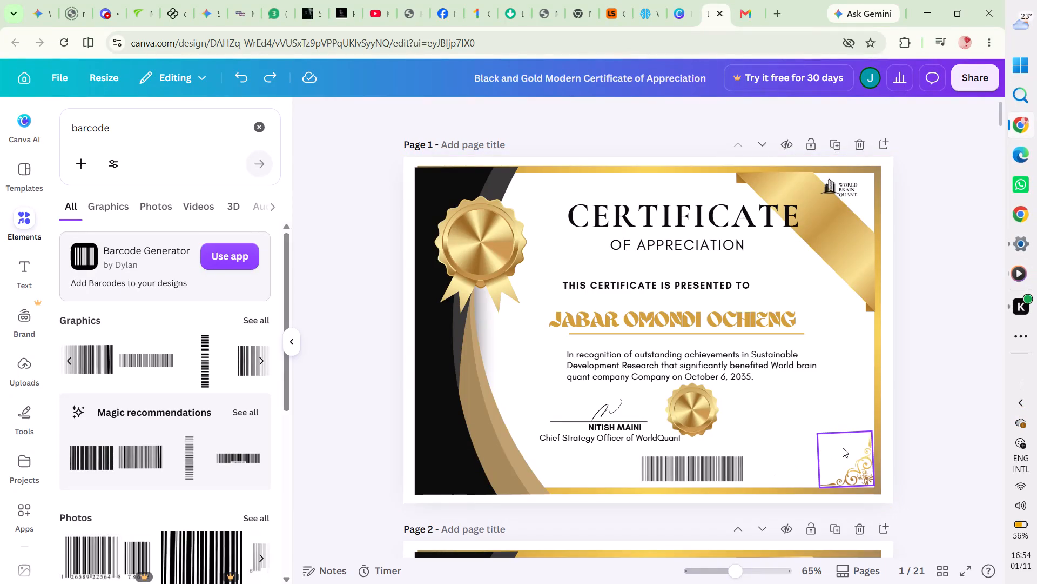
Copy the barcode on page 1 and paste it onto page 2 beneath the small gold seal.
click(720, 464)
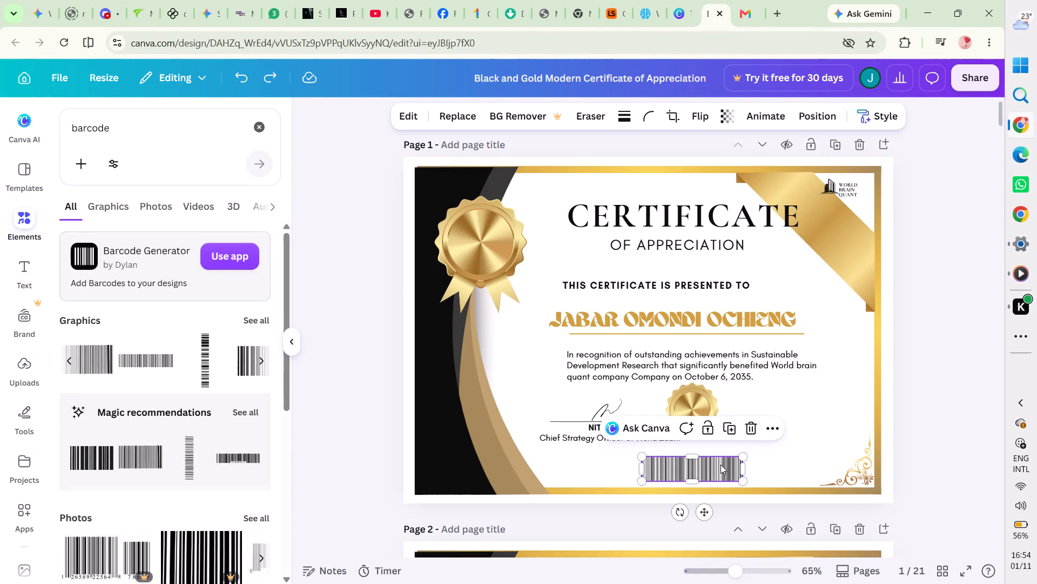
key(ctrl+c)
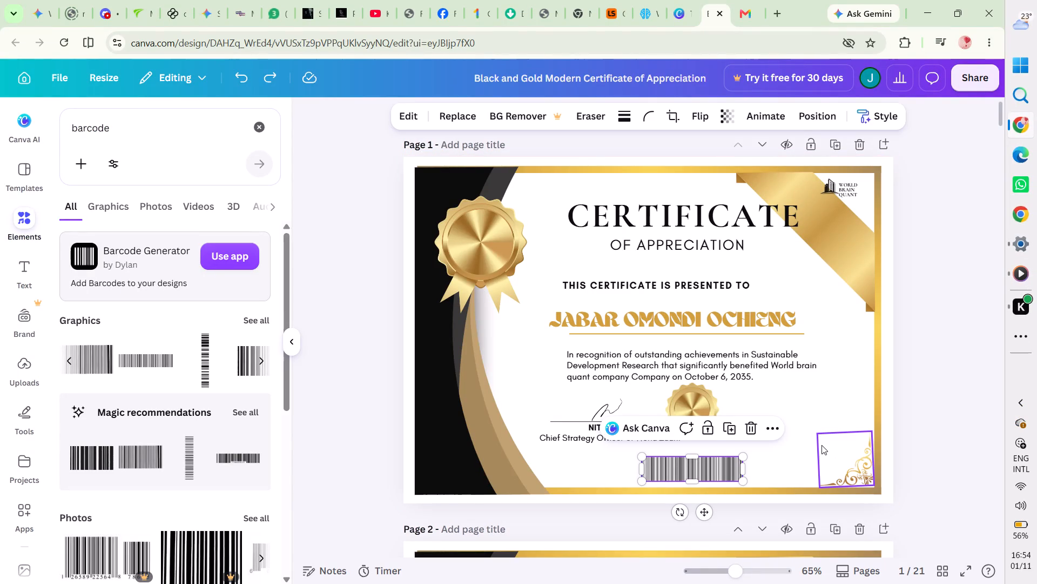
click(804, 404)
scroll(804, 404, down, 2)
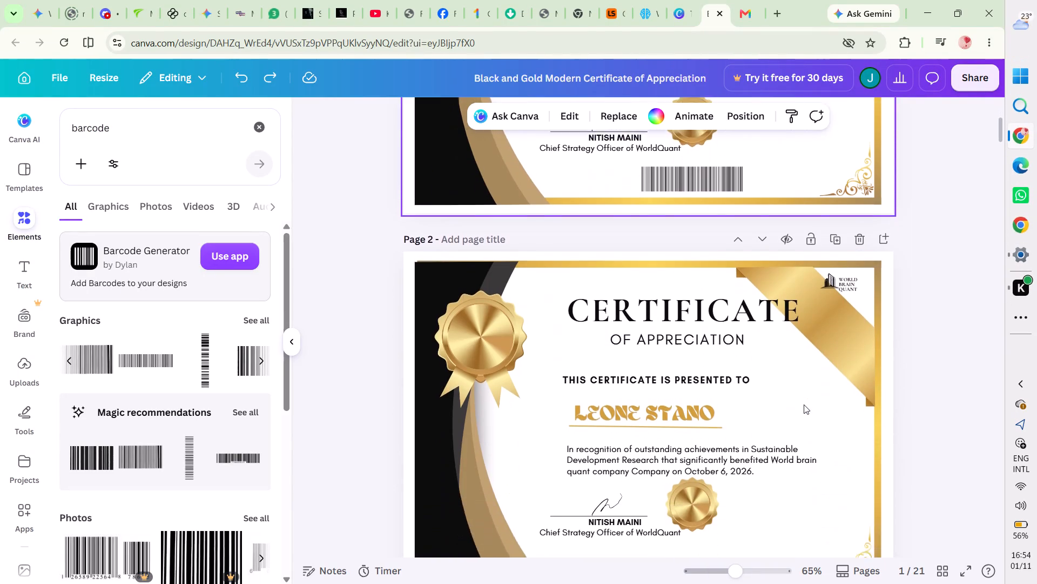
scroll(804, 404, down, 1)
scroll(735, 290, up, 1)
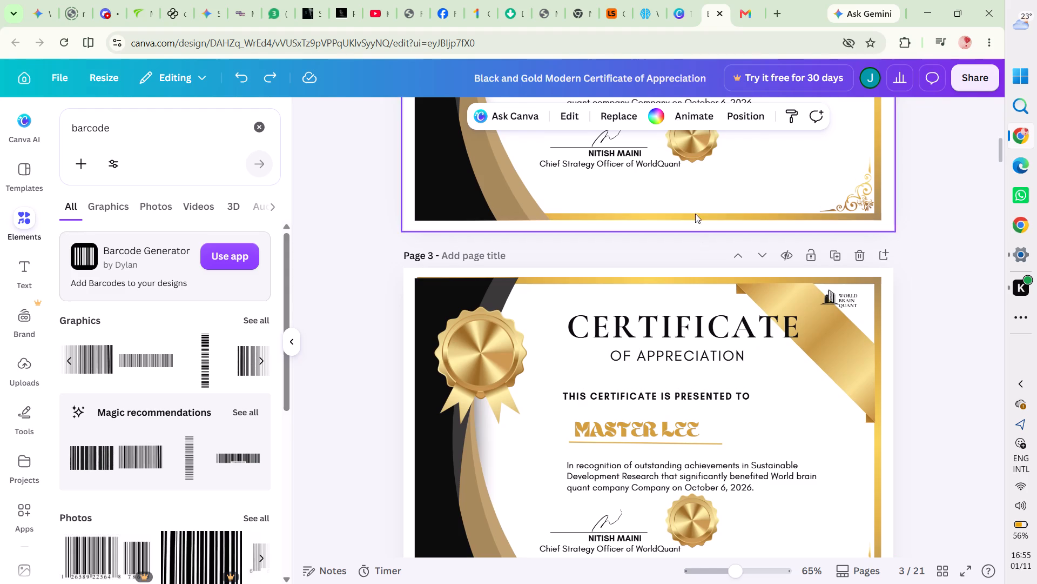
click(689, 205)
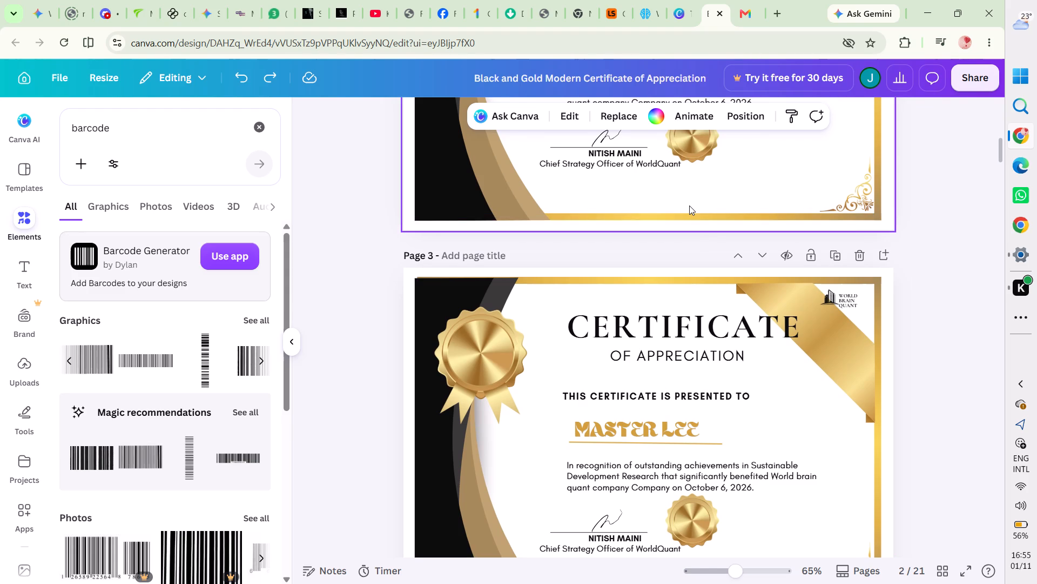
key(ctrl+v)
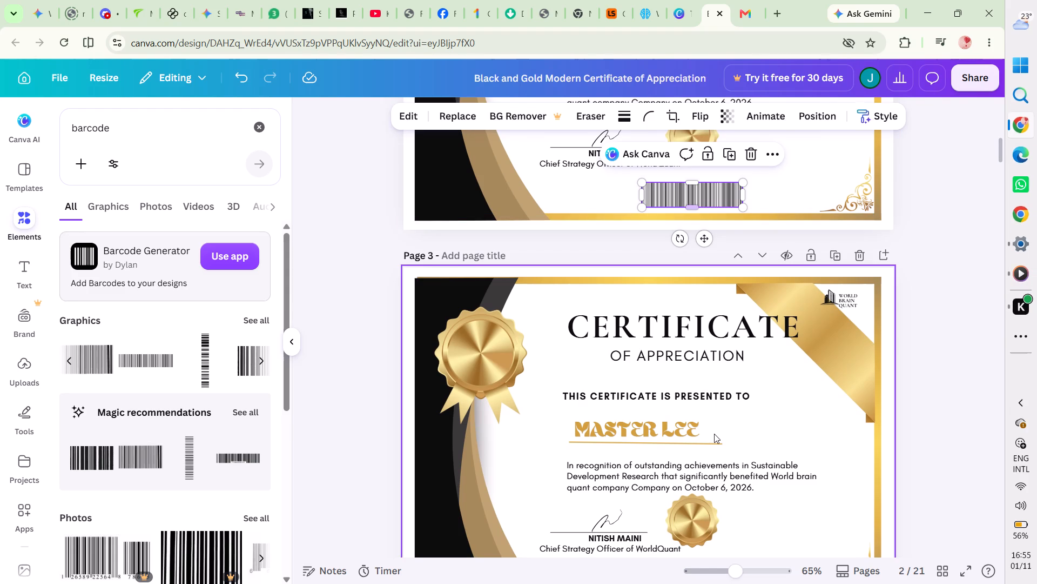
Paste the copied barcode onto pages 3 and 4, beneath the small gold seal.
scroll(714, 434, down, 1)
click(743, 459)
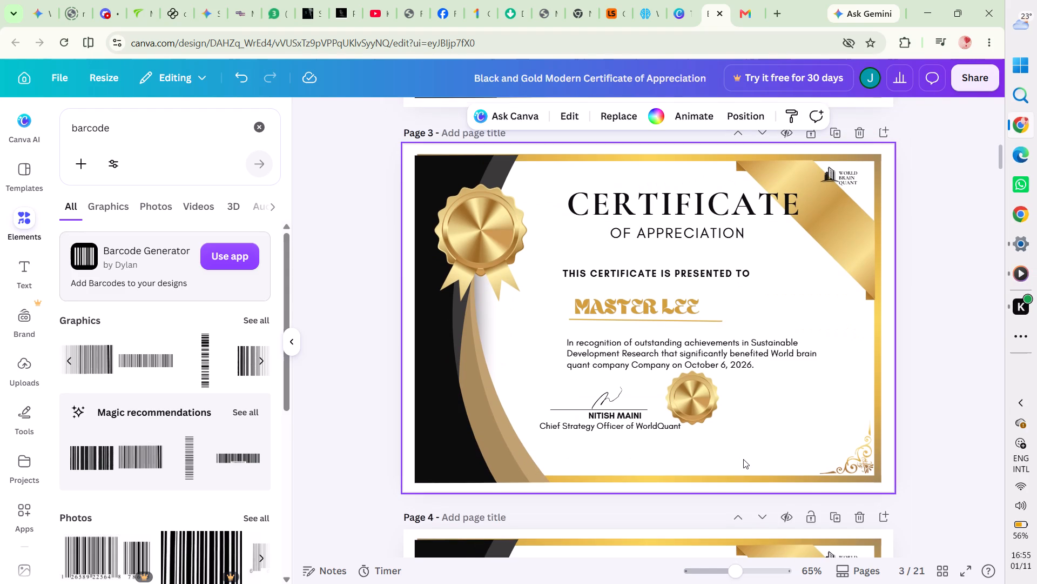
key(ctrl+v)
scroll(743, 459, down, 1)
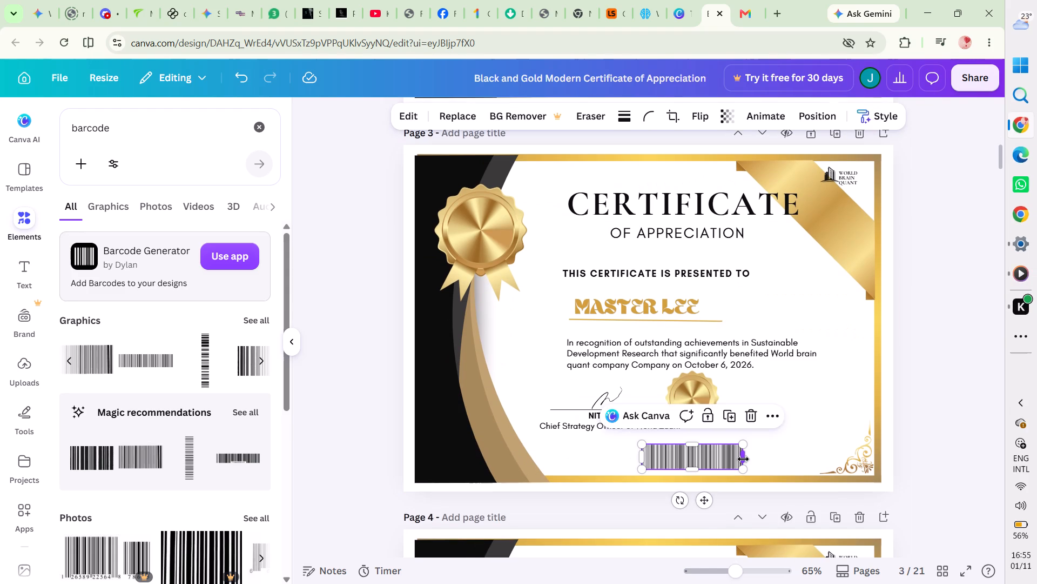
scroll(743, 459, down, 3)
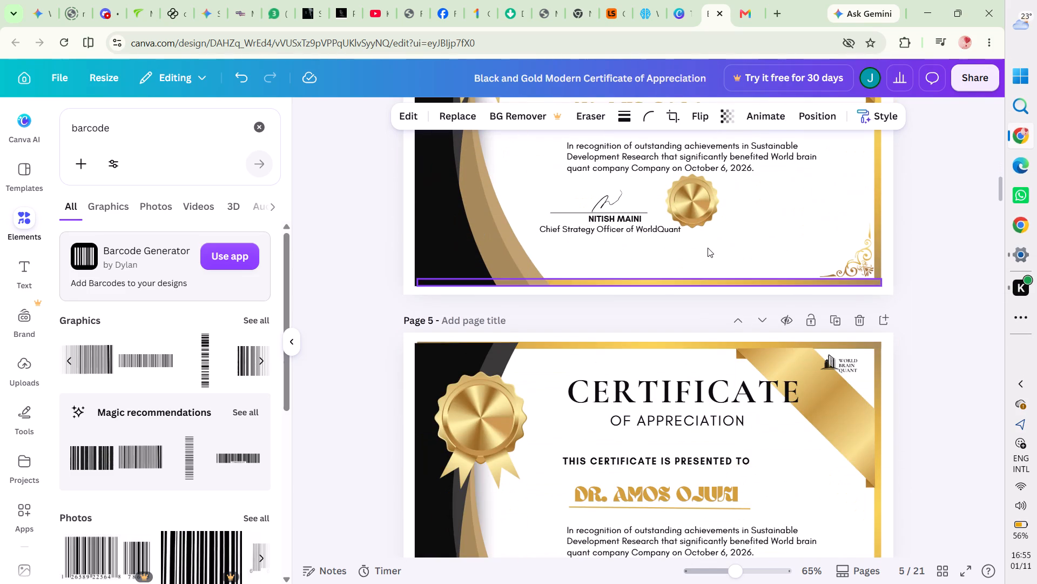
click(708, 248)
key(ctrl+v)
Paste the copied barcode beneath the small gold seal on pages 6 and 7, passing over page 5.
scroll(708, 248, down, 3)
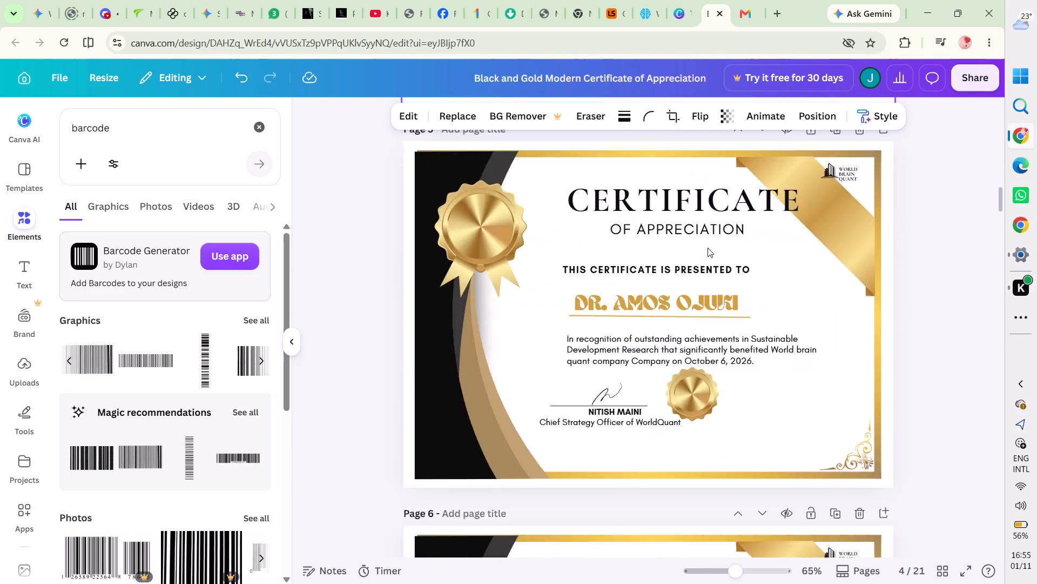
click(702, 368)
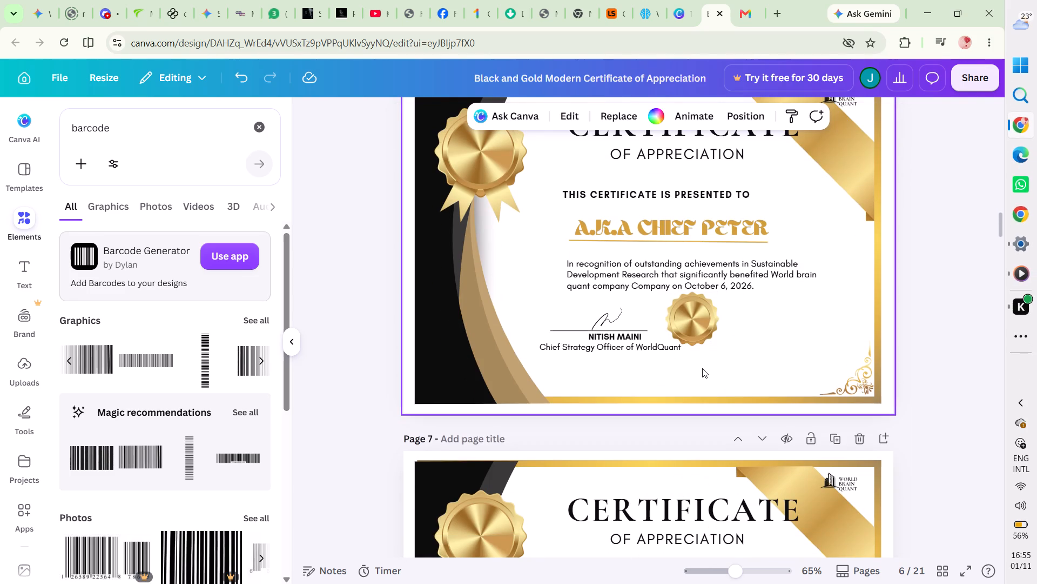
key(ctrl+v)
scroll(702, 368, down, 2)
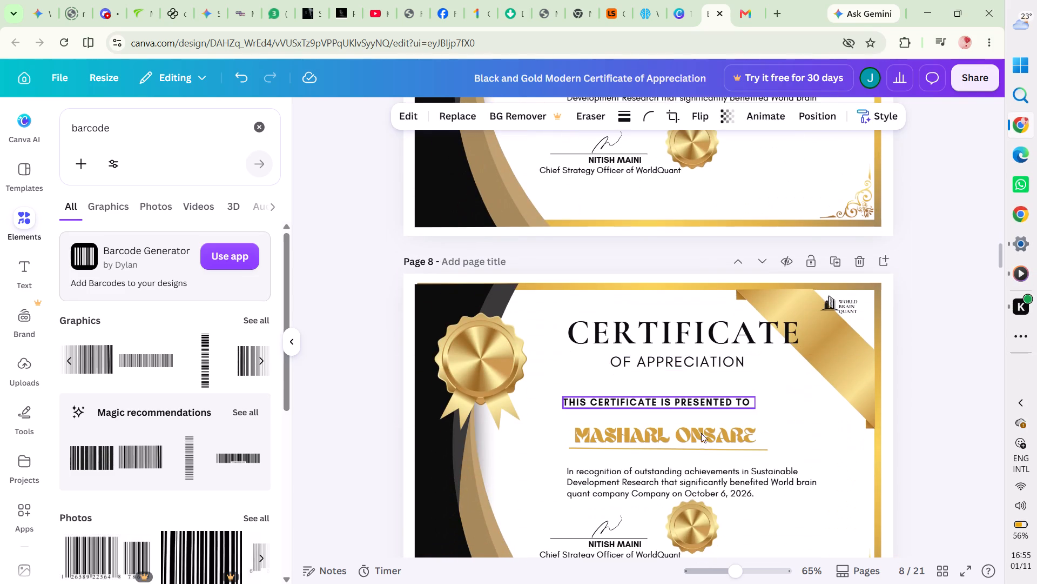
click(690, 210)
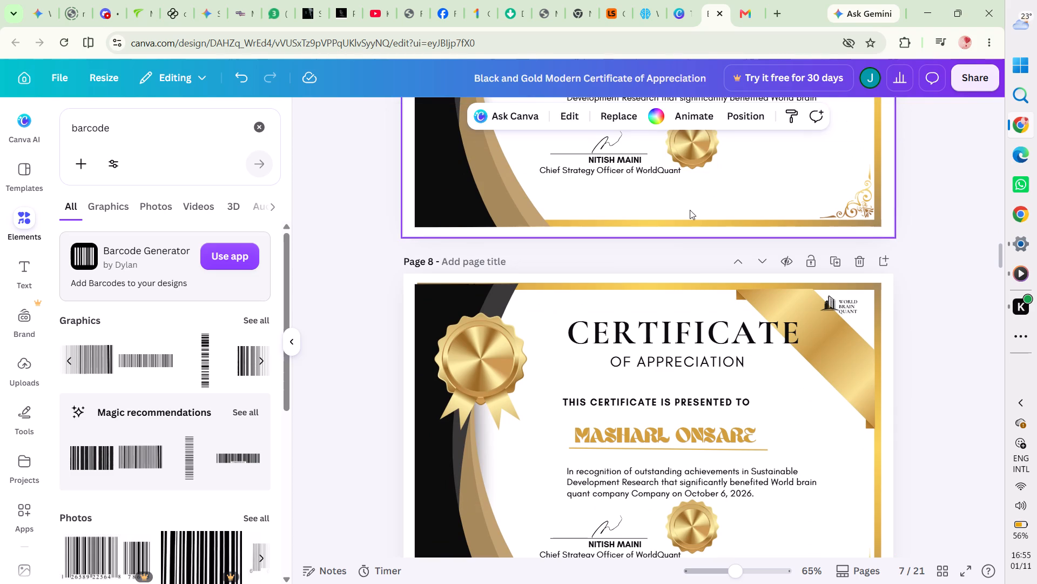
key(ctrl+v)
Paste the copied barcode onto pages 8 and 9, beneath the small gold seal.
scroll(690, 210, down, 2)
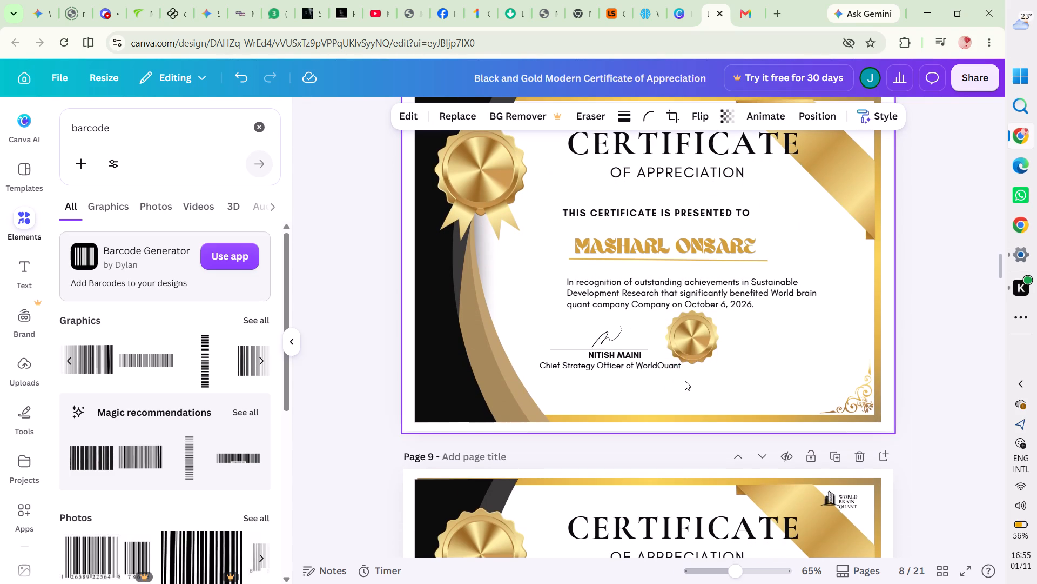
click(685, 381)
key(ctrl+v)
scroll(685, 381, down, 1)
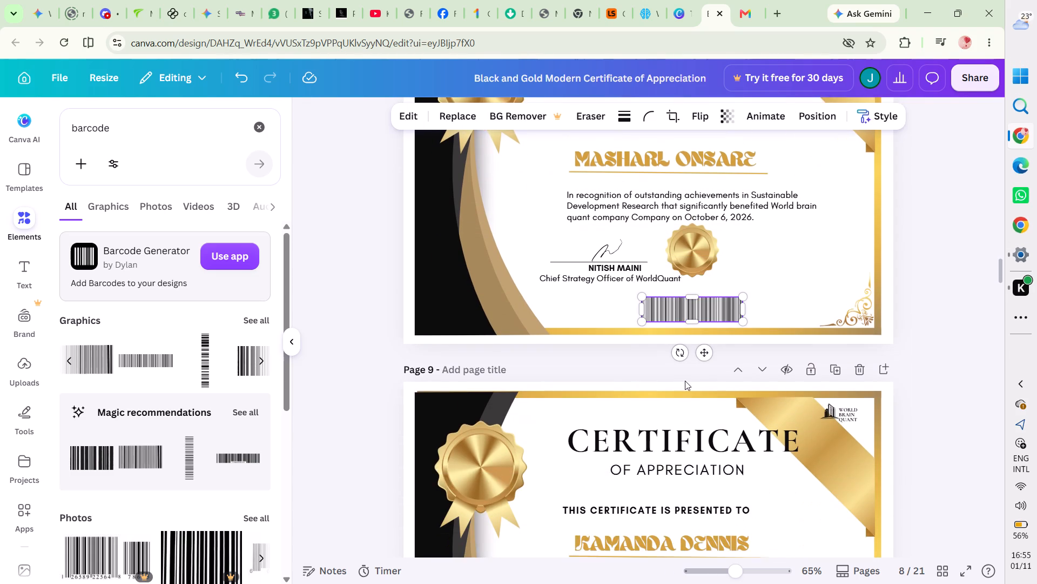
scroll(685, 381, down, 1)
scroll(695, 477, down, 2)
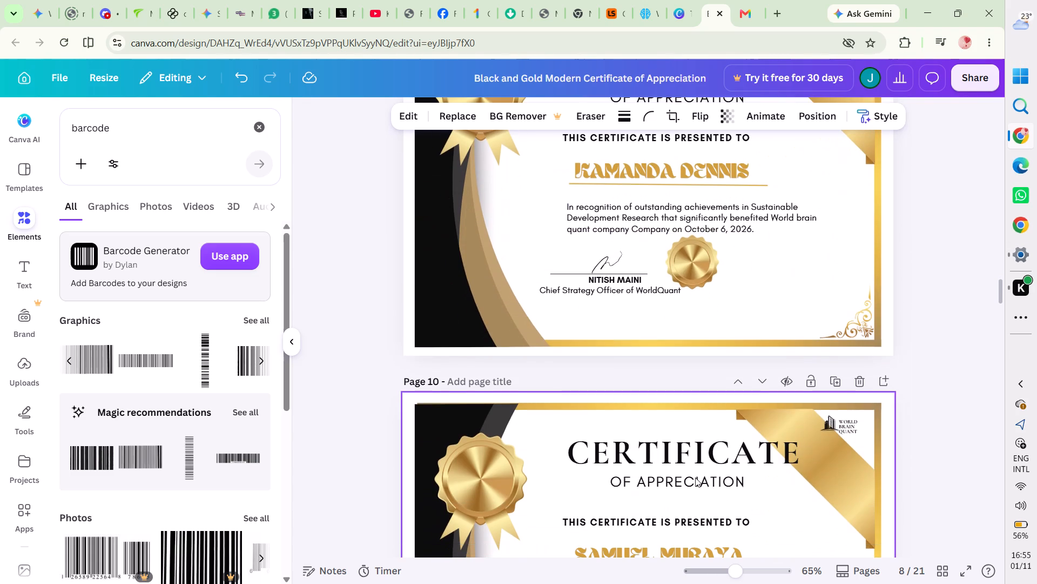
click(679, 321)
key(ctrl+v)
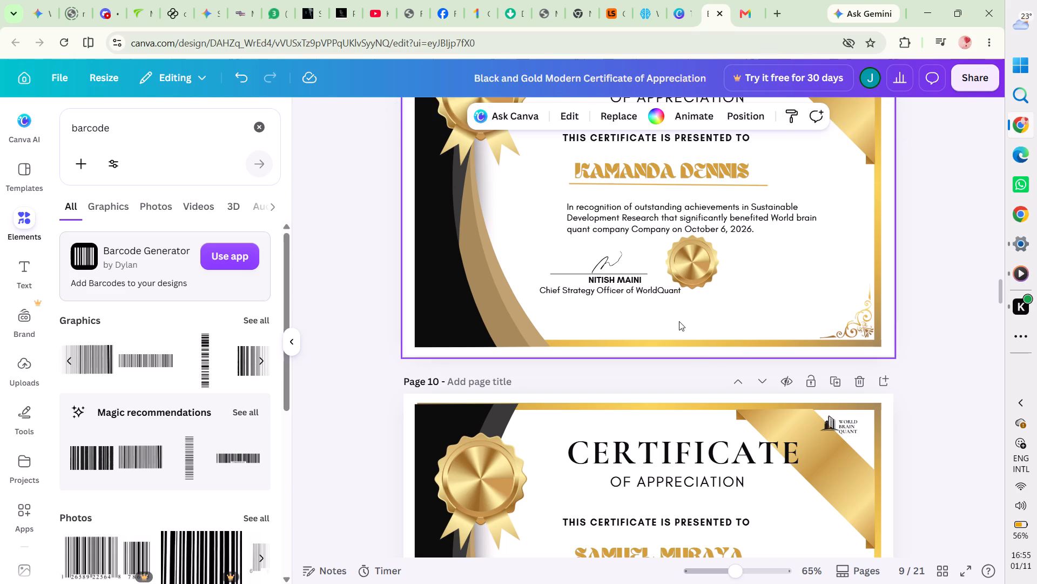
Paste the copied barcode onto pages 10 and 11, beneath the small gold seal.
scroll(679, 321, down, 3)
click(698, 278)
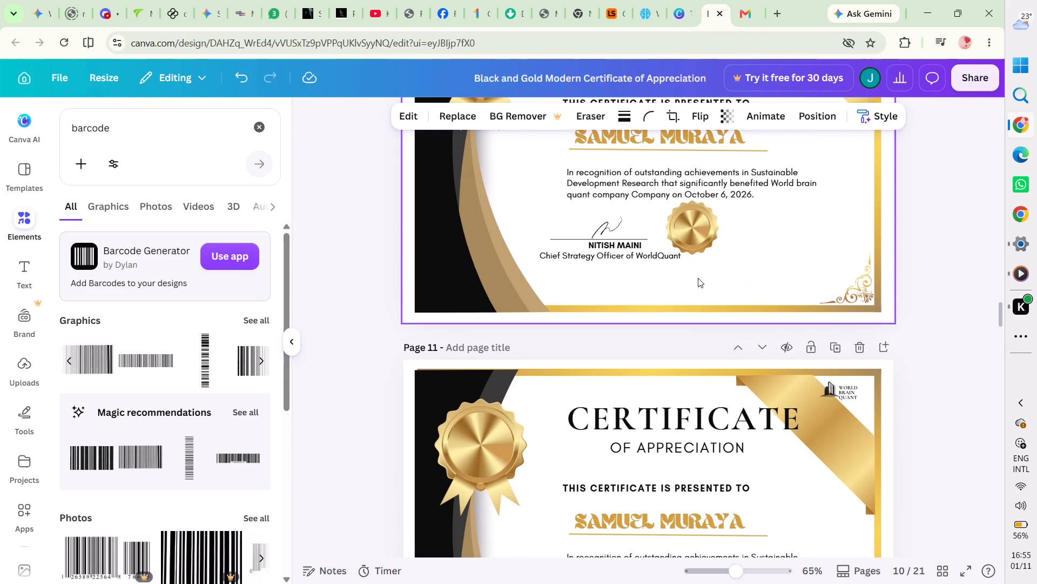
key(ctrl+v)
scroll(698, 278, down, 2)
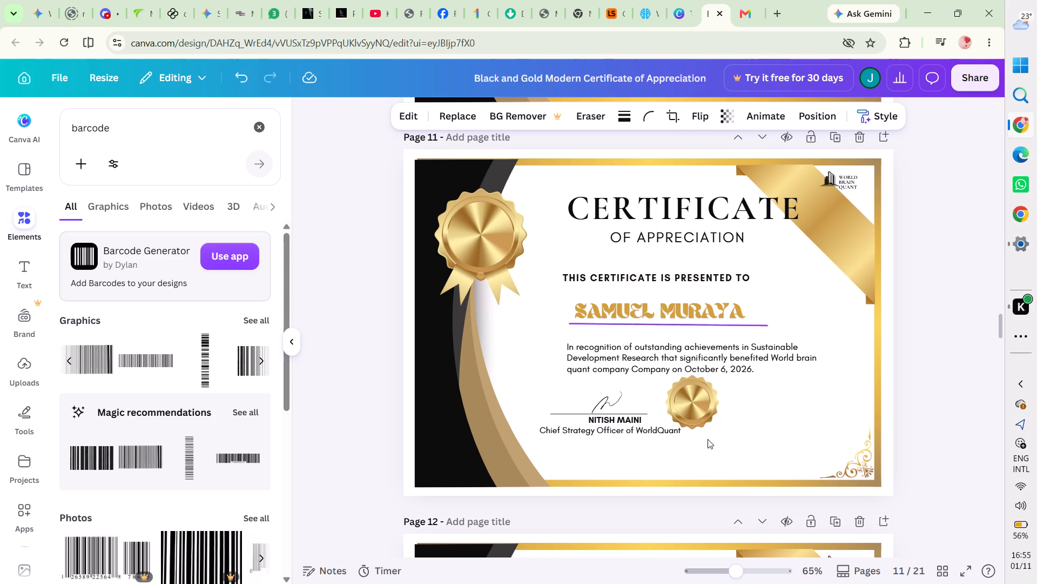
click(712, 460)
key(ctrl+v)
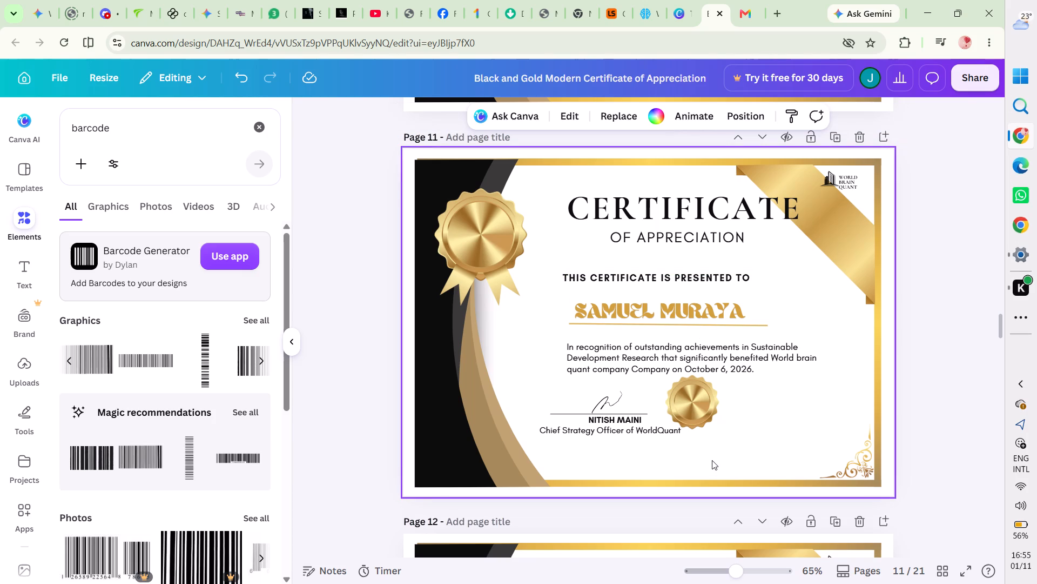
Paste the copied barcode onto pages 12 and 13, beneath the small gold seal.
scroll(712, 460, down, 1)
scroll(769, 483, down, 1)
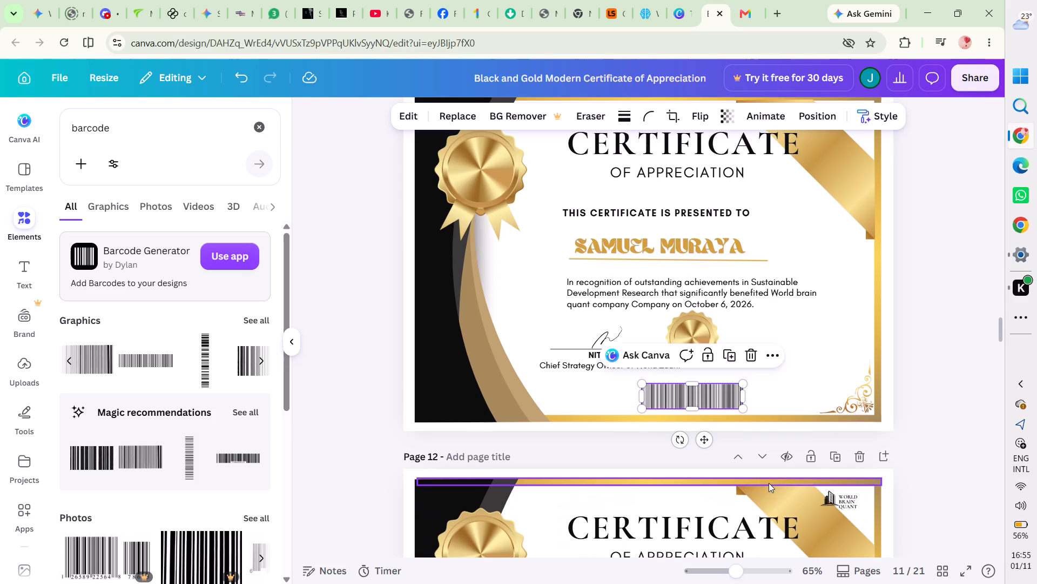
scroll(769, 483, down, 2)
click(674, 298)
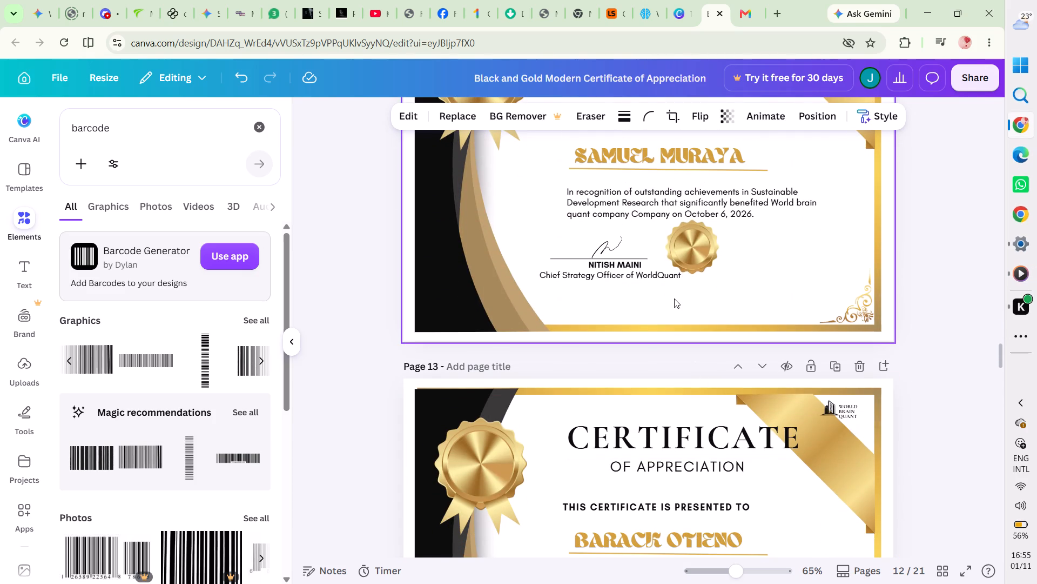
key(ctrl+v)
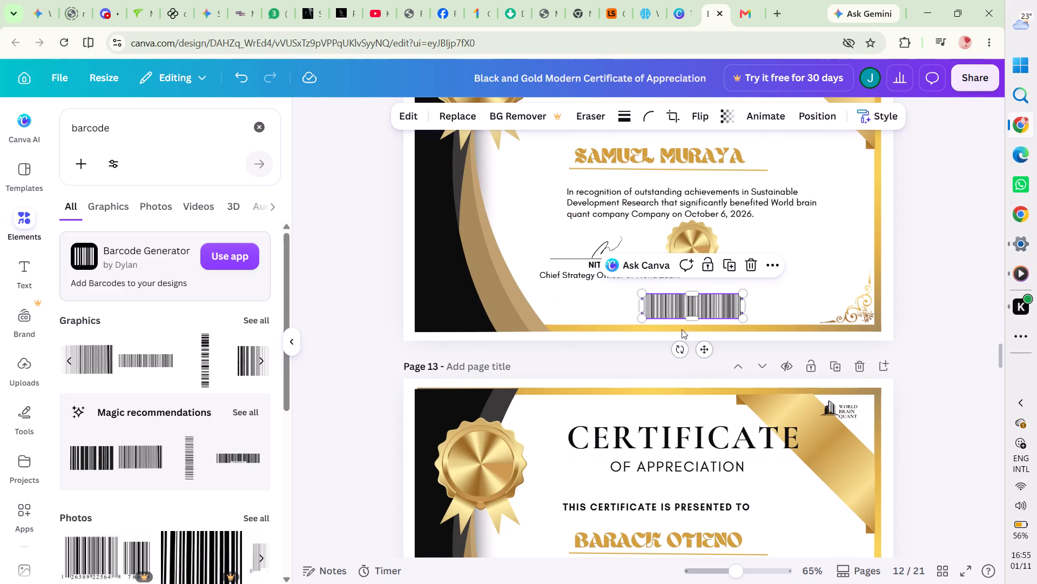
scroll(712, 481, down, 3)
click(686, 412)
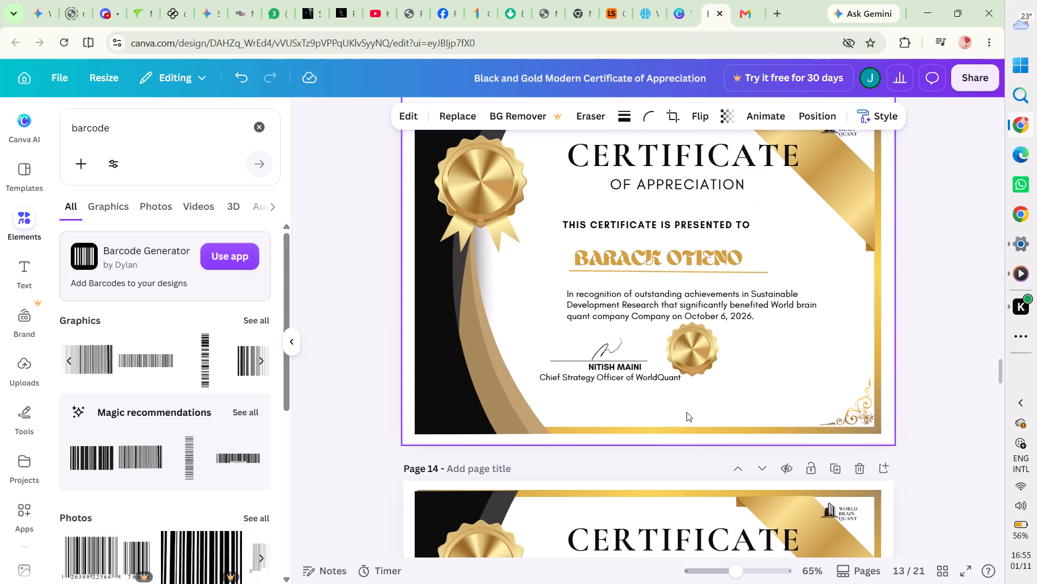
ctrl+click(686, 412)
key(ctrl+v)
Paste the copied barcode onto pages 14 and 15, beneath the small gold seal.
scroll(686, 412, down, 2)
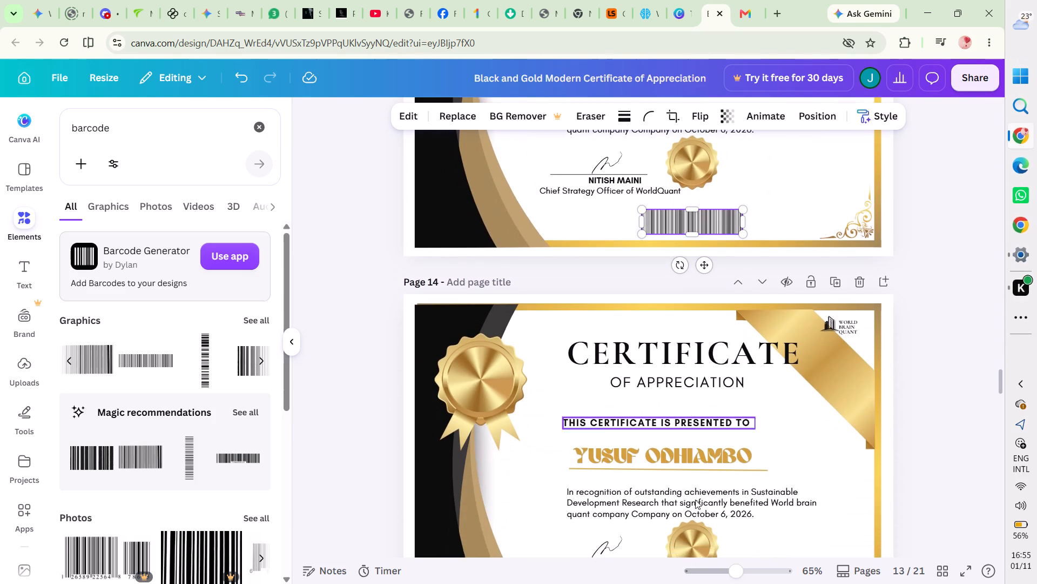
scroll(698, 514, down, 1)
click(676, 333)
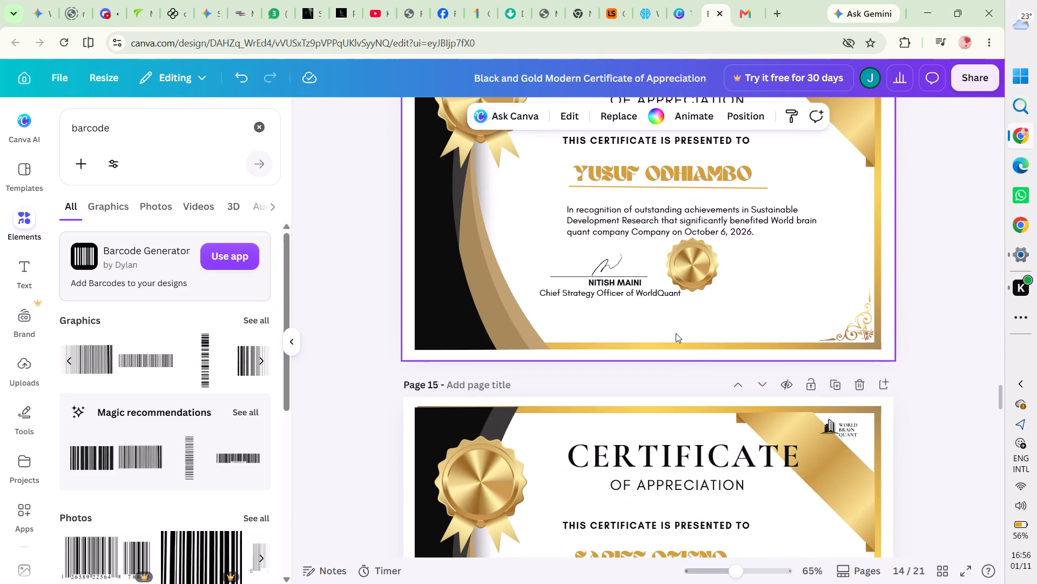
key(ctrl+v)
scroll(676, 333, down, 3)
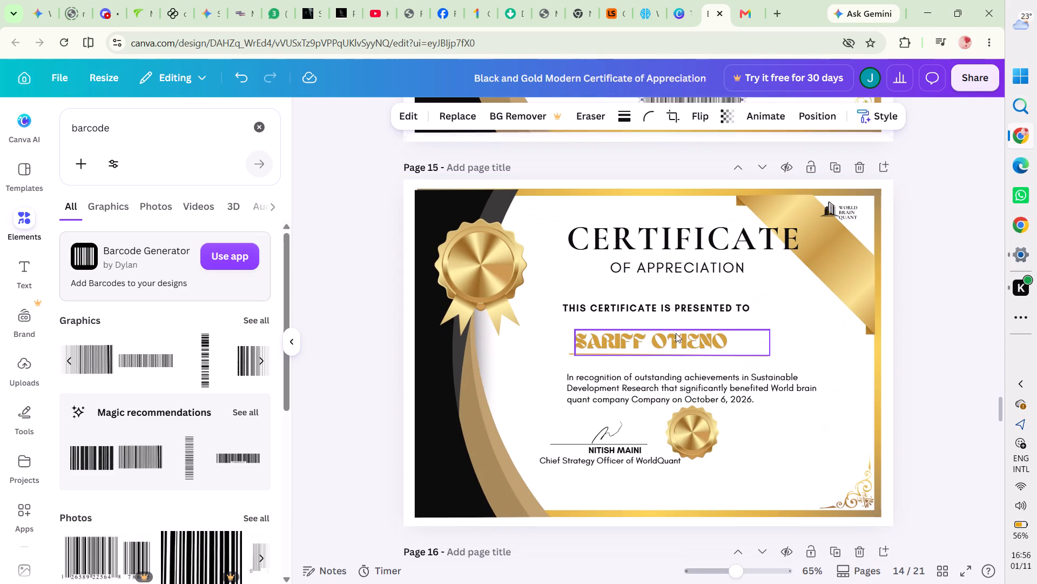
click(683, 472)
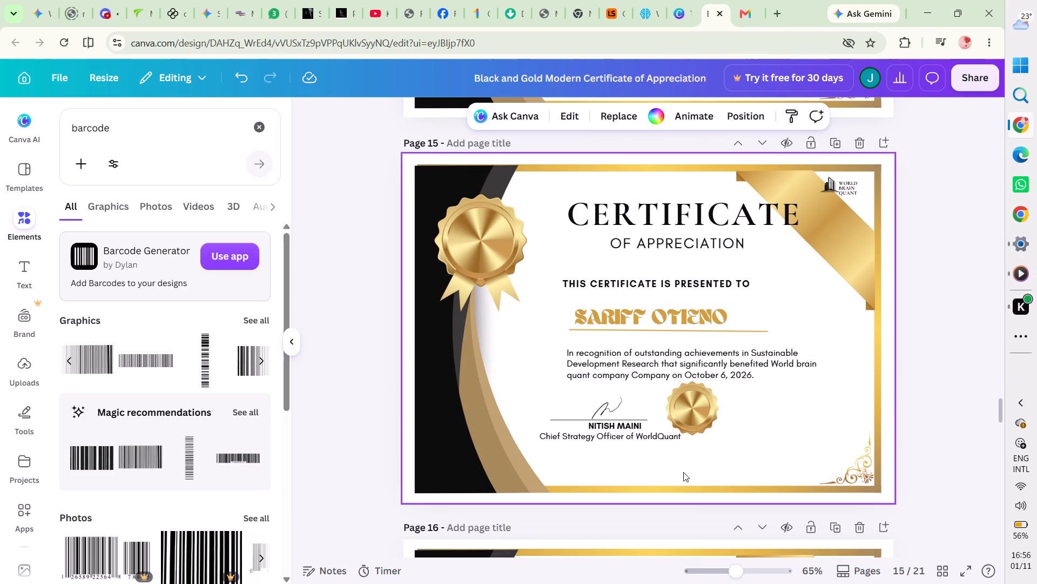
ctrl+click(683, 472)
key(ctrl+v)
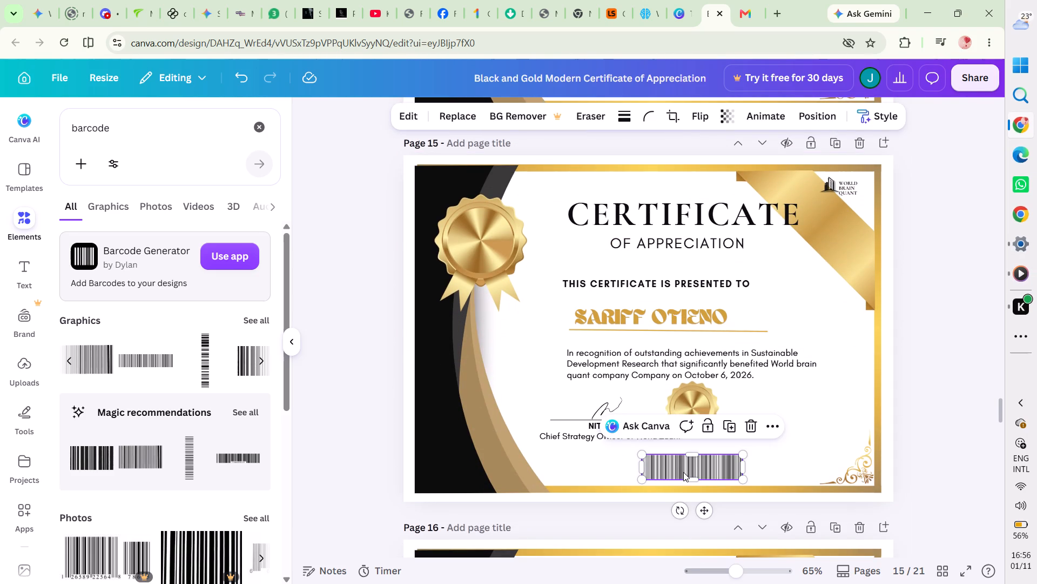
Paste the copied barcode onto pages 16 and 17, beneath the small gold seal.
scroll(683, 472, down, 4)
click(681, 399)
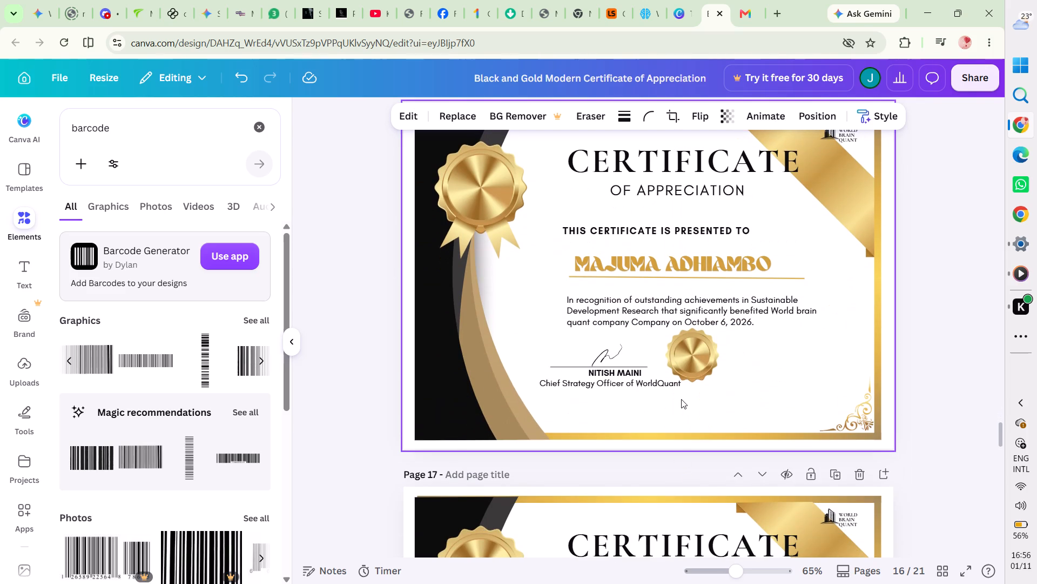
key(ctrl+v)
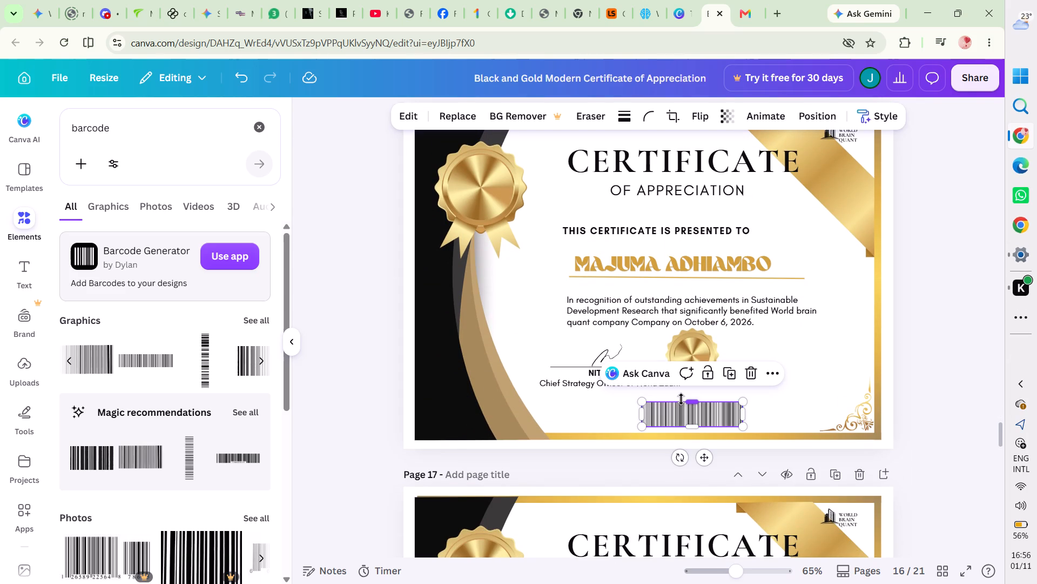
scroll(664, 485, down, 3)
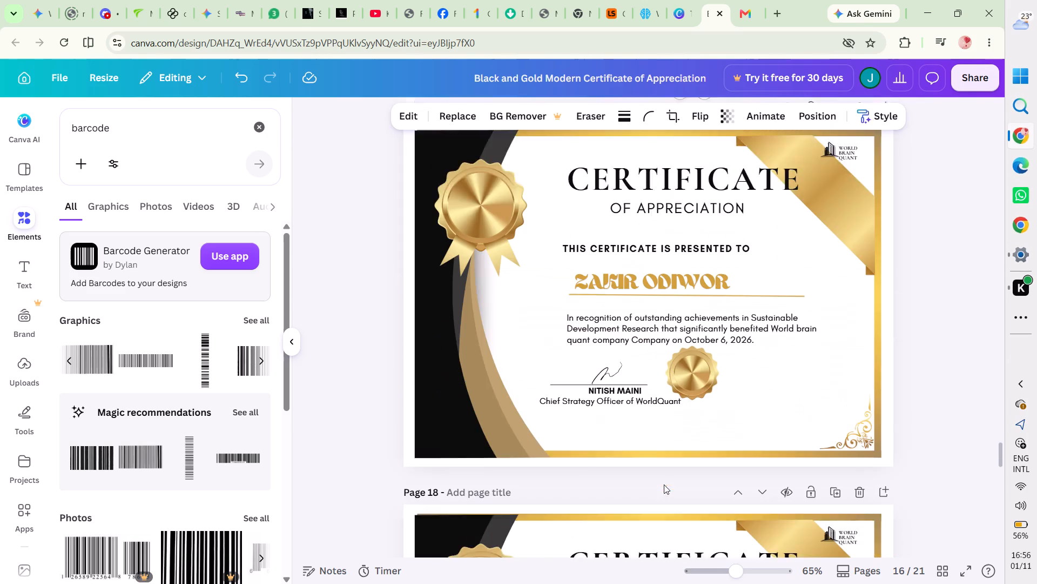
click(682, 364)
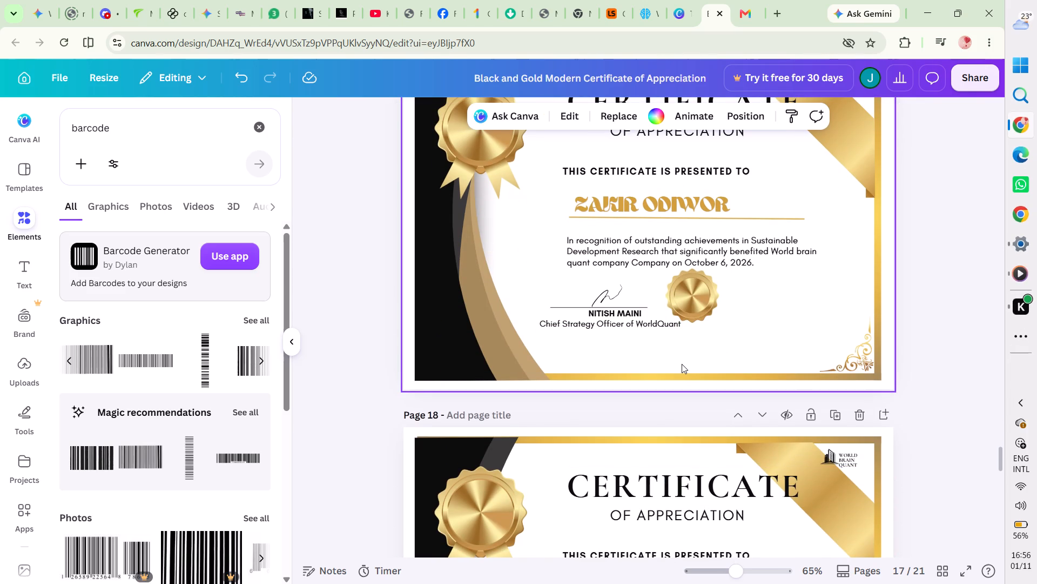
key(ctrl+v)
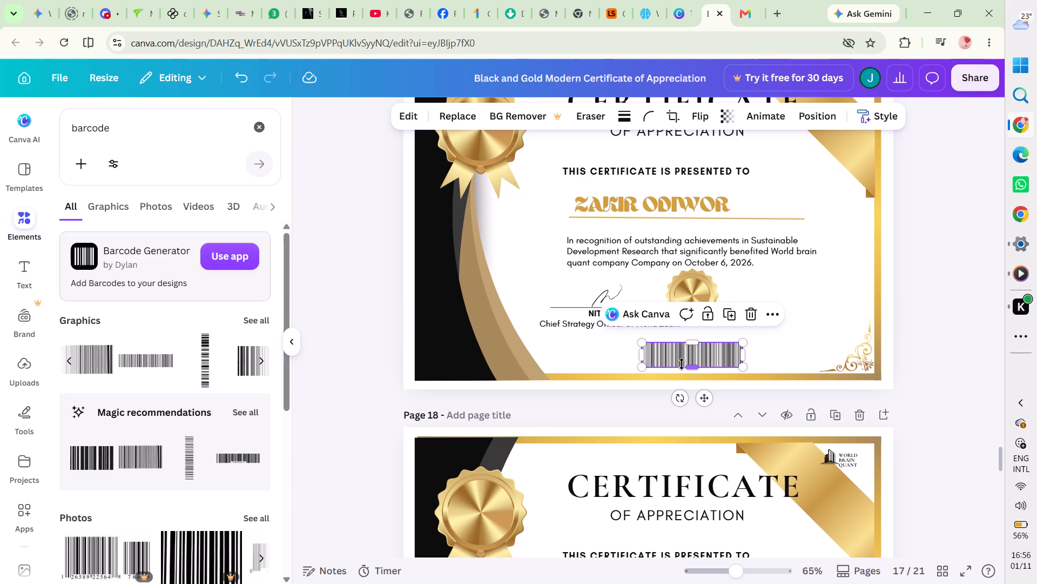
Paste the copied barcode onto pages 18 and 19, beneath the small gold seal.
scroll(808, 468, down, 2)
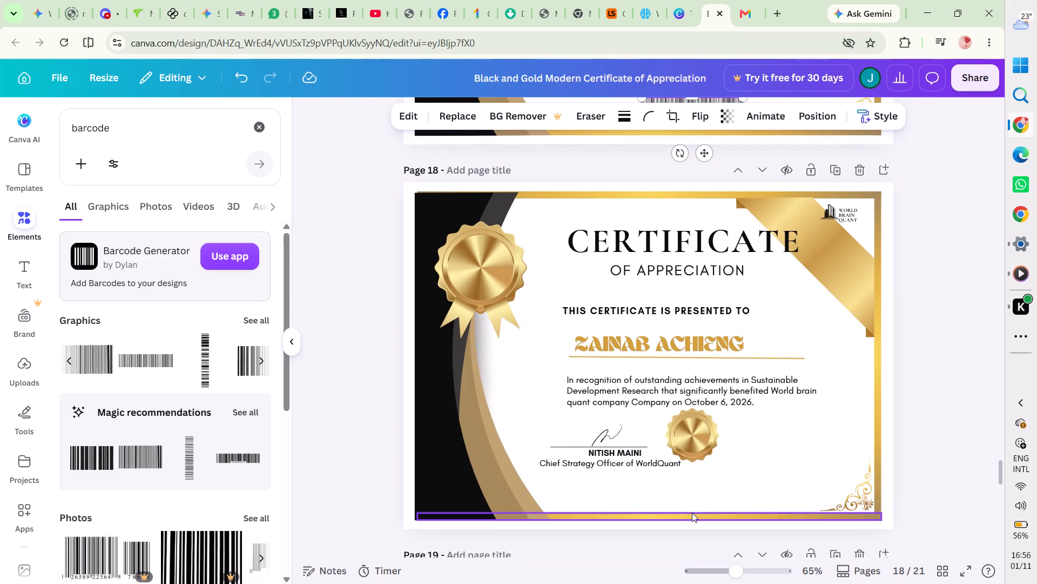
click(694, 512)
click(725, 492)
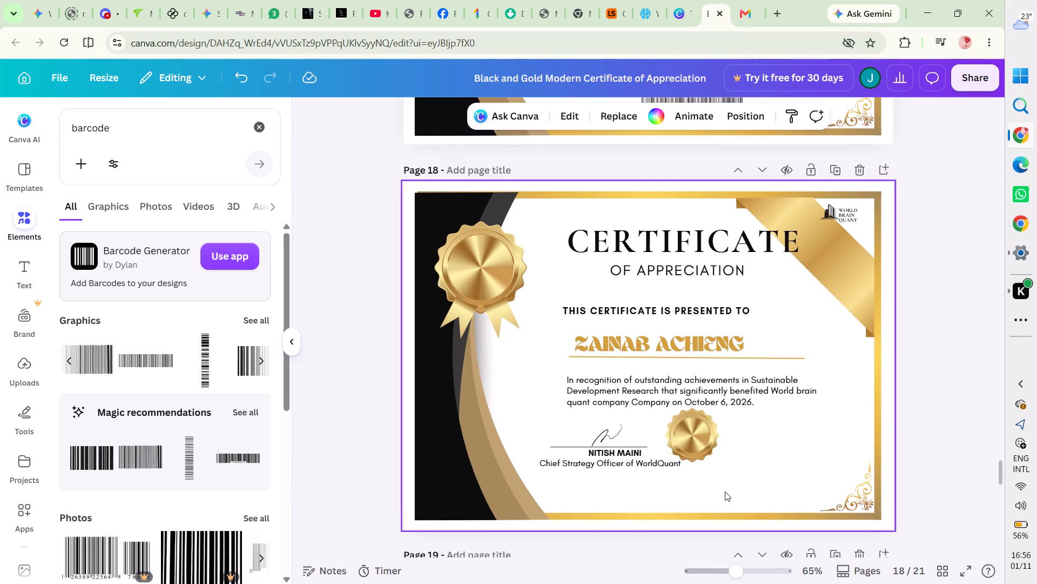
key(ctrl+v)
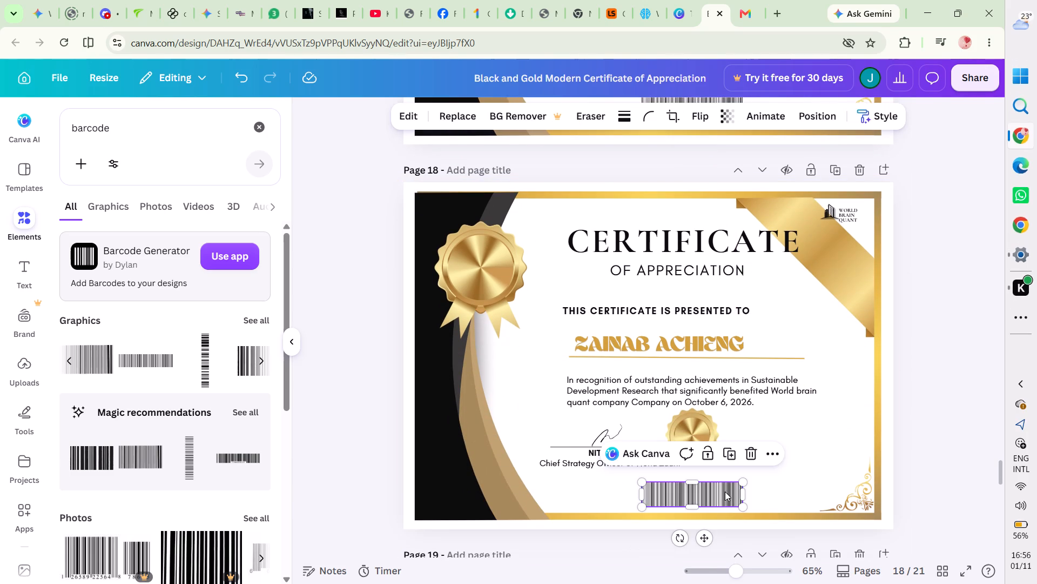
scroll(845, 536, down, 2)
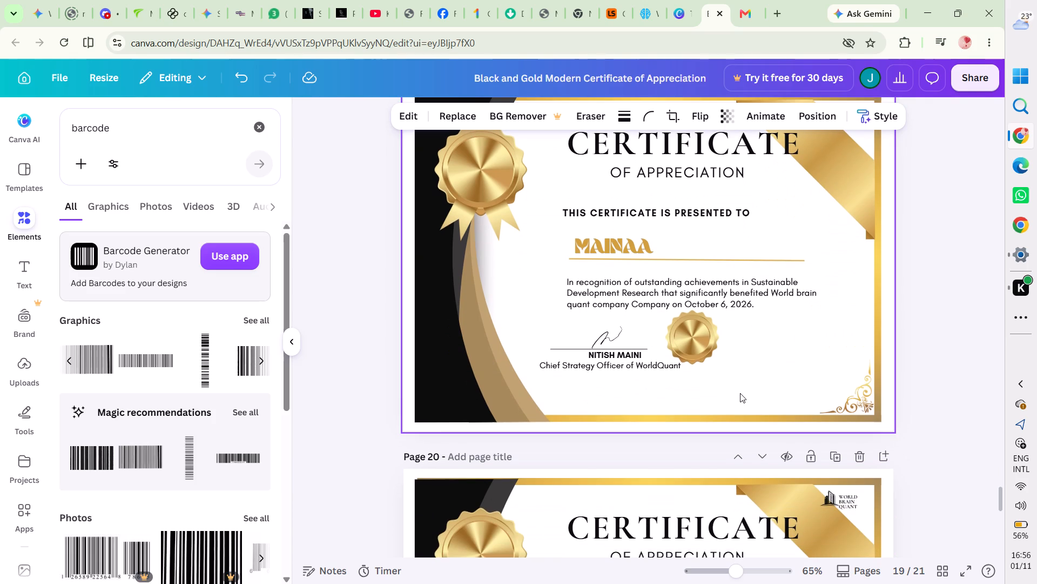
click(740, 393)
ctrl+click(740, 393)
key(ctrl+v)
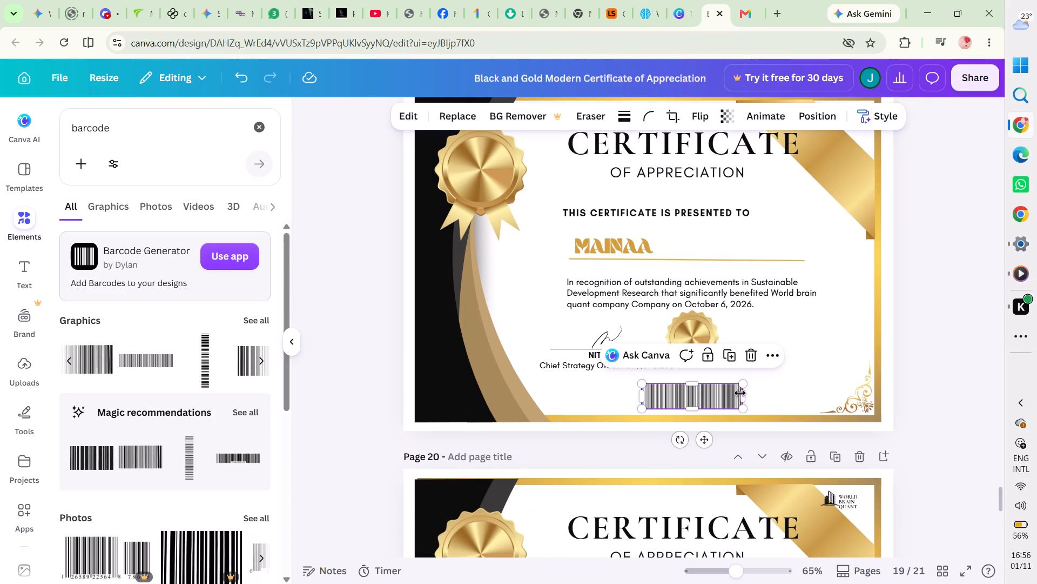
Paste the copied barcode onto page 21, beneath the small gold seal.
scroll(750, 466, down, 2)
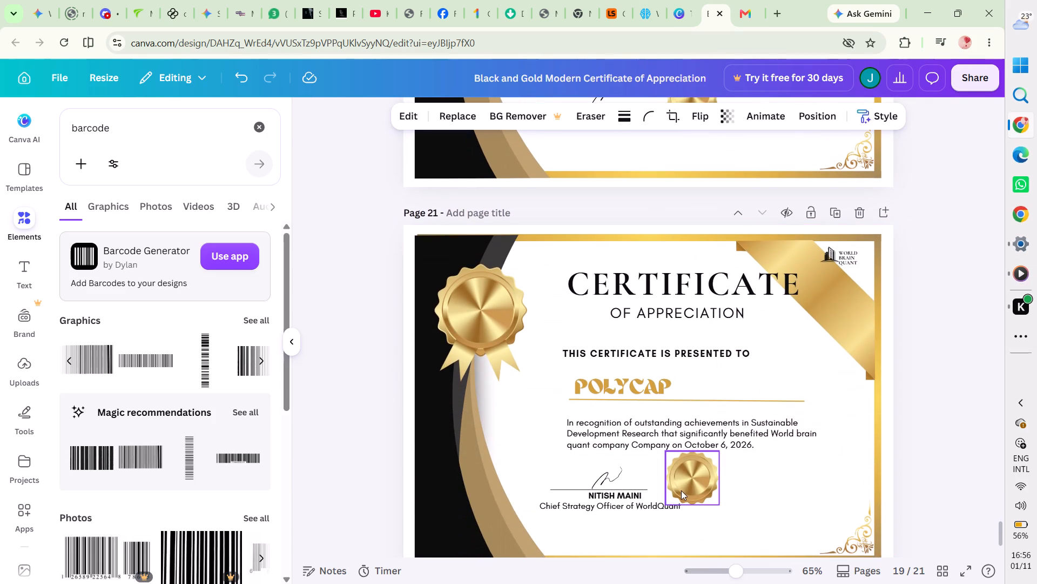
click(672, 540)
click(672, 540)
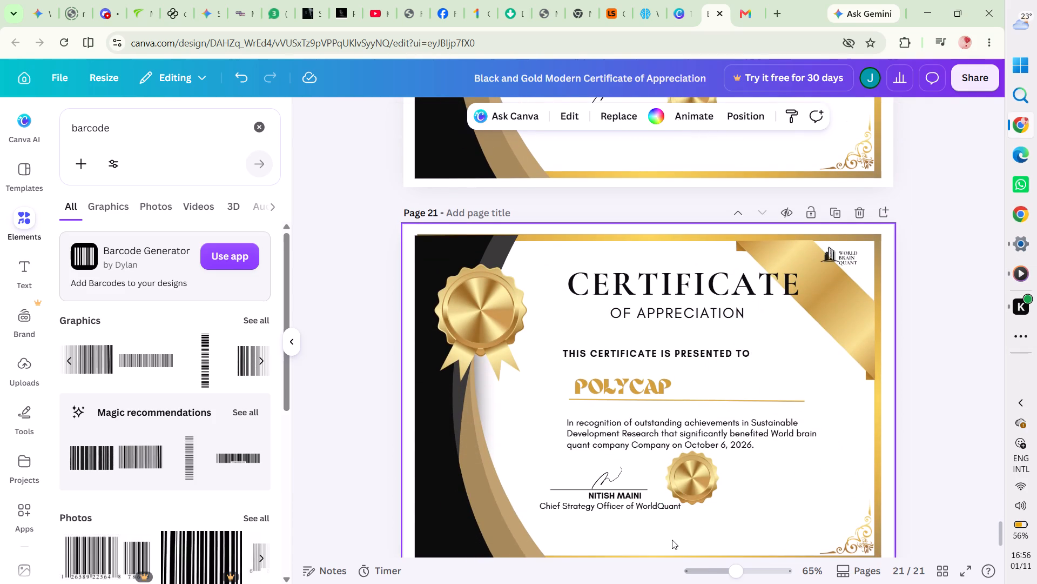
ctrl+click(672, 540)
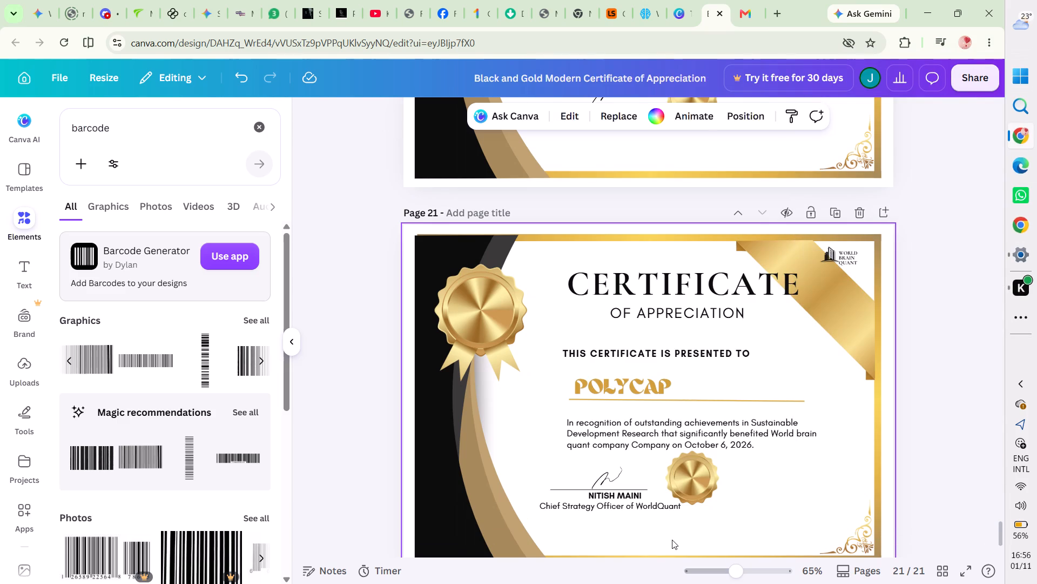
key(ctrl+v)
Paste the copied barcode onto the skipped page 20, beneath the small gold seal.
scroll(718, 430, down, 2)
scroll(878, 380, up, 3)
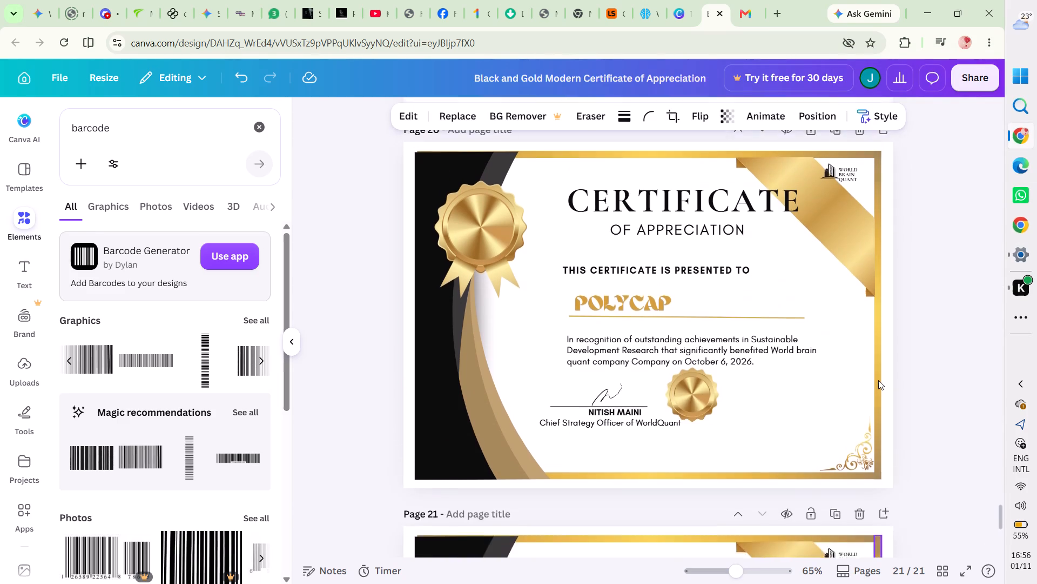
scroll(878, 380, up, 1)
scroll(859, 323, down, 1)
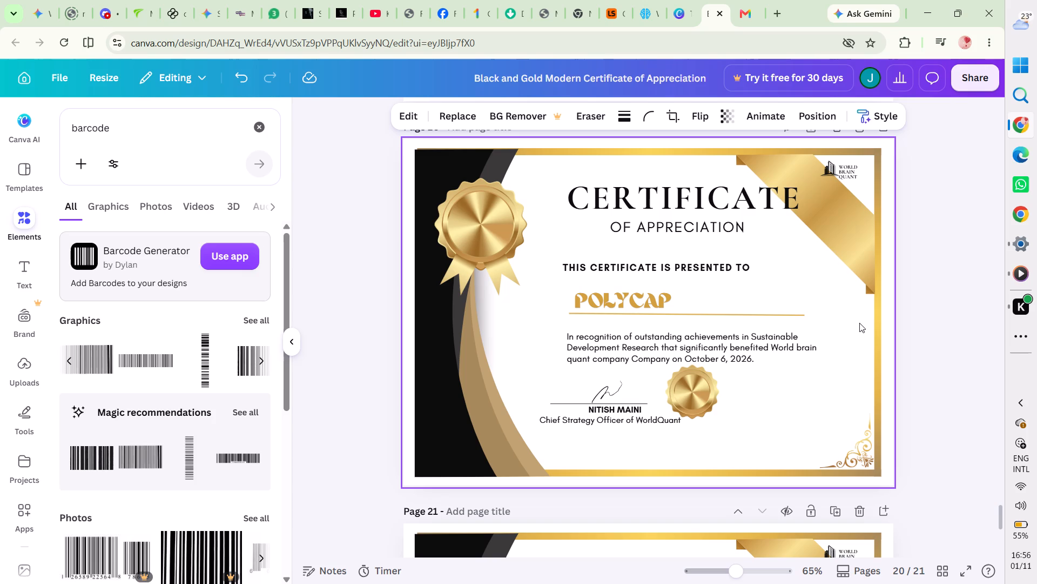
click(678, 461)
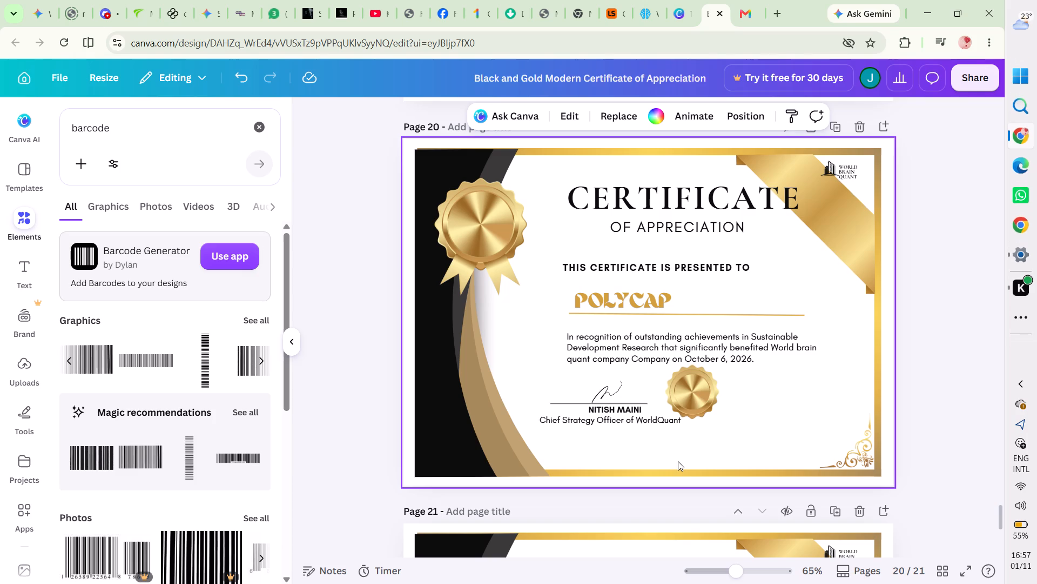
click(678, 461)
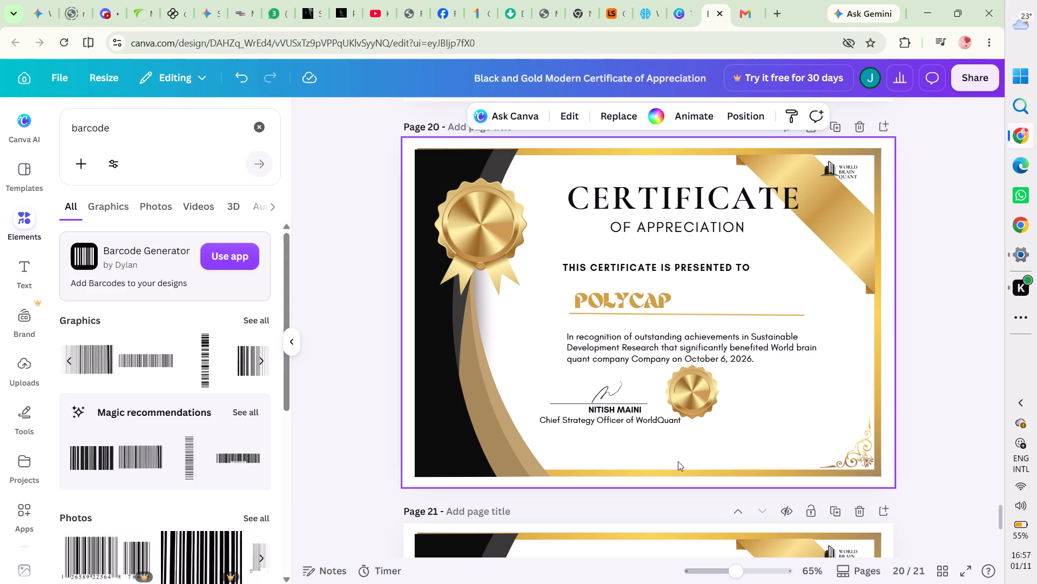
ctrl+click(678, 461)
key(ctrl+v)
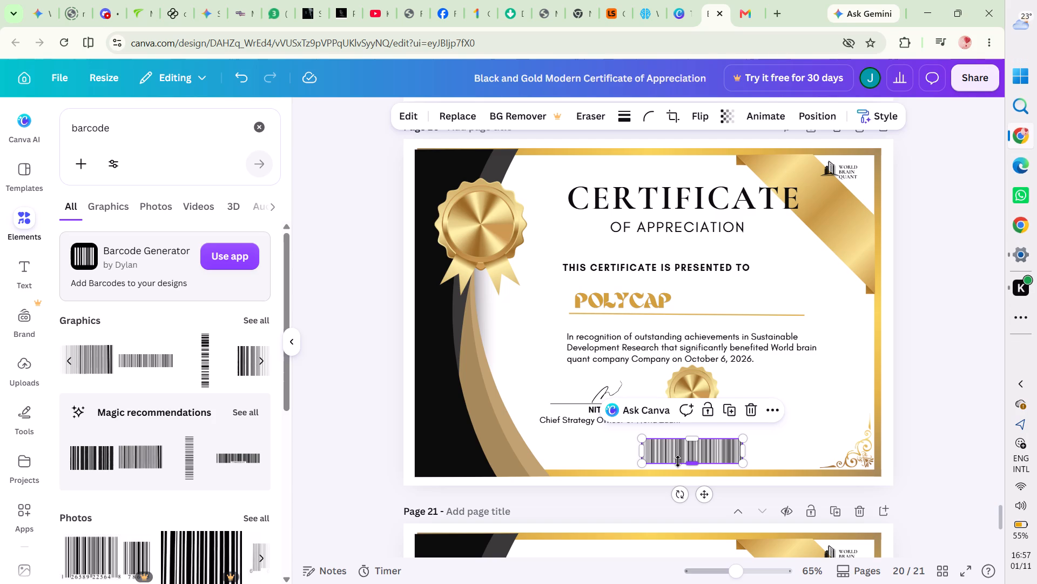
Look through the certificates from page 21 back to page 1, checking each for the barcode beneath the small gold seal.
scroll(835, 441, up, 2)
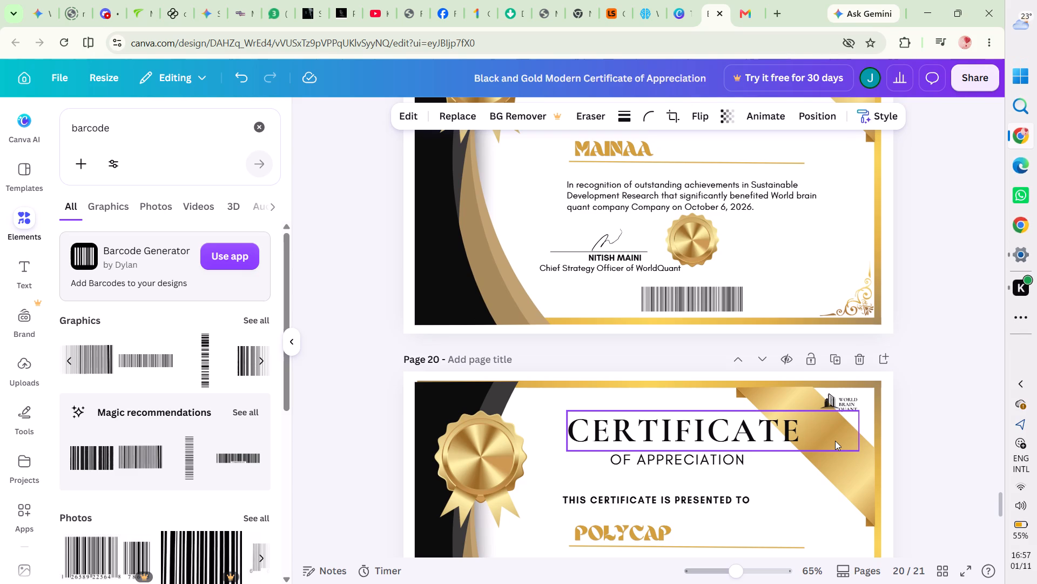
scroll(975, 415, down, 2)
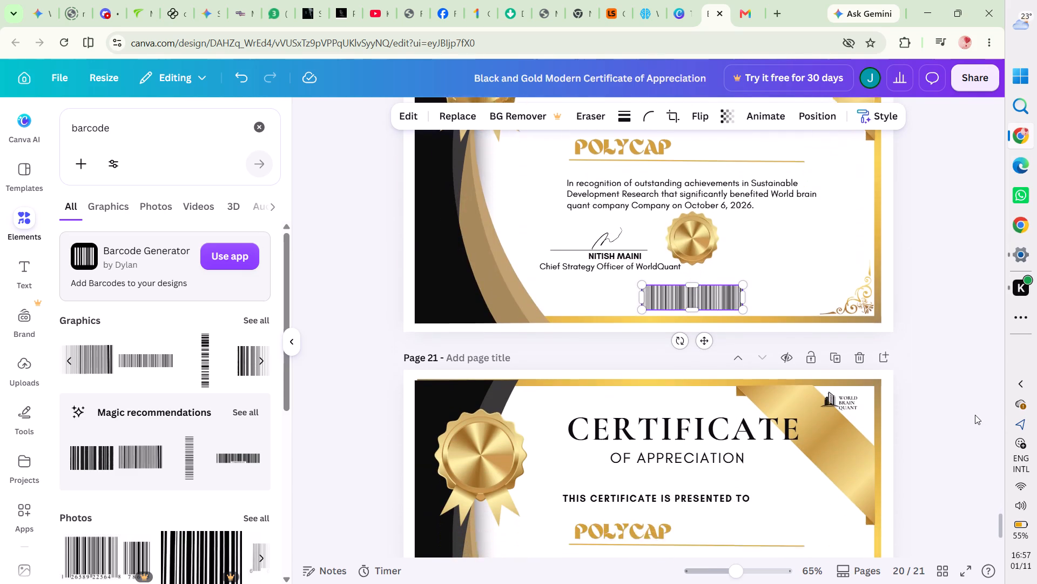
scroll(975, 415, down, 3)
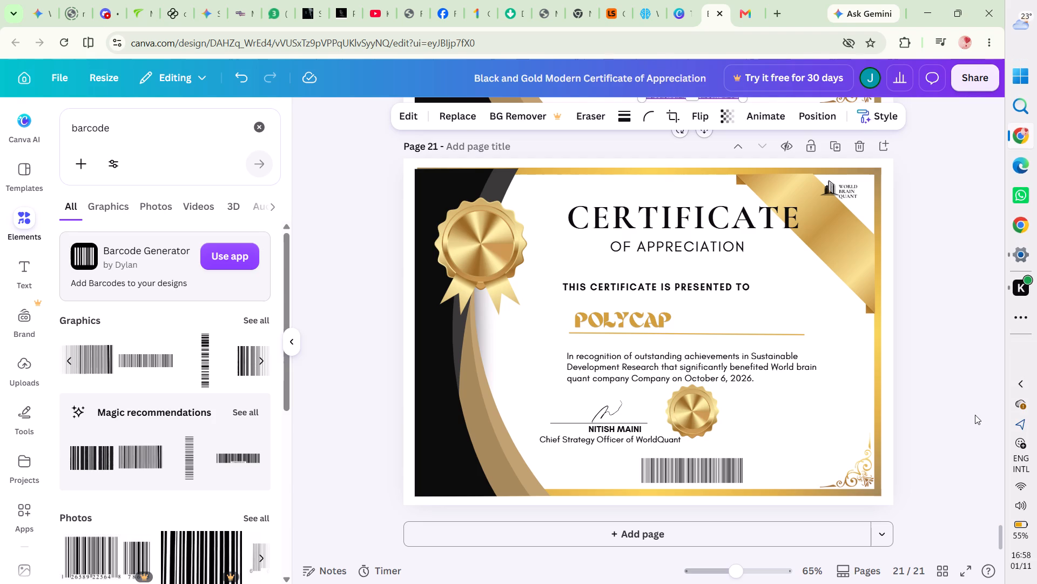
scroll(900, 369, up, 5)
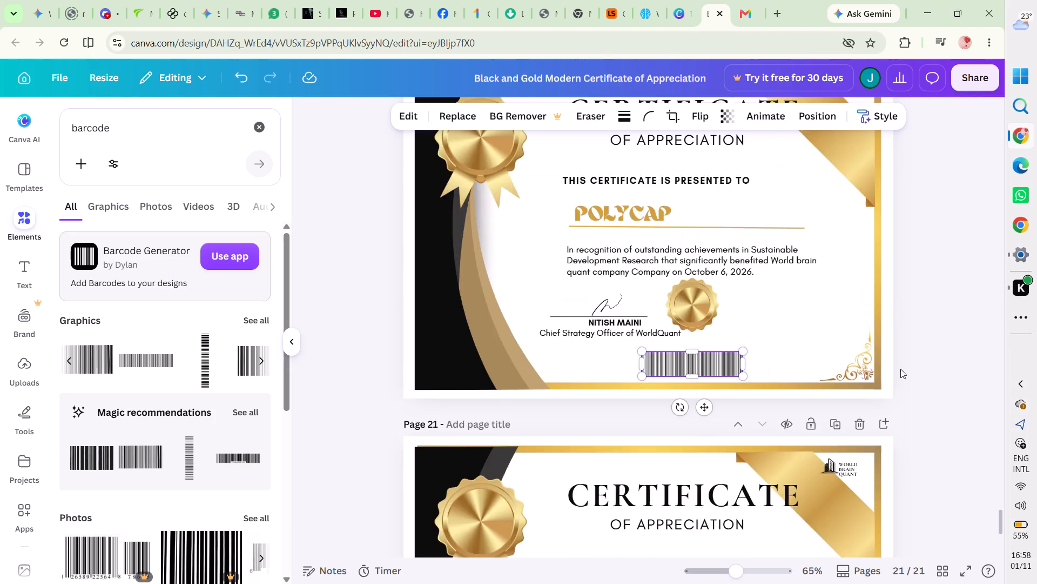
scroll(900, 369, up, 7)
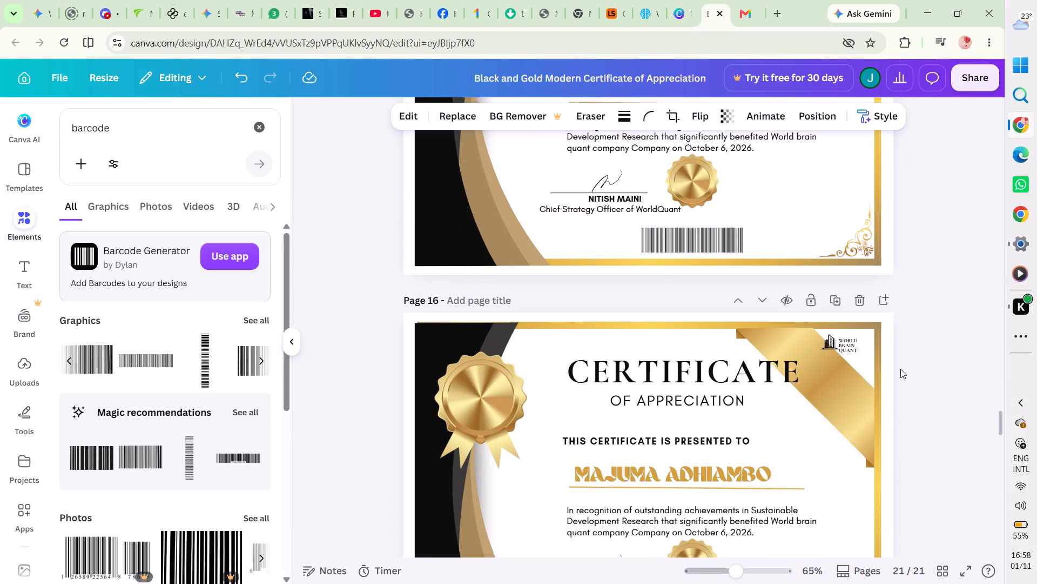
scroll(900, 369, up, 4)
scroll(900, 369, down, 2)
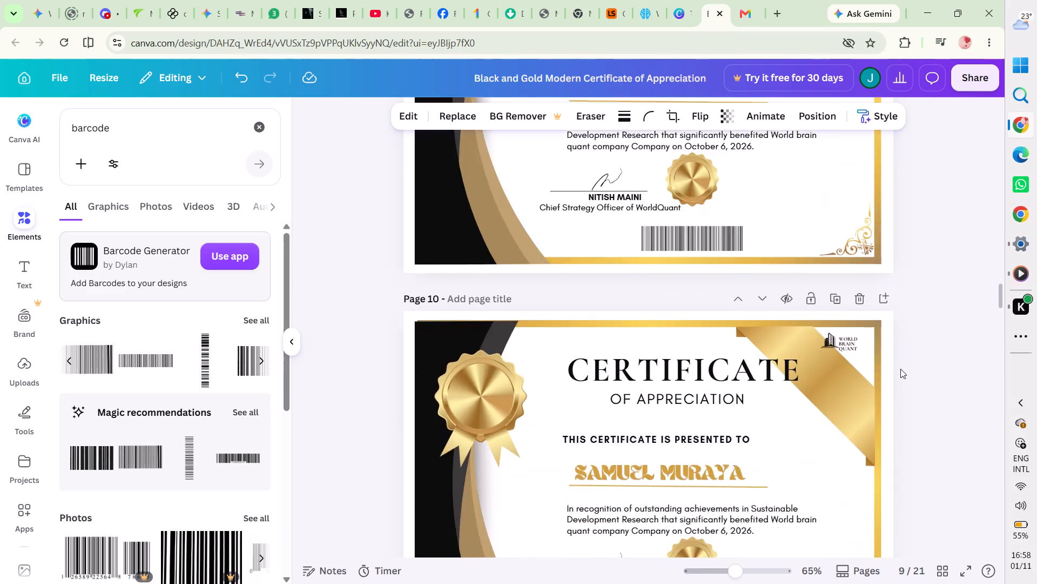
scroll(900, 369, down, 1)
scroll(900, 369, up, 5)
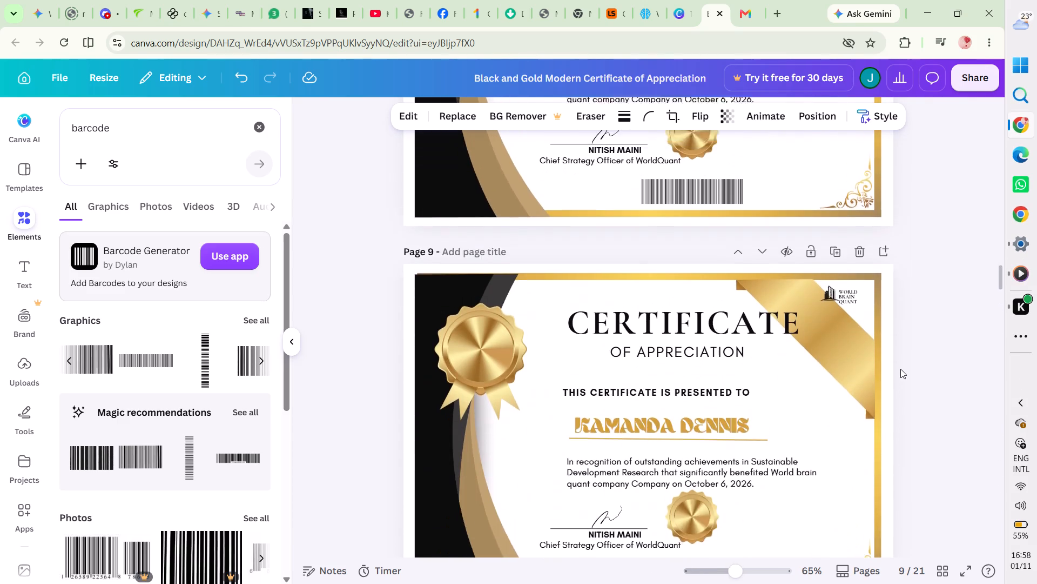
scroll(900, 369, up, 9)
Paste the copied barcode onto the skipped page 5, beneath the small gold seal.
scroll(900, 369, down, 2)
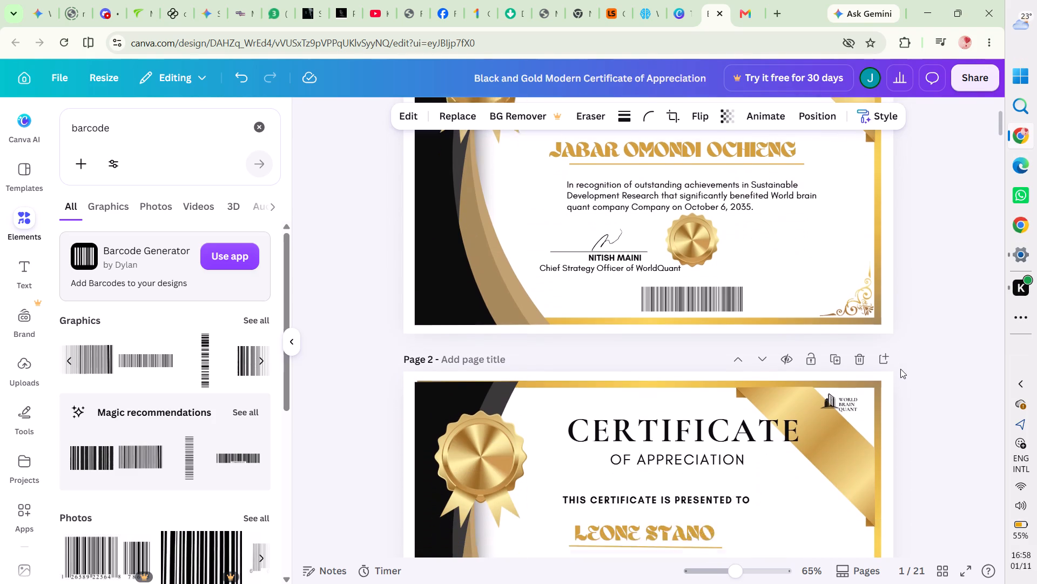
scroll(900, 369, down, 3)
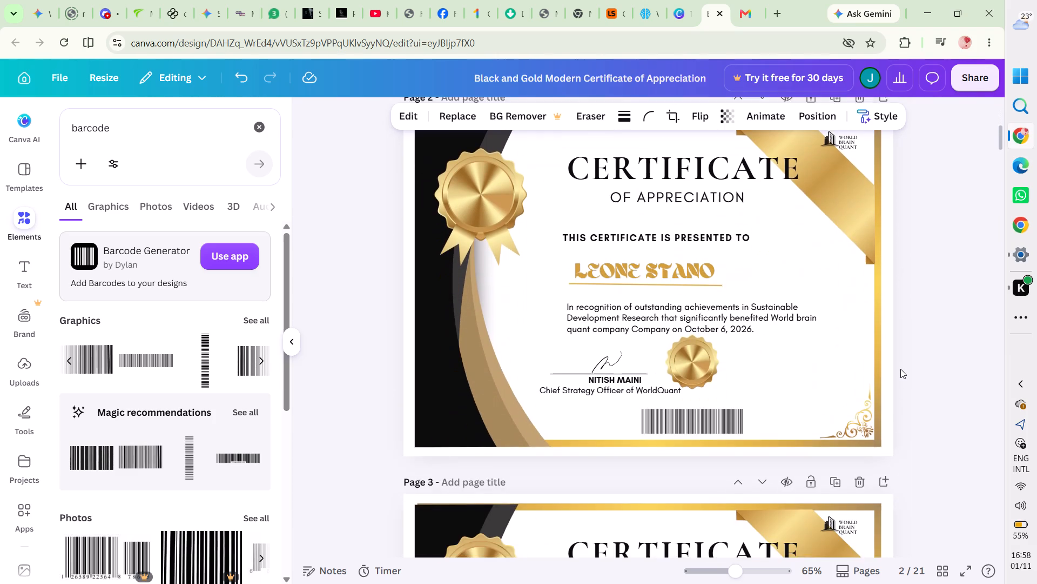
scroll(900, 369, down, 6)
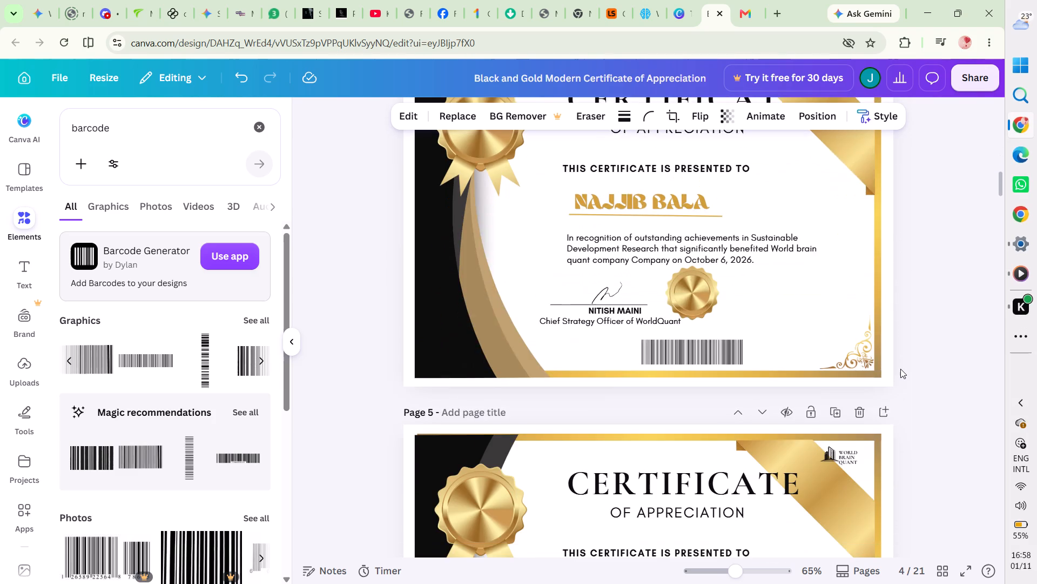
scroll(900, 369, down, 3)
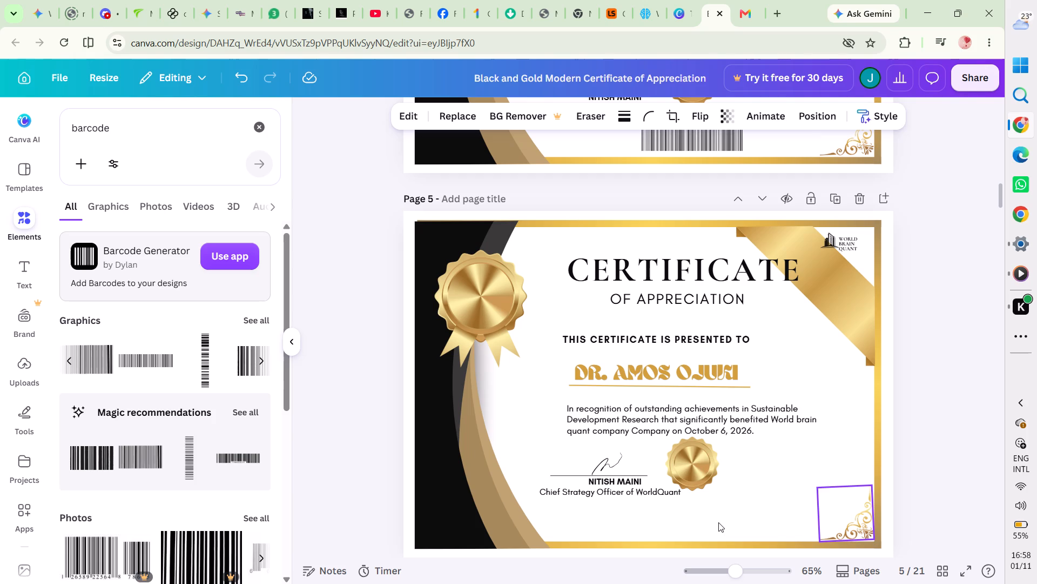
click(718, 522)
key(ctrl+v)
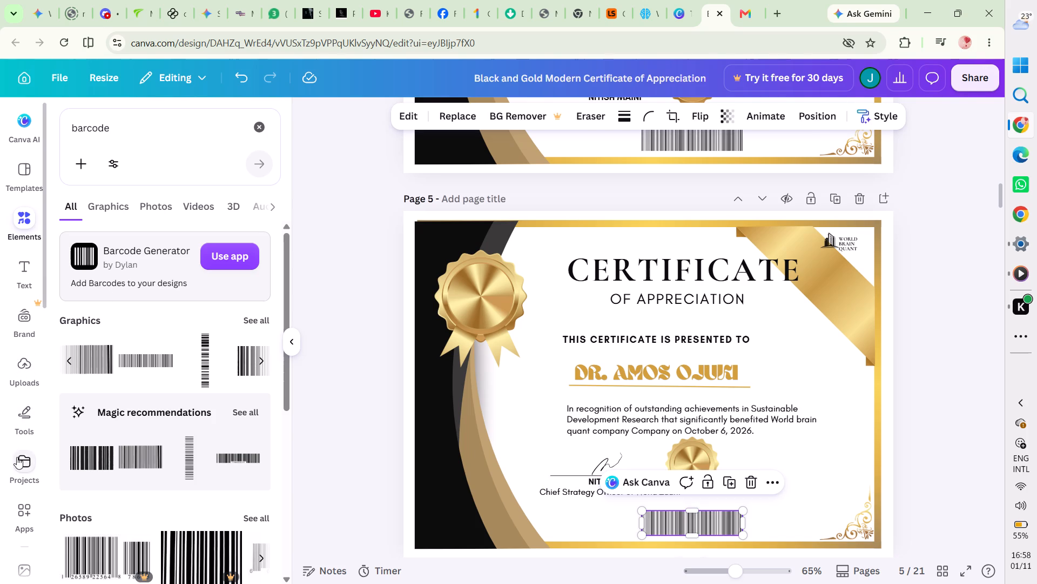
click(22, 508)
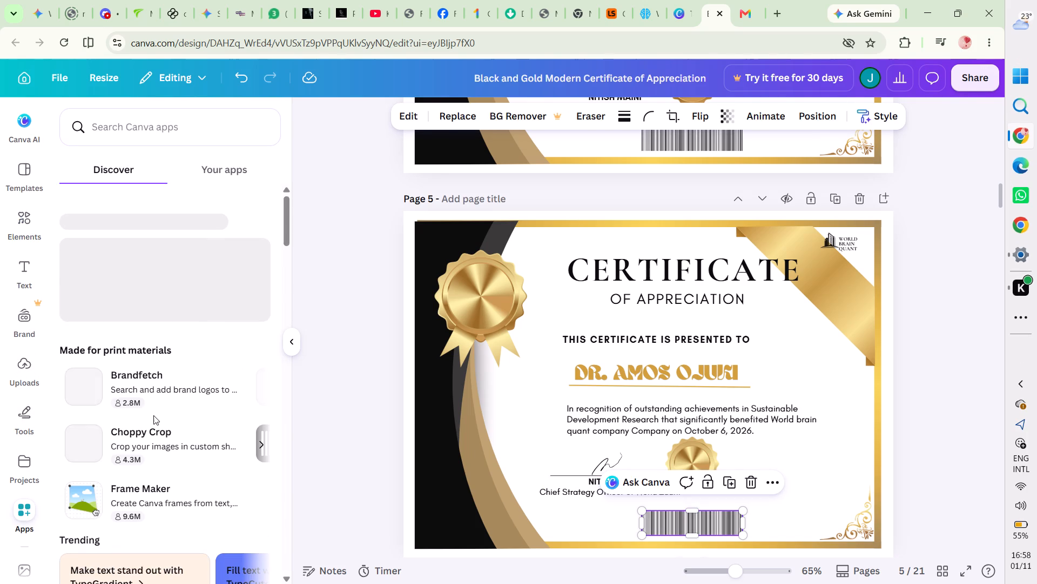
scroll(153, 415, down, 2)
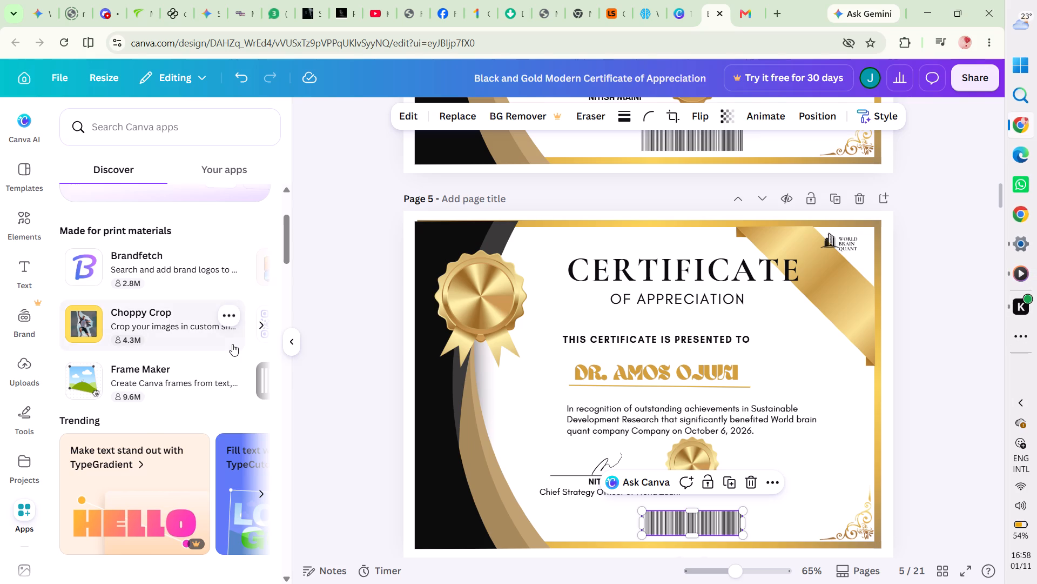
Examine the certificates from page 6 through page 21 for the barcode beneath the small gold seal.
scroll(481, 362, down, 4)
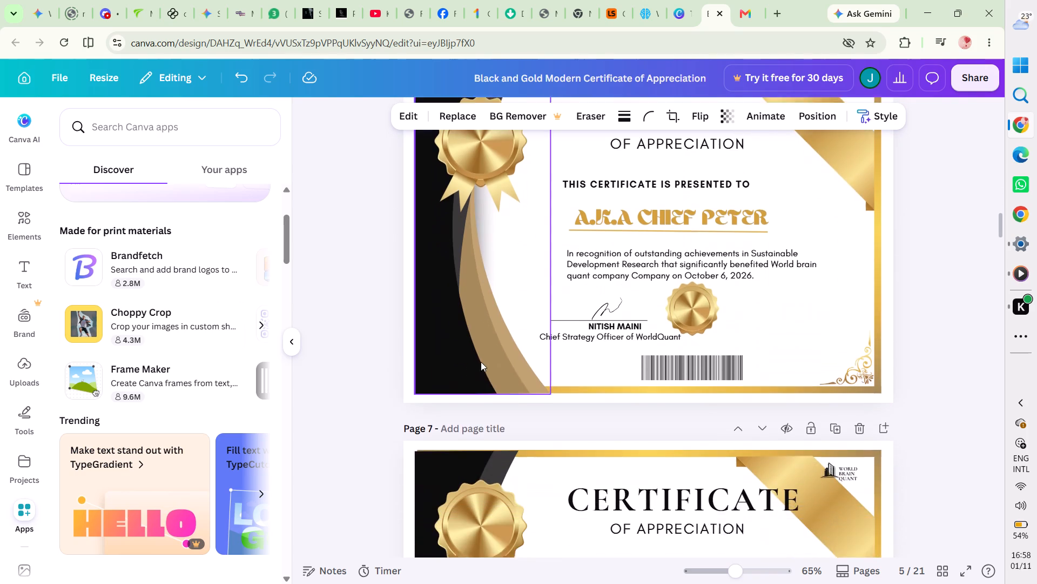
scroll(481, 362, down, 5)
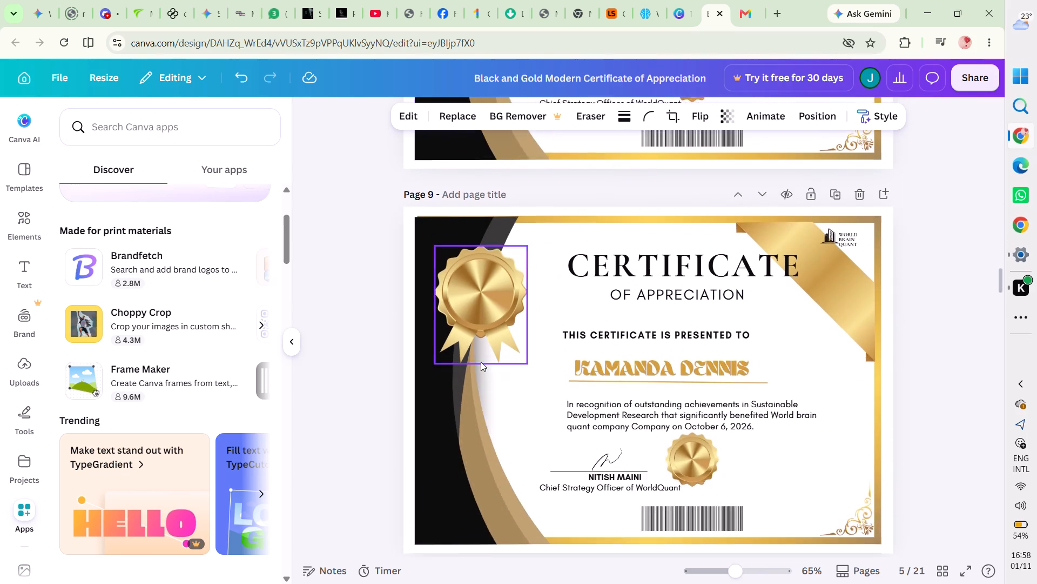
scroll(481, 362, down, 8)
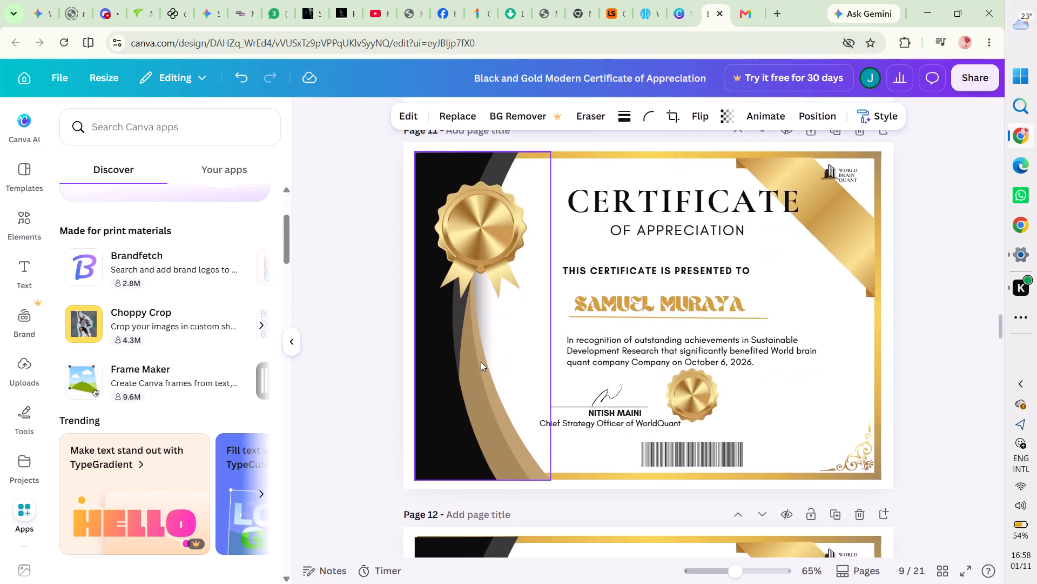
scroll(481, 362, down, 4)
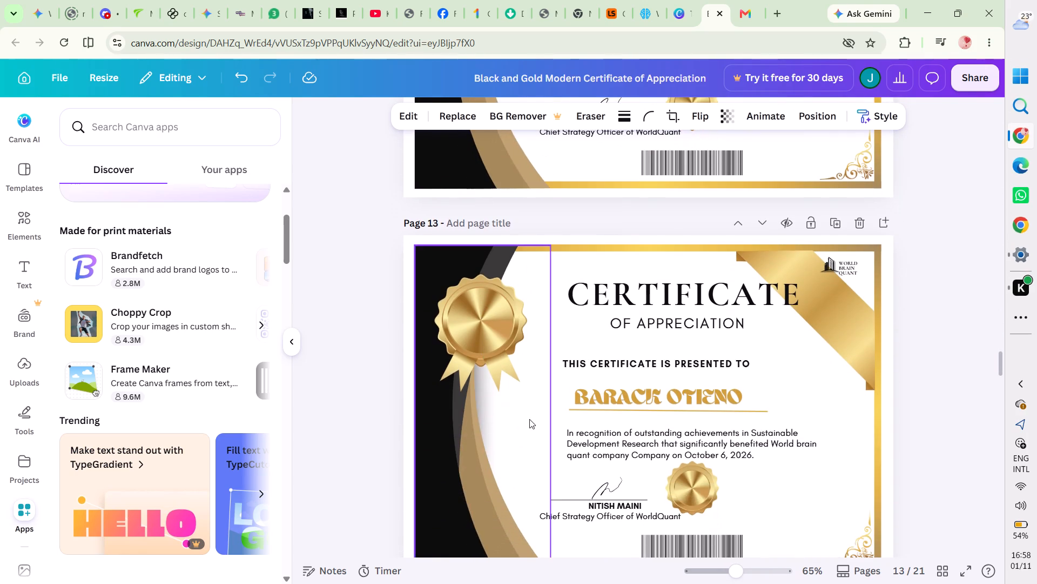
scroll(529, 419, down, 6)
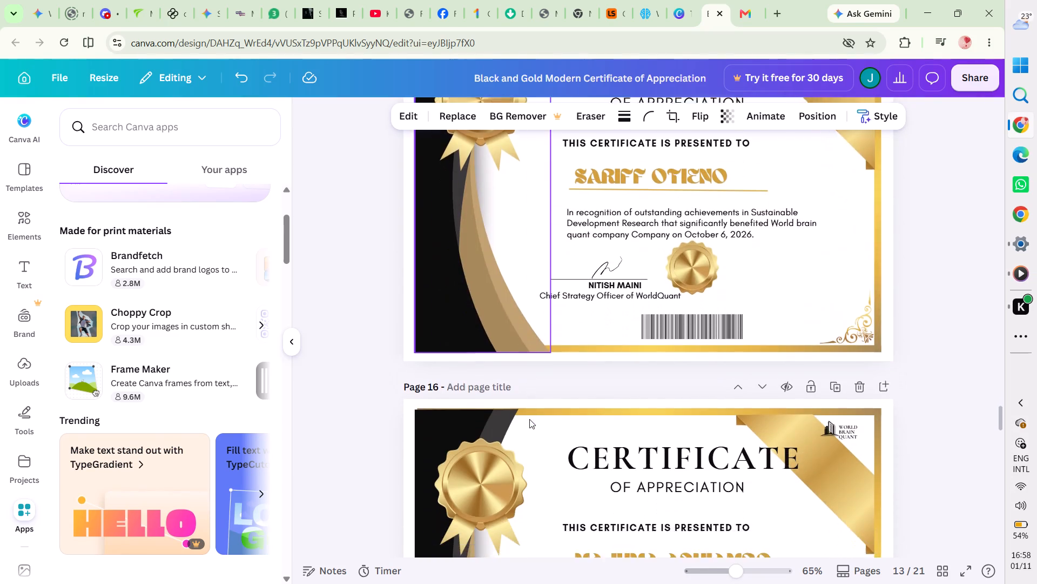
scroll(529, 419, down, 7)
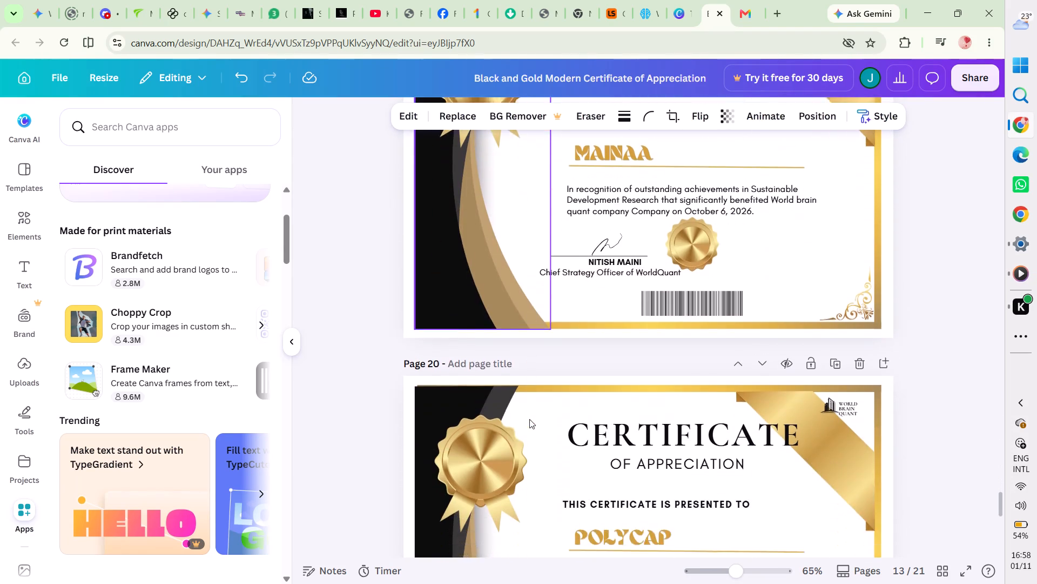
scroll(529, 419, down, 6)
Recheck the barcode placement on the certificates from page 21 back to around page 11.
scroll(529, 419, up, 3)
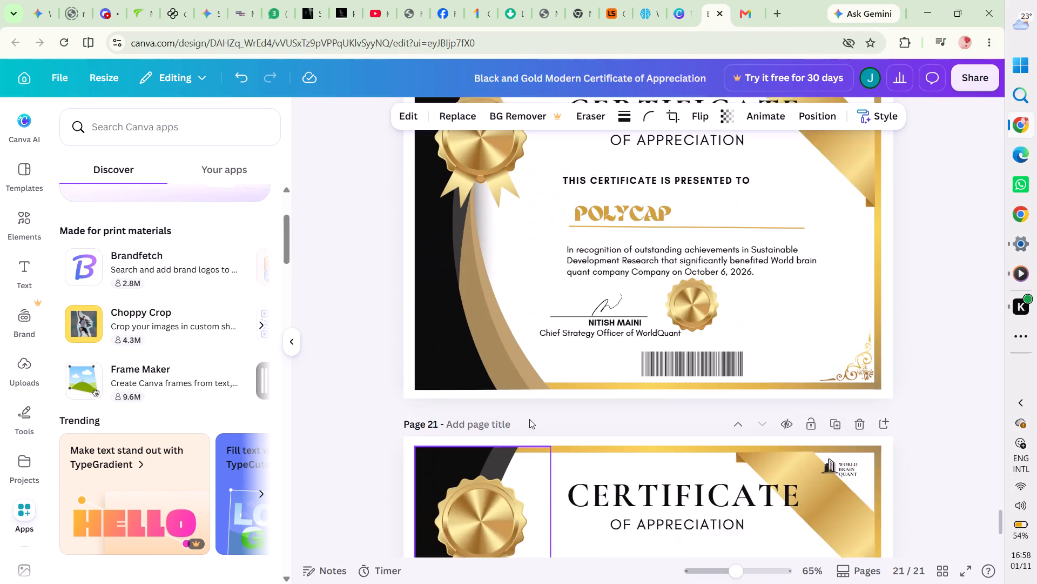
scroll(529, 419, up, 9)
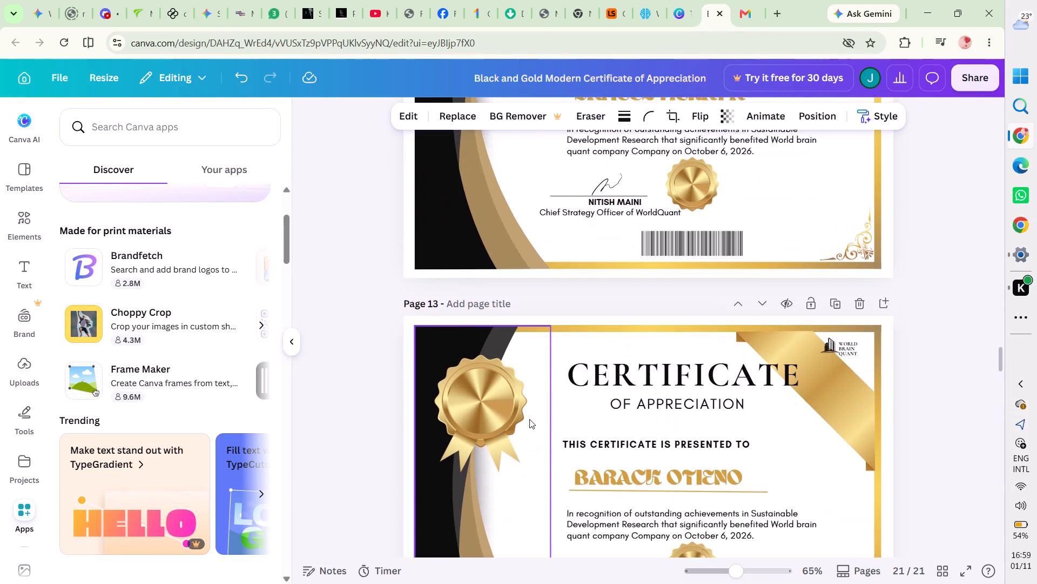
scroll(529, 419, up, 3)
scroll(529, 419, down, 1)
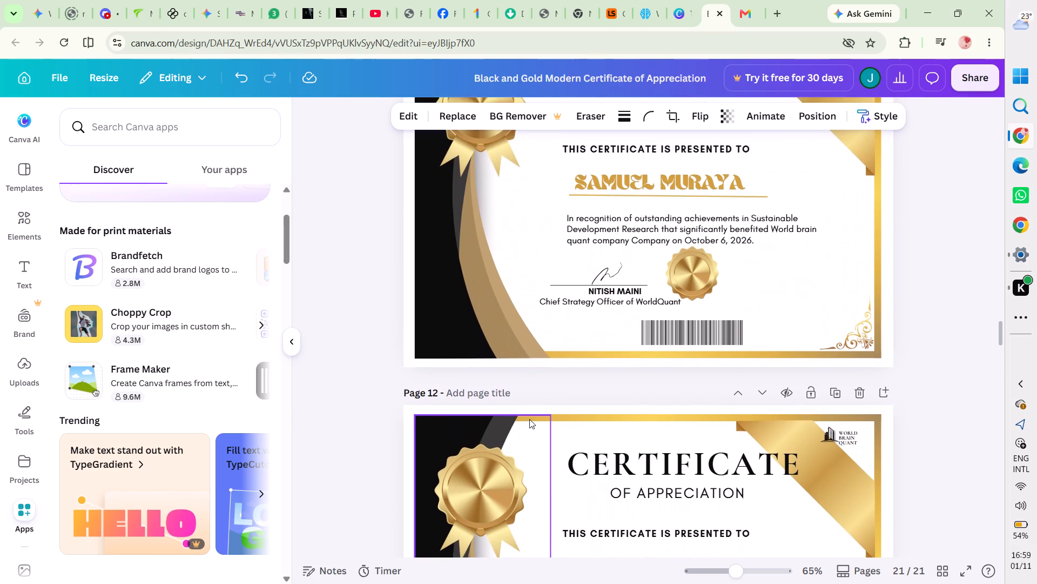
scroll(529, 419, down, 1)
scroll(529, 419, up, 2)
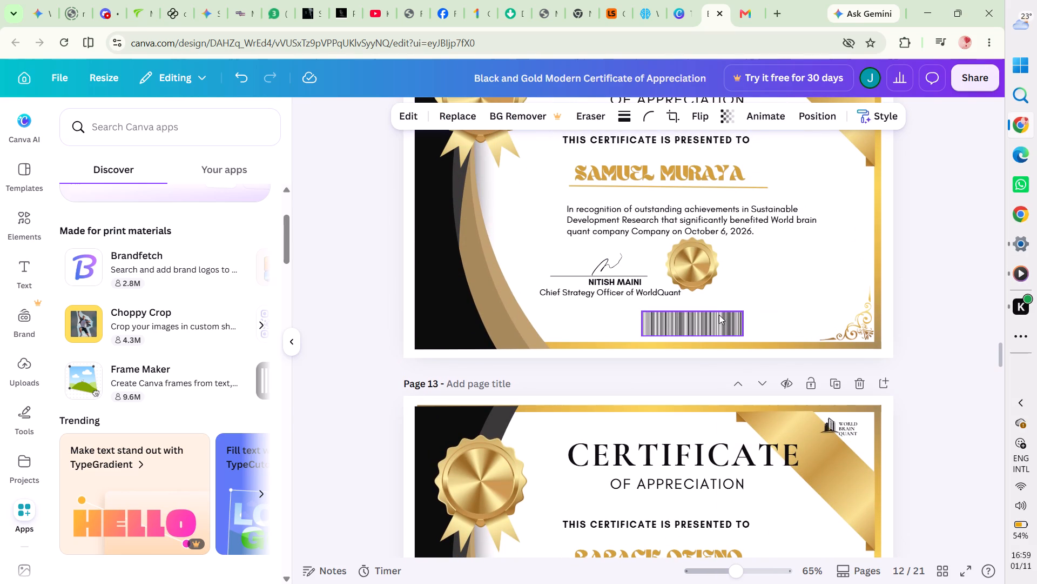
Nudge page 12's barcode left until its left edge aligns with the start of the signature line.
click(719, 315)
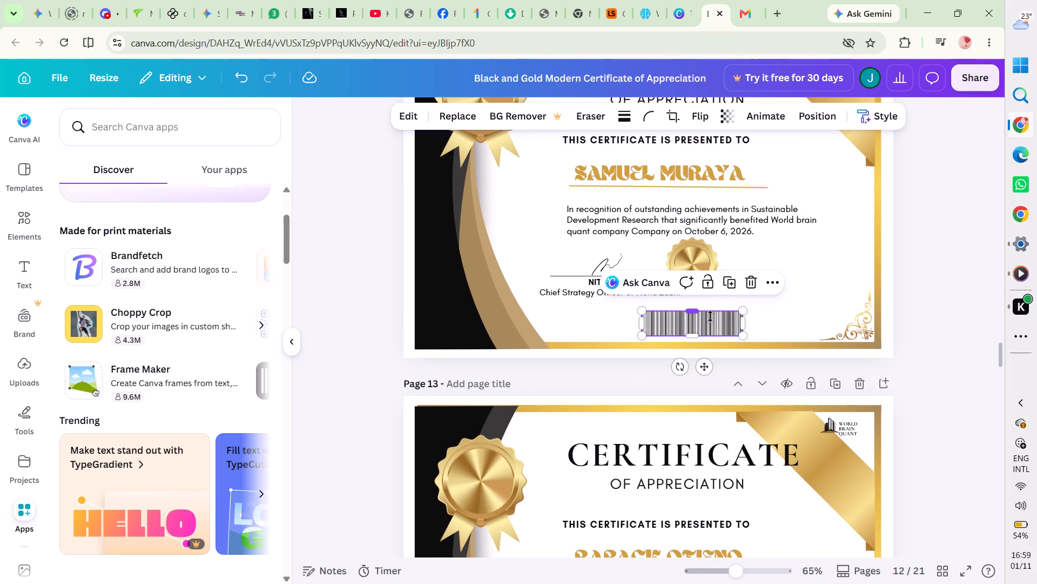
key(Left)
key(Left)
key(Left)
key(Left)
key(Left)
key(Left)
key(Left)
key(Left)
key(Left)
key(Left)
key(Left)
key(Left)
key(Left)
key(Left)
key(Left)
key(Left)
key(Left)
key(Left)
key(Left)
key(Left)
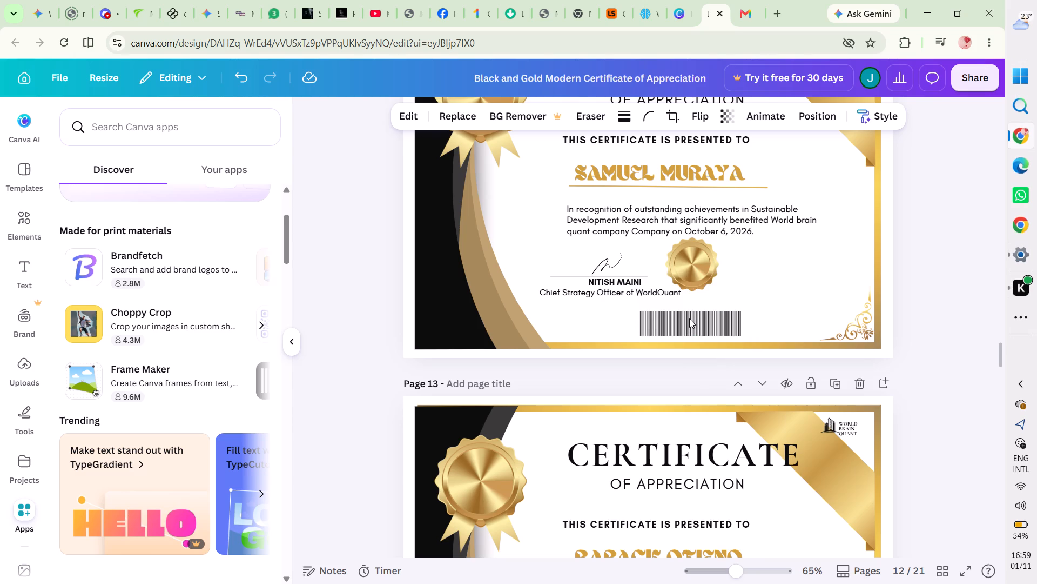
key(Left)
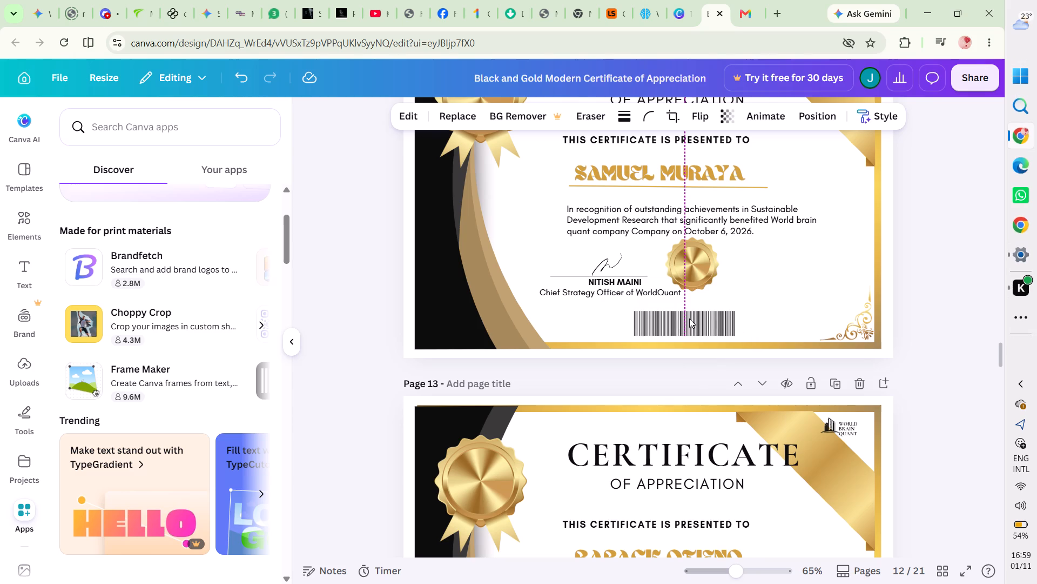
key(Left)
key(Left)
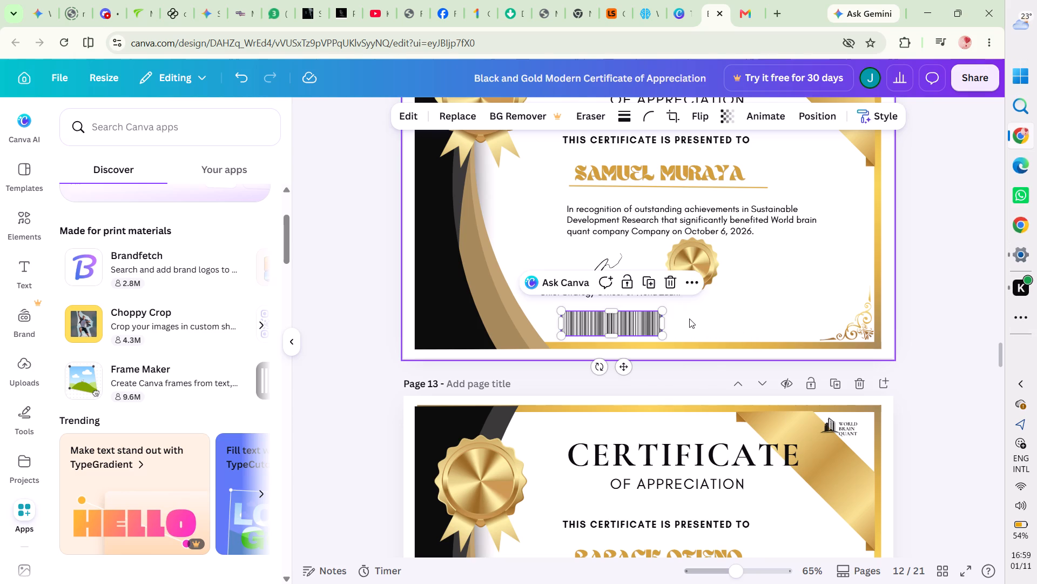
key(Left)
key(Left)
key(Left)
key(Left)
key(Left)
key(Left)
key(Left)
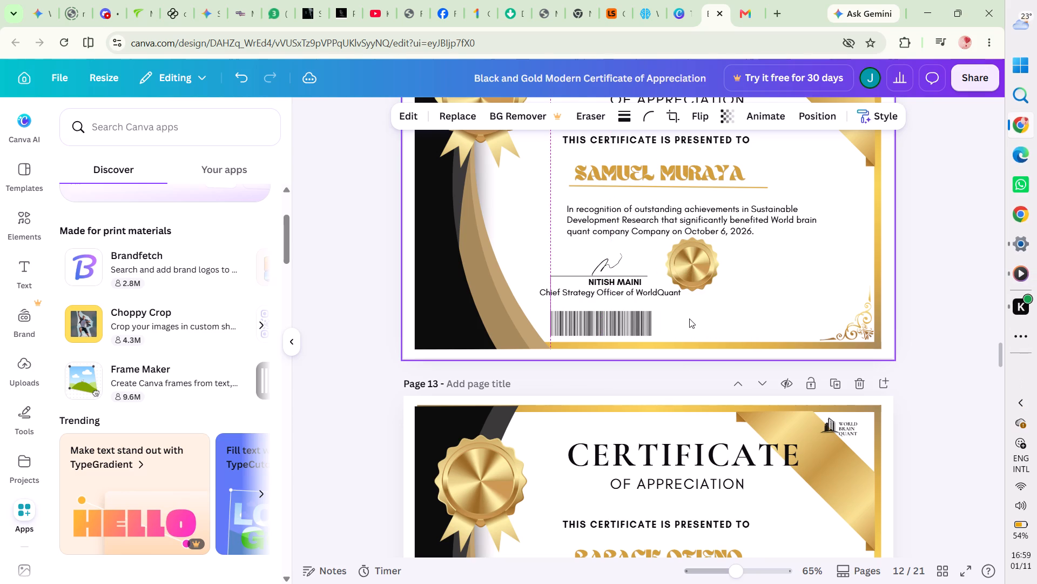
Search for "monkey qr code generator" in a new browser tab and open the QRCode Monkey website.
click(781, 10)
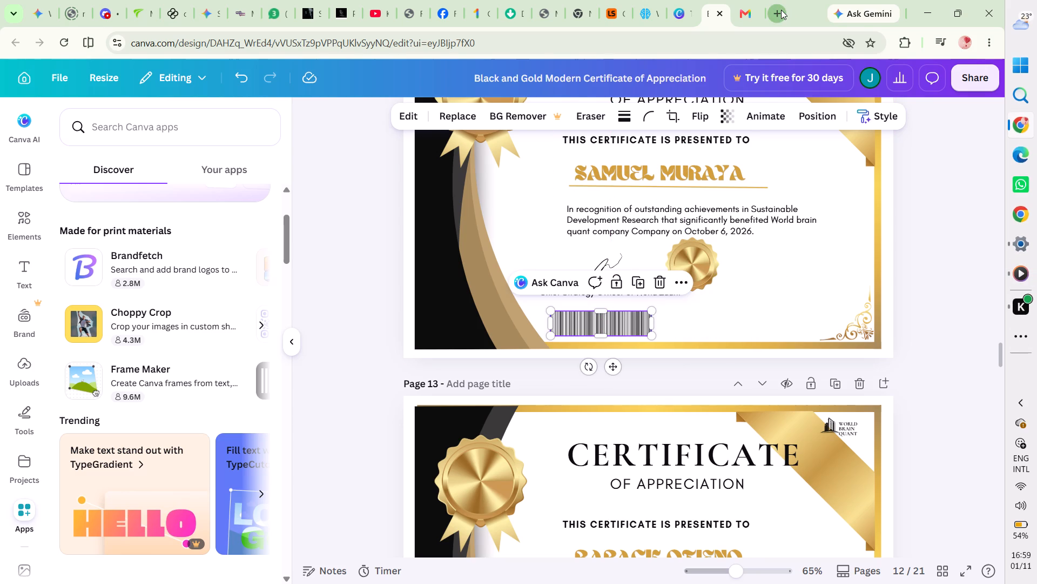
text(MO)
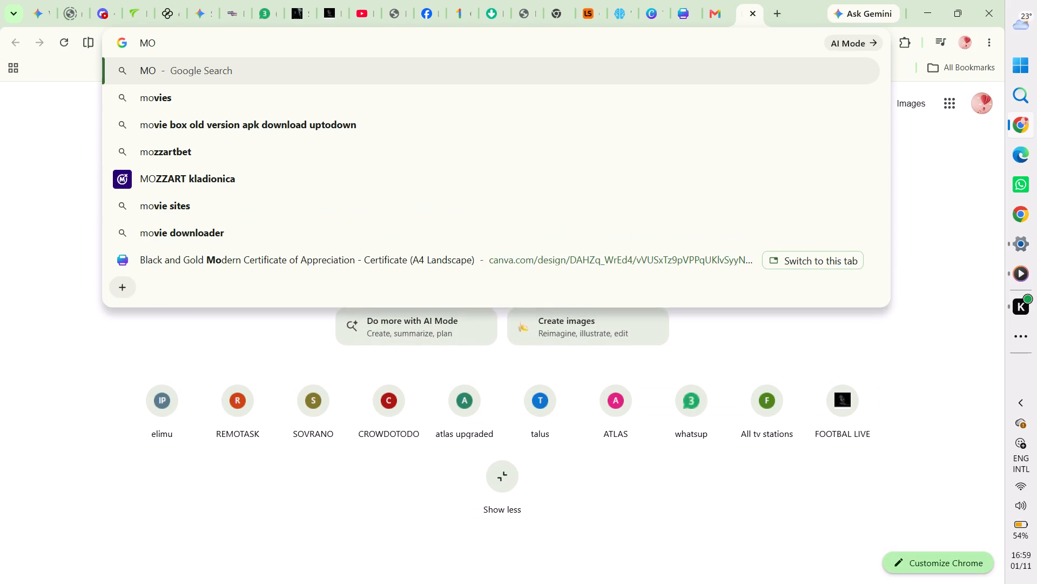
text(NKEY QR)
key(space)
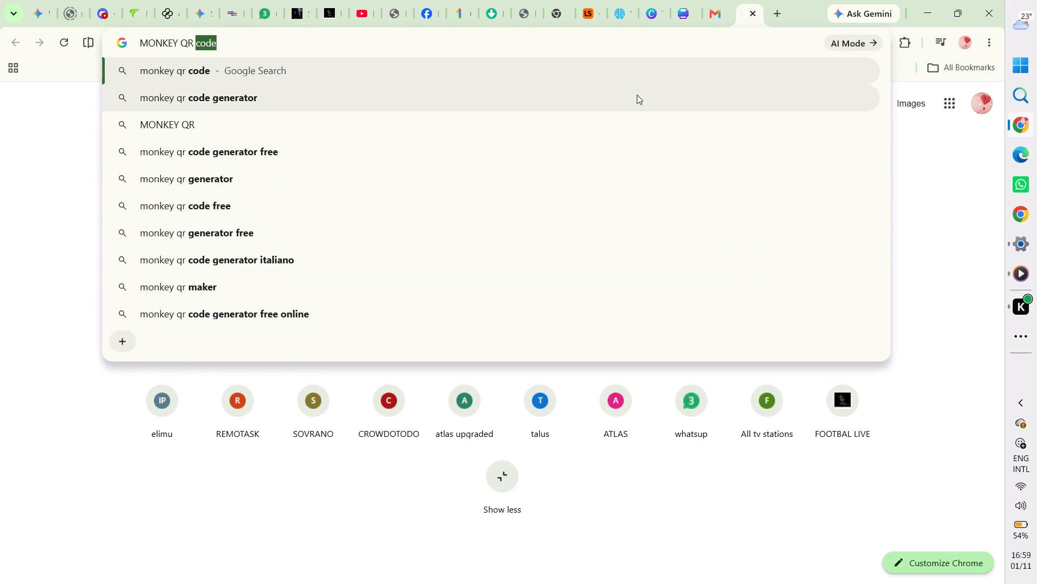
click(519, 94)
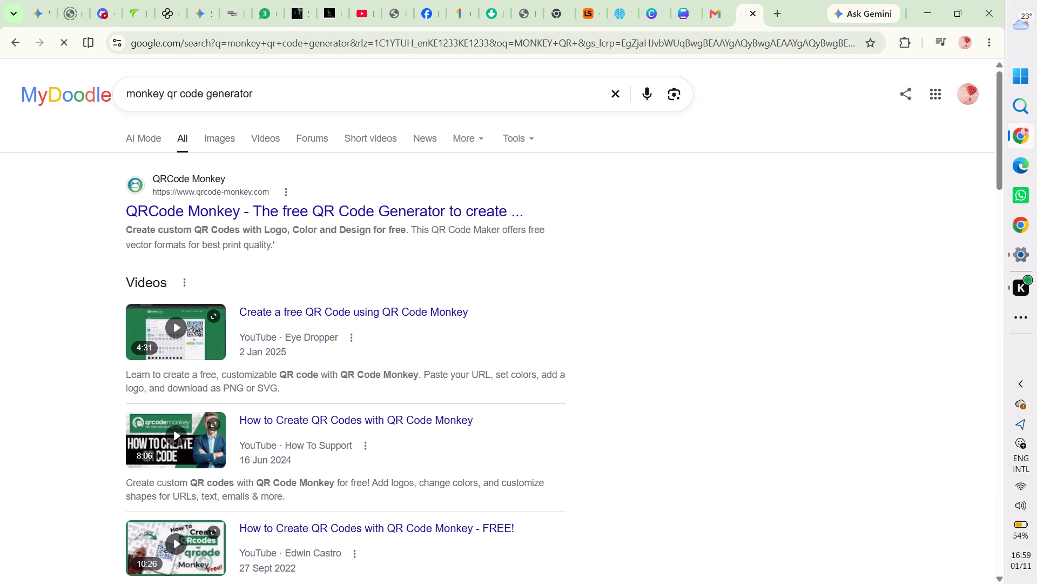
double_click(362, 200)
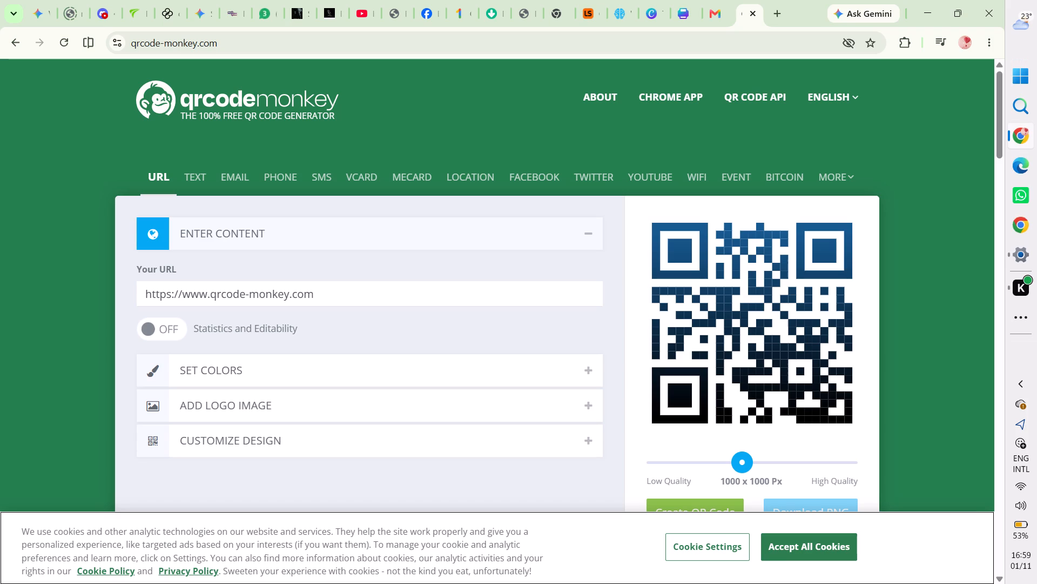
Clear the default address from the QR code's URL field.
click(414, 297)
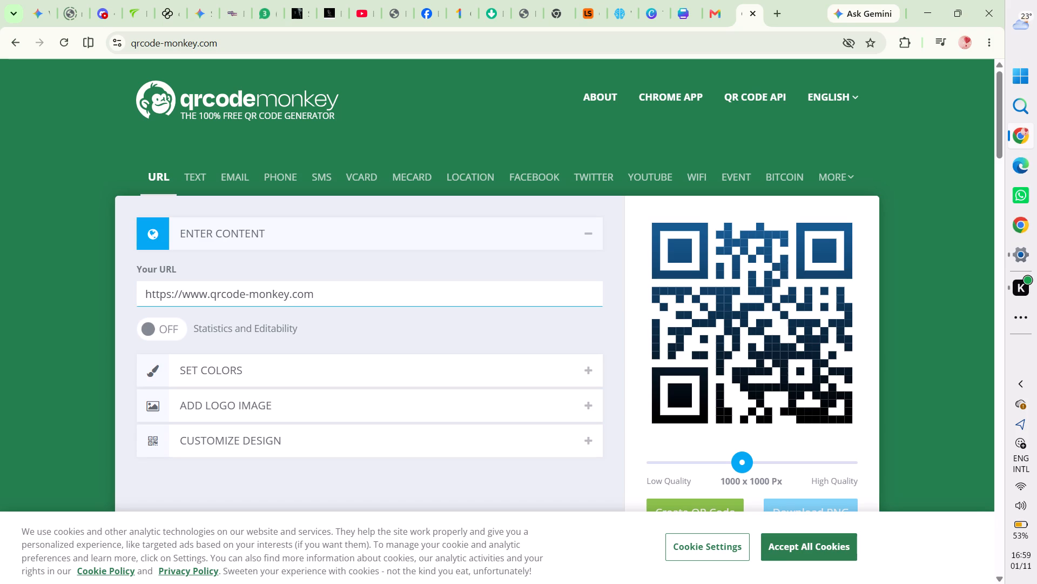
key(BackSpace)
key(BackSpace)
key(BackSpace)
key(BackSpace)
key(BackSpace)
key(BackSpace)
key(BackSpace)
key(BackSpace)
key(BackSpace)
key(BackSpace)
key(BackSpace)
key(BackSpace)
key(BackSpace)
key(BackSpace)
key(BackSpace)
key(BackSpace)
key(BackSpace)
key(BackSpace)
key(BackSpace)
key(BackSpace)
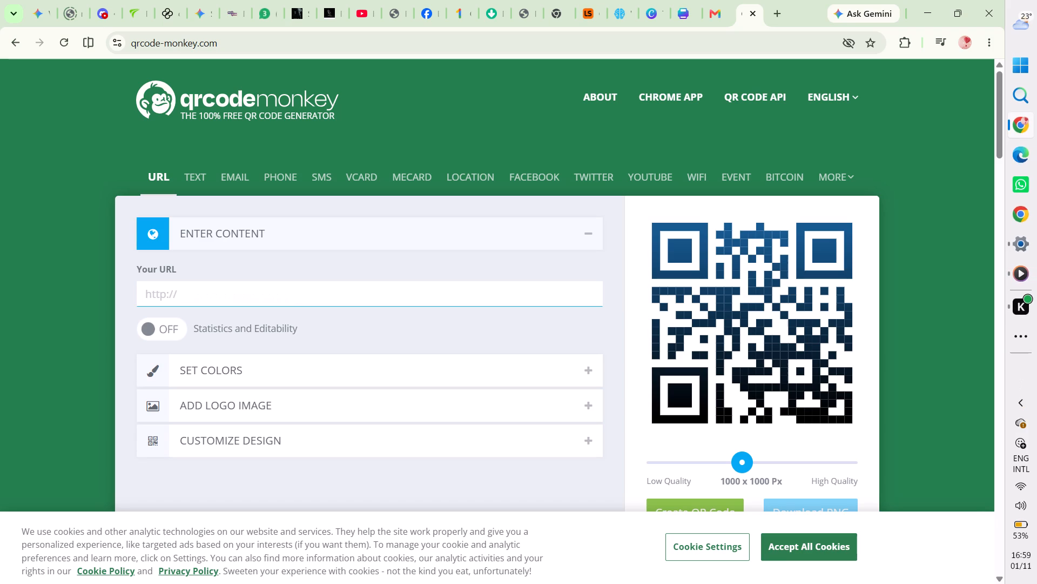
Copy the WorldQuant BRAIN simulate page's address from its browser tab into the QR code's URL field.
click(624, 2)
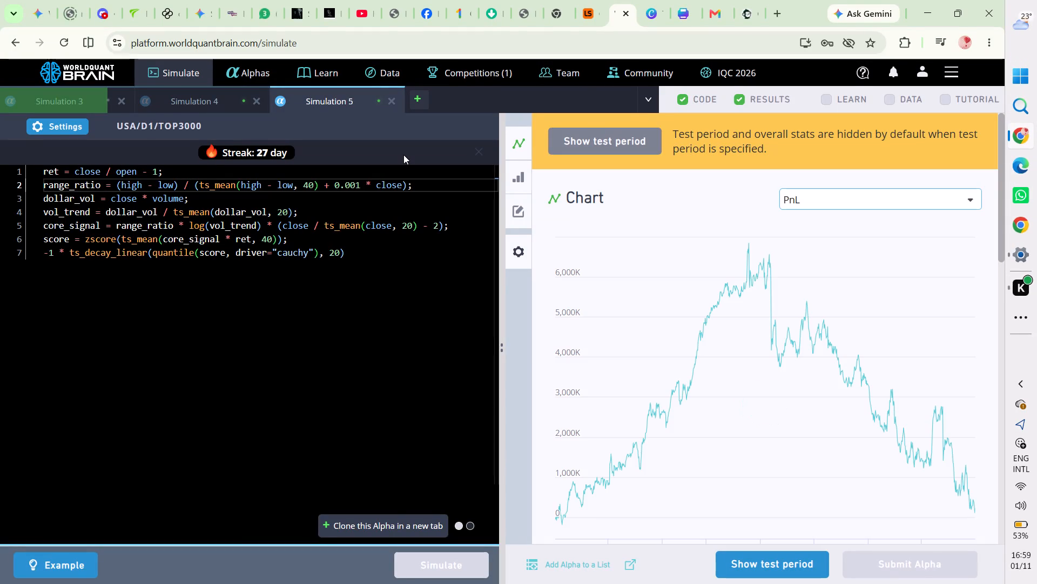
click(262, 47)
key(ctrl+a)
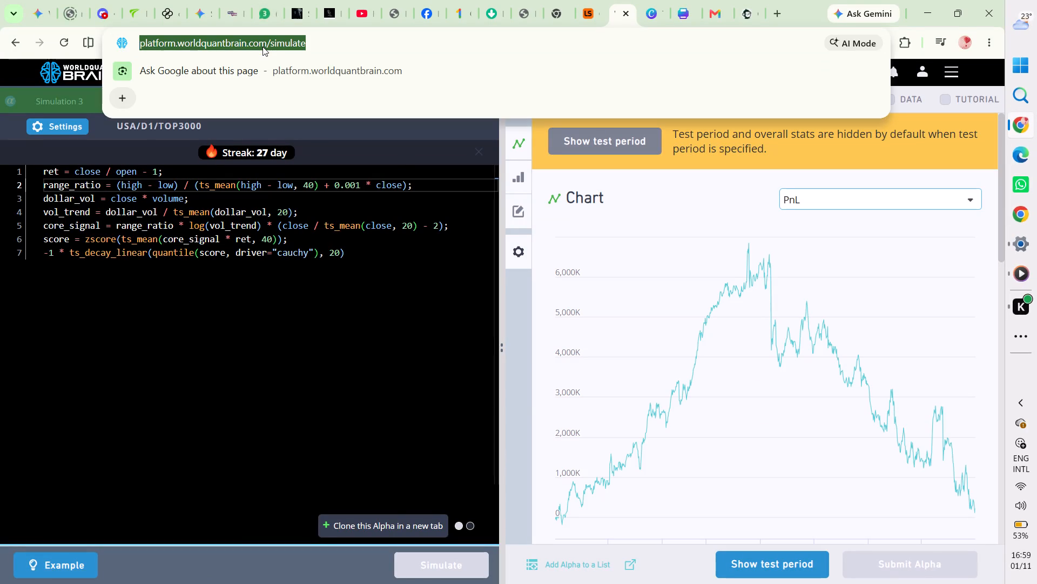
key(ctrl+v)
key(ctrl+c)
key(ctrl+c)
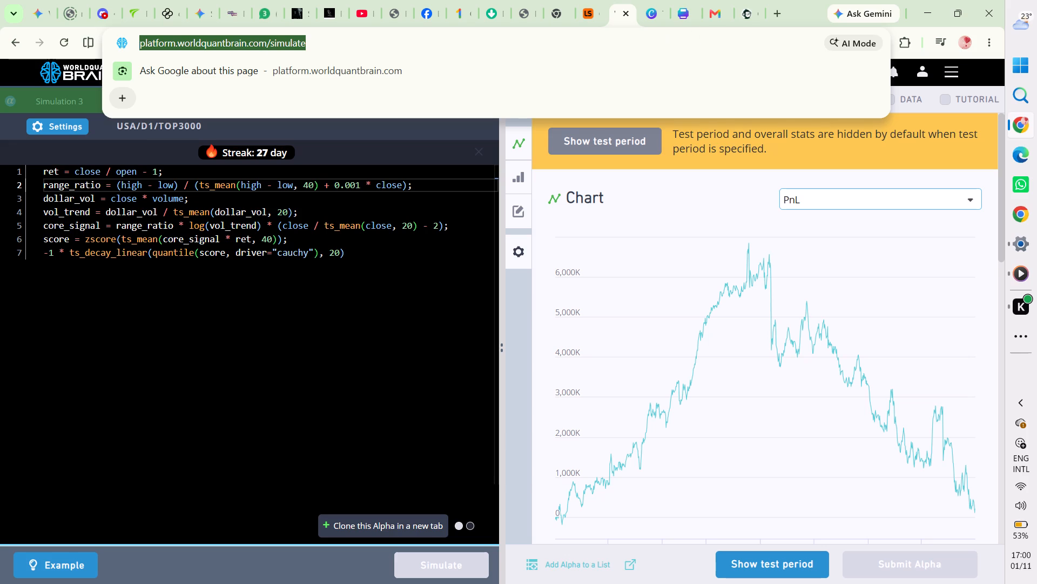
click(748, 17)
click(294, 297)
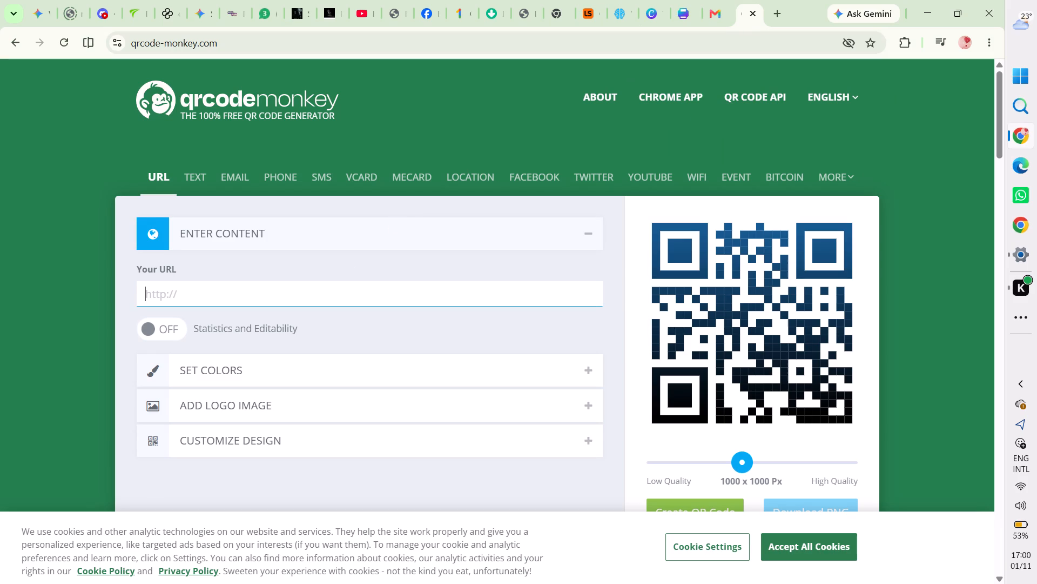
key(ctrl+v)
Set the QR code's foreground to a colour gradient with #0C99EE as the second colour.
scroll(425, 414, down, 1)
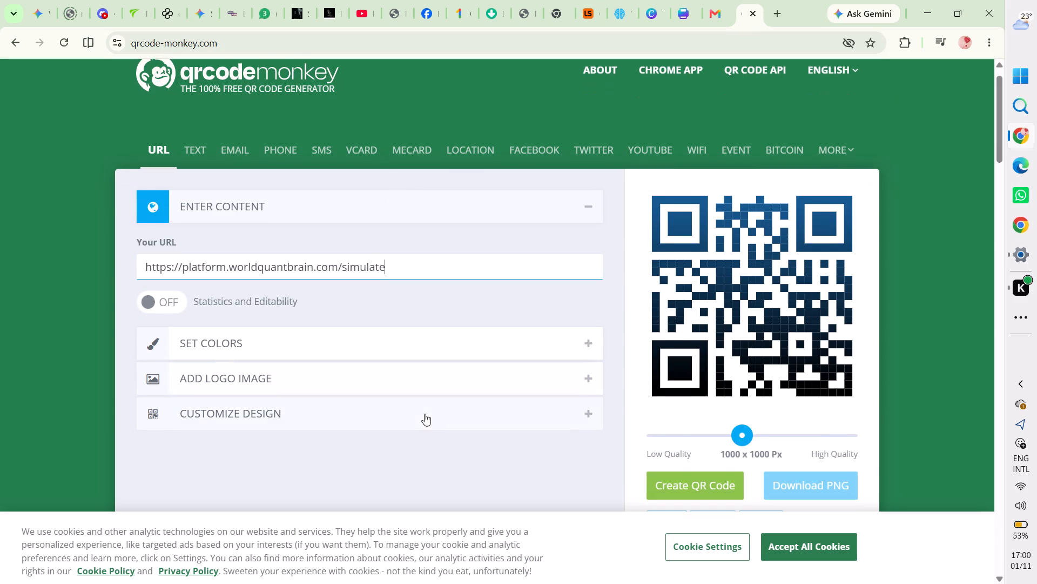
scroll(425, 414, down, 1)
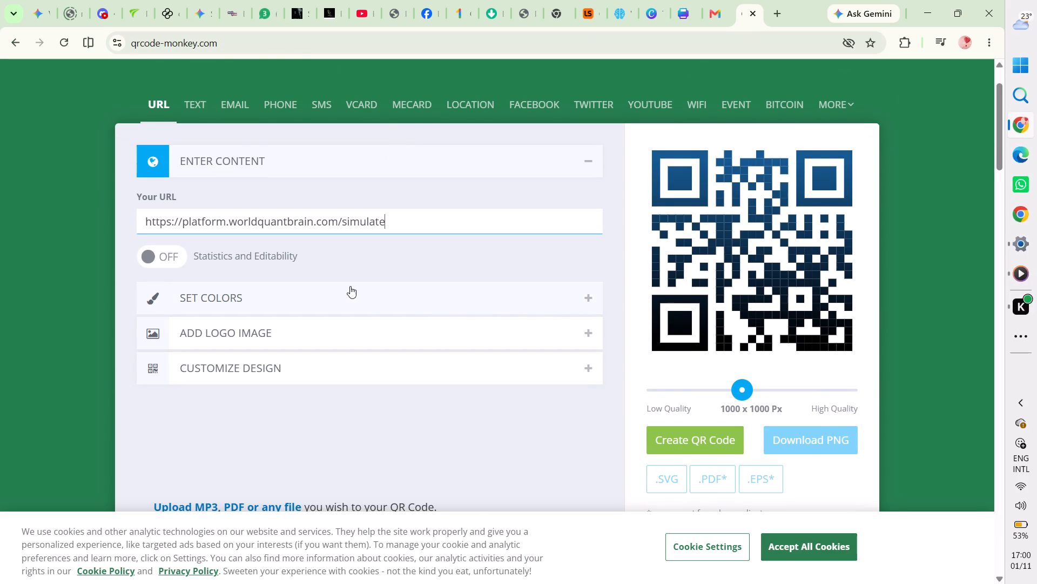
click(589, 299)
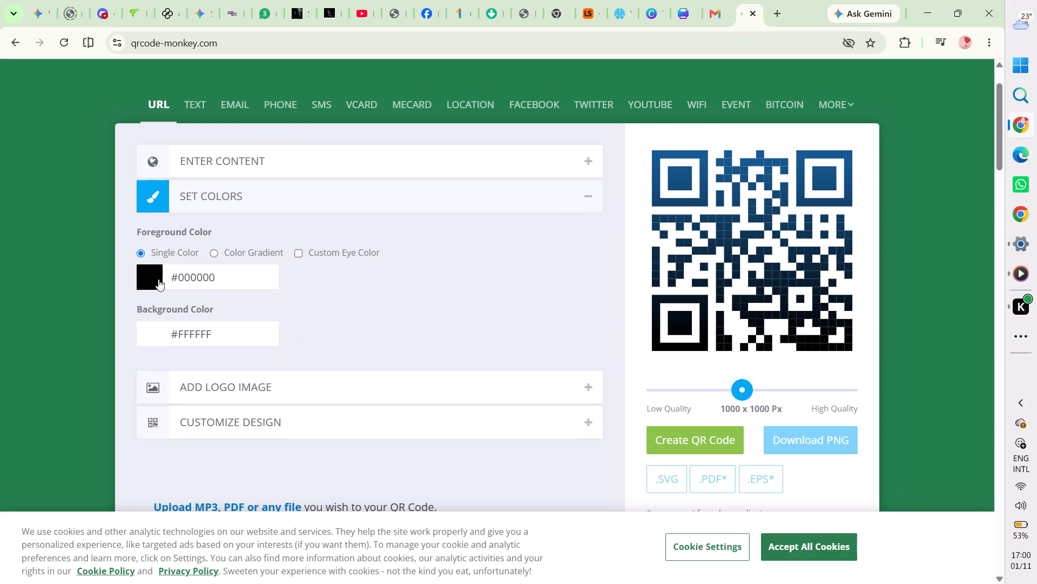
click(158, 279)
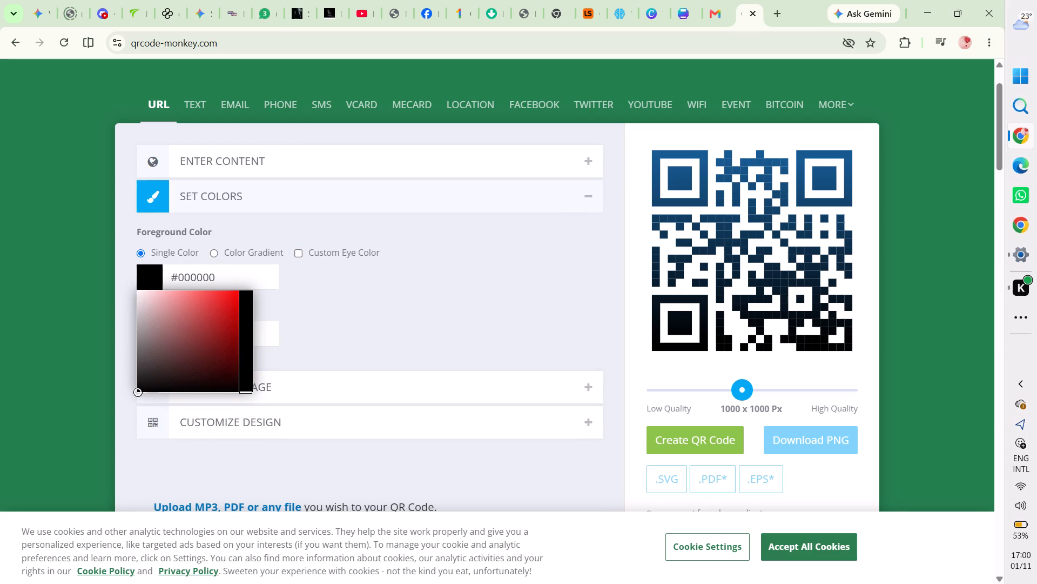
click(213, 248)
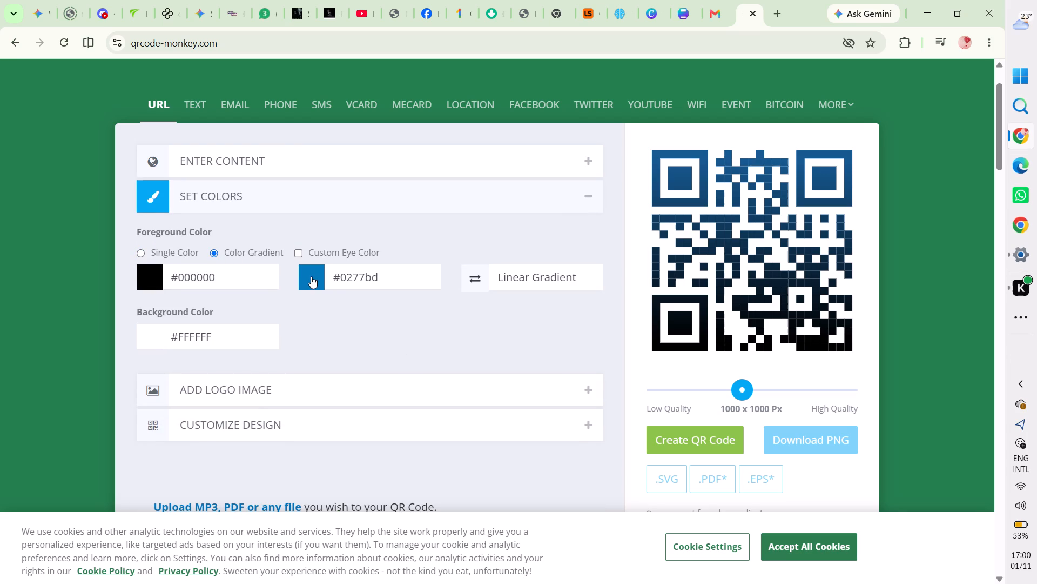
click(311, 276)
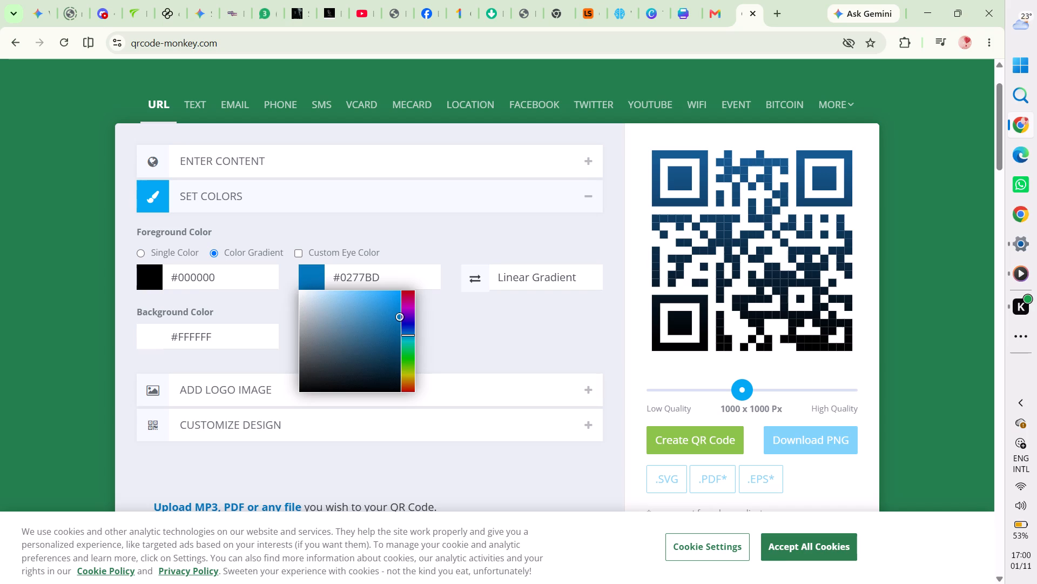
click(389, 301)
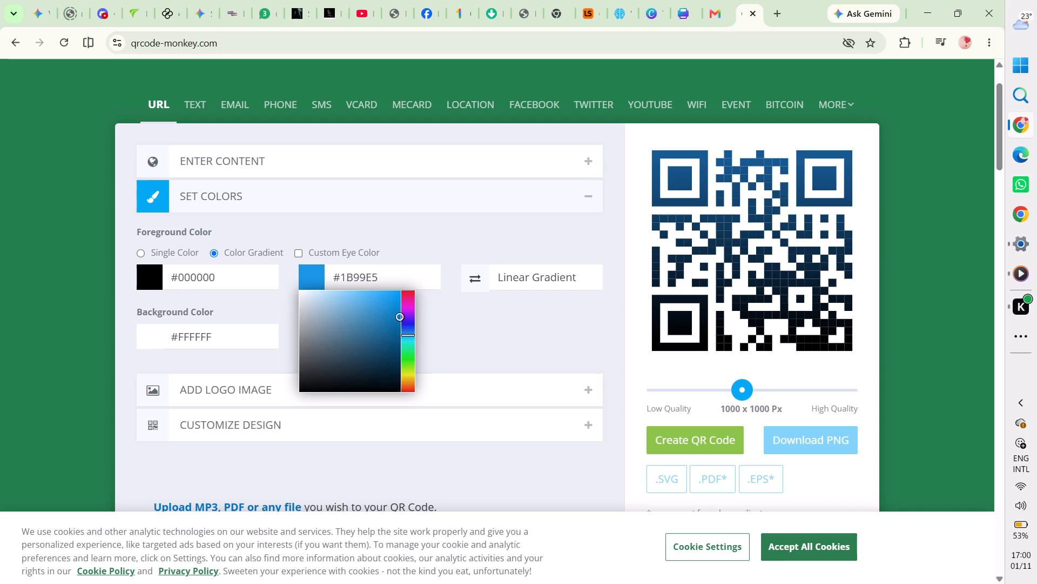
click(396, 297)
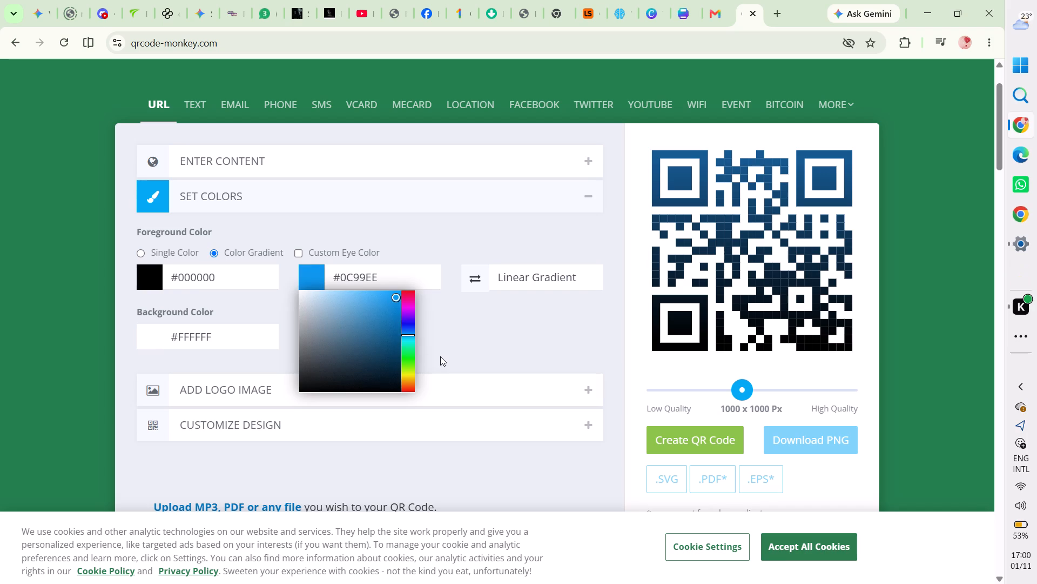
click(252, 368)
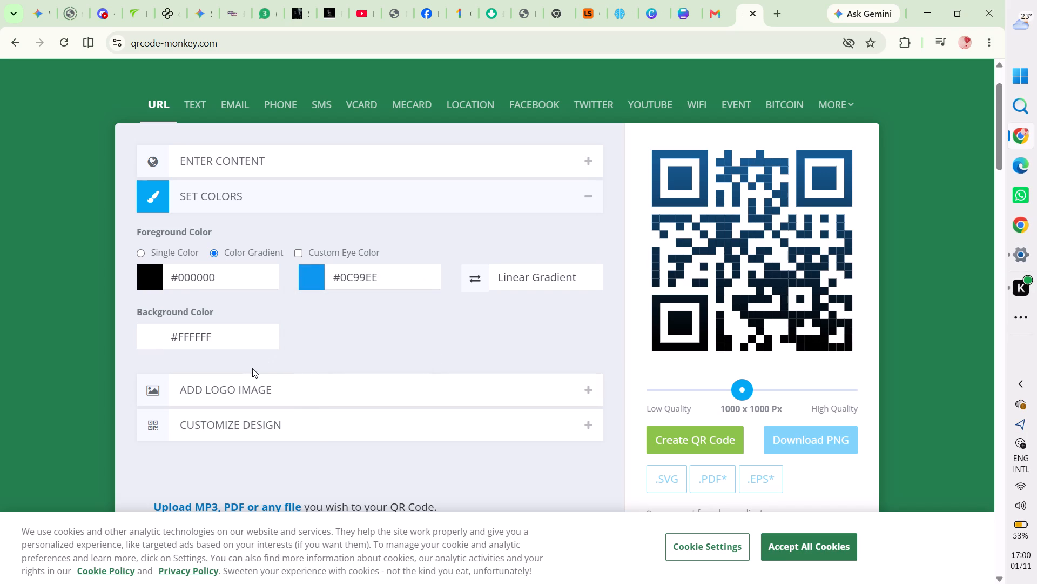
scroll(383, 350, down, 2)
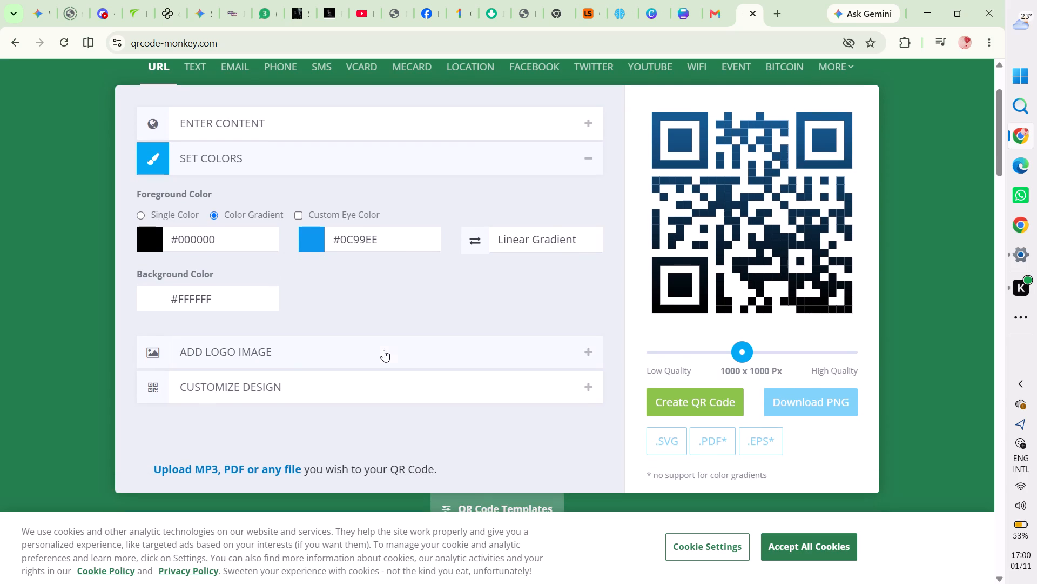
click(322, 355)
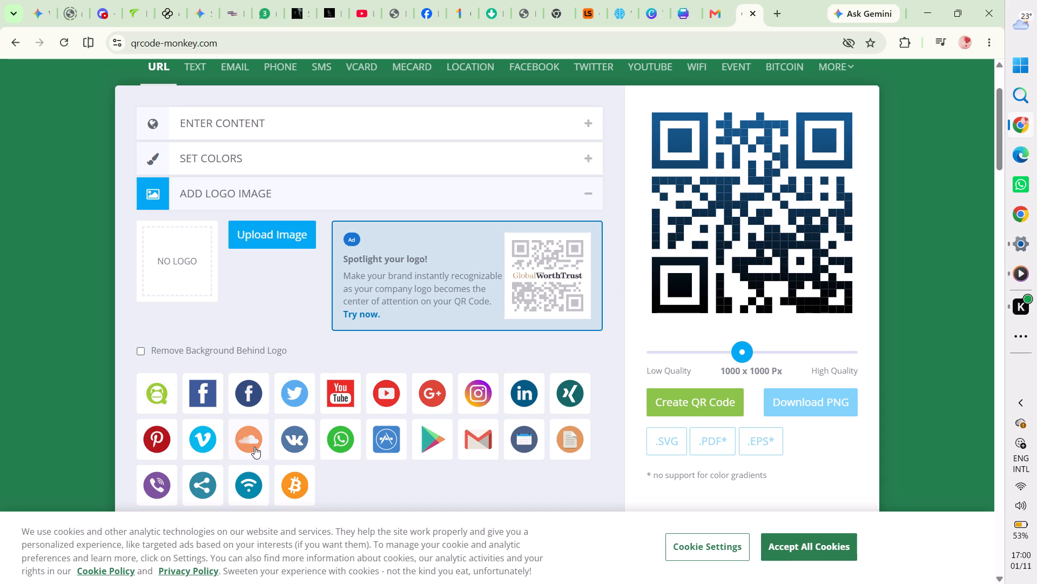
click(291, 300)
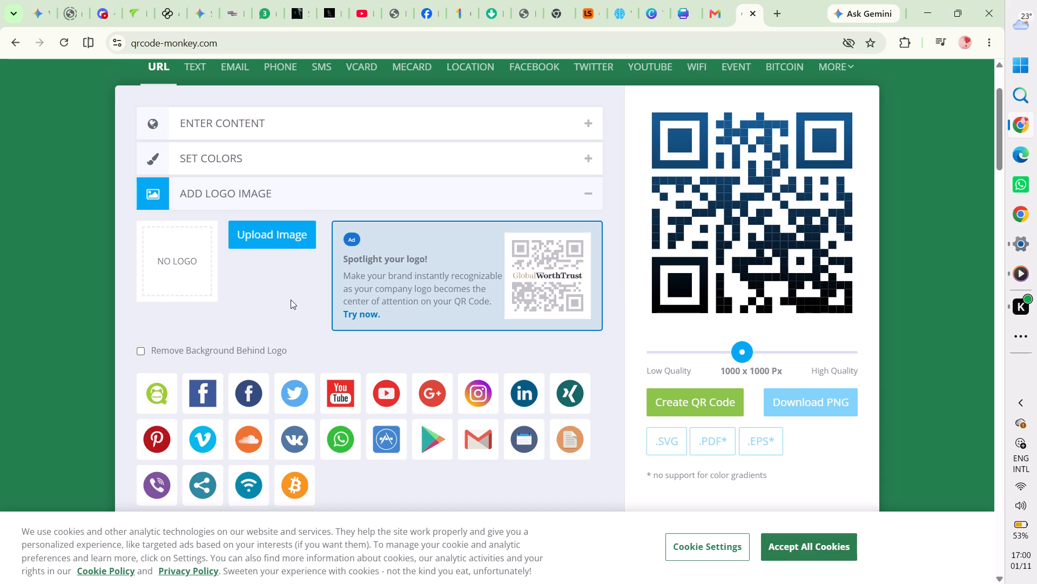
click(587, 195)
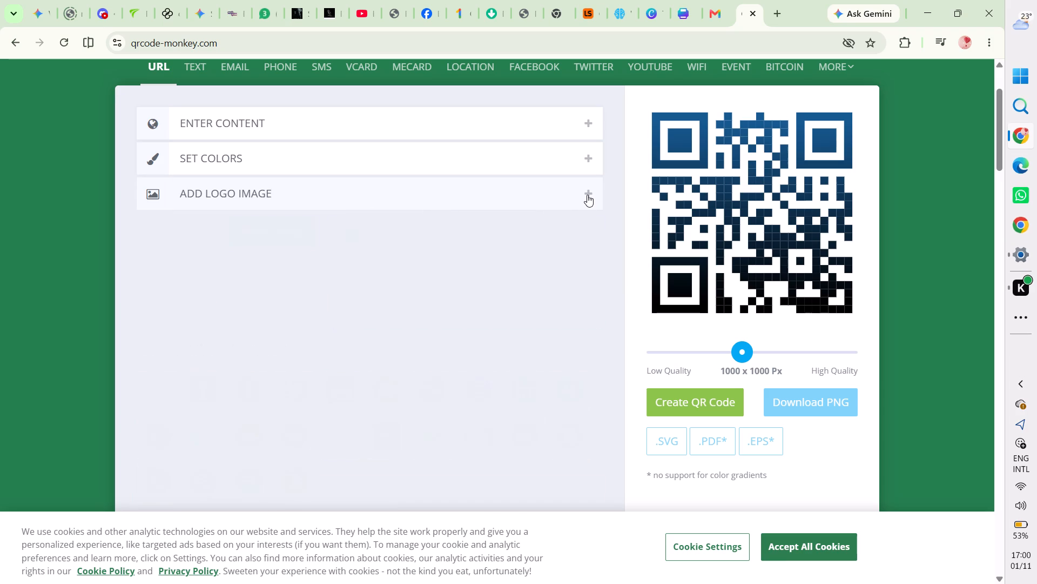
Accept all cookies on the QR generator website.
scroll(491, 277, up, 1)
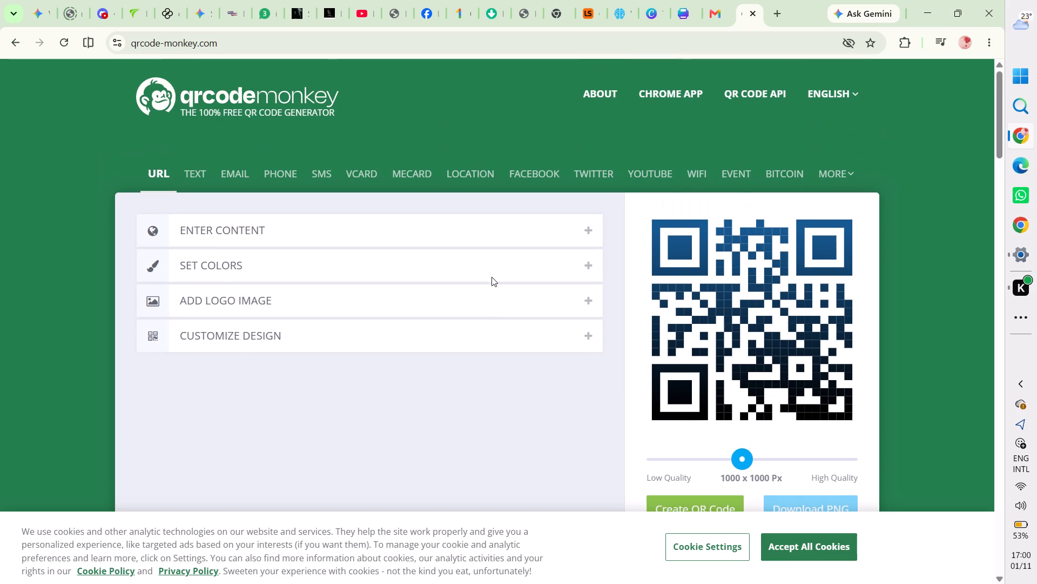
scroll(491, 277, down, 2)
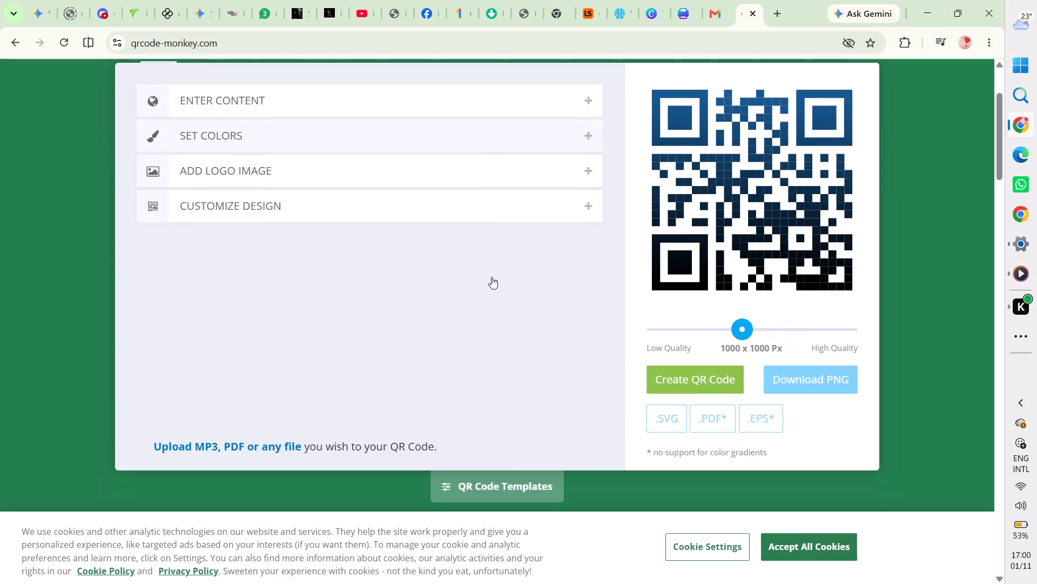
scroll(491, 277, down, 1)
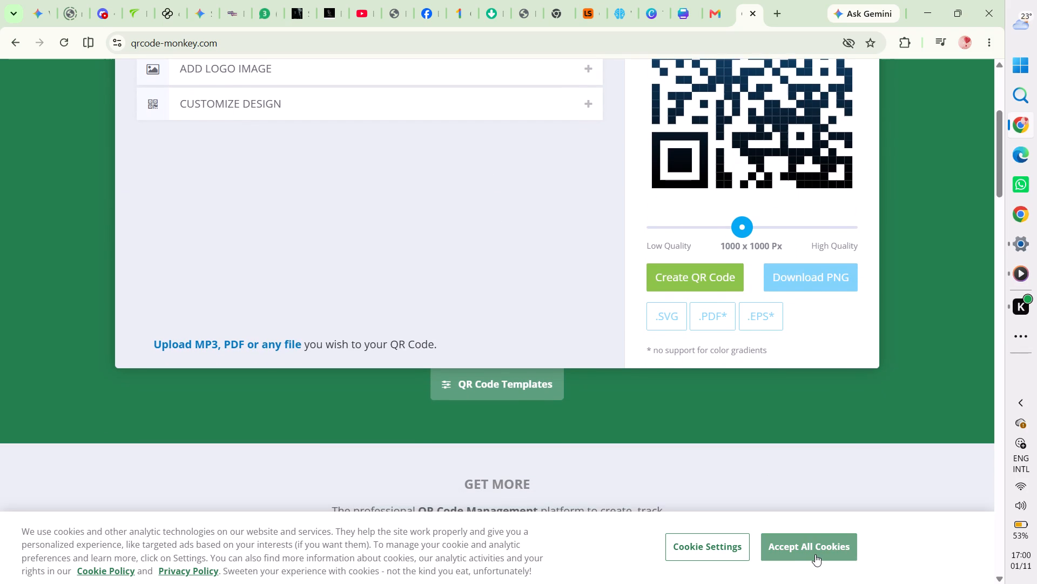
click(815, 554)
Create the QR code with the new address and colours, and download it as a PNG.
scroll(844, 450, up, 2)
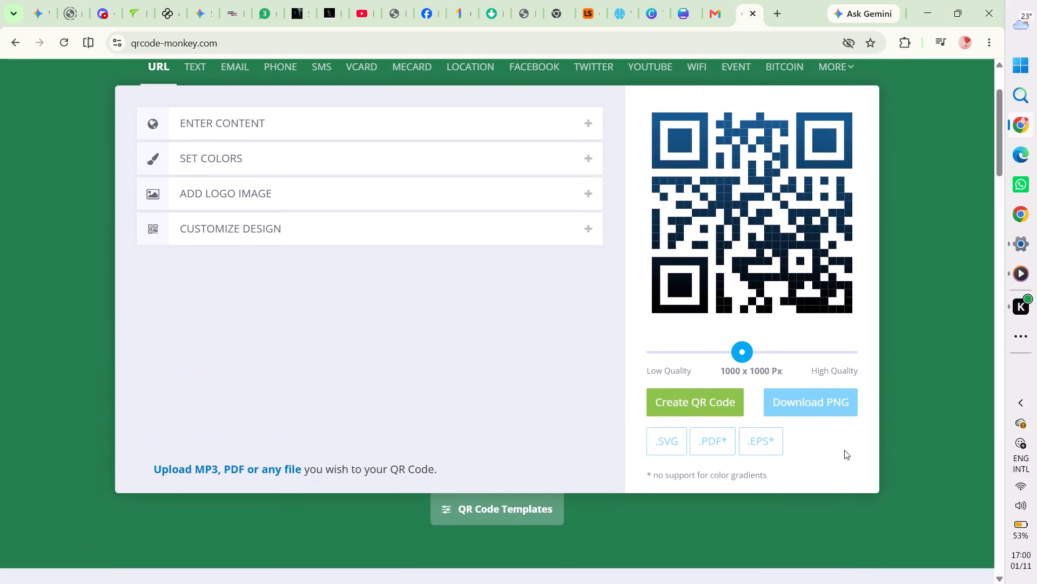
scroll(844, 450, up, 1)
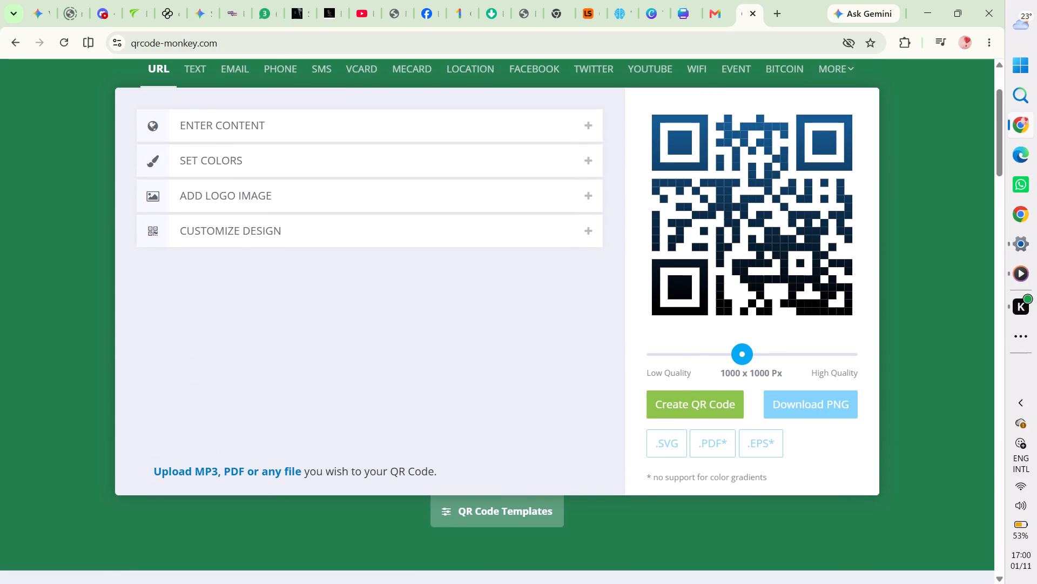
click(705, 399)
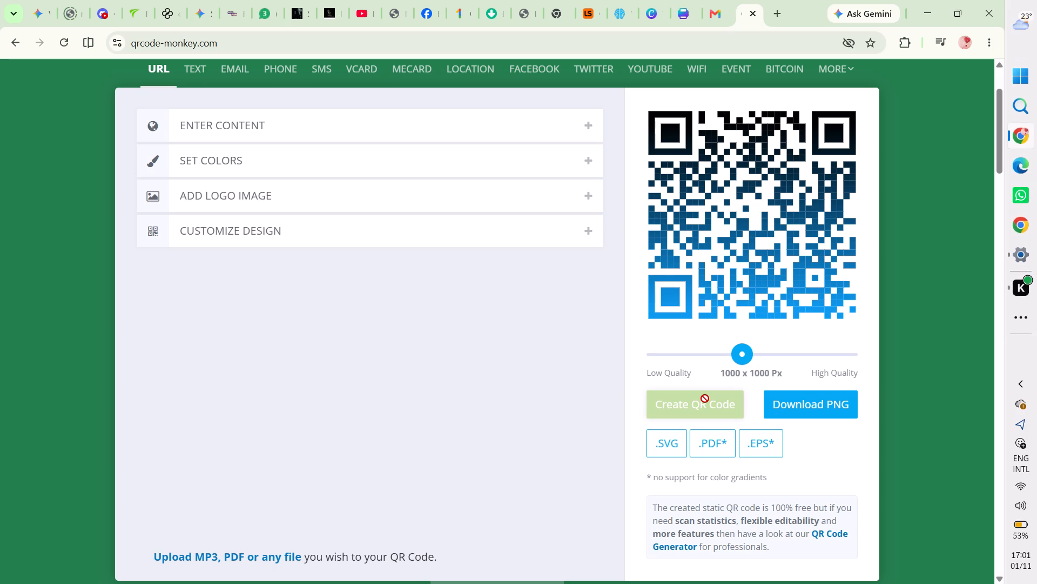
scroll(705, 399, up, 1)
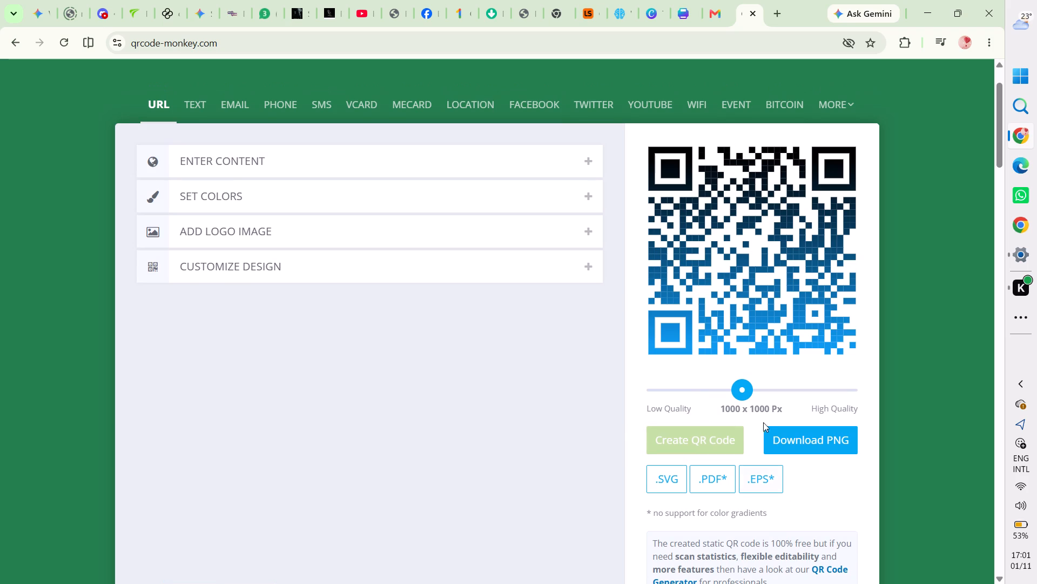
click(777, 442)
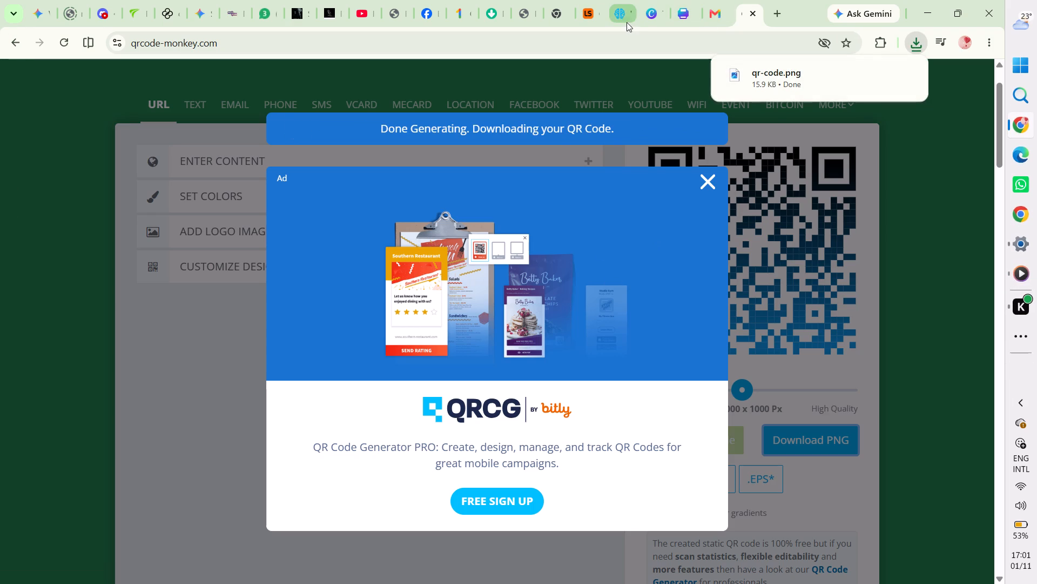
Return to the Canva certificate design and move page 1's barcode left, just beneath the signatory's title.
click(684, 17)
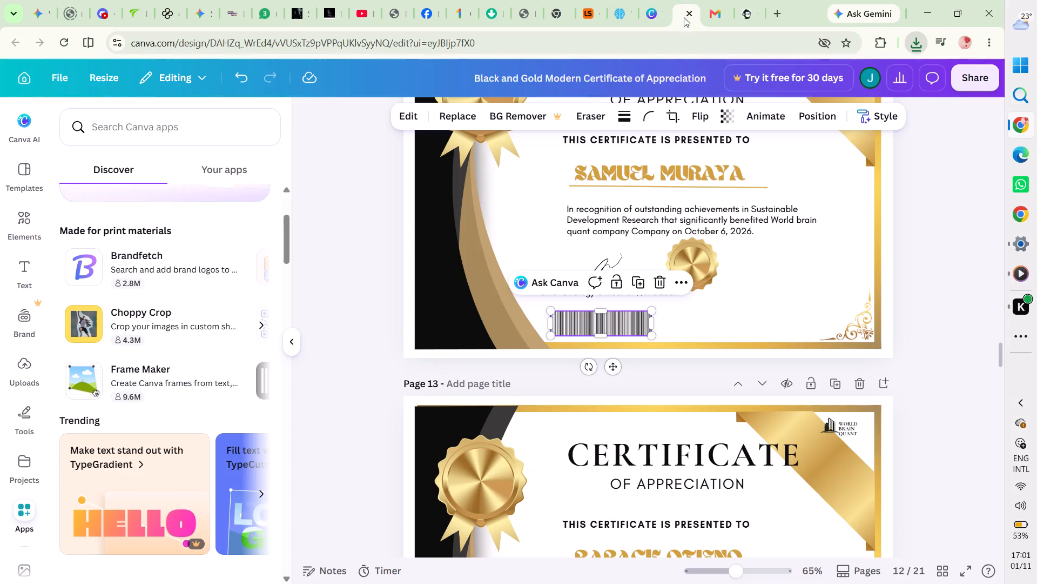
scroll(650, 286, up, 13)
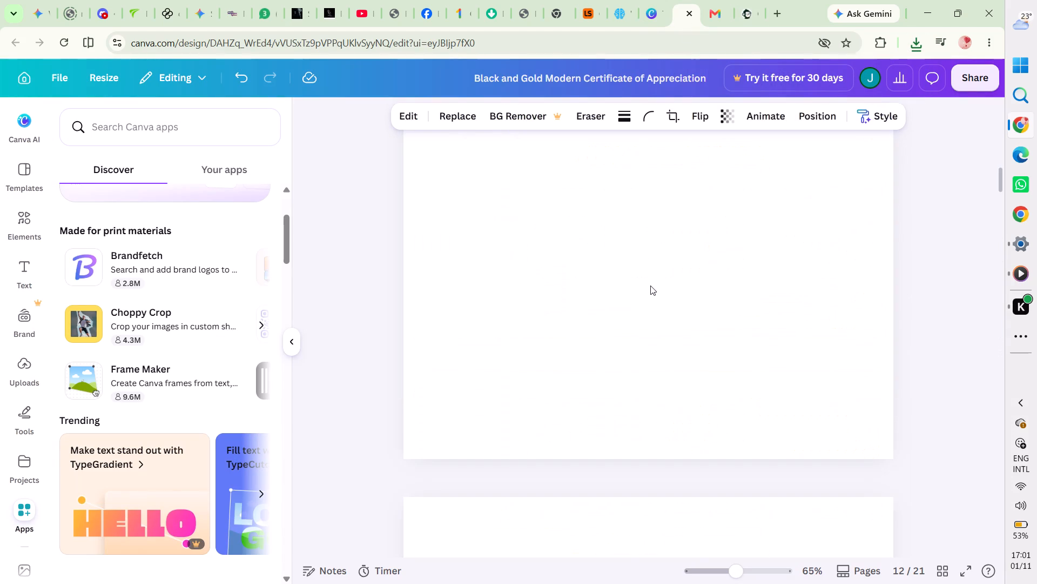
scroll(650, 286, up, 12)
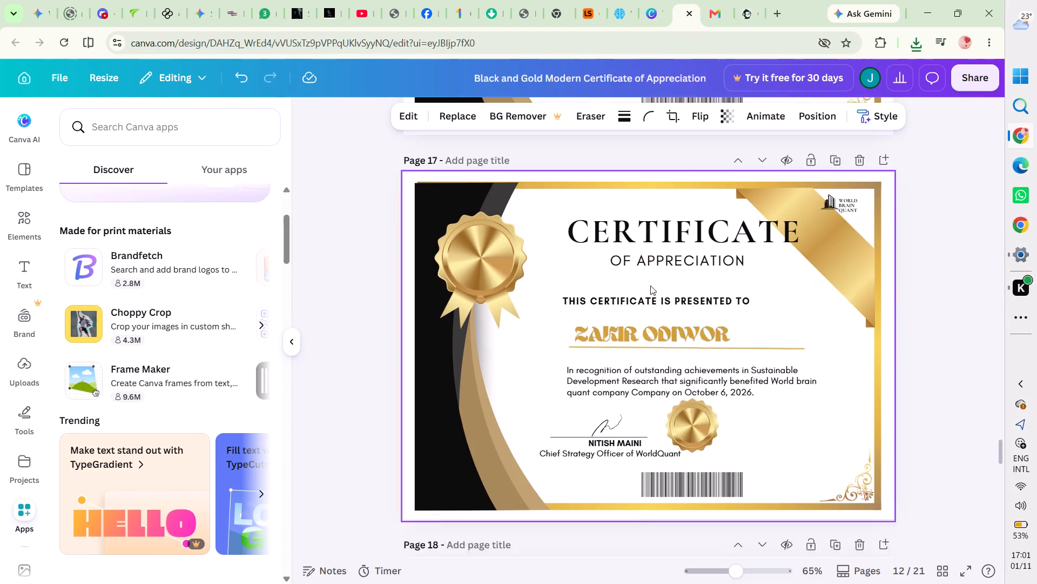
scroll(650, 286, up, 15)
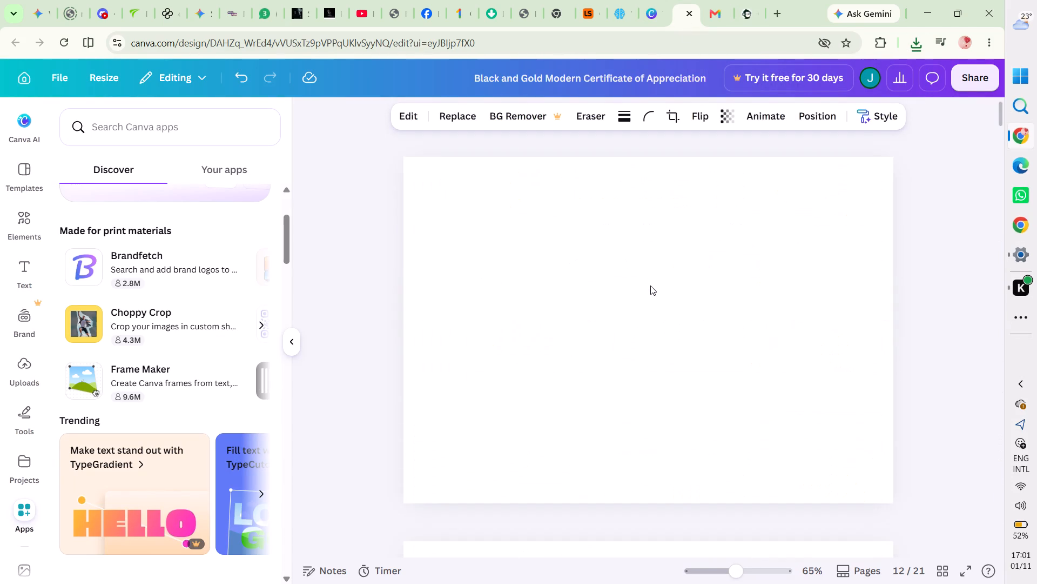
scroll(650, 286, up, 10)
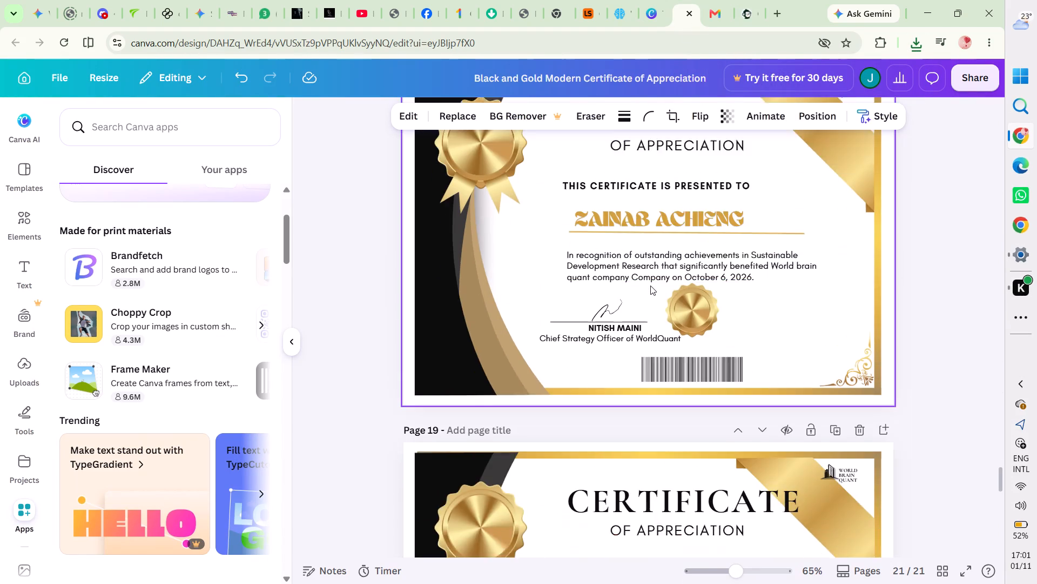
scroll(650, 286, up, 6)
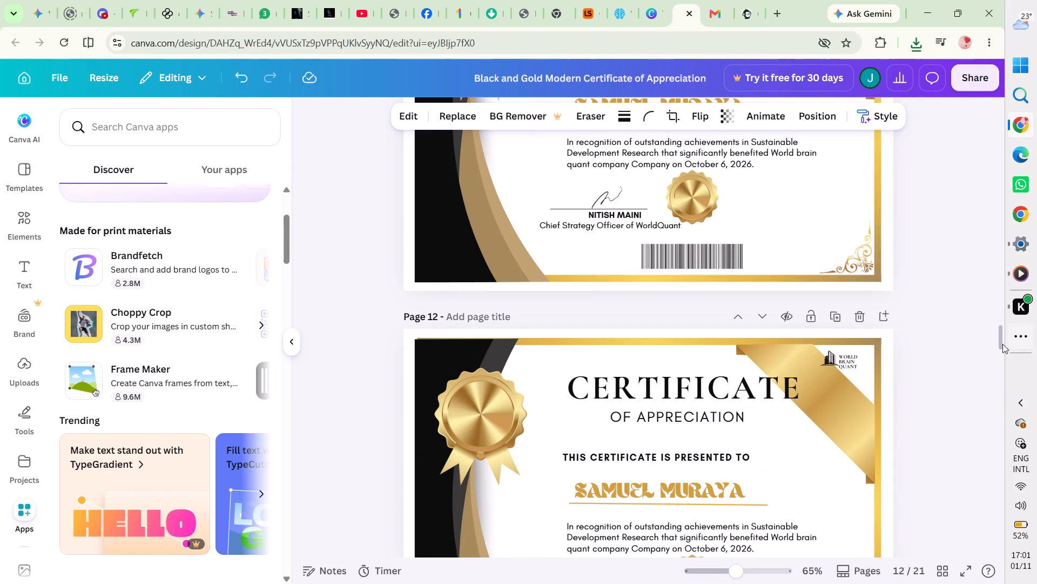
drag(999, 338, 980, 125)
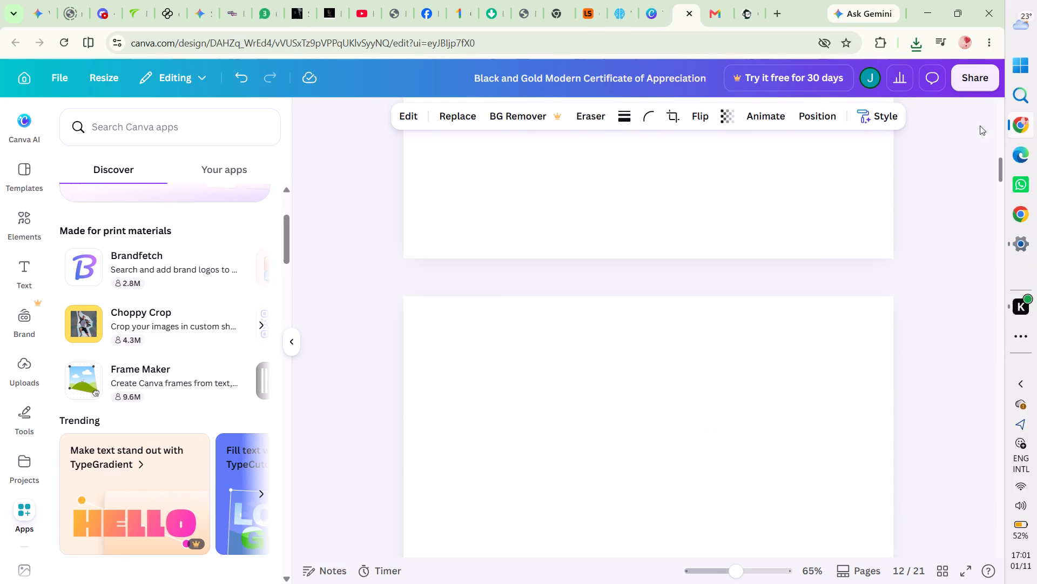
drag(980, 125, 985, 49)
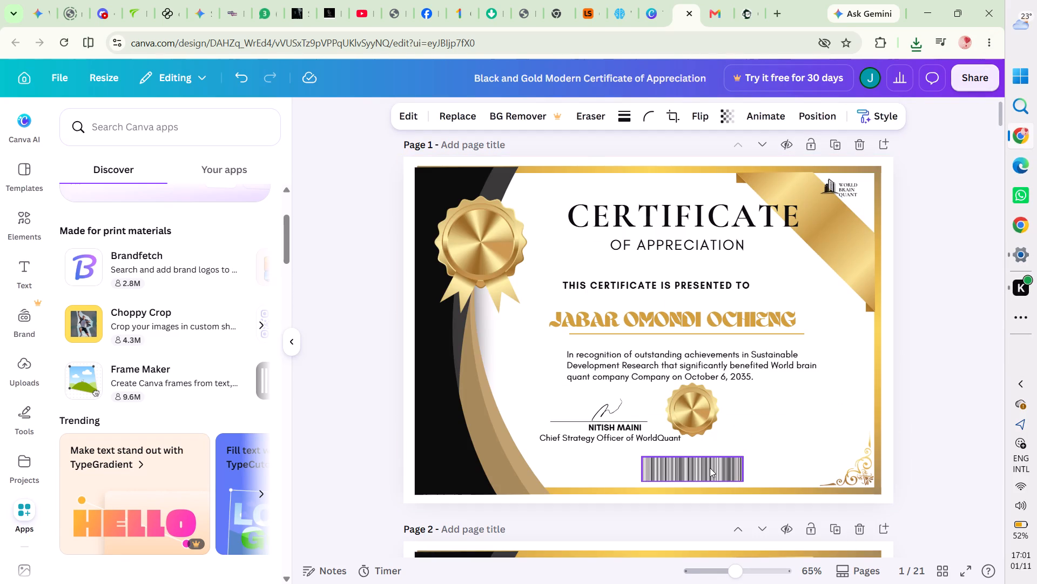
drag(710, 468, 643, 465)
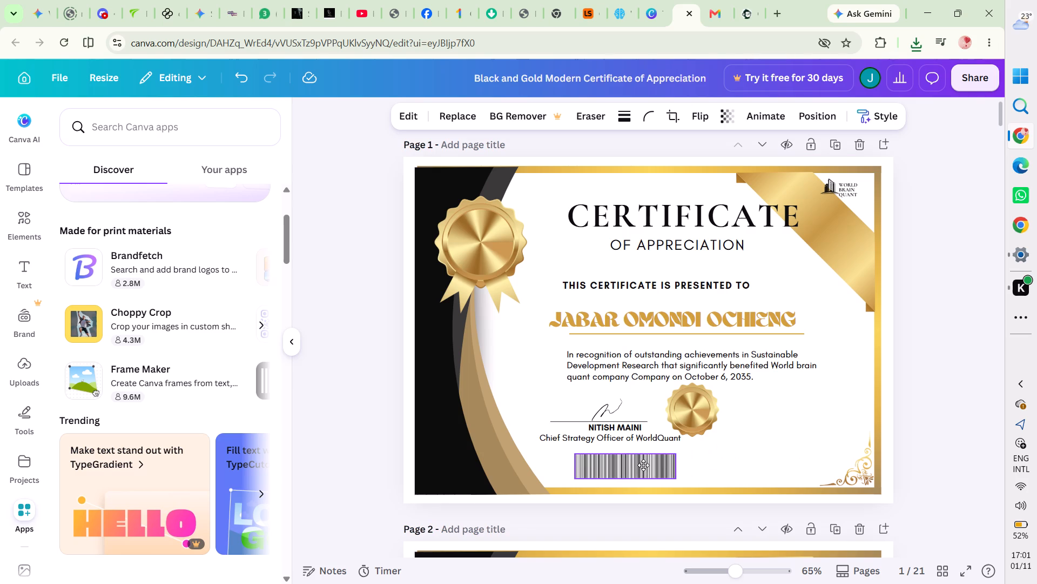
drag(643, 465, 628, 469)
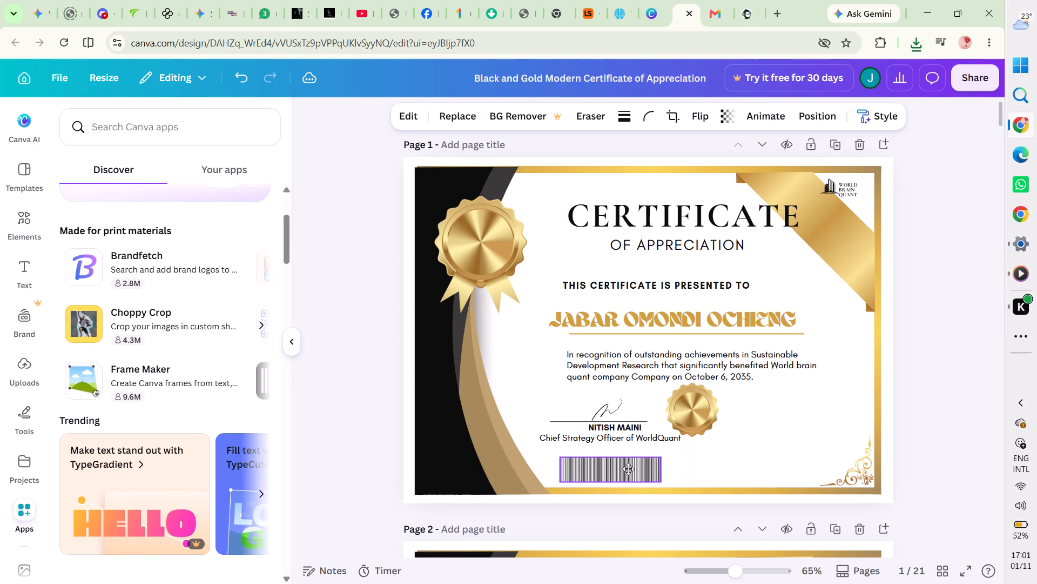
drag(628, 469, 606, 474)
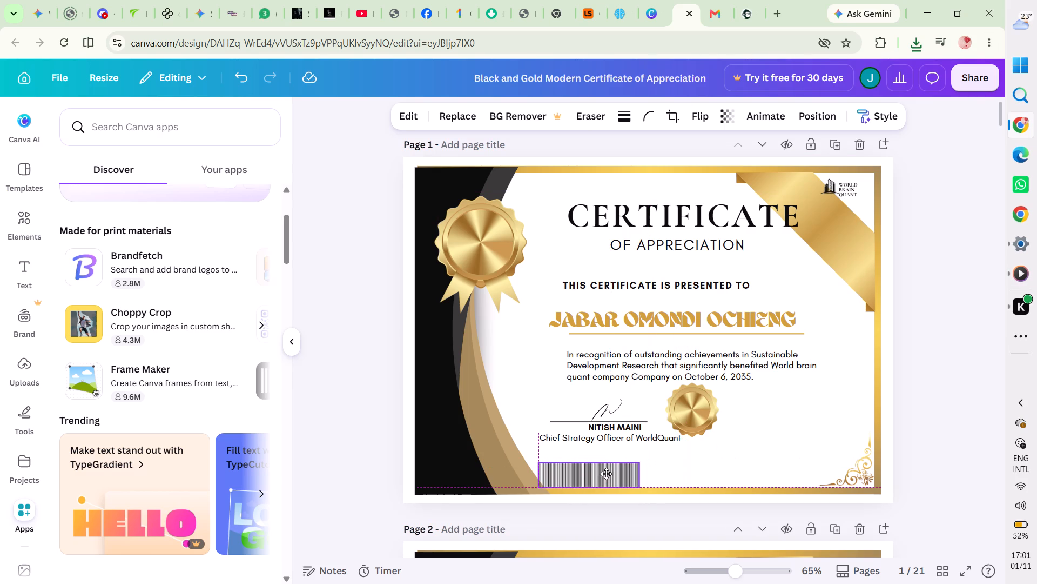
drag(606, 474, 612, 472)
key(Up)
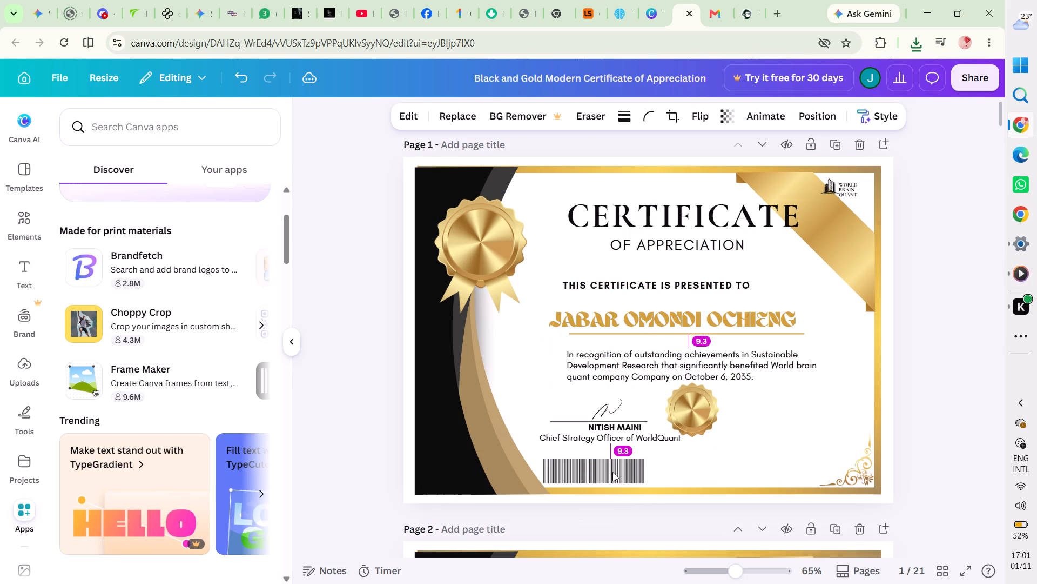
click(731, 452)
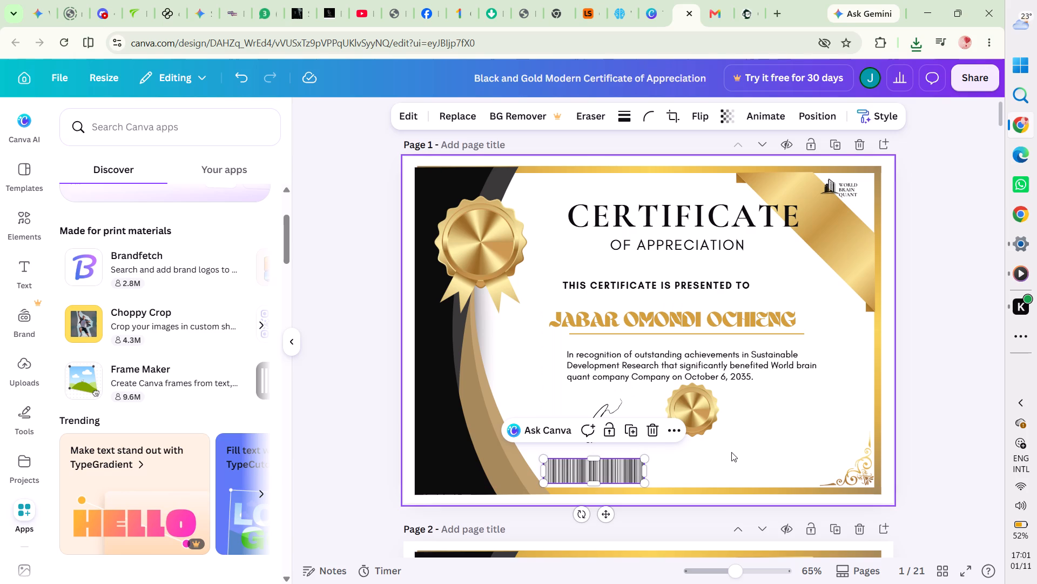
Look through the previously uploaded images for the QR code.
click(26, 222)
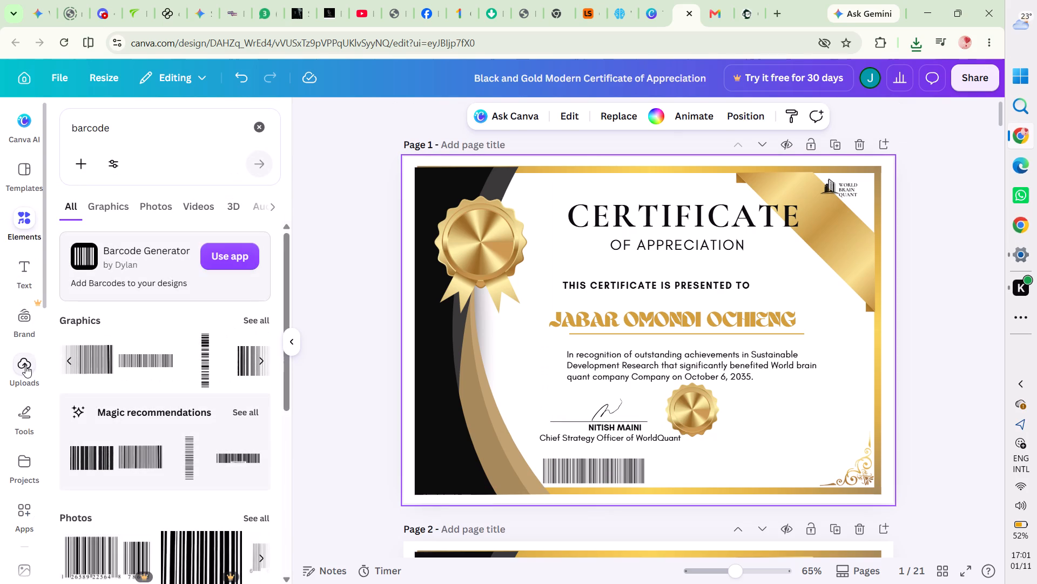
click(25, 366)
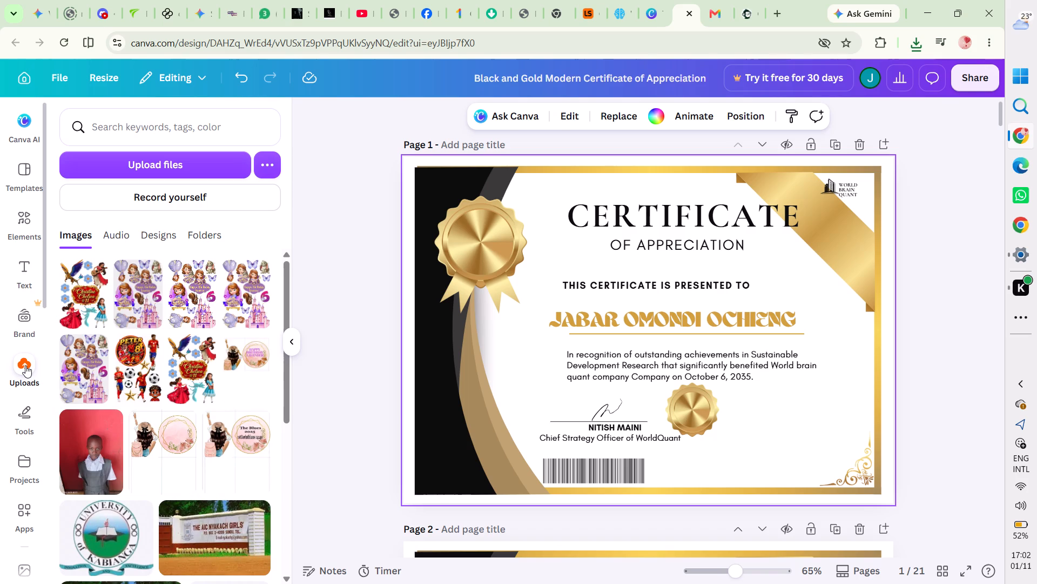
scroll(111, 197, right, 1)
scroll(188, 441, down, 2)
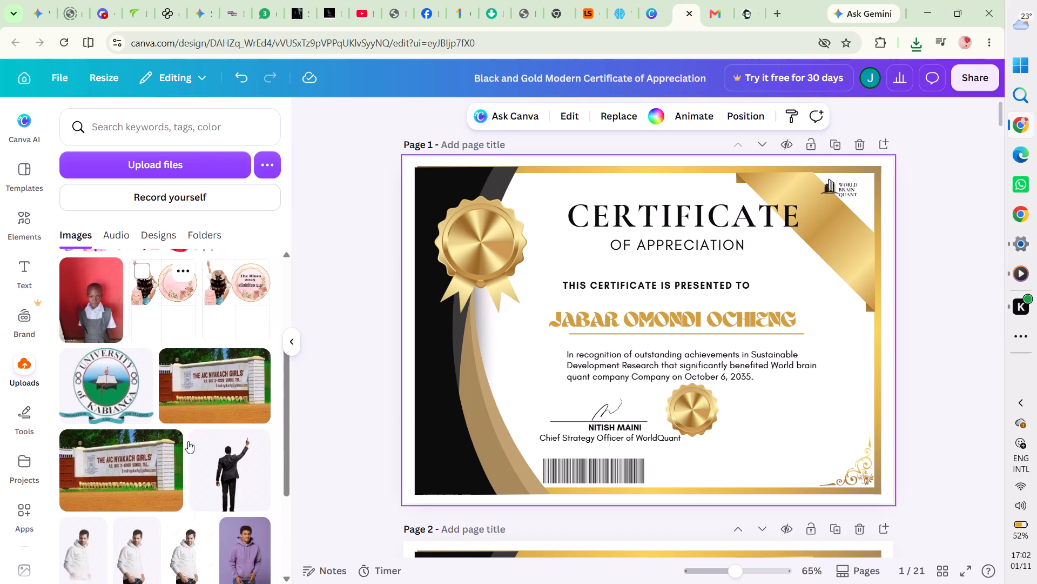
scroll(188, 441, down, 2)
scroll(188, 441, up, 4)
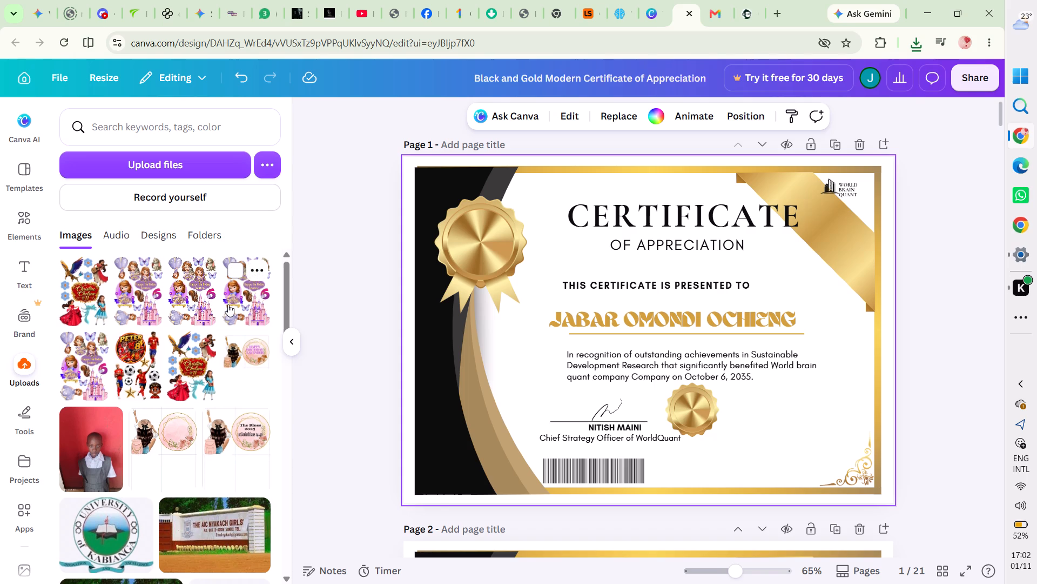
scroll(229, 463, up, 2)
scroll(229, 463, down, 2)
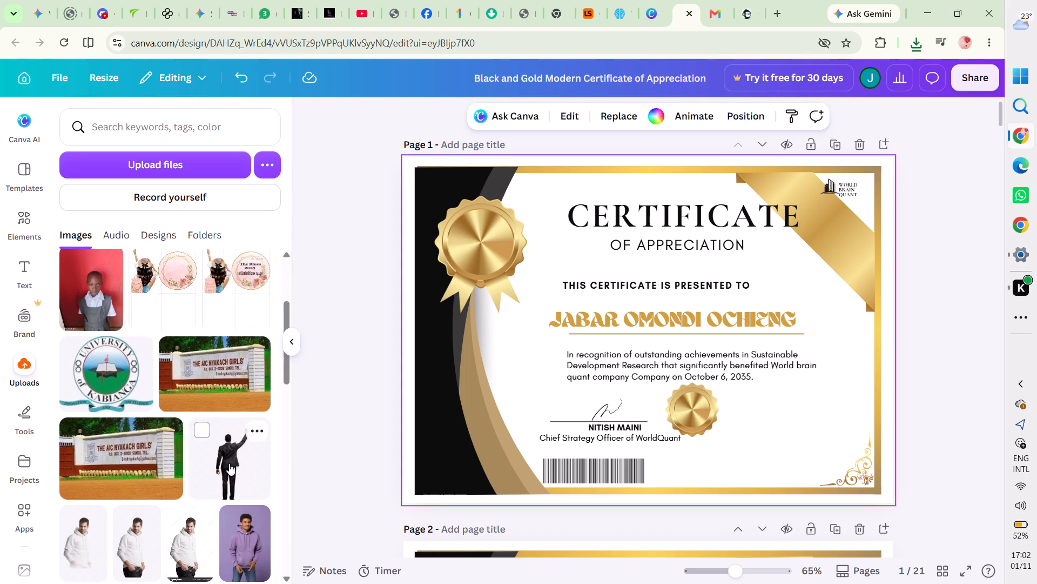
scroll(275, 431, up, 3)
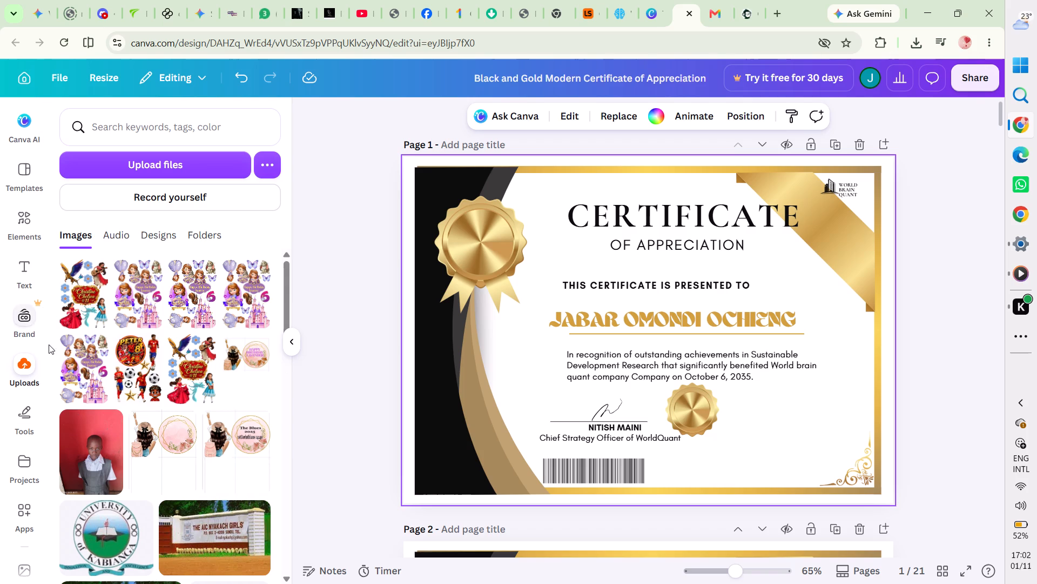
scroll(146, 350, down, 1)
scroll(146, 350, up, 3)
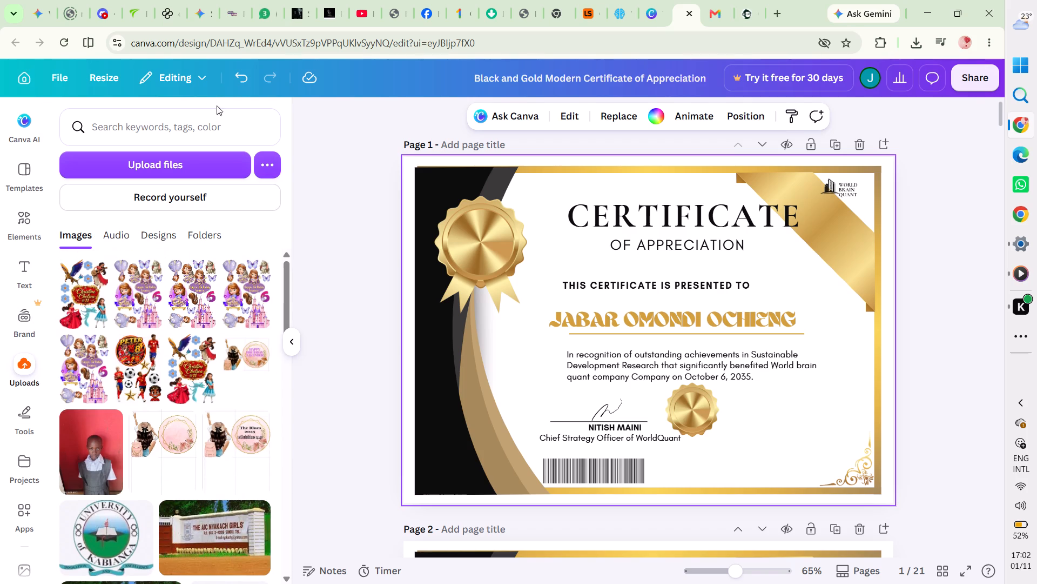
Upload the qr-code image from the Downloads folder to the design's image library.
click(206, 174)
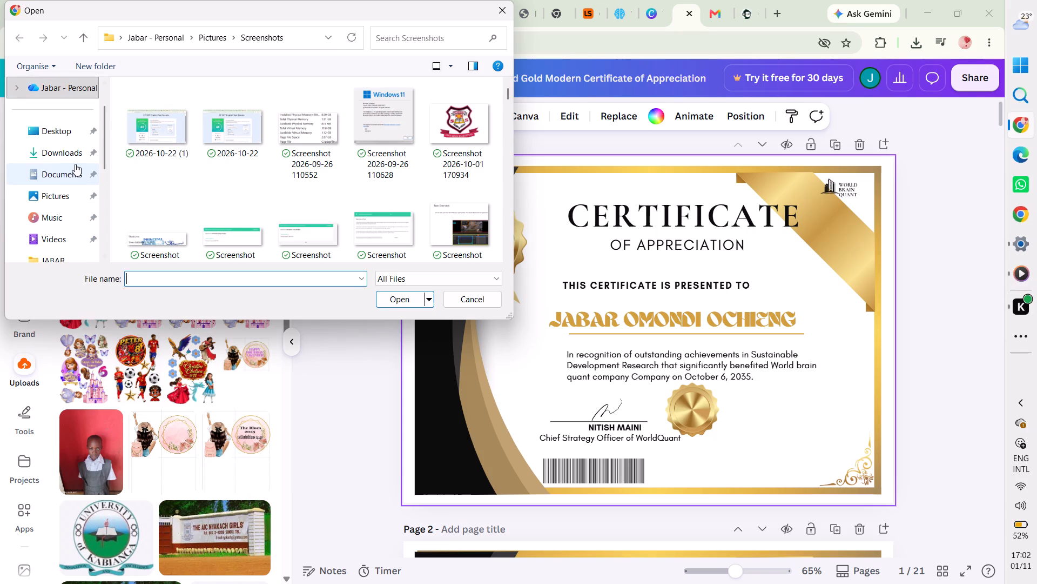
click(69, 156)
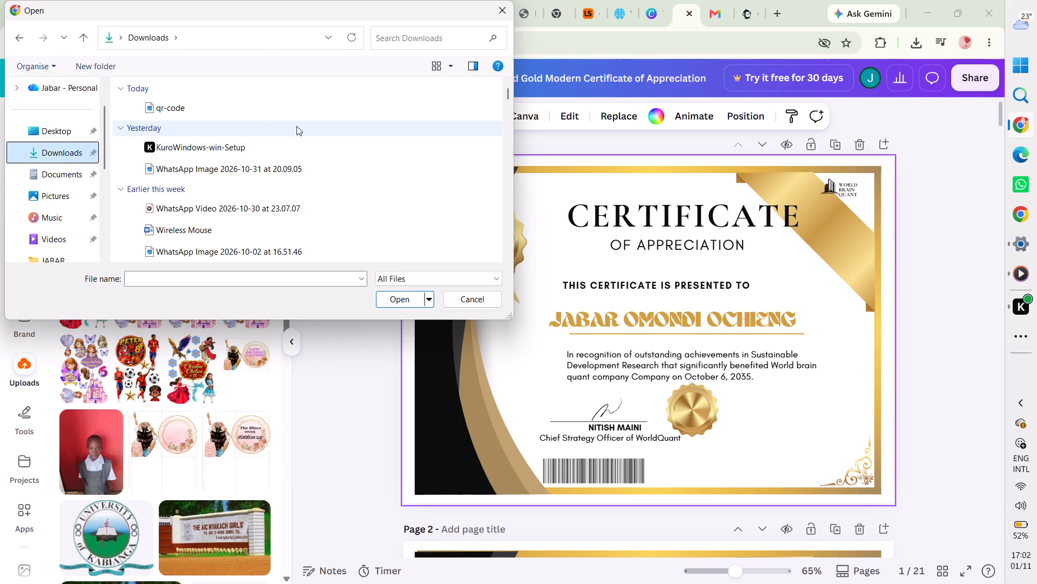
click(244, 109)
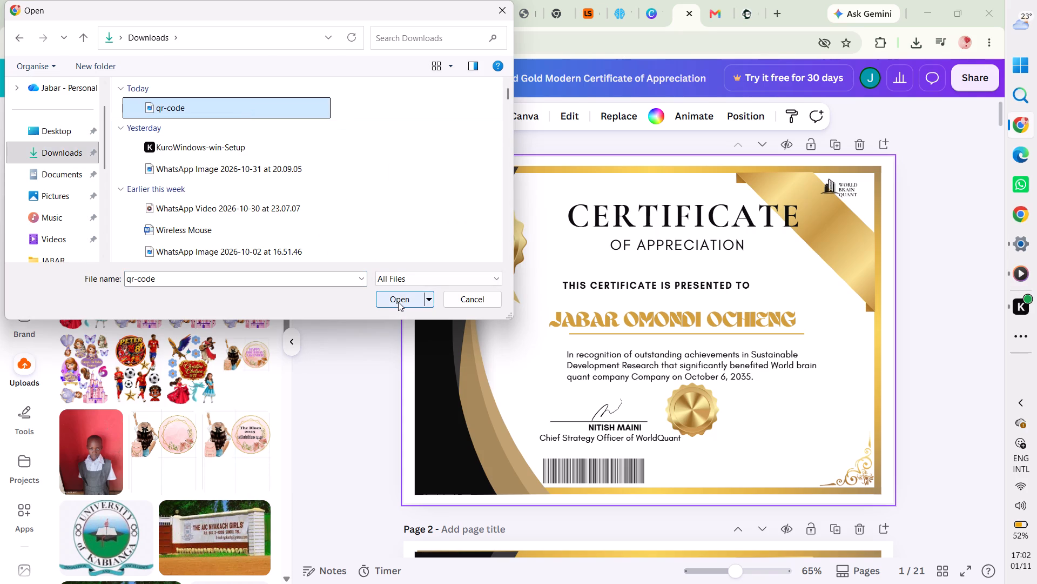
click(398, 297)
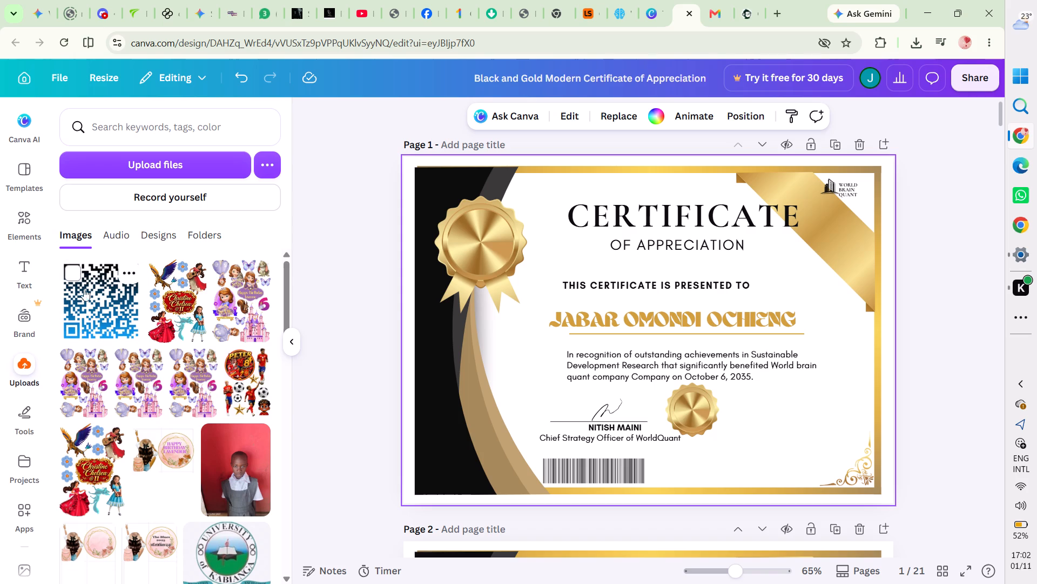
Place the QR code on page 1, shrink it to slightly taller than the barcode, and position it between the barcode and the corner ornament.
click(95, 313)
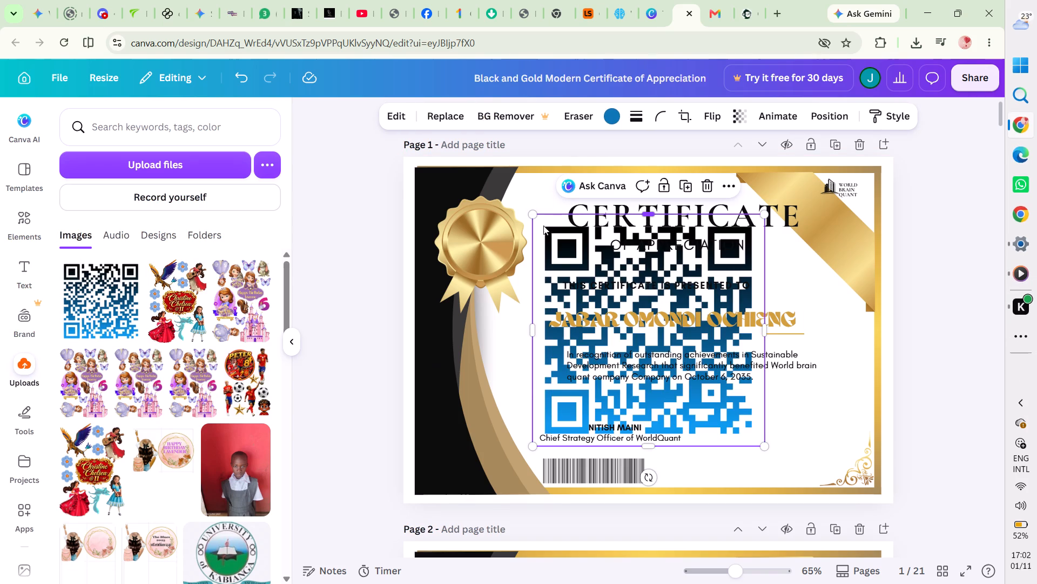
drag(532, 213, 717, 393)
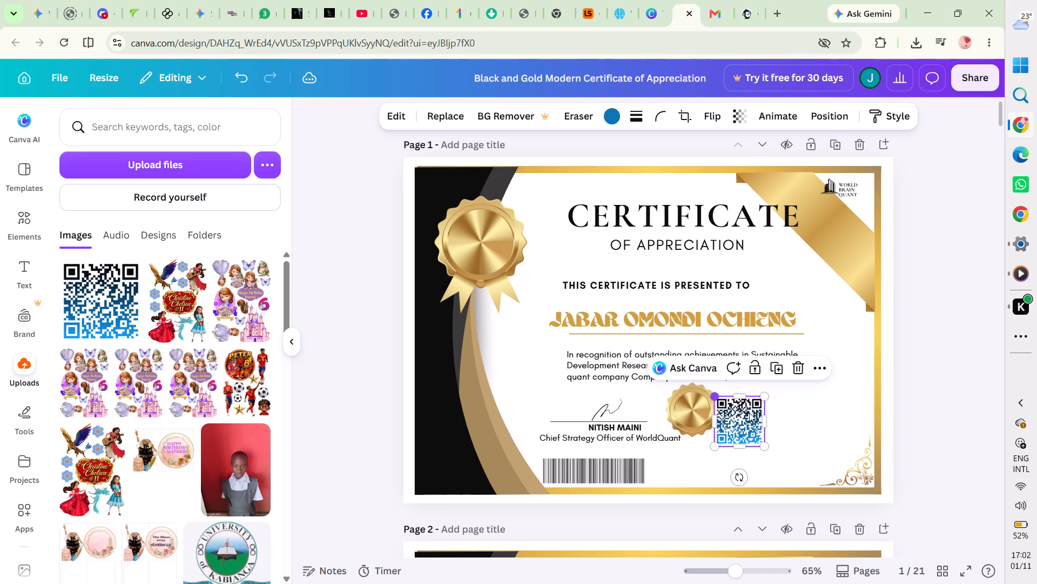
drag(744, 419, 751, 460)
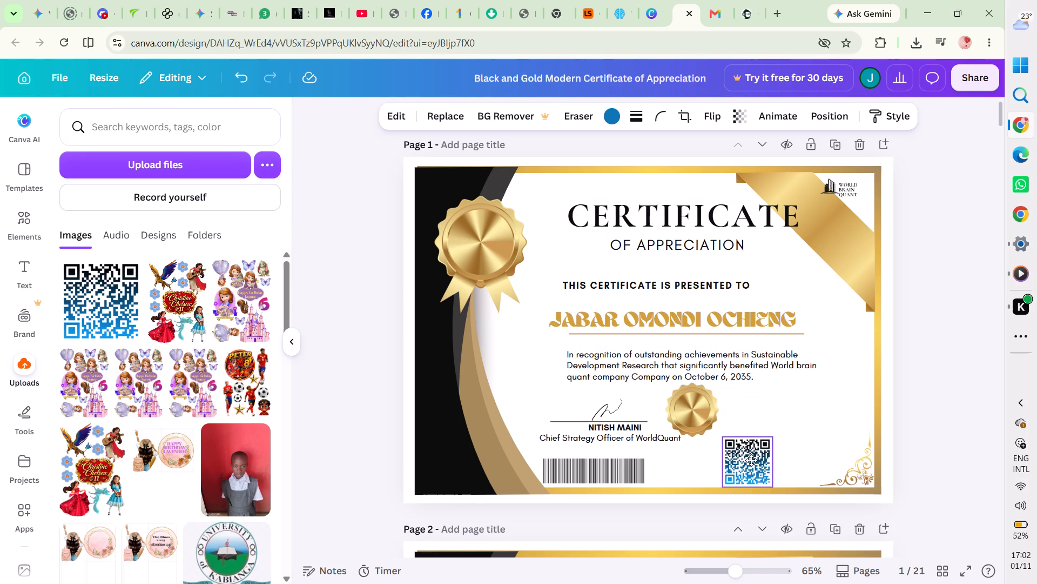
drag(751, 460, 751, 459)
drag(721, 435, 723, 444)
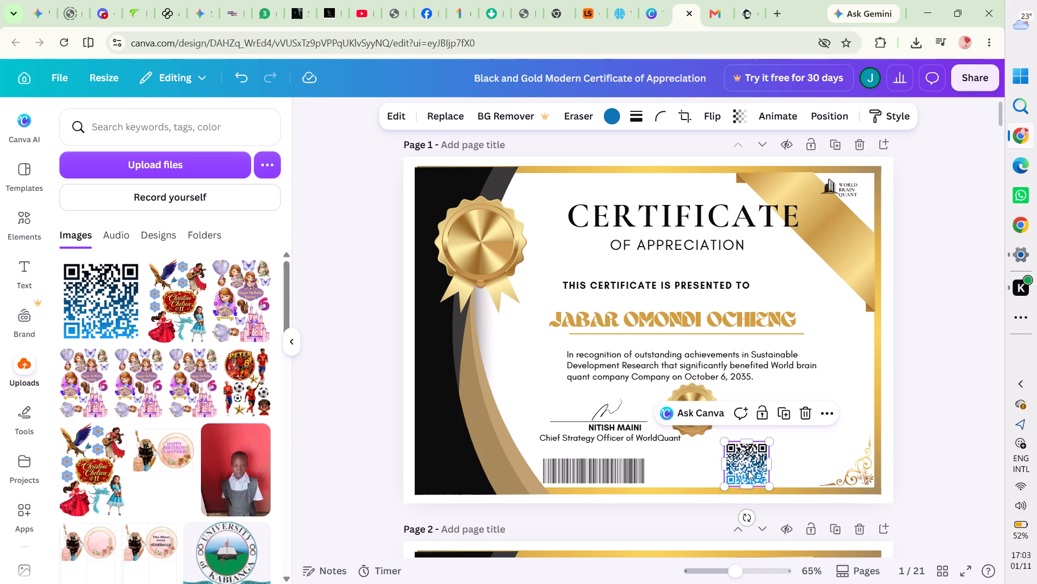
click(748, 454)
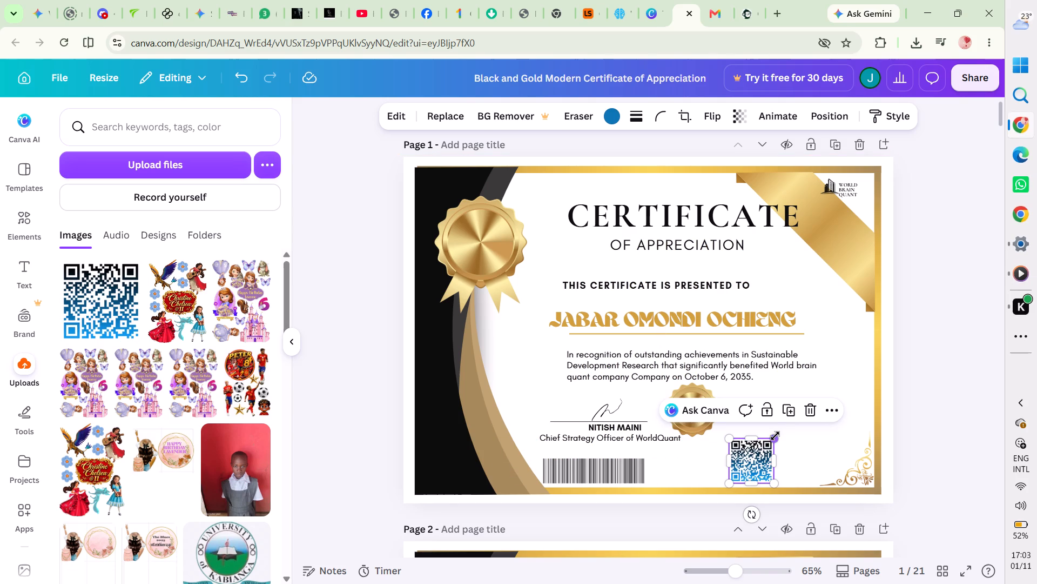
drag(775, 435, 770, 449)
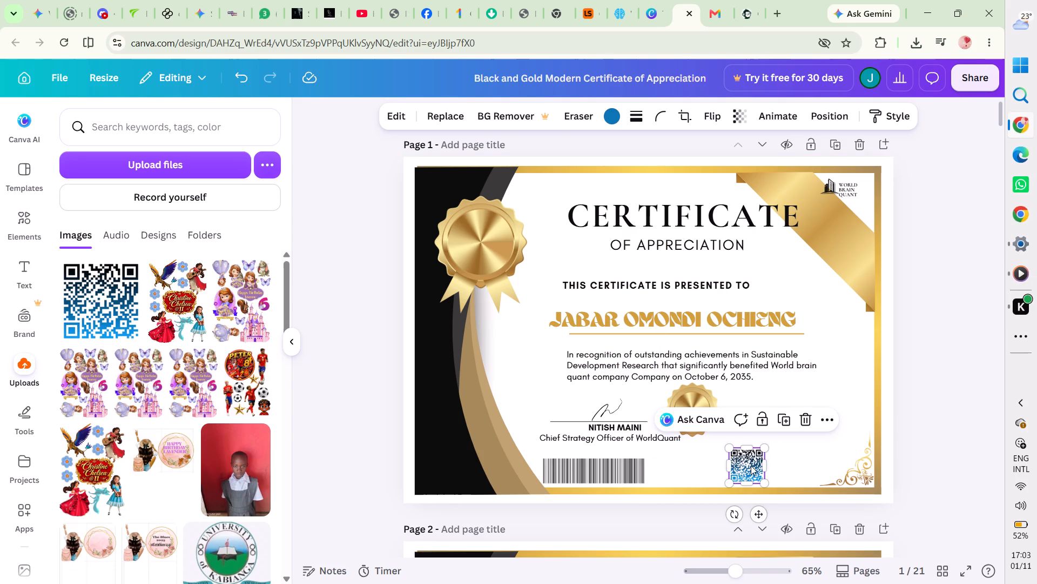
drag(749, 465, 760, 466)
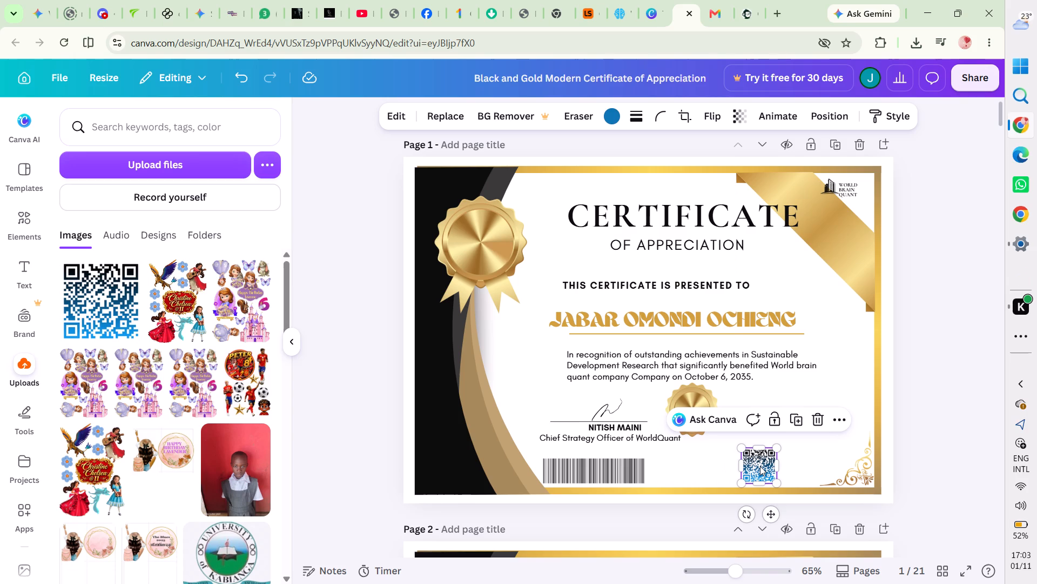
Rotate page 1's QR code to -90°.
drag(746, 509, 763, 504)
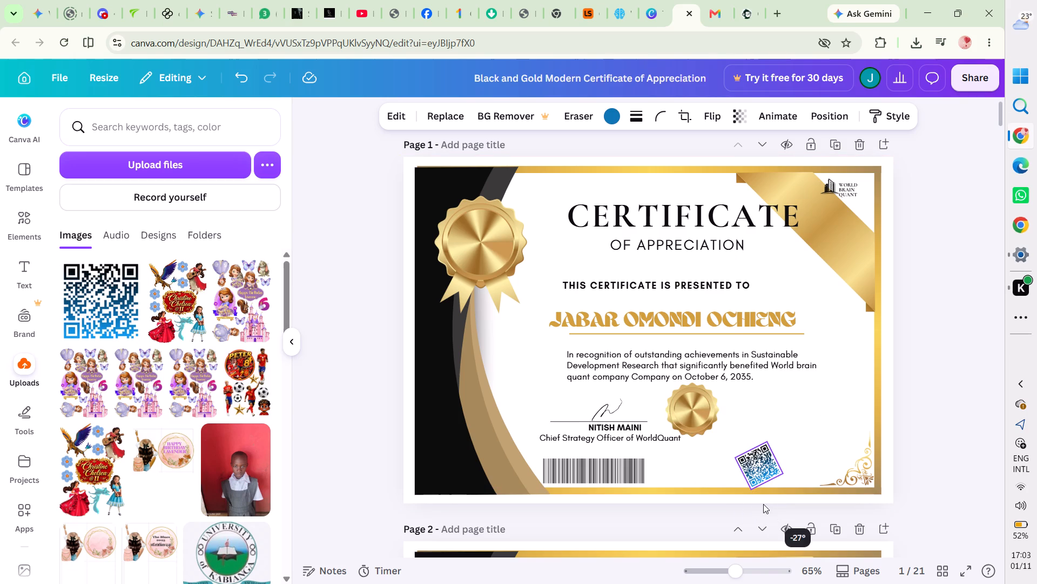
drag(763, 504, 775, 462)
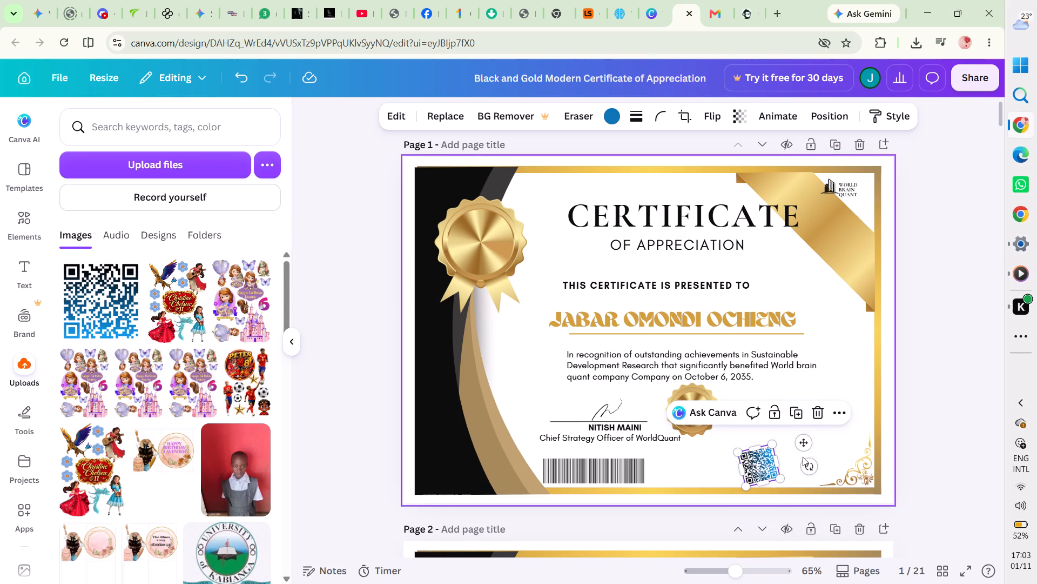
drag(808, 464, 811, 476)
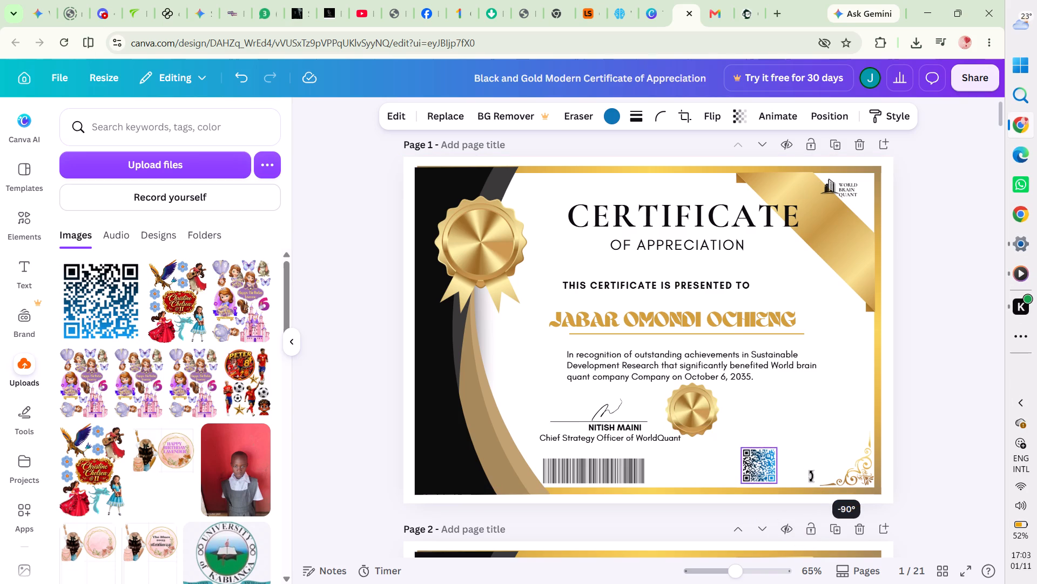
drag(811, 476, 811, 476)
click(788, 329)
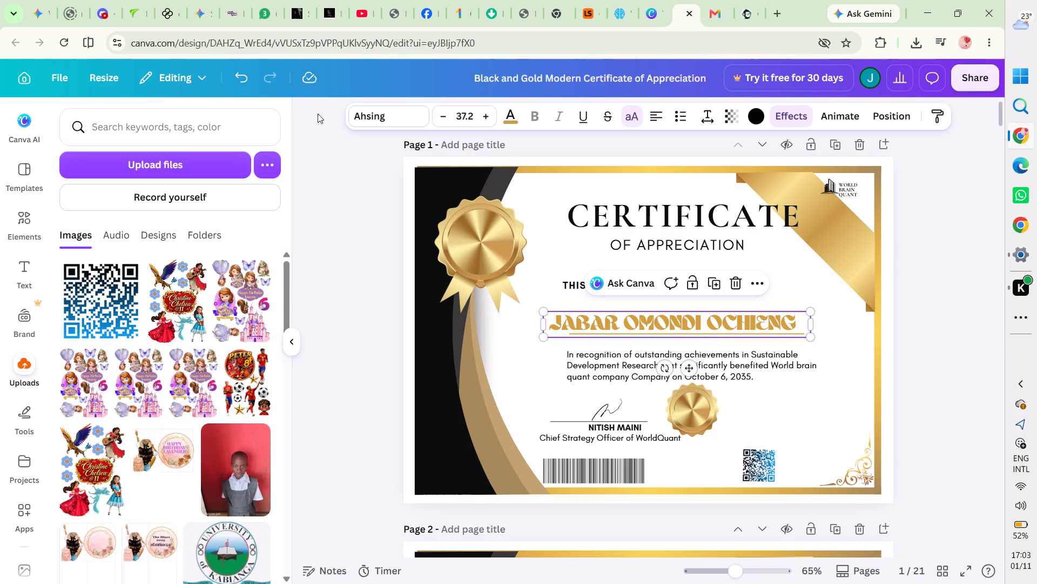
Undo the recent changes to page 1's QR code, back through its rotation and latest shrinking.
triple_click(244, 78)
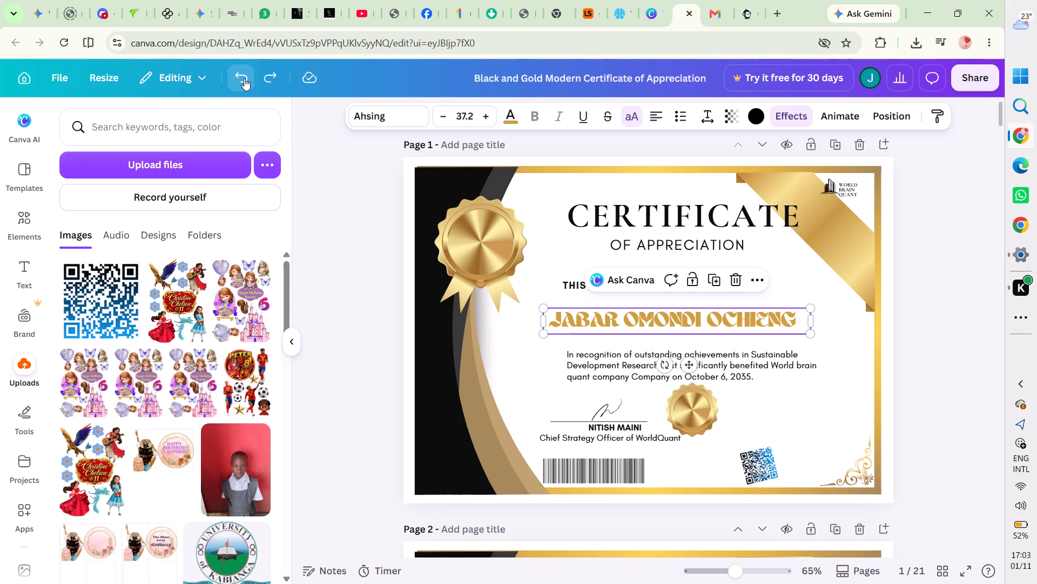
click(244, 78)
click(244, 78)
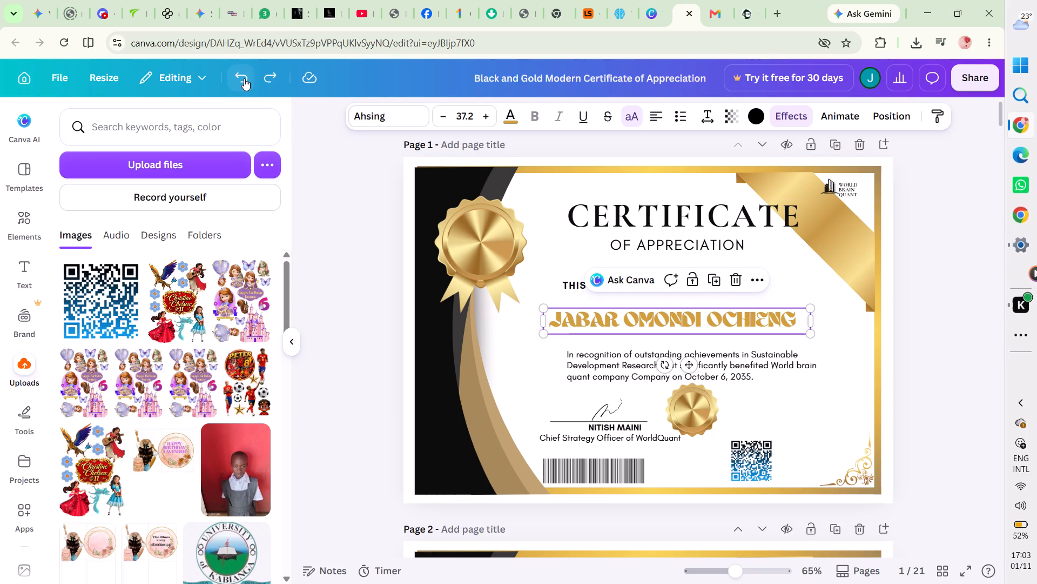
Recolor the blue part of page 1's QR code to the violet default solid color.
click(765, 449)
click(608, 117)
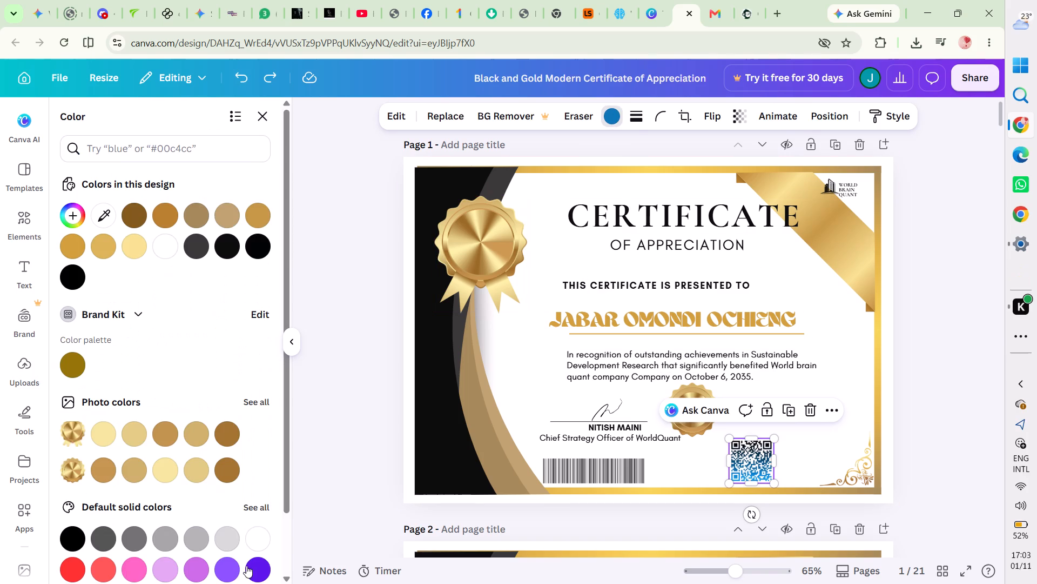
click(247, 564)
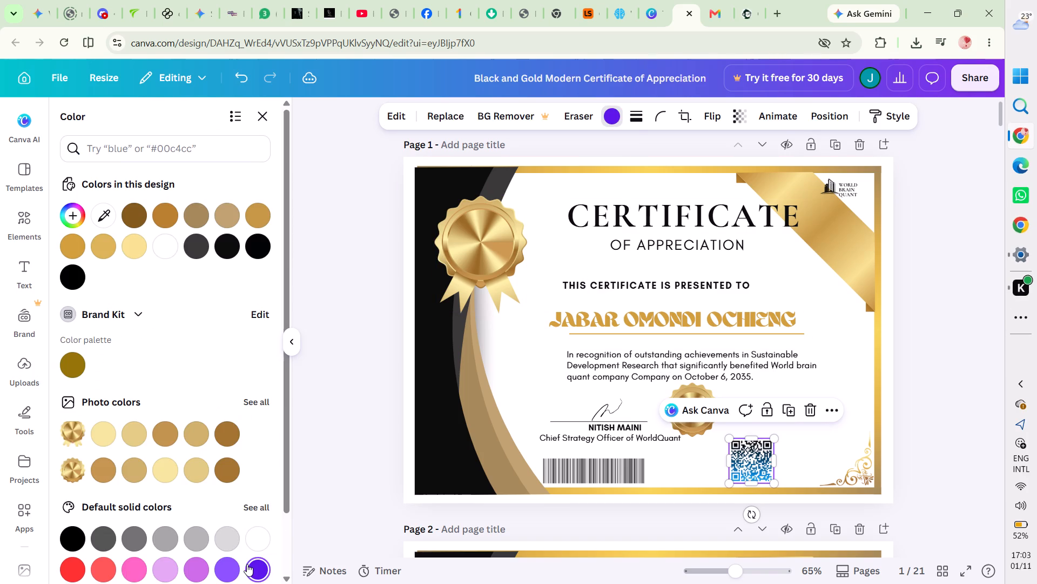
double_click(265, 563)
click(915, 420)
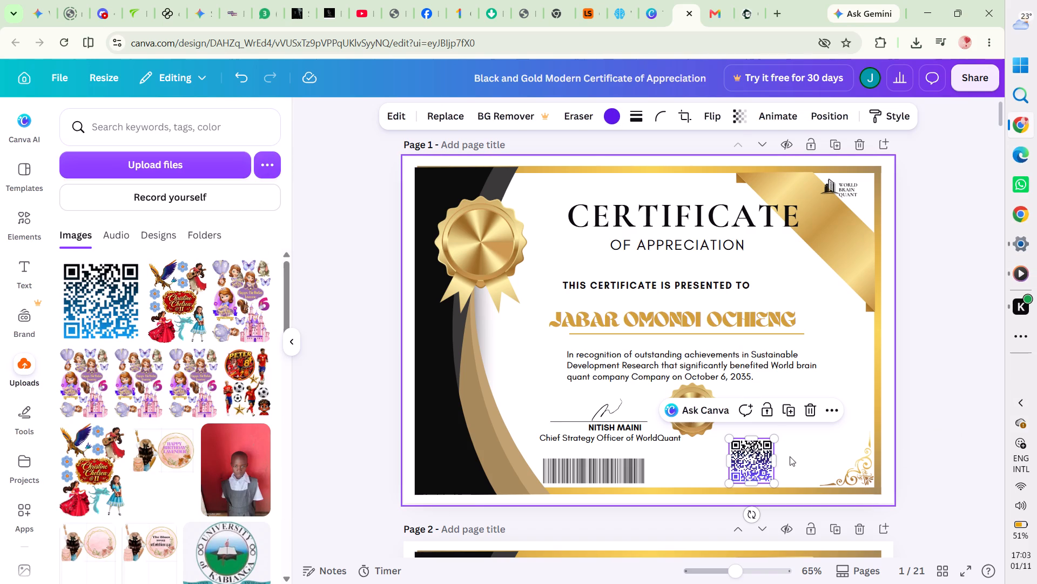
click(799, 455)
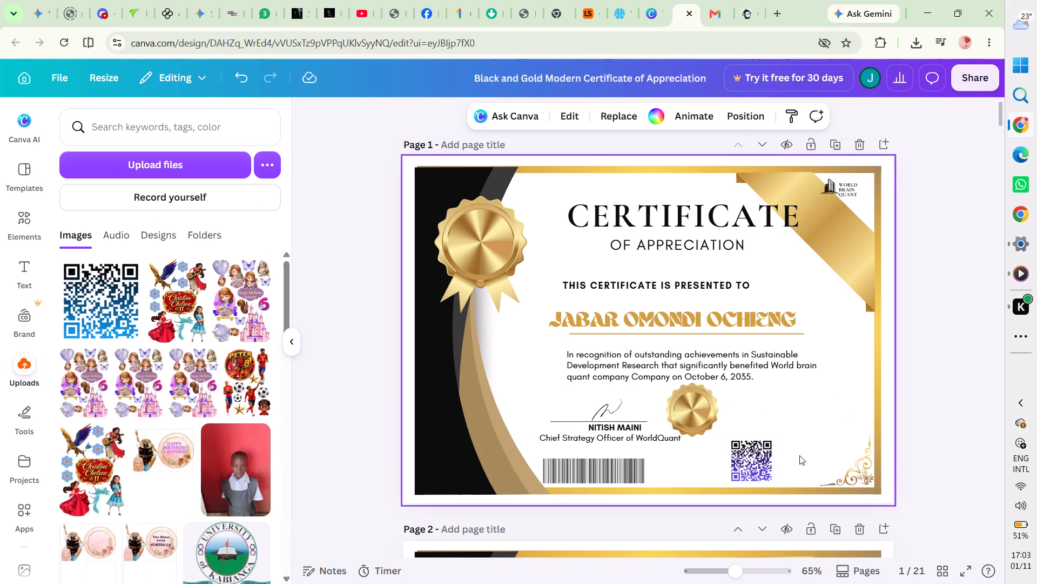
Recolor the tinted part of page 1's QR code to the default solid black.
click(738, 453)
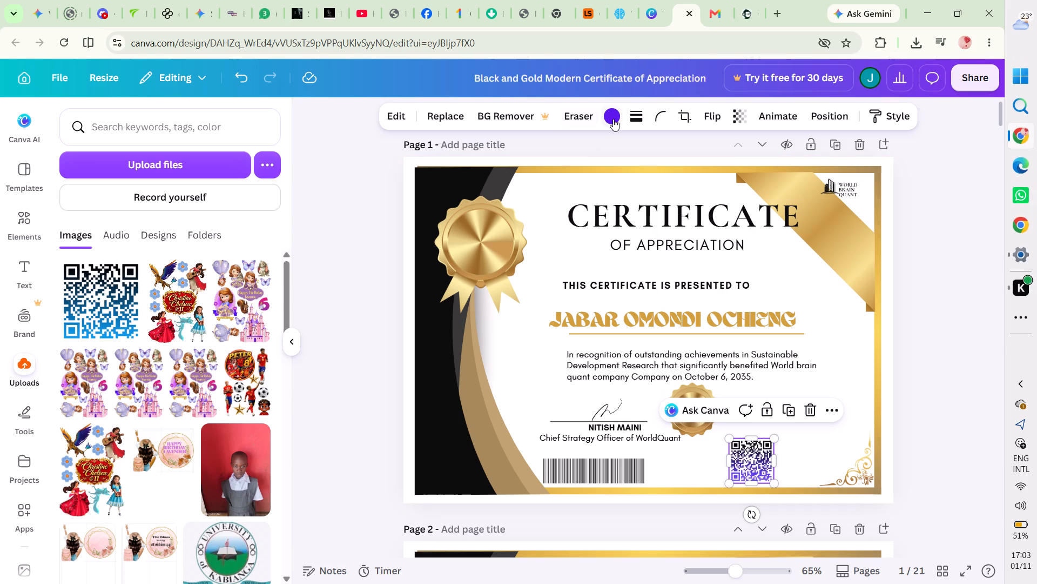
click(613, 119)
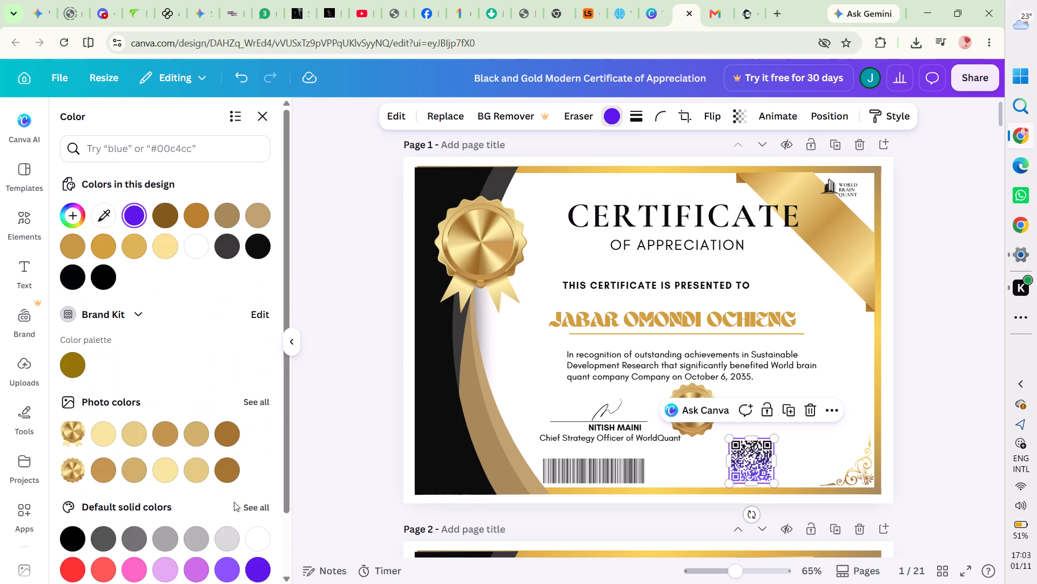
scroll(170, 494, down, 2)
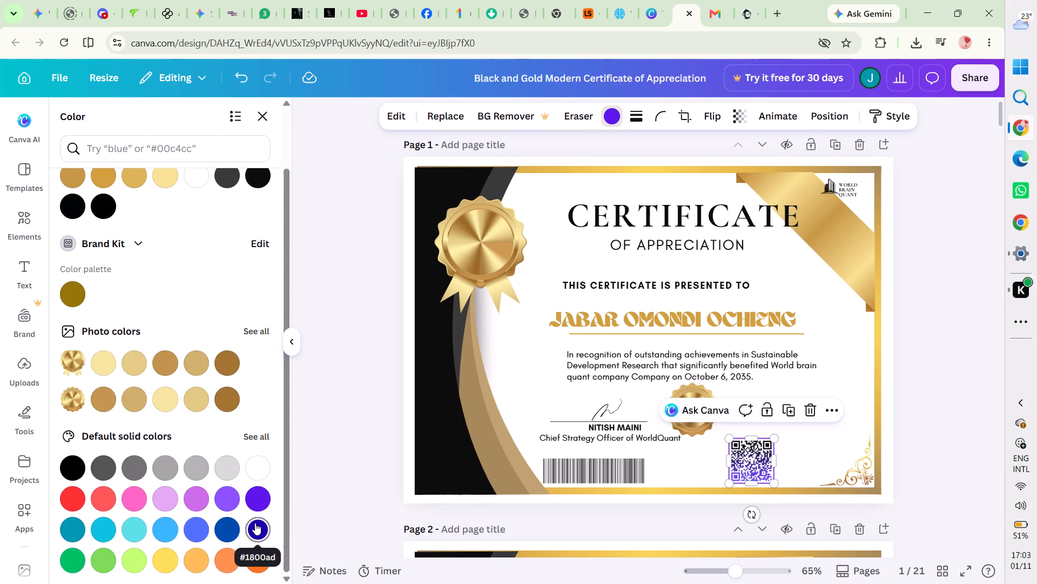
click(257, 524)
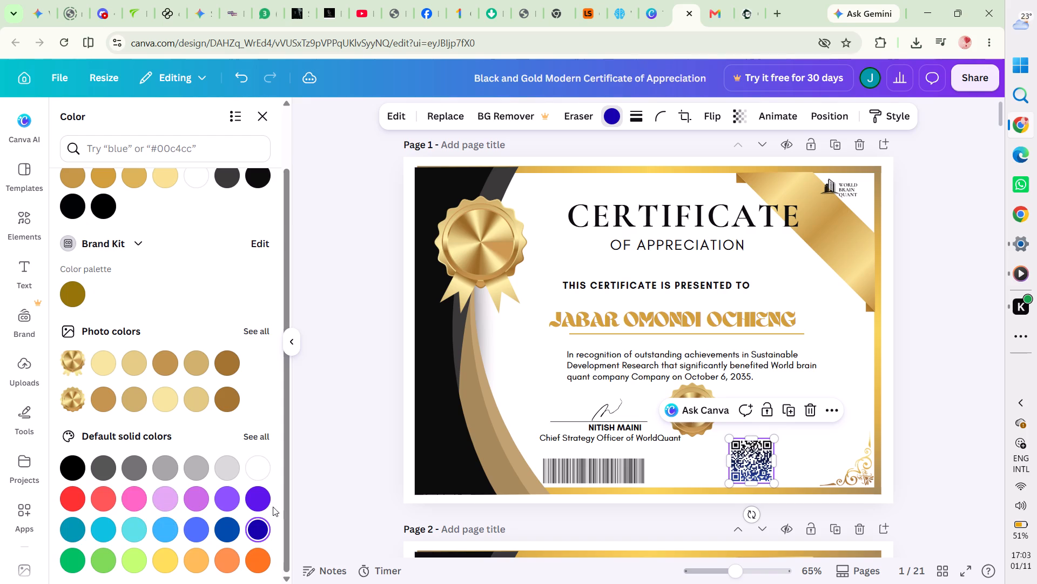
click(75, 462)
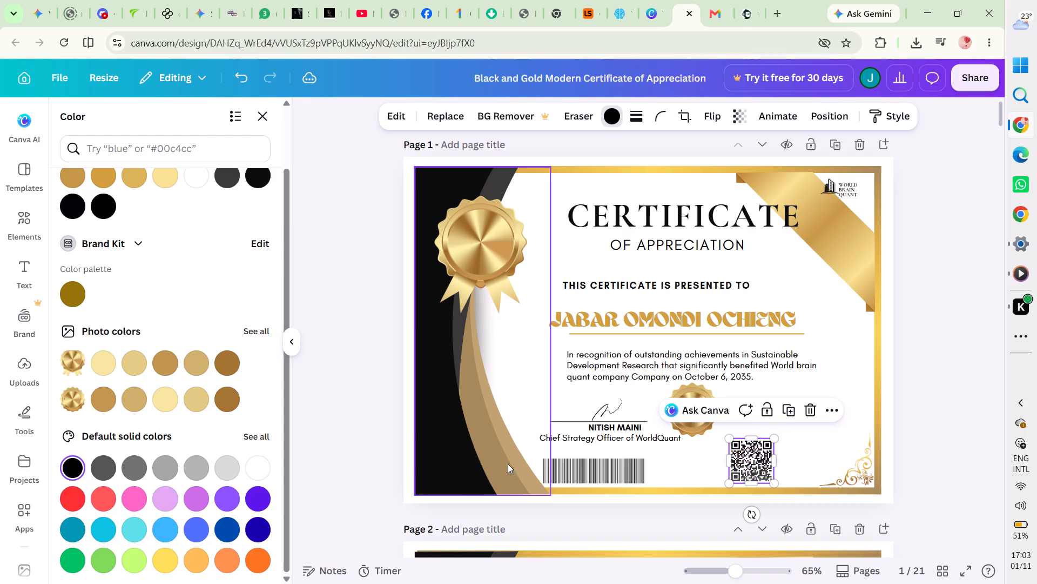
click(910, 455)
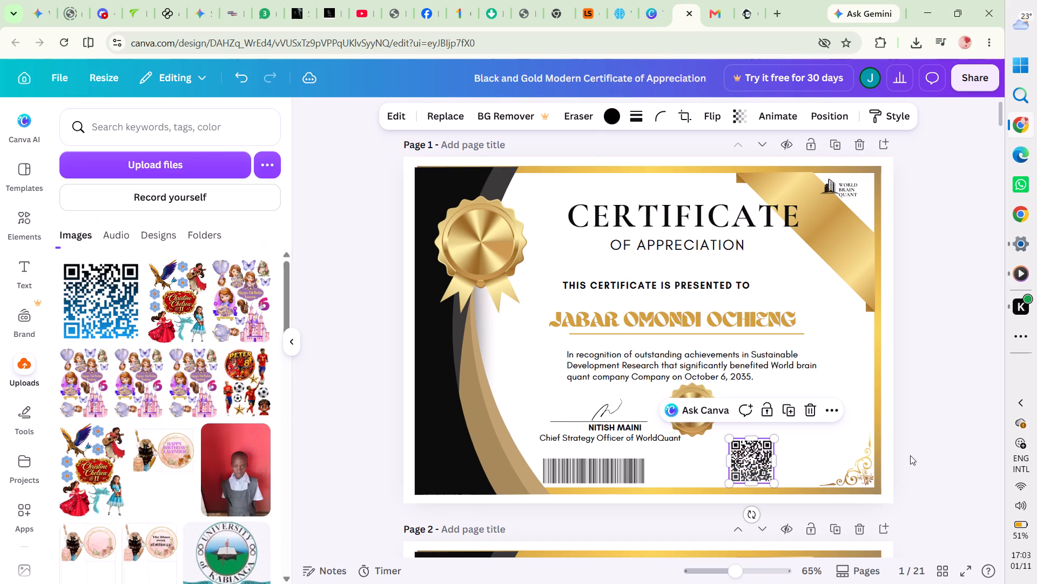
click(910, 455)
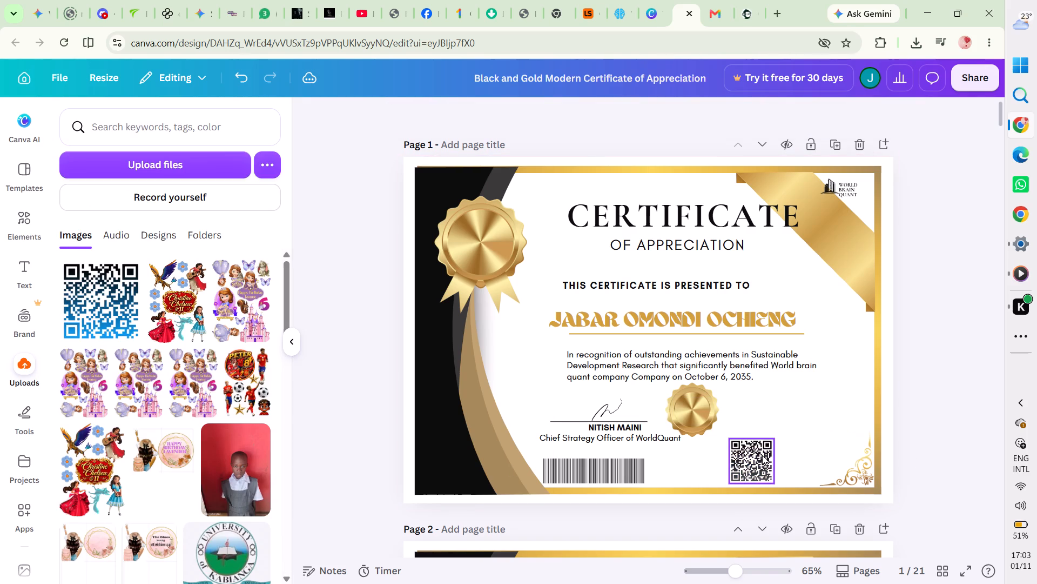
Shrink page 1's QR code towards its lower-right corner until it is only slightly taller than the barcode.
click(762, 455)
drag(731, 439, 733, 442)
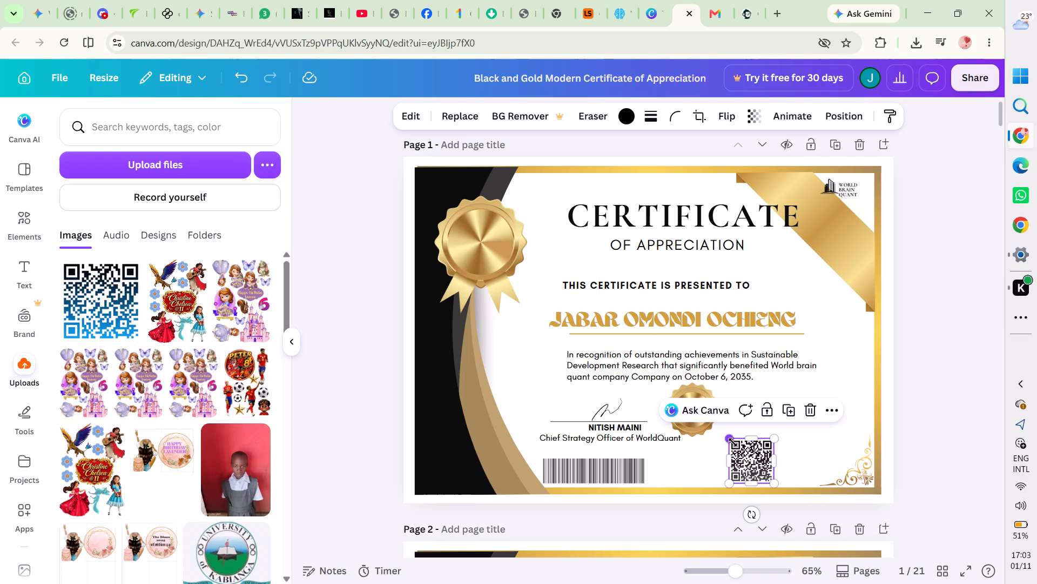
drag(733, 442, 738, 447)
click(740, 444)
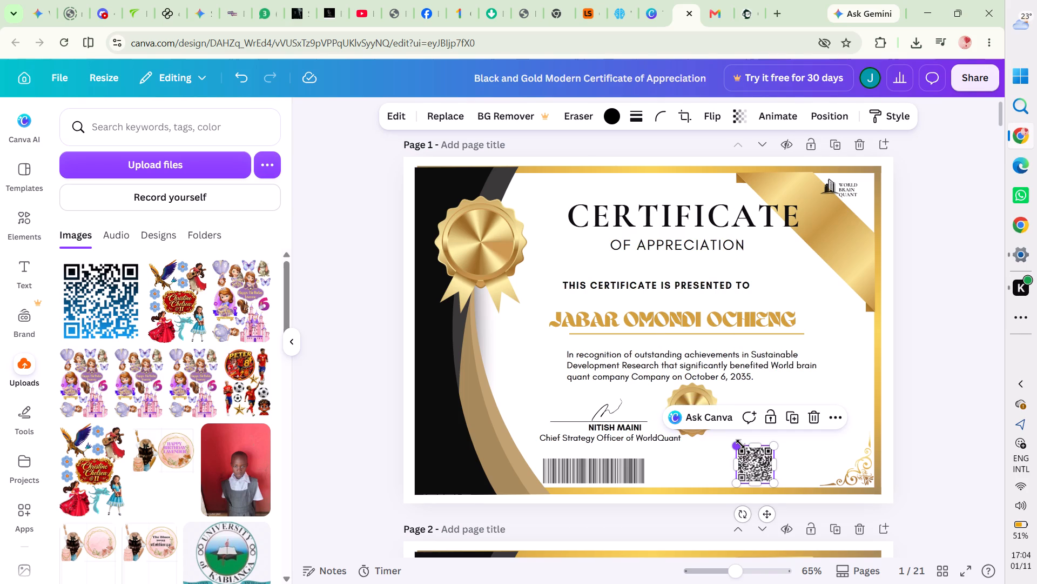
drag(739, 444, 742, 449)
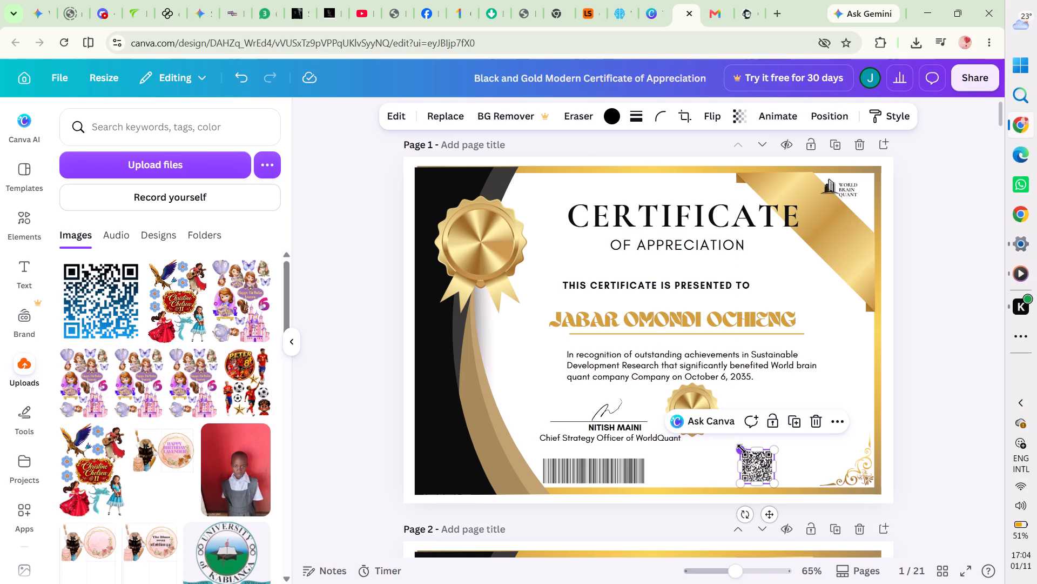
click(939, 480)
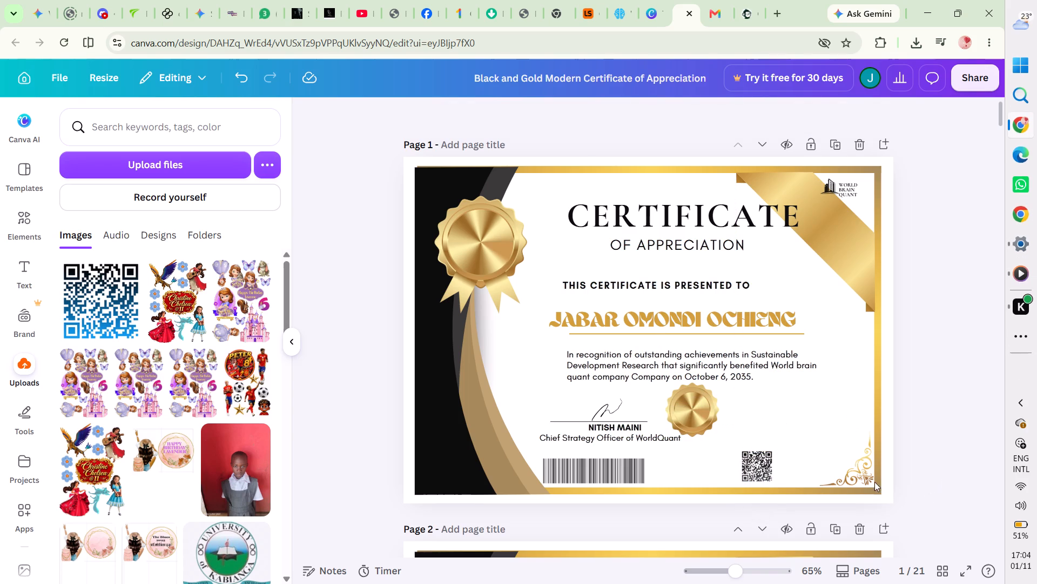
Move page 1's barcode rightward and place the QR code directly against its right end, beneath the small gold seal.
drag(767, 466, 750, 473)
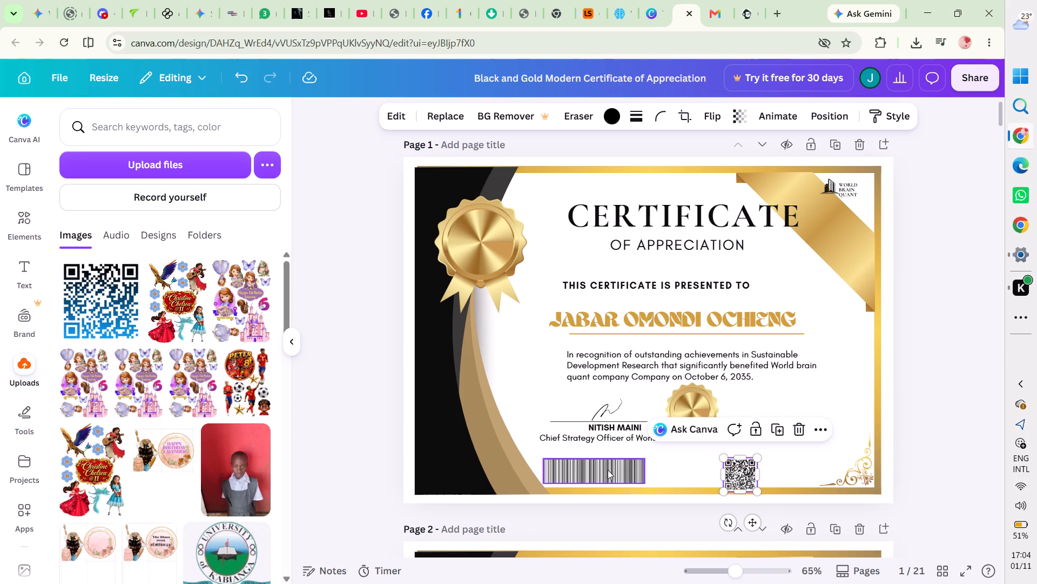
drag(608, 470, 658, 472)
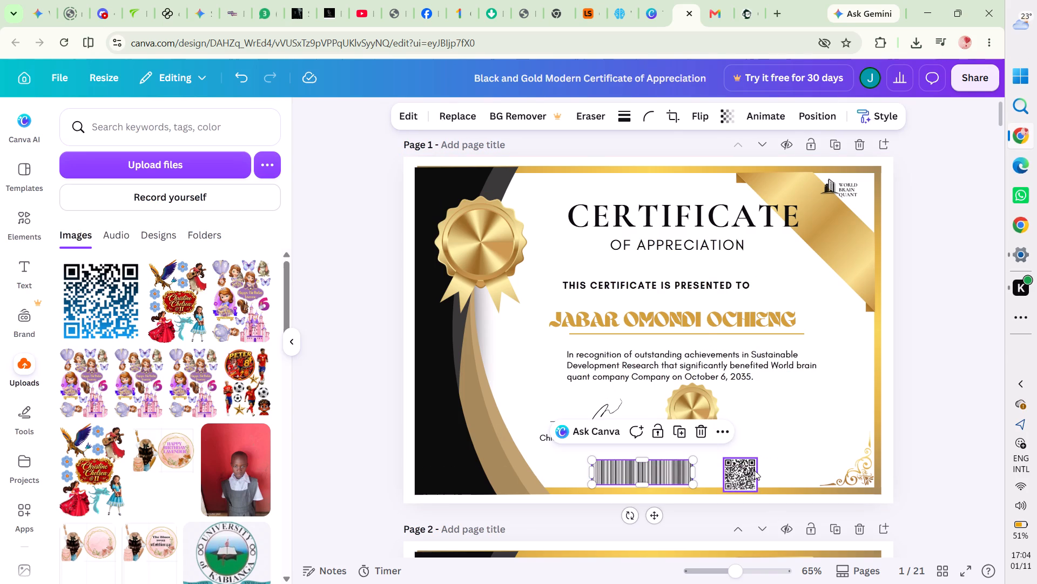
drag(754, 470, 729, 469)
drag(679, 470, 684, 470)
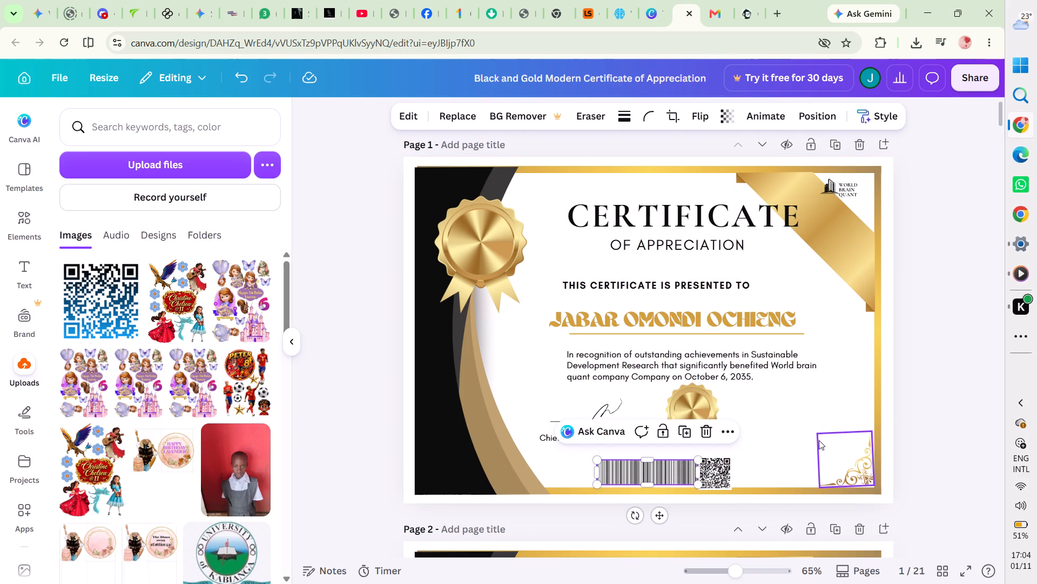
click(819, 440)
click(924, 430)
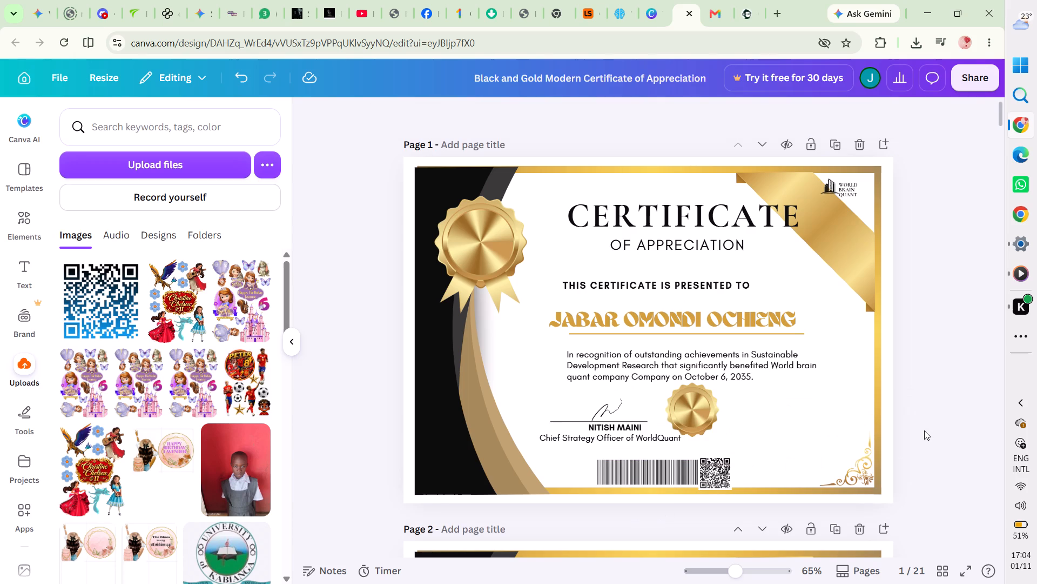
Nudge page 1's QR code slightly upward so it is vertically centred with the barcode.
scroll(924, 430, down, 2)
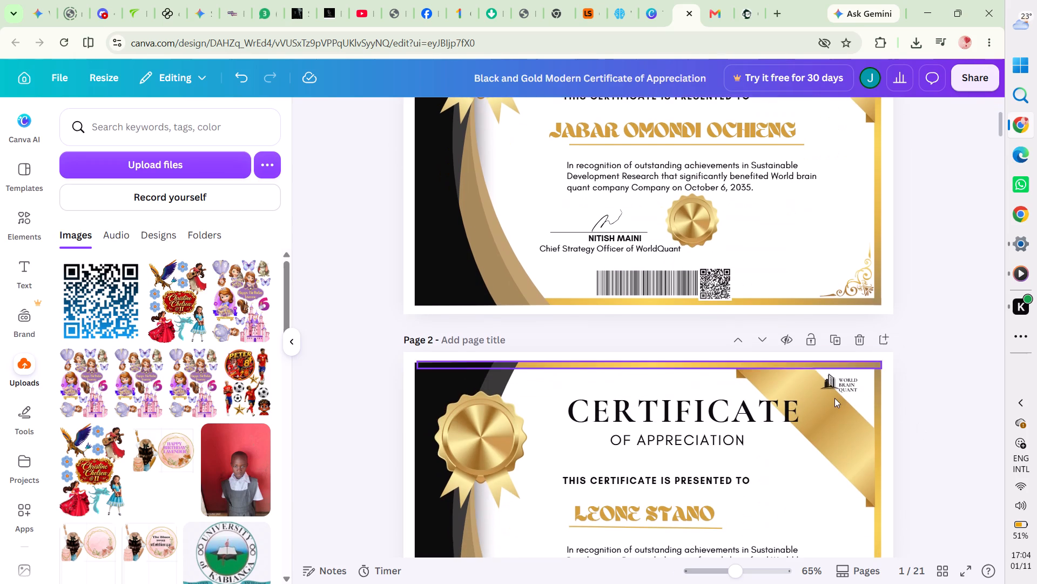
scroll(834, 398, down, 1)
scroll(834, 398, up, 1)
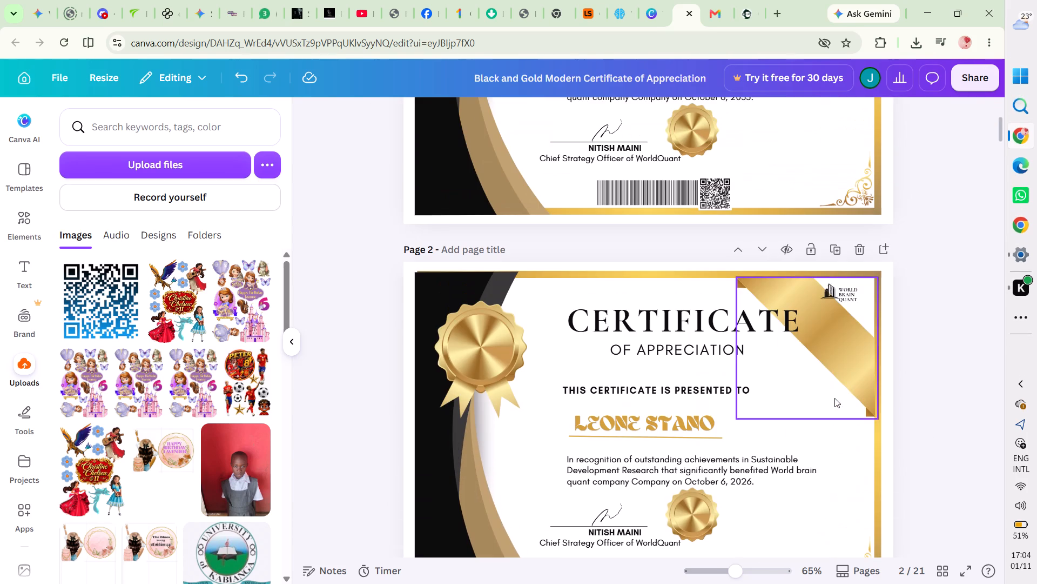
click(705, 197)
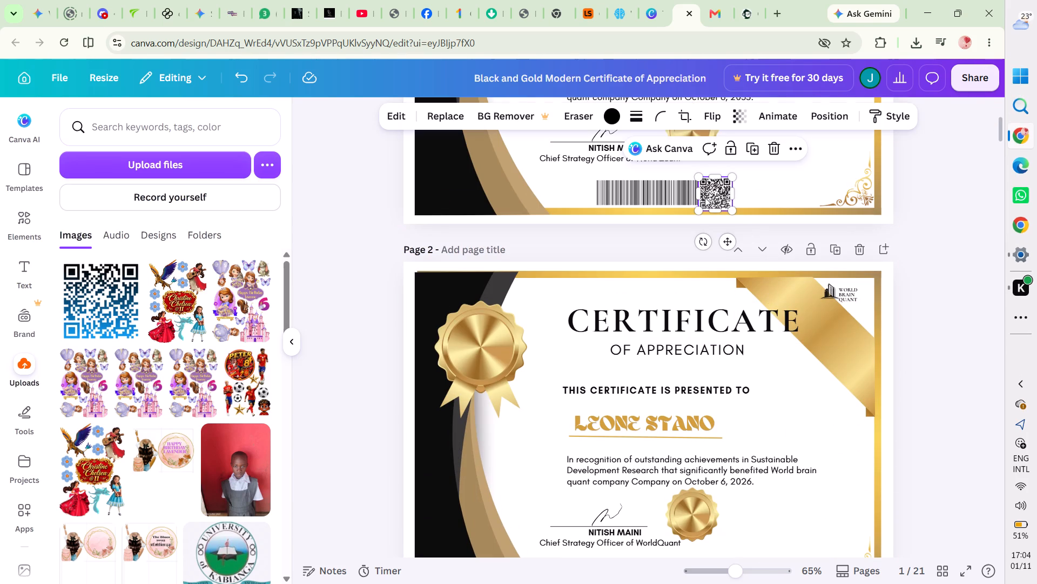
key(Up)
key(Up)
key(Up)
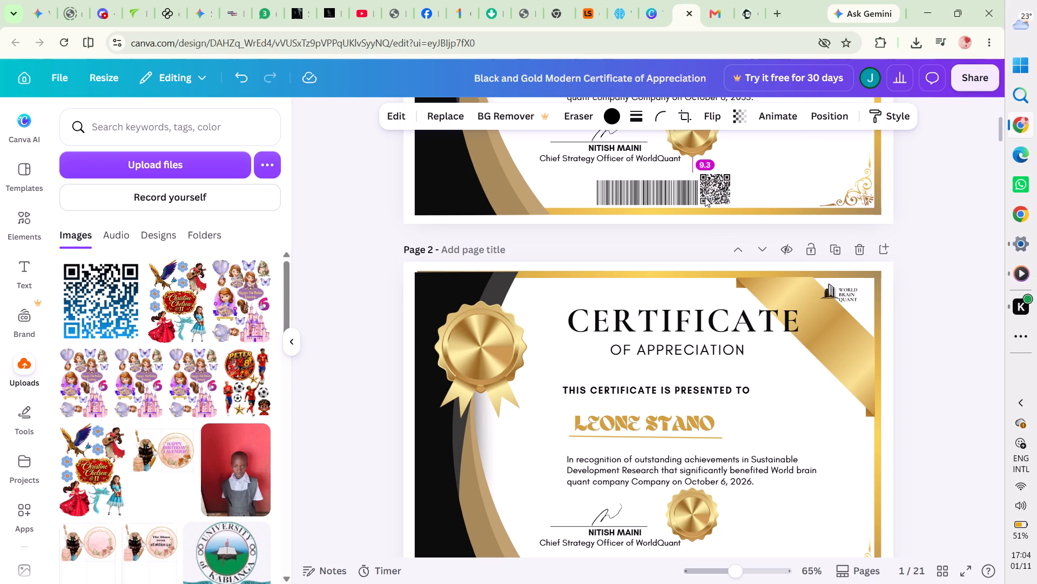
key(Down)
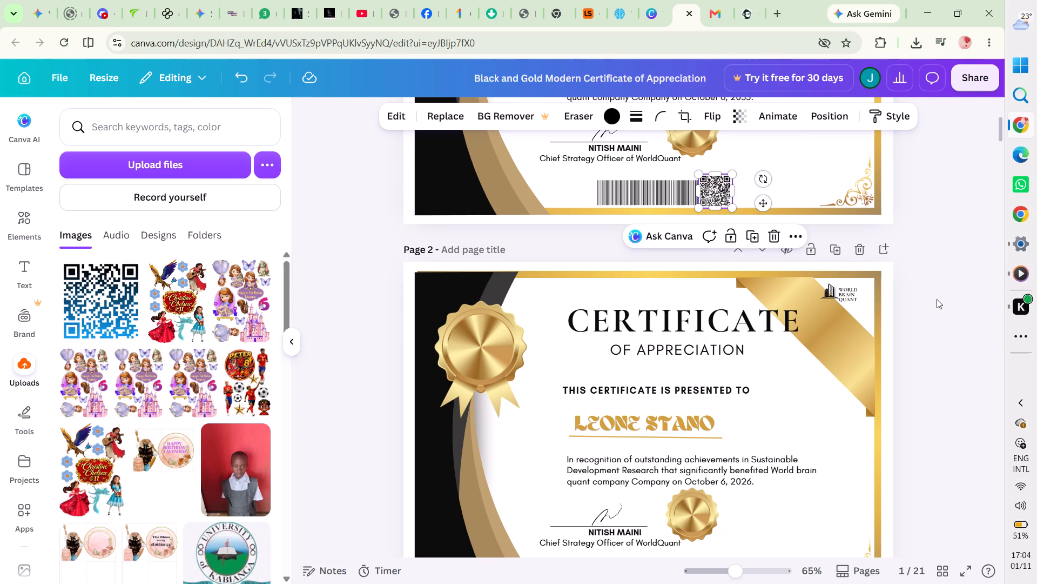
click(937, 299)
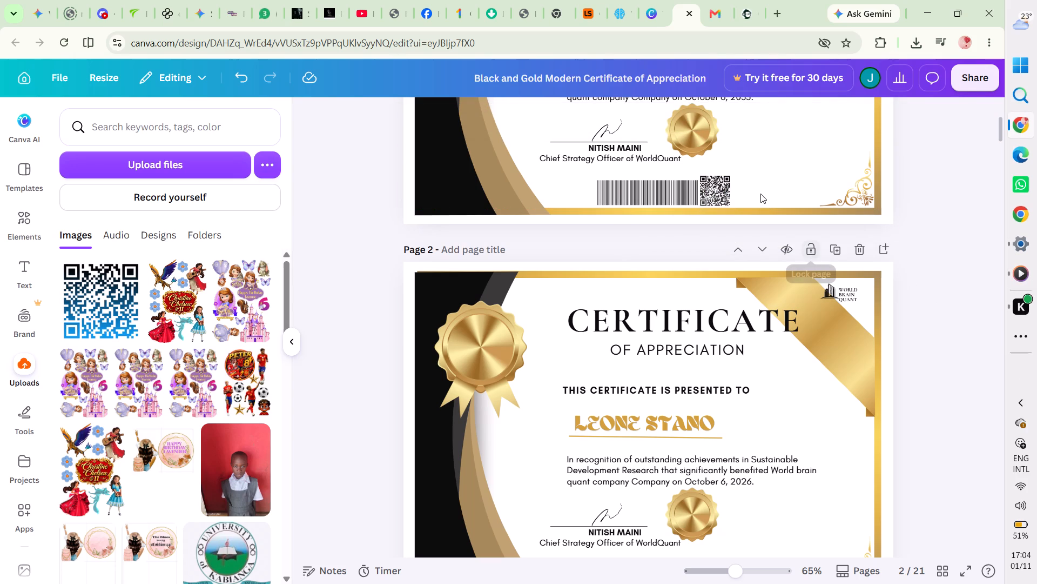
Copy page 1's black QR code and paste it at the same position on pages 2, 3 and 4.
click(720, 177)
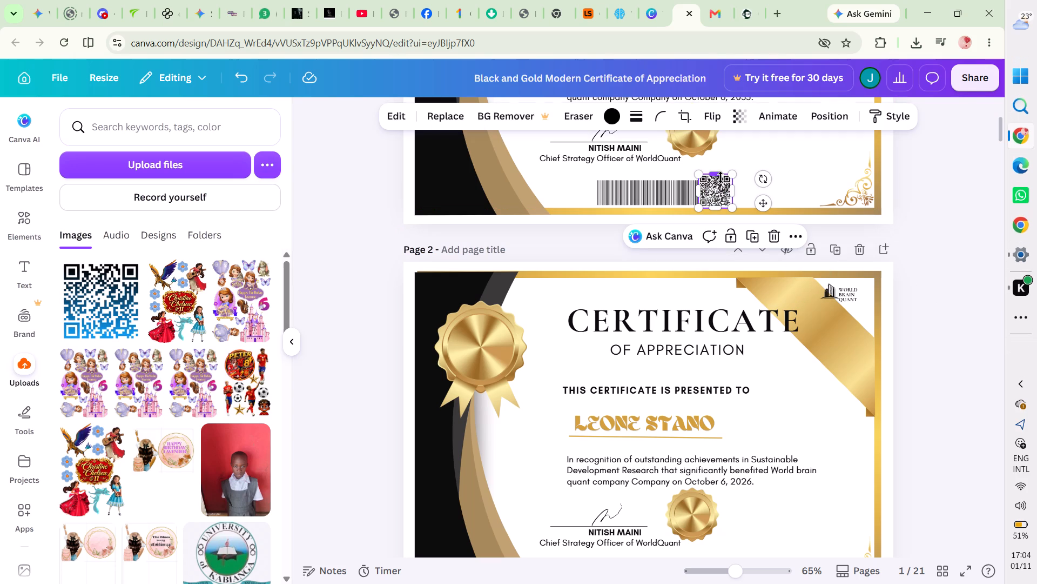
key(ctrl+c)
scroll(832, 340, down, 2)
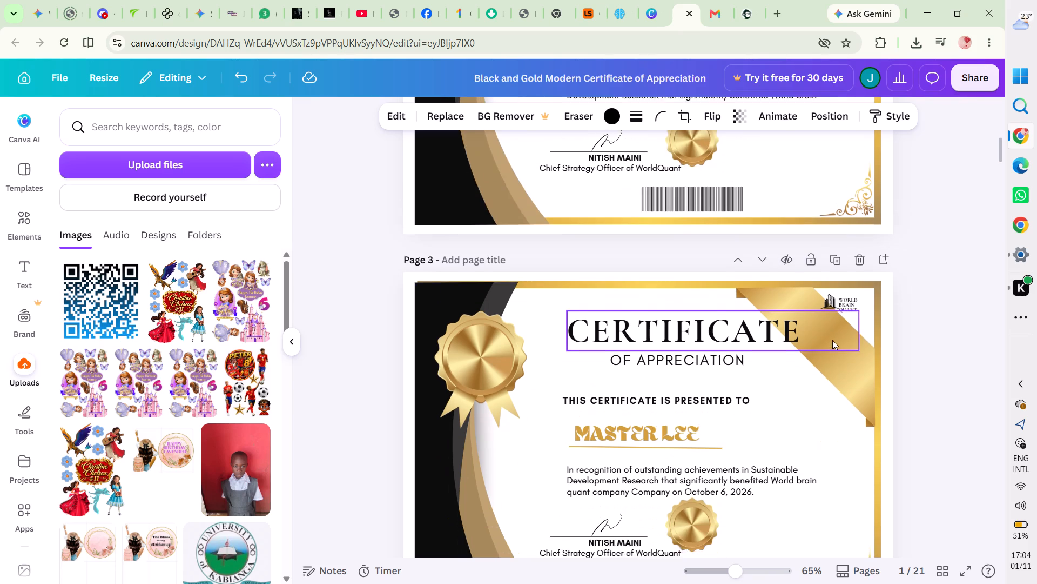
click(762, 182)
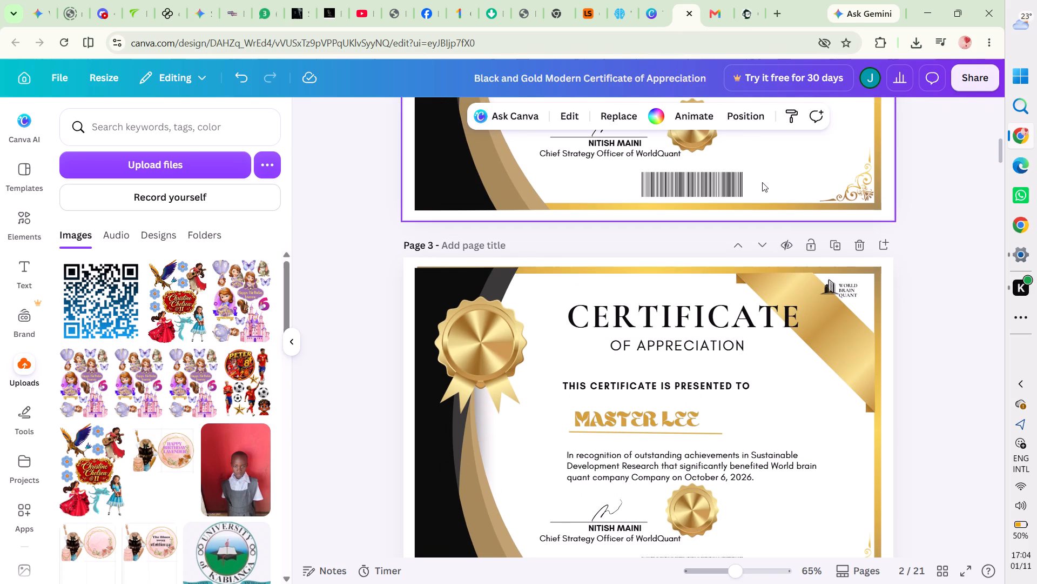
key(ctrl+v)
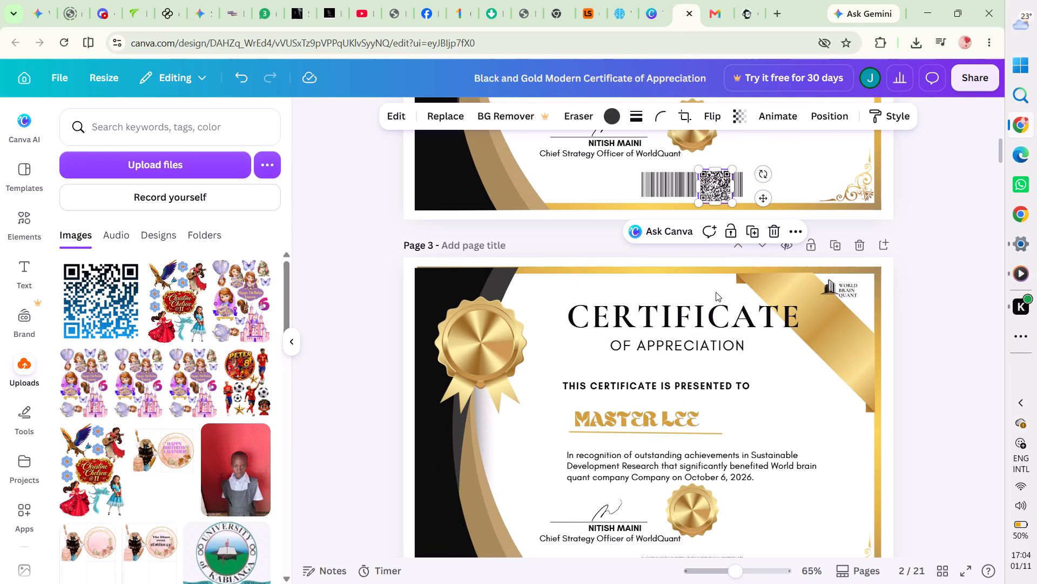
scroll(743, 234, down, 2)
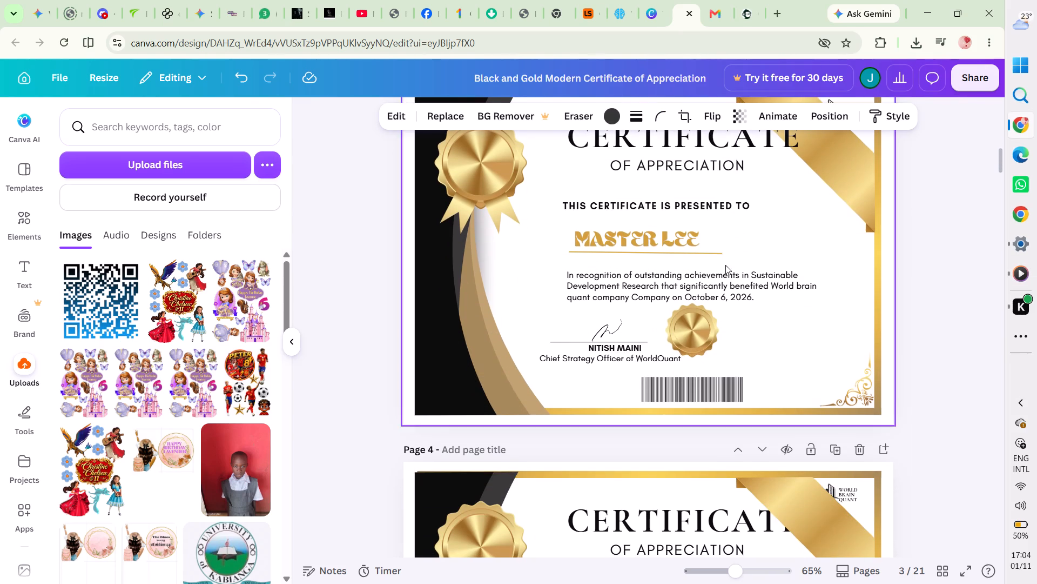
click(710, 381)
key(ctrl+v)
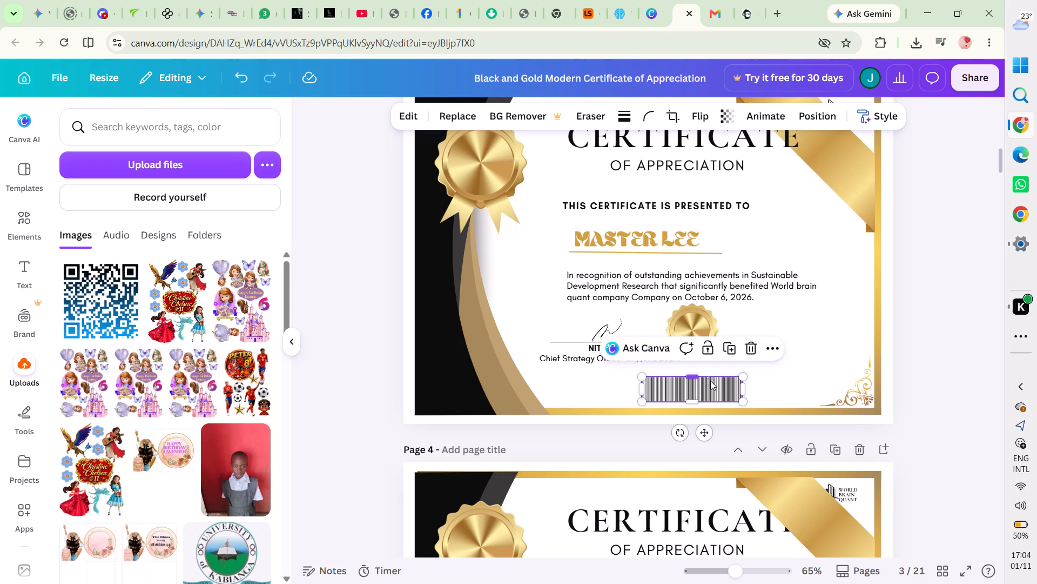
scroll(710, 381, down, 4)
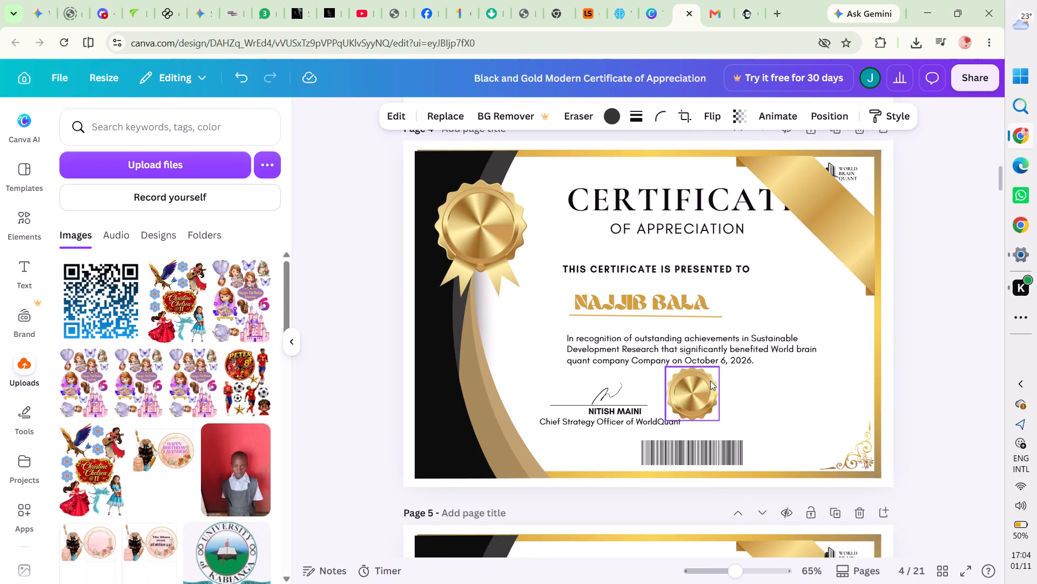
click(696, 374)
key(ctrl+v)
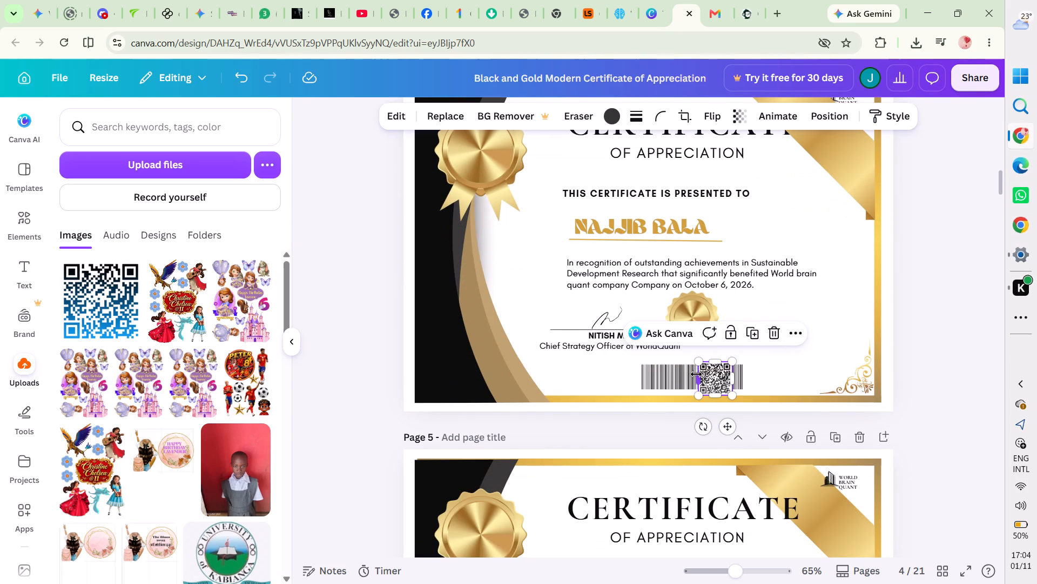
Lock the barcode on page 4.
click(655, 370)
click(711, 331)
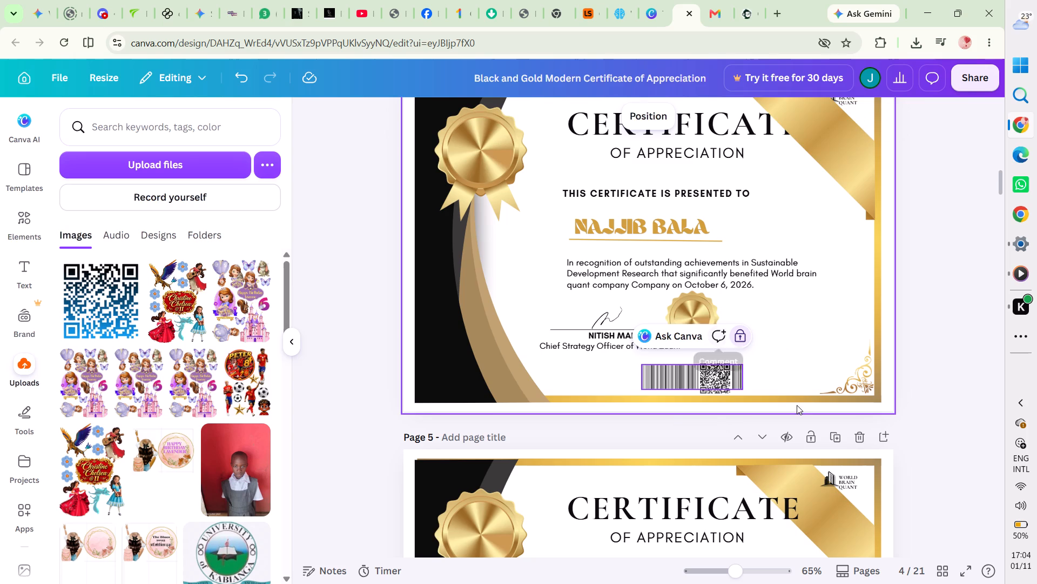
Paste the QR code onto page 5.
scroll(797, 405, down, 1)
scroll(729, 529, down, 1)
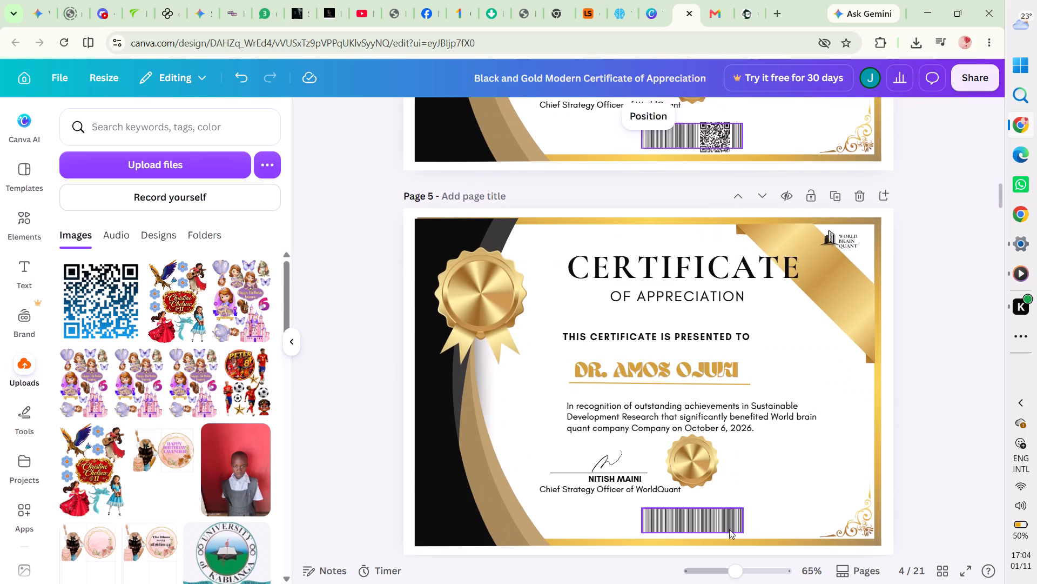
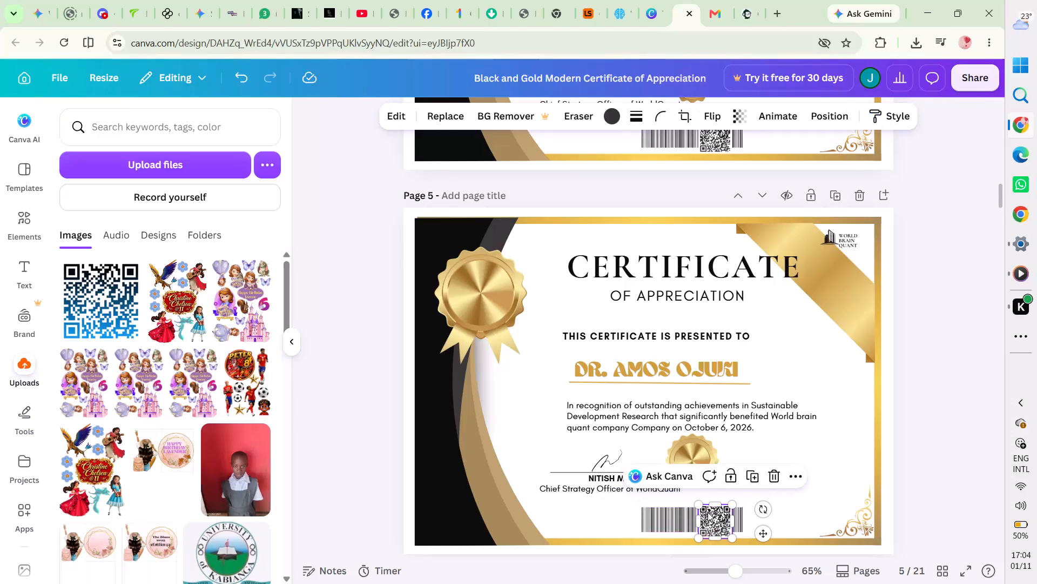
Lock the barcodes on pages 5 and 6 in place.
scroll(708, 512, down, 2)
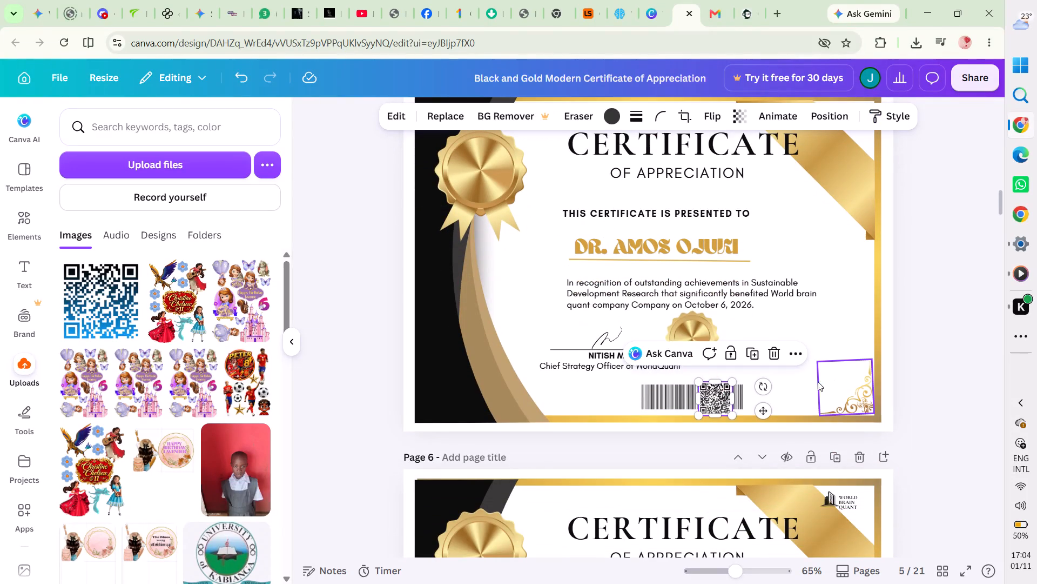
click(845, 305)
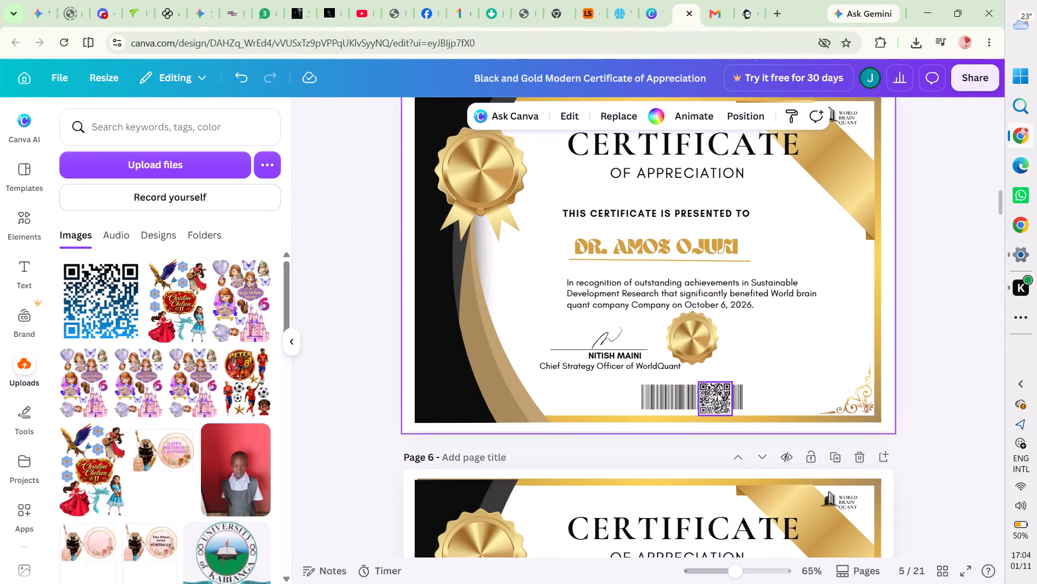
click(686, 395)
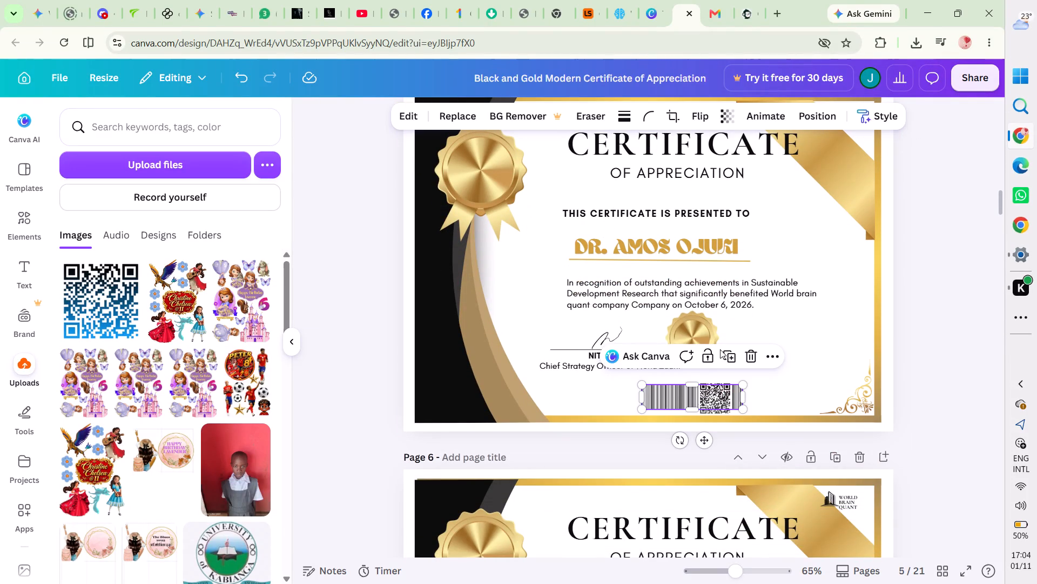
click(709, 355)
scroll(815, 348, down, 1)
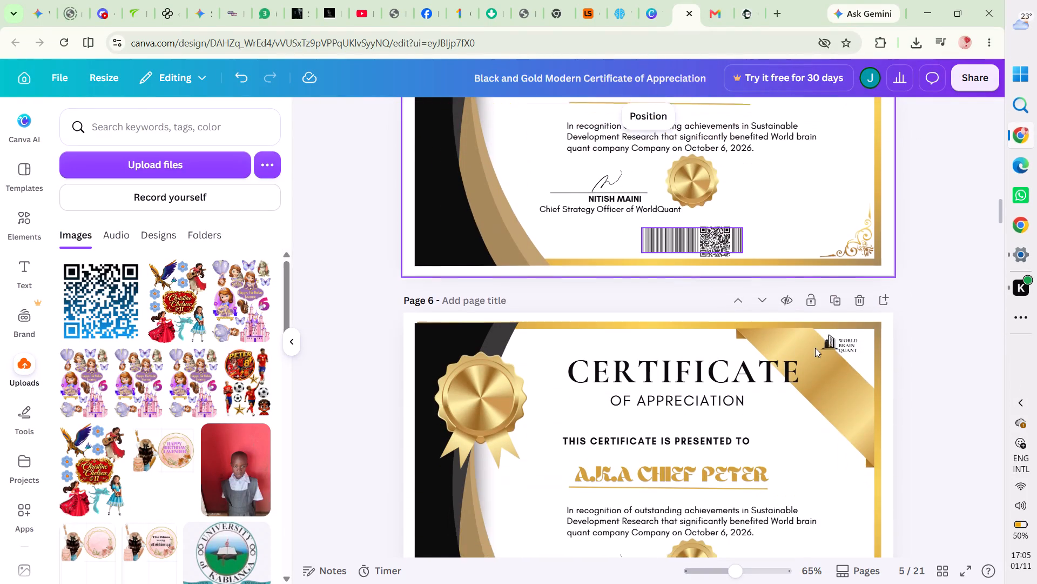
scroll(804, 395, down, 2)
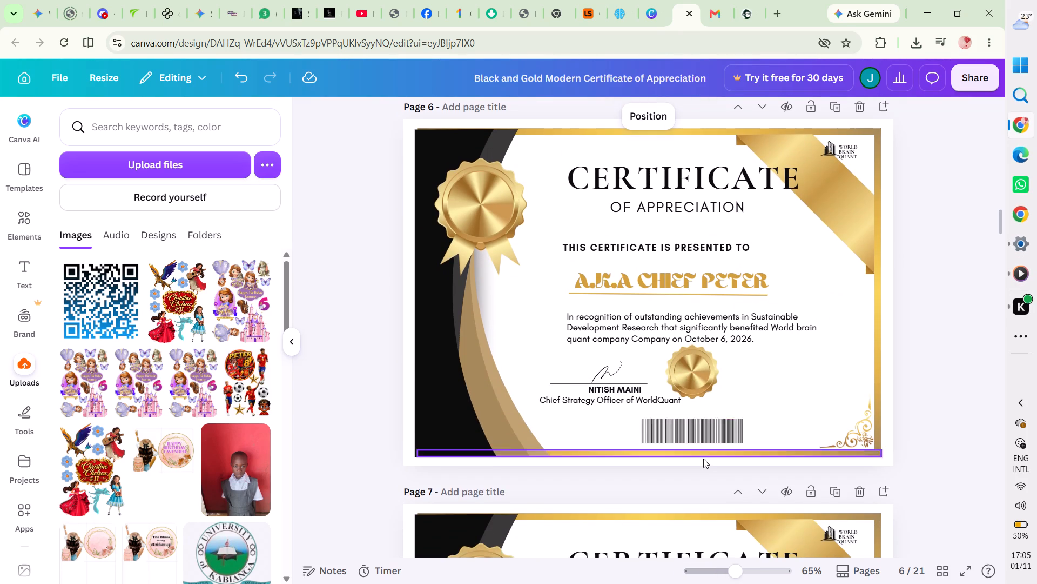
click(715, 424)
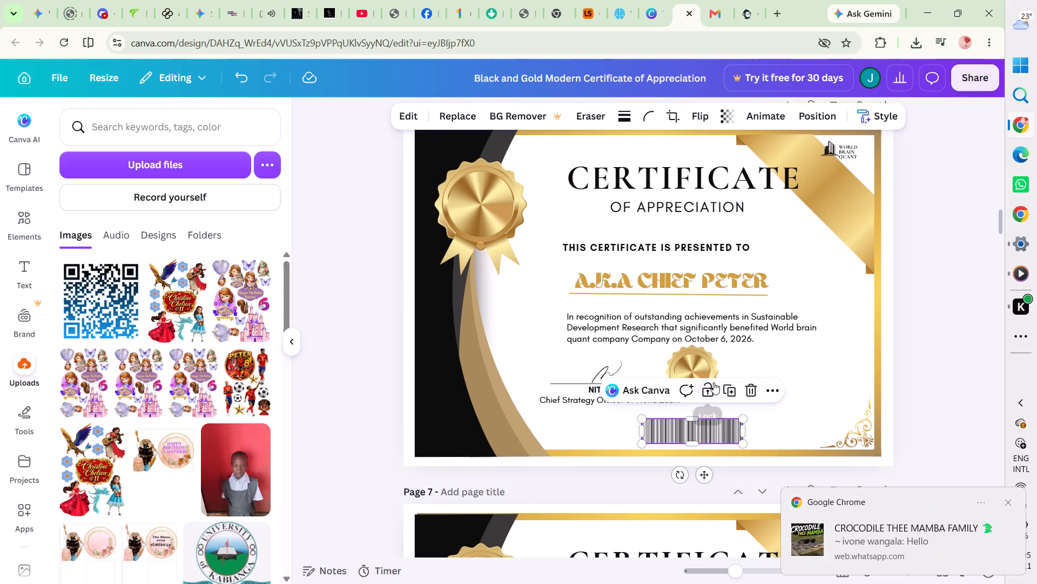
click(710, 384)
Lock the barcode on page 7 and paste the black QR code onto that page.
scroll(854, 367, down, 1)
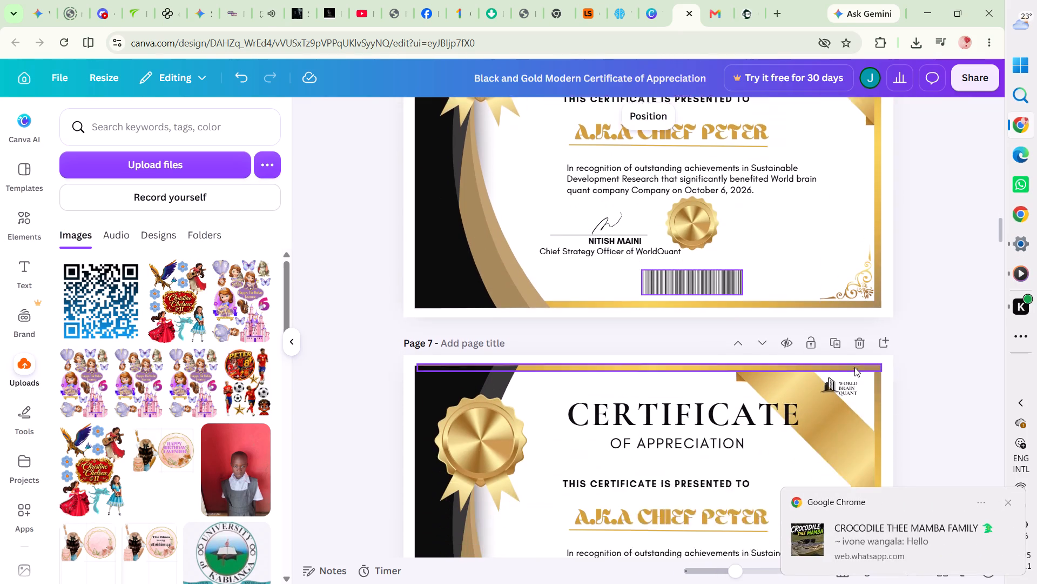
scroll(854, 367, down, 1)
click(697, 501)
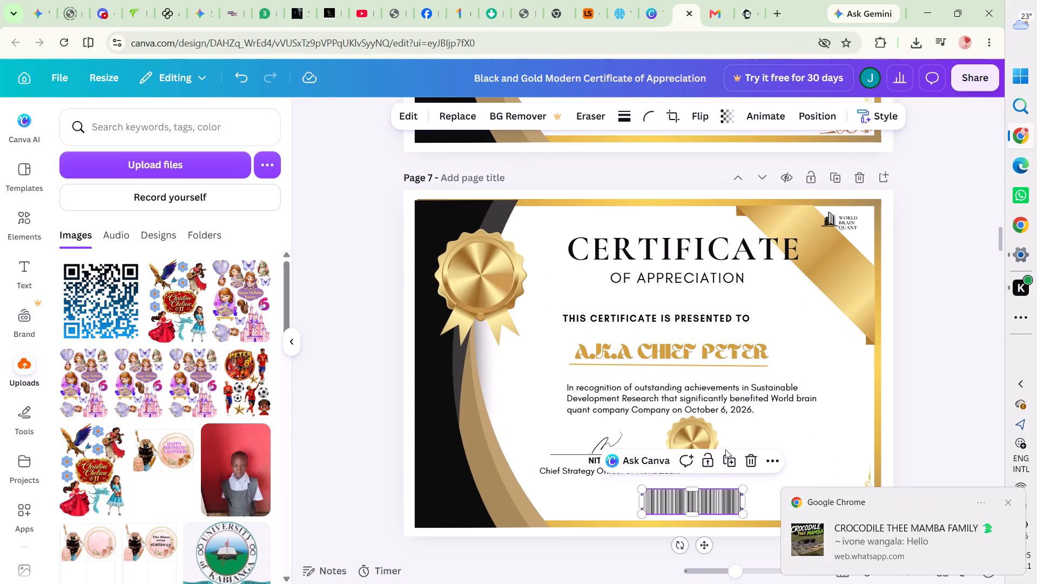
click(705, 459)
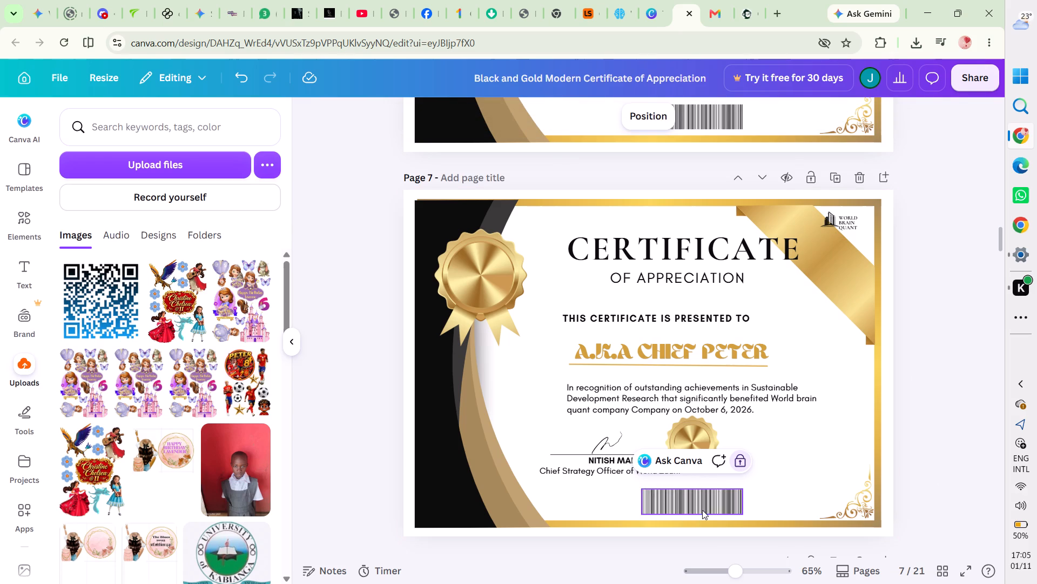
click(707, 506)
key(ctrl+v)
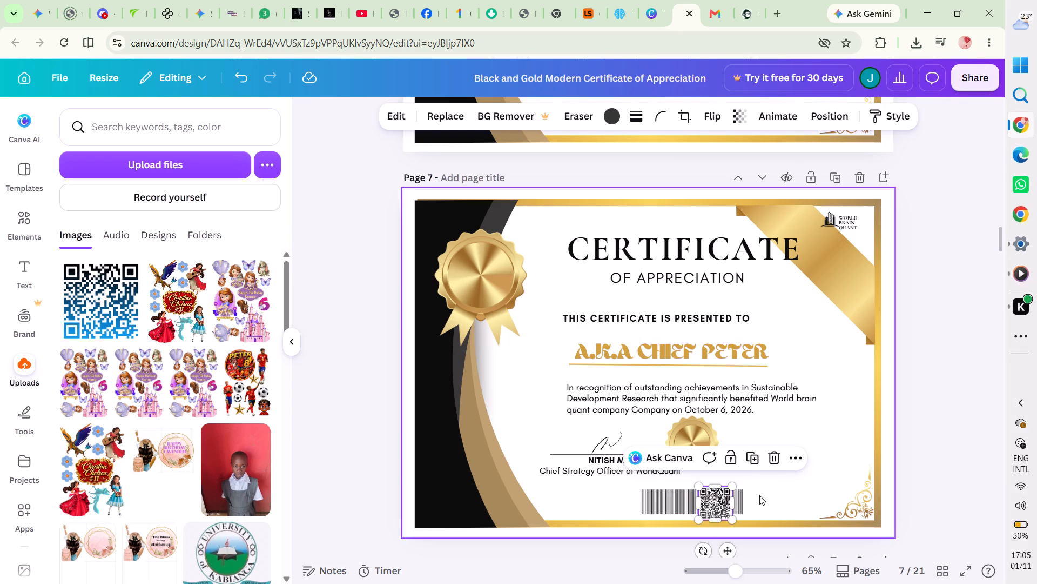
click(803, 477)
Lock the barcodes on pages 8 and 9 in place.
scroll(803, 477, down, 3)
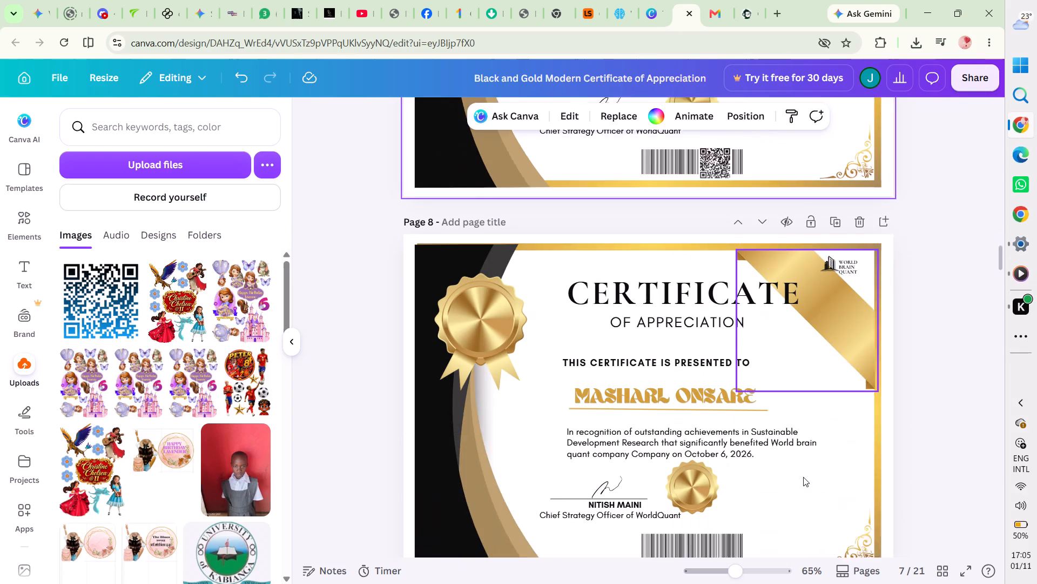
click(720, 522)
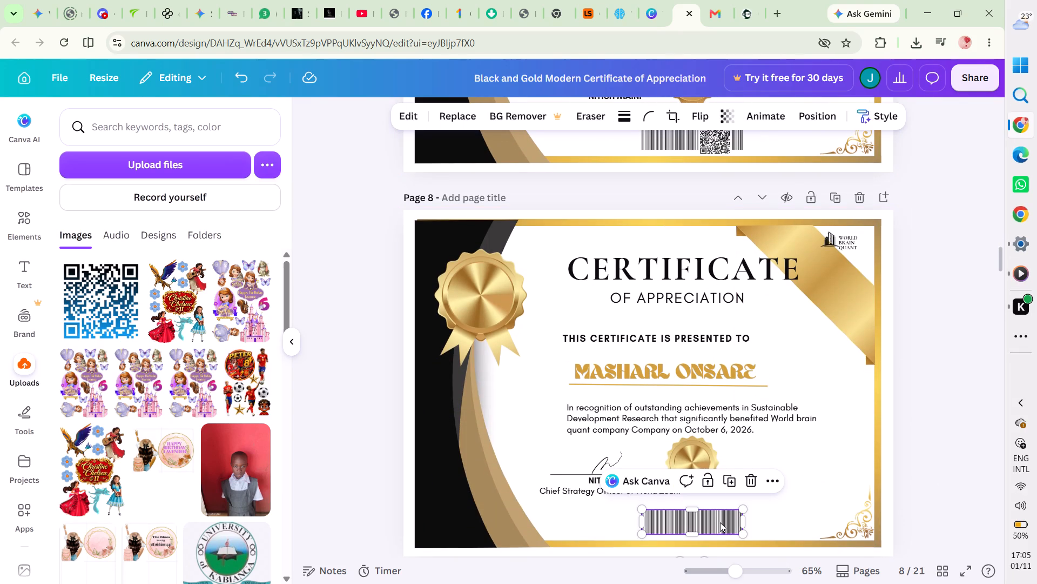
click(710, 472)
scroll(710, 532, down, 1)
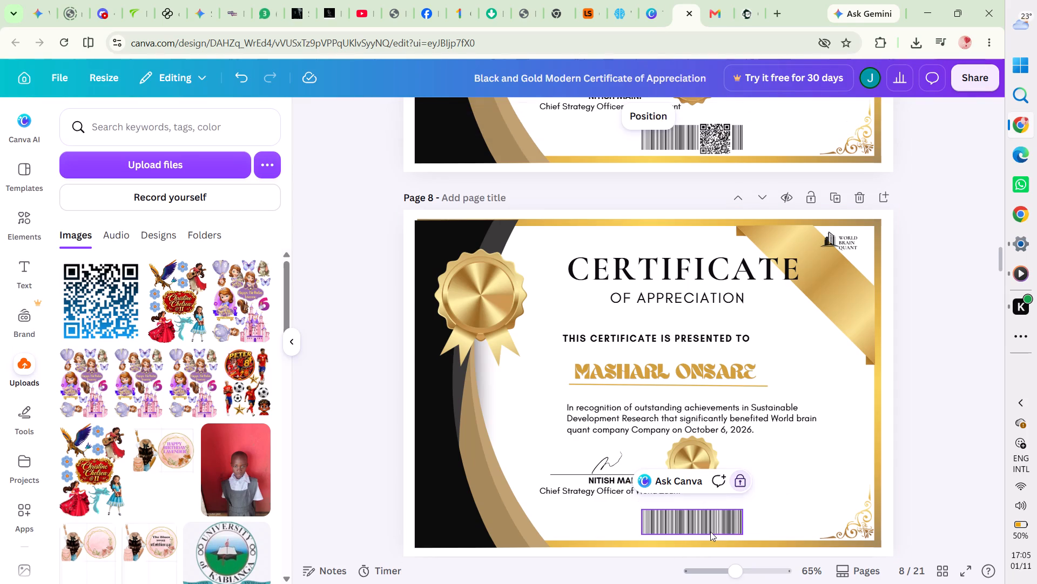
scroll(709, 514, down, 4)
click(703, 495)
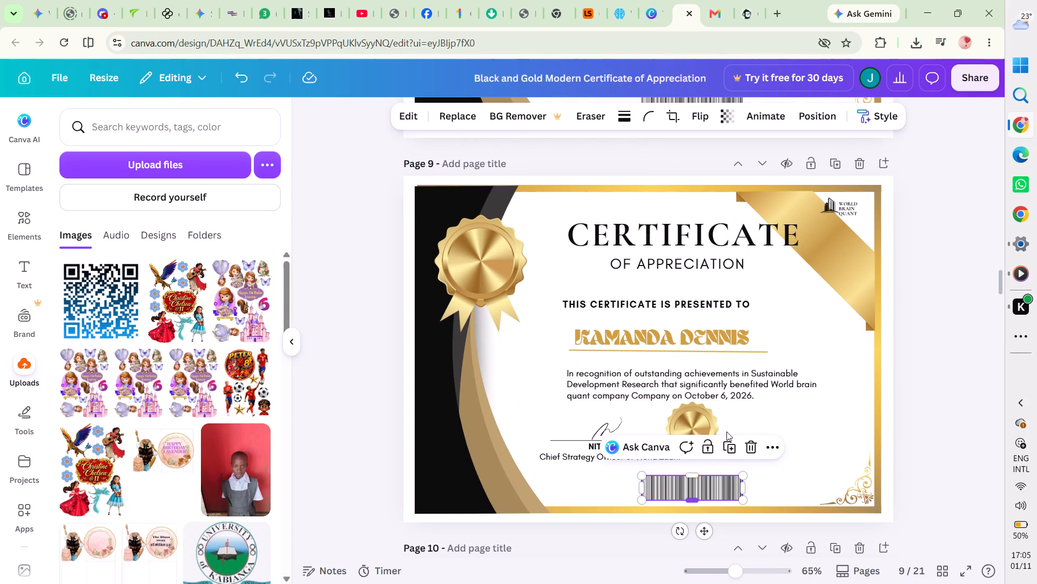
click(704, 447)
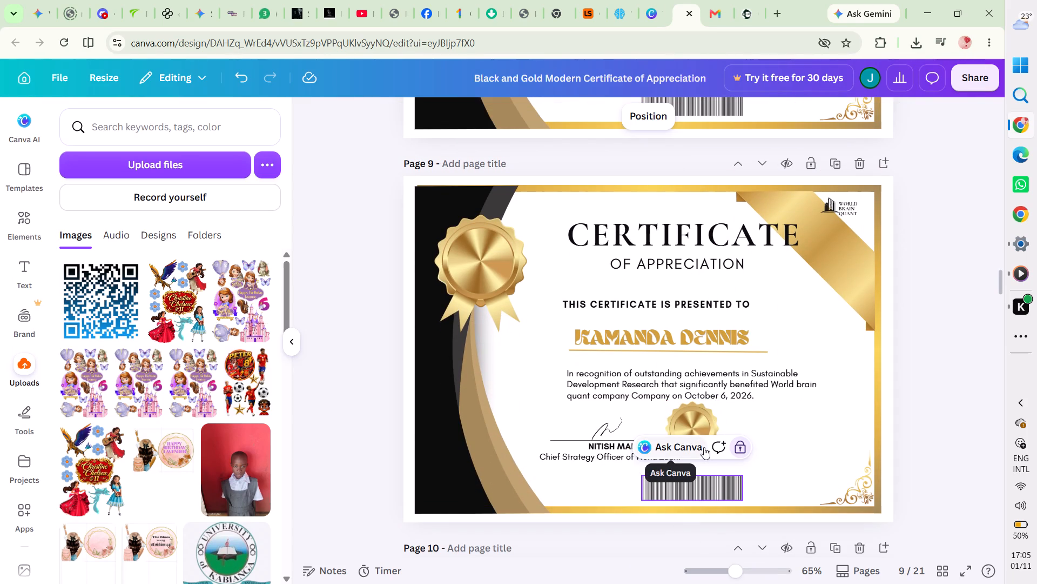
click(831, 467)
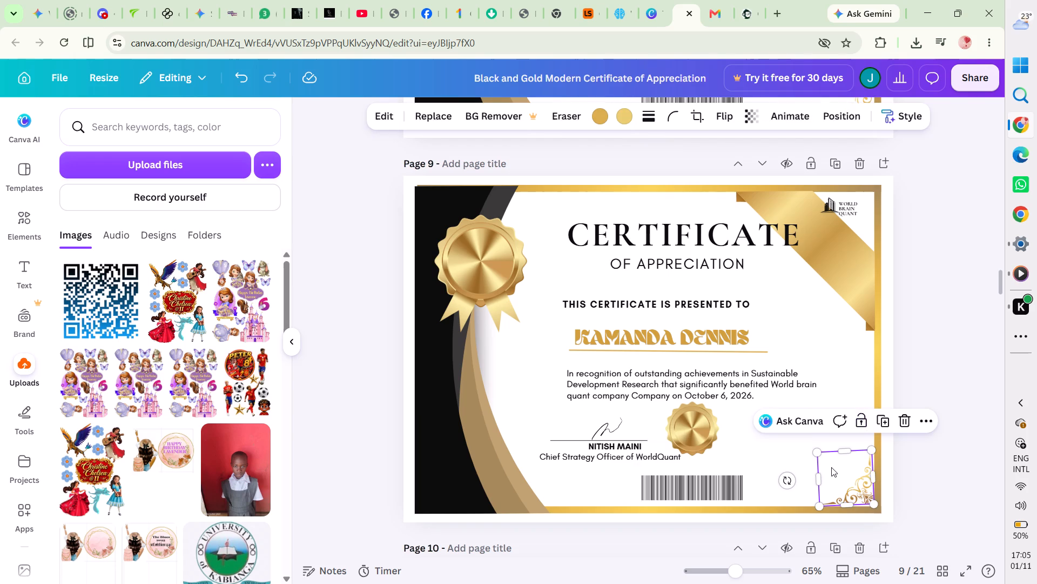
click(768, 466)
Lock the barcode on page 10 and paste the black QR code onto that page.
scroll(768, 466, down, 3)
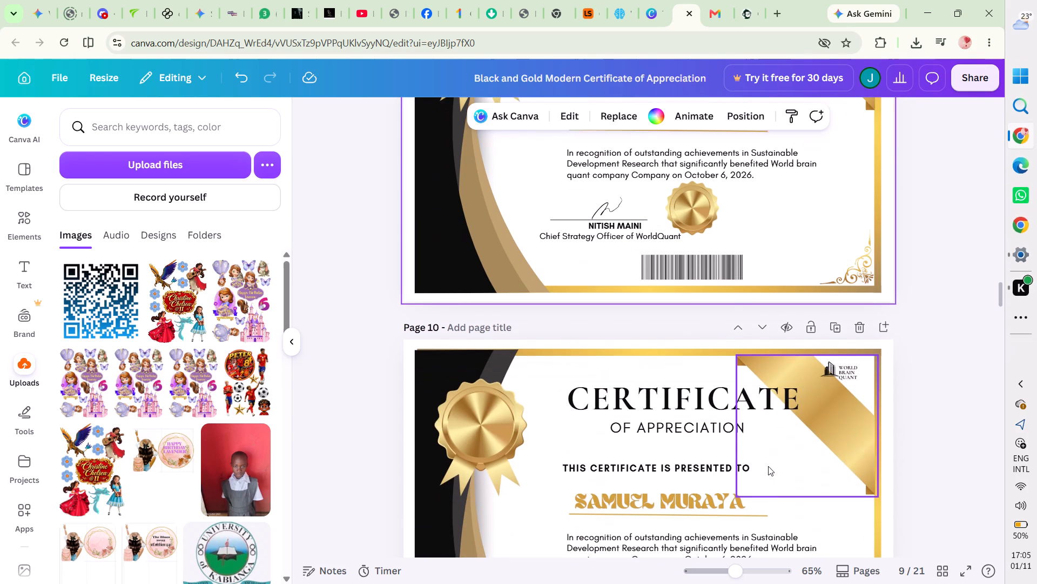
scroll(757, 463, down, 1)
scroll(713, 503, down, 1)
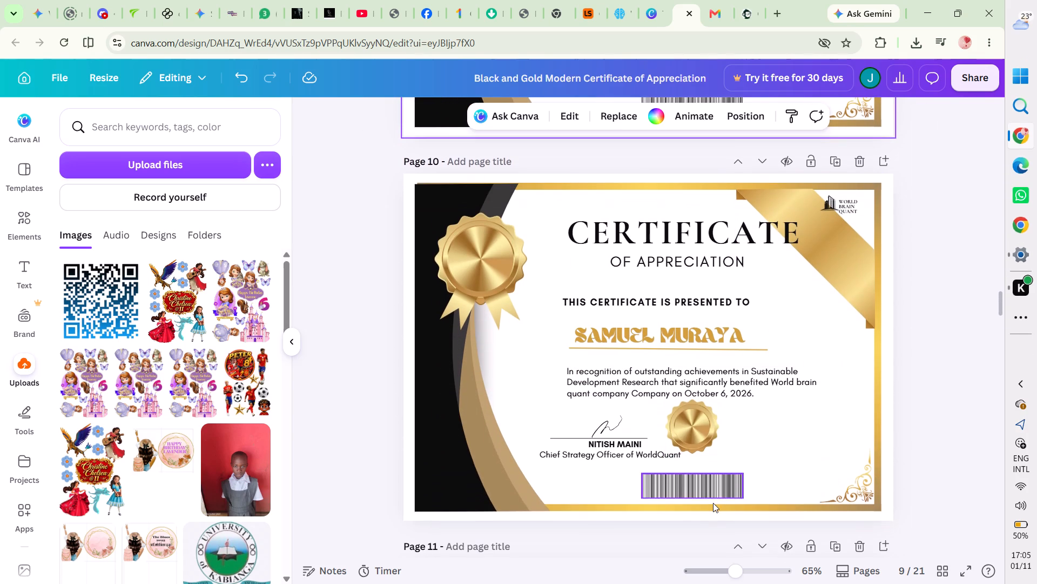
click(710, 475)
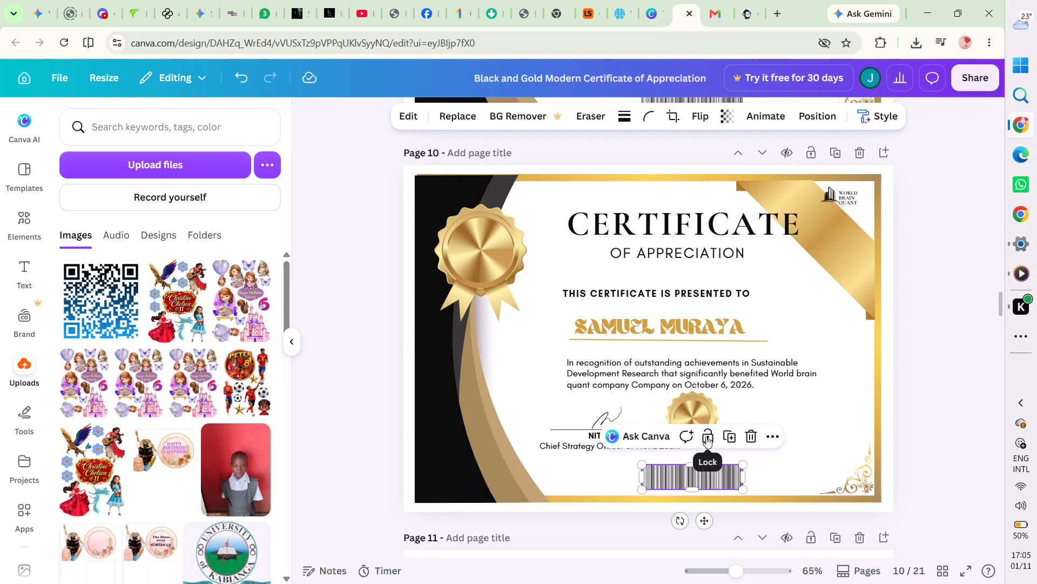
click(706, 436)
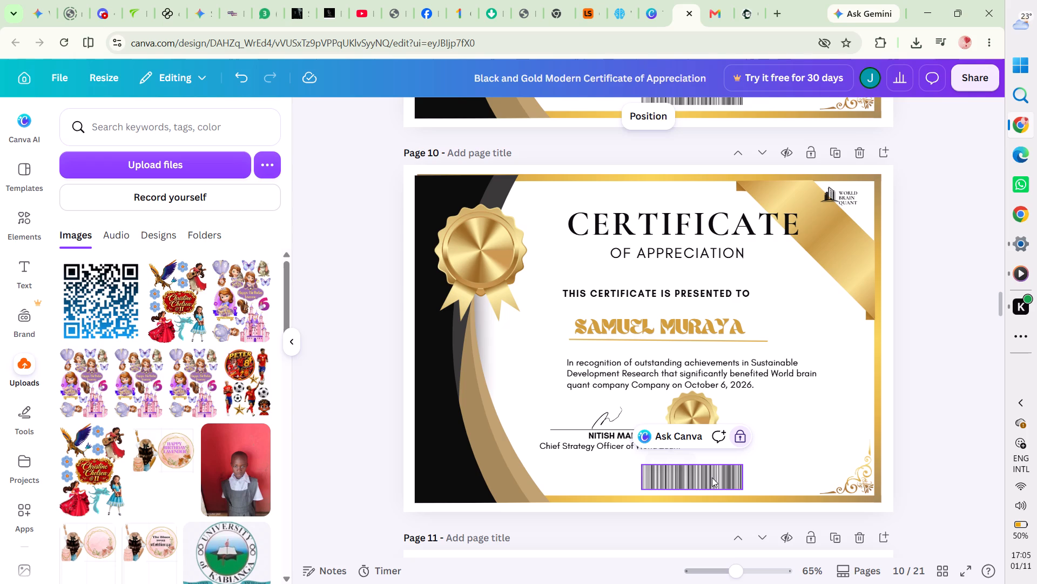
key(ctrl+v)
Lock the barcode on page 11 and paste the black QR code onto that page.
scroll(815, 472, down, 2)
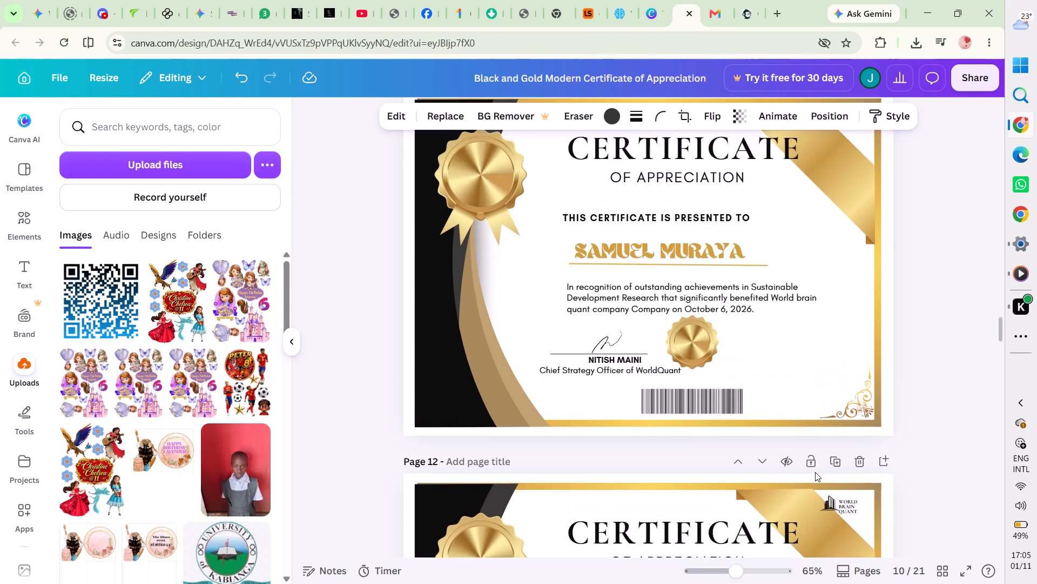
click(712, 289)
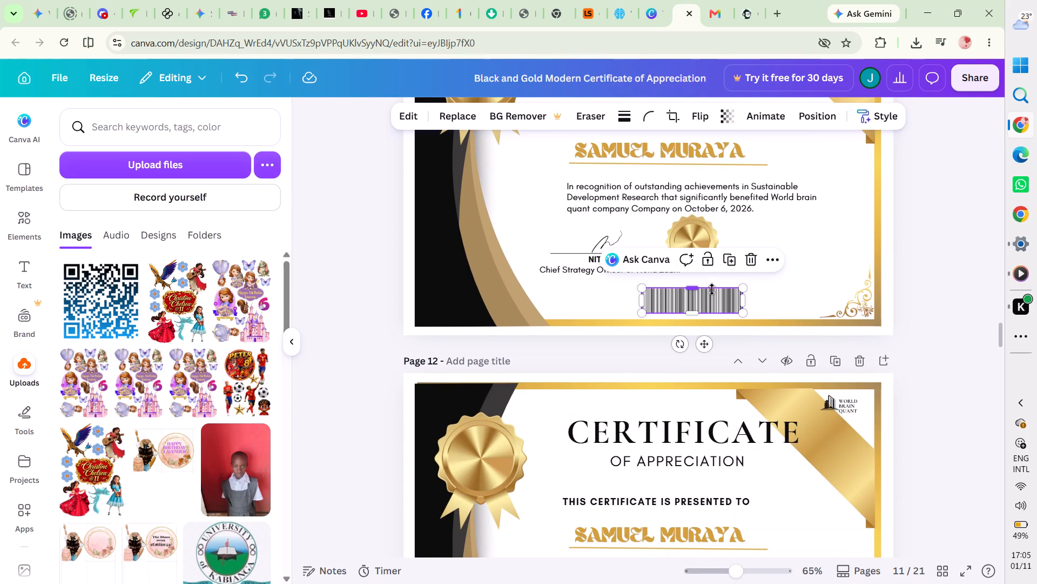
click(713, 255)
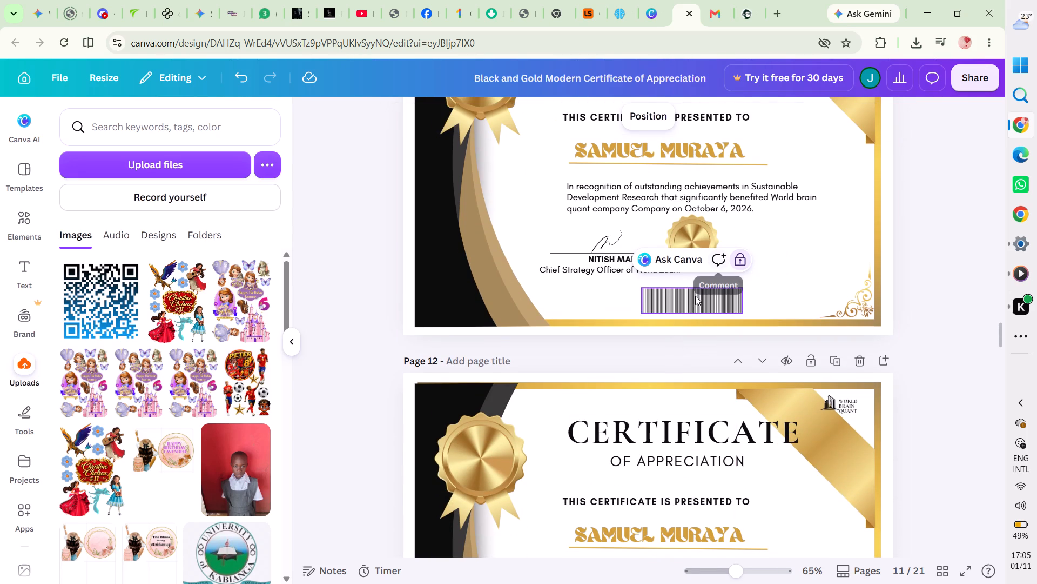
click(700, 298)
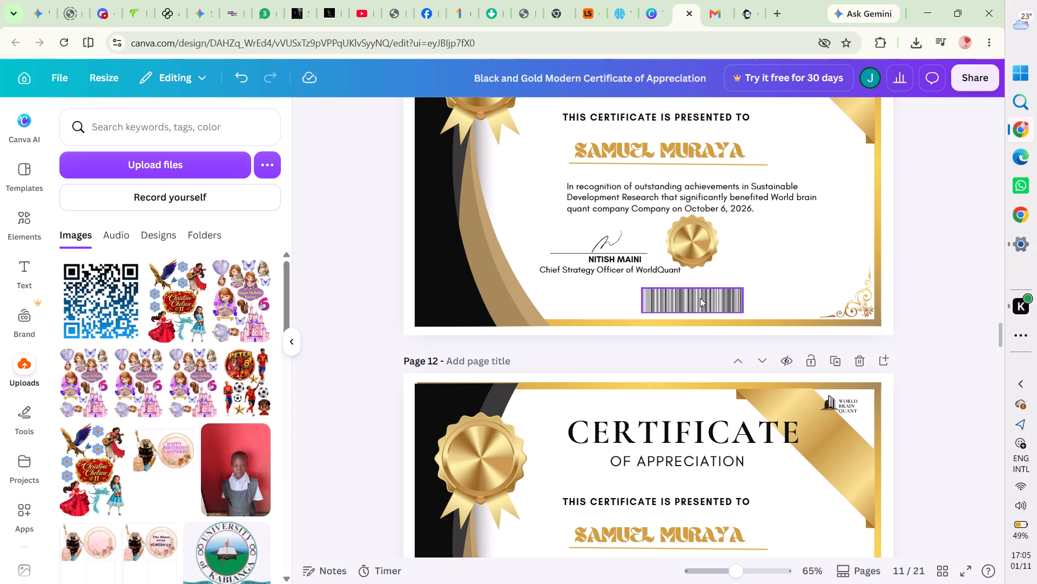
key(ctrl+v)
Move page 12's barcode rightward until it is centred beneath the gold seal, matching its position on the other pages.
scroll(700, 298, down, 1)
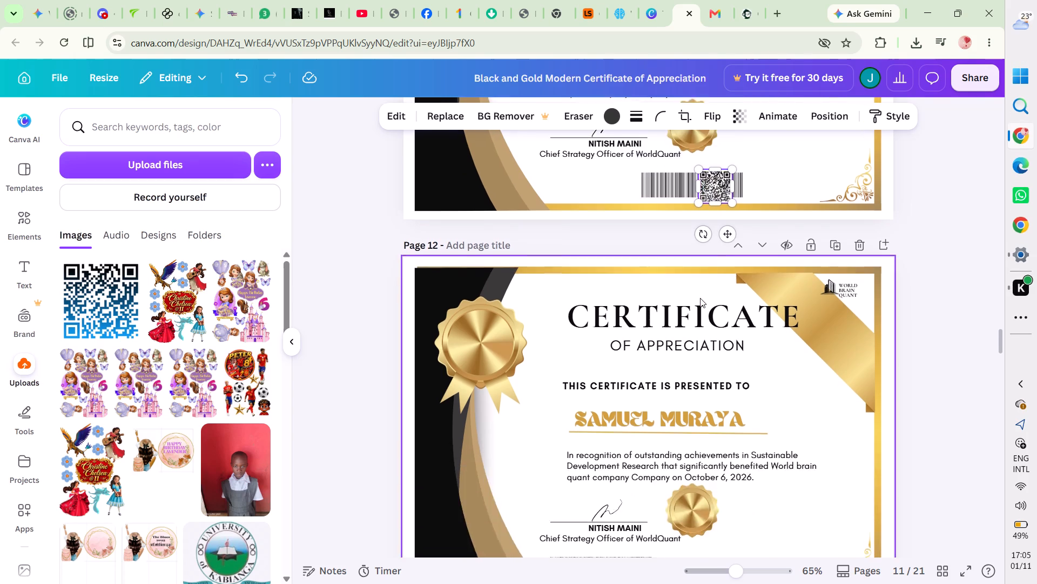
scroll(700, 298, down, 1)
click(638, 273)
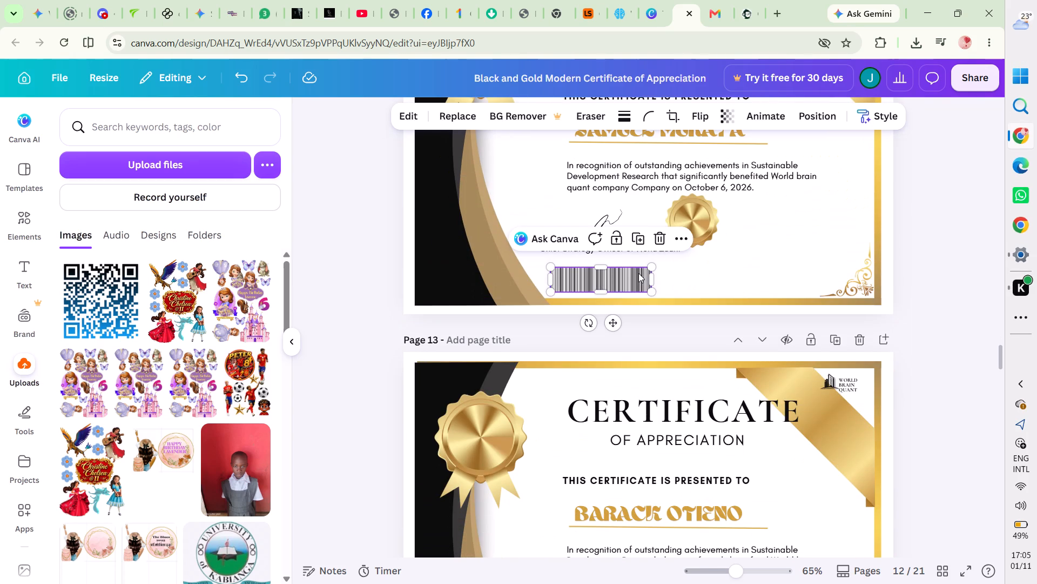
drag(638, 273, 681, 270)
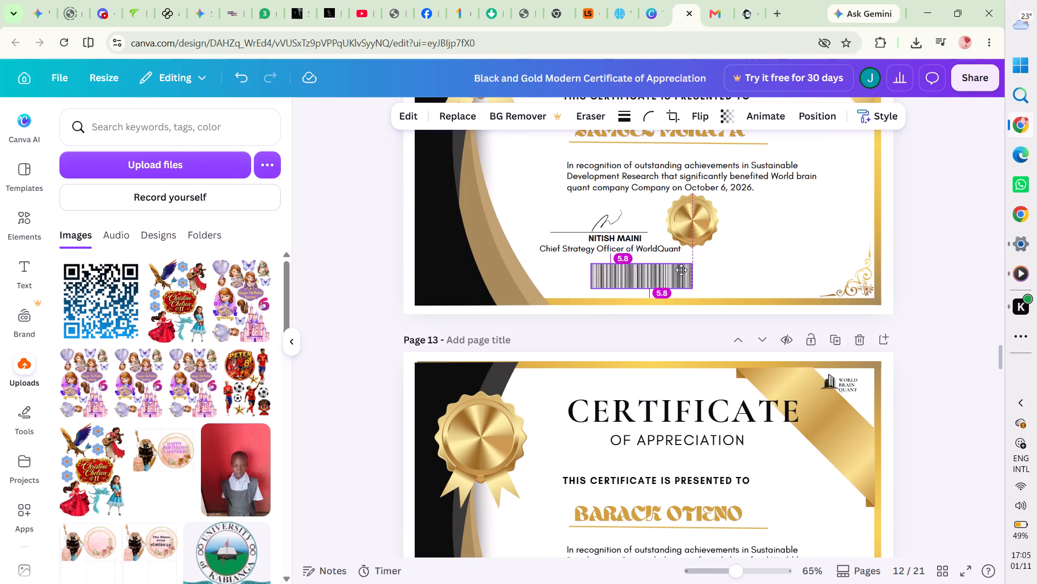
drag(681, 270, 722, 271)
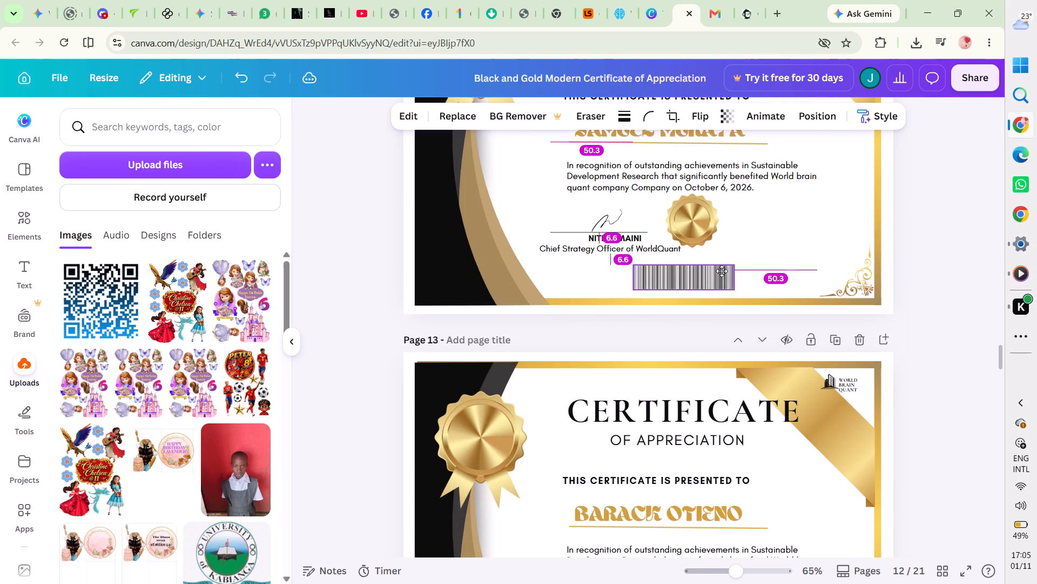
drag(722, 271, 723, 271)
drag(694, 275, 699, 275)
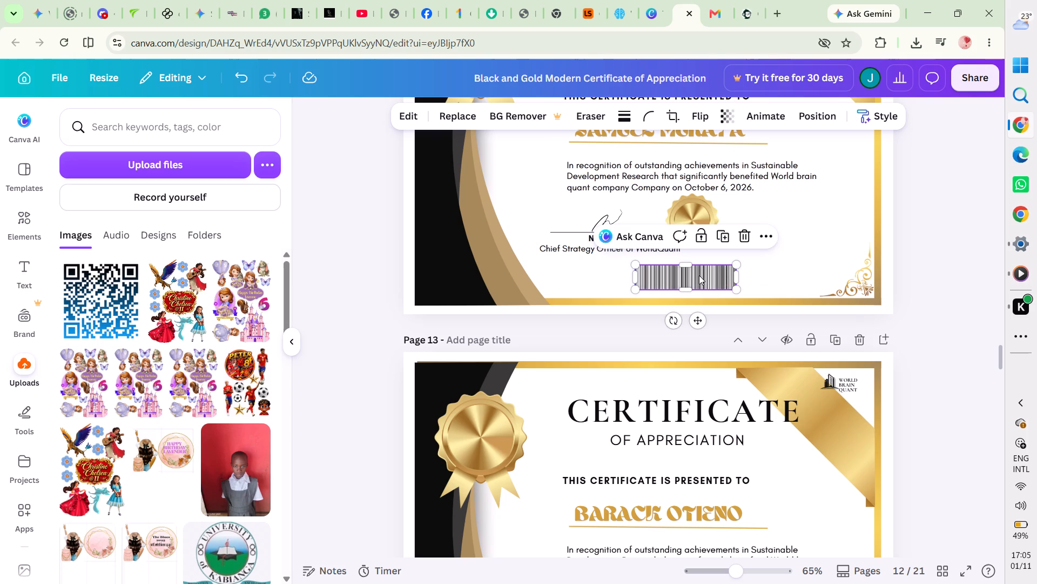
drag(699, 275, 702, 275)
click(702, 275)
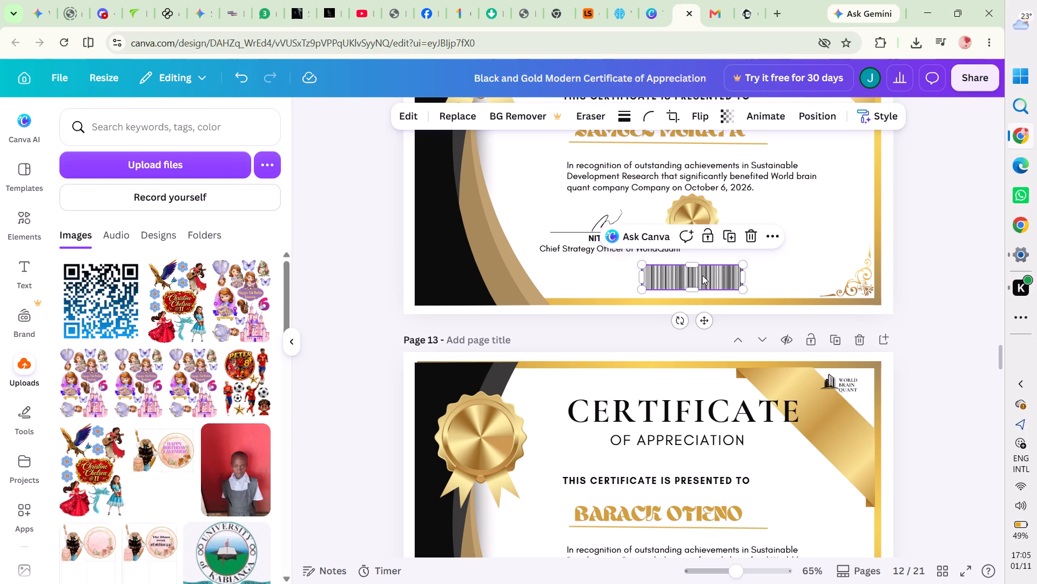
Lock the repositioned barcode on page 12 and paste the black QR code onto that page.
click(717, 280)
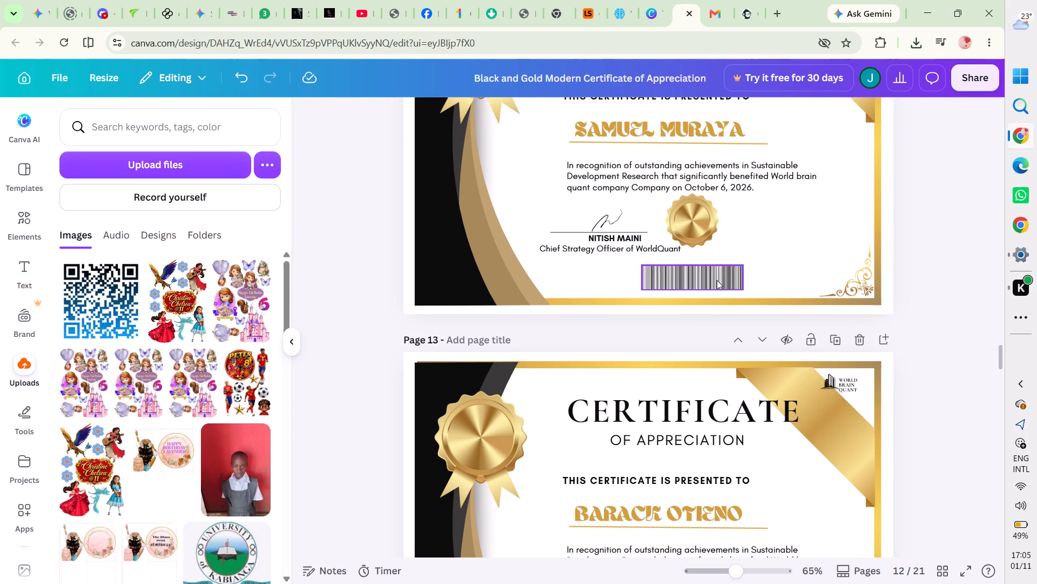
click(704, 234)
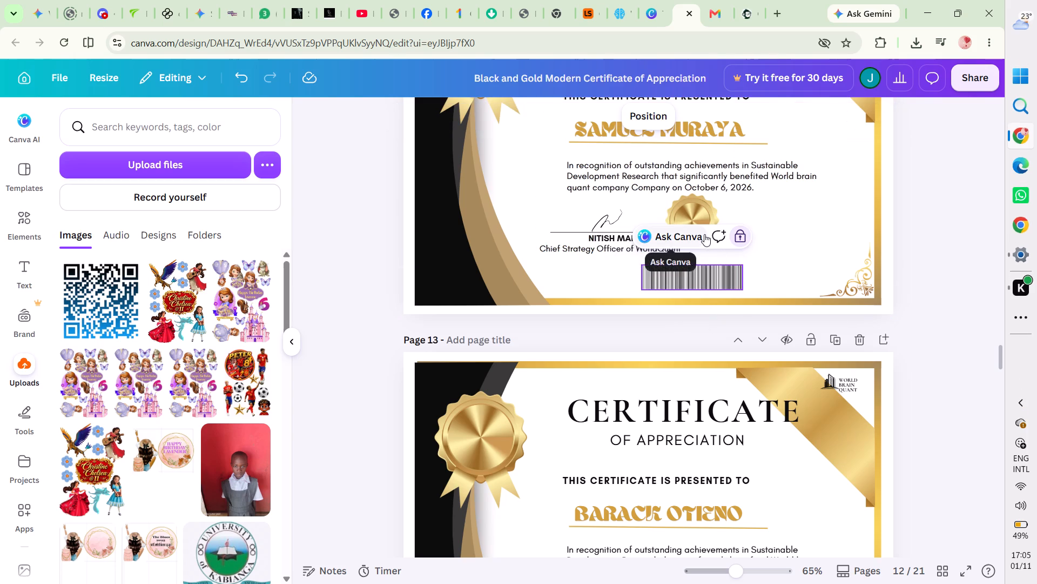
key(ctrl+v)
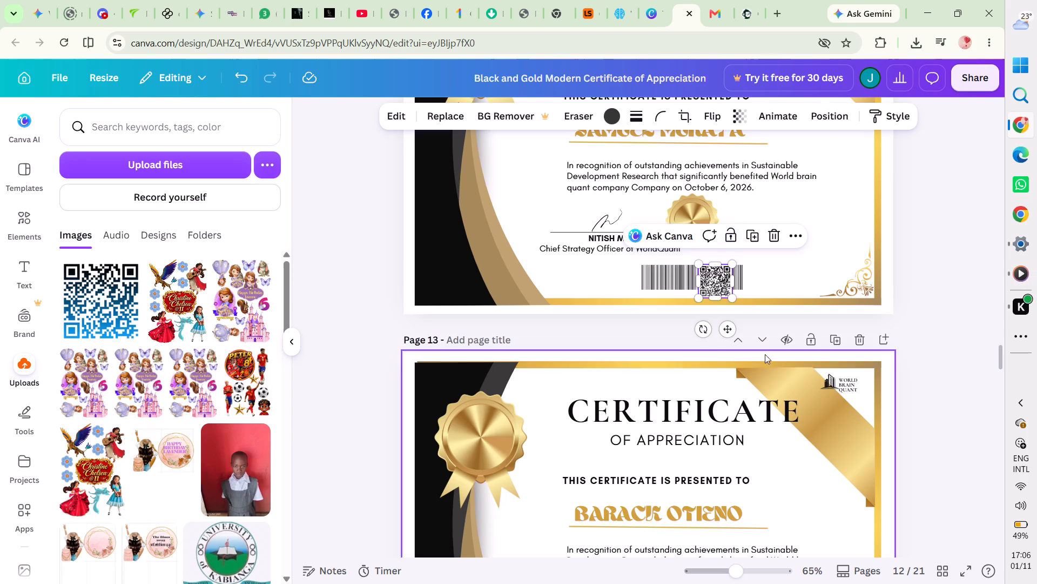
Lock the barcode on page 13 in place.
scroll(818, 426, down, 2)
click(717, 355)
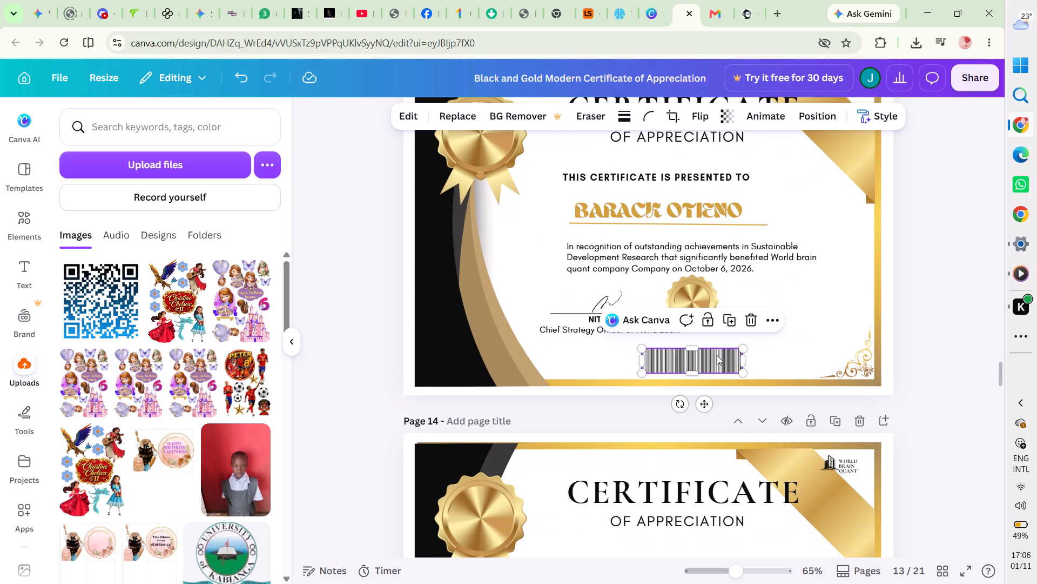
click(704, 321)
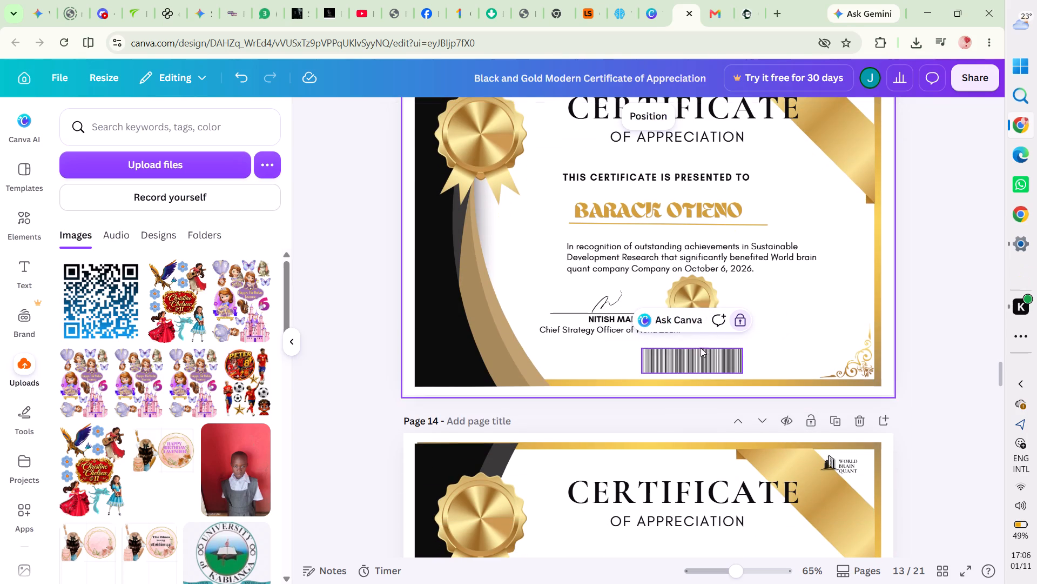
Paste the black QR code over the locked barcode on page 13.
key(ctrl+v)
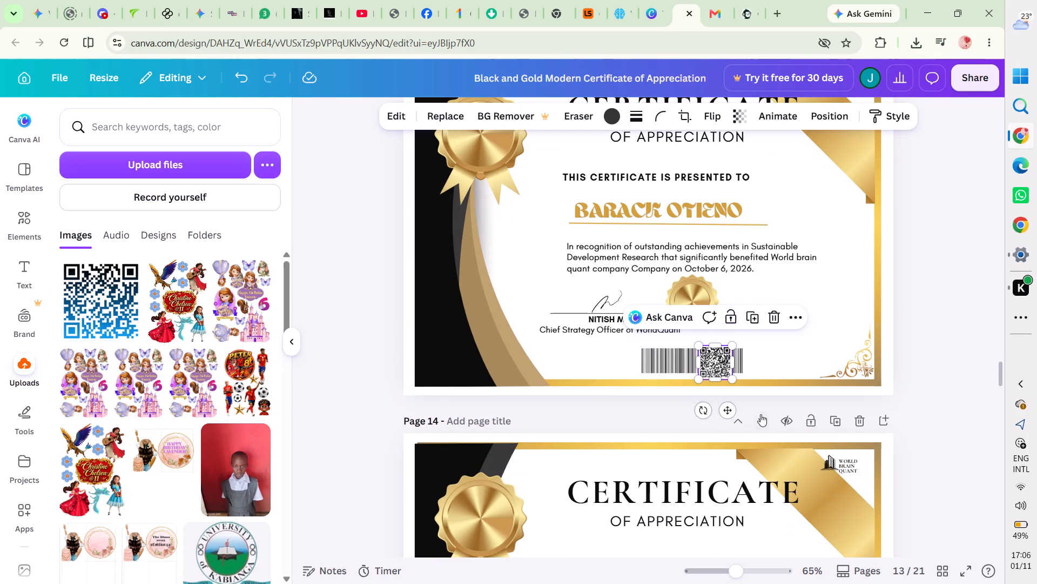
Lock the barcode on page 14 and paste the black QR code onto that page.
scroll(760, 414, down, 3)
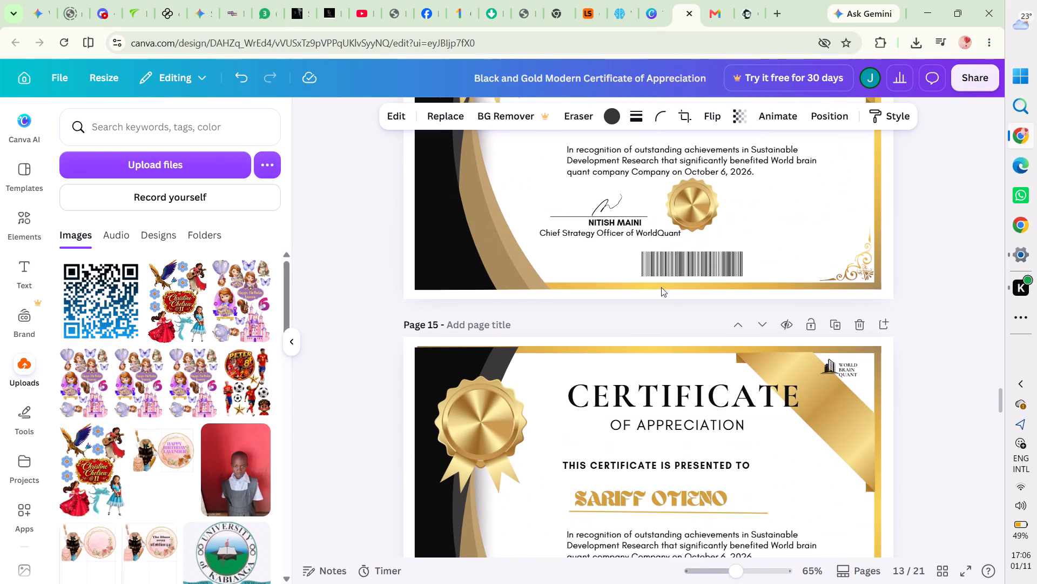
click(715, 270)
click(711, 220)
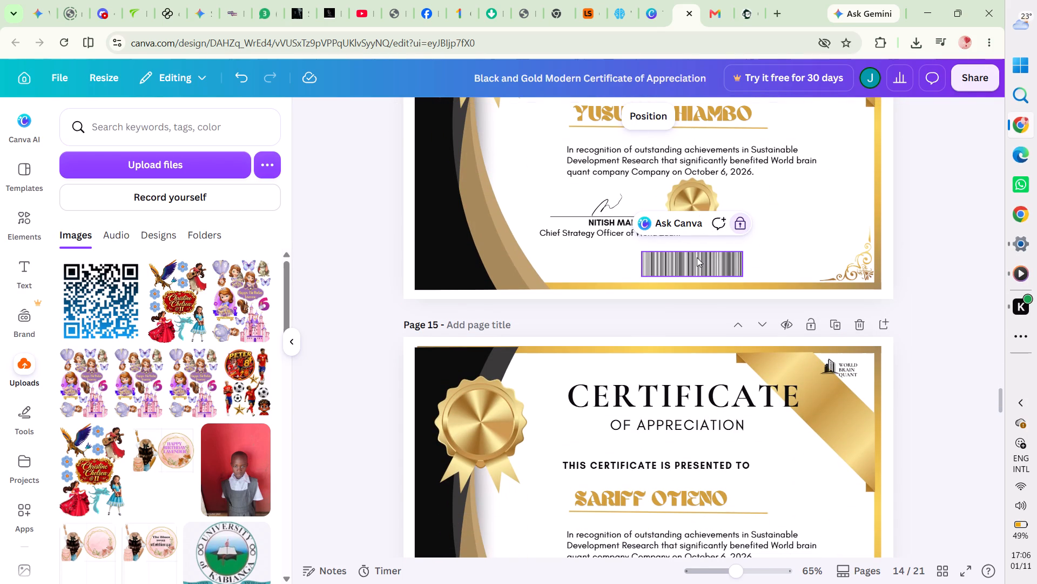
key(ctrl+v)
Lock the barcode on page 15 and paste the black QR code onto that page.
scroll(784, 346, down, 2)
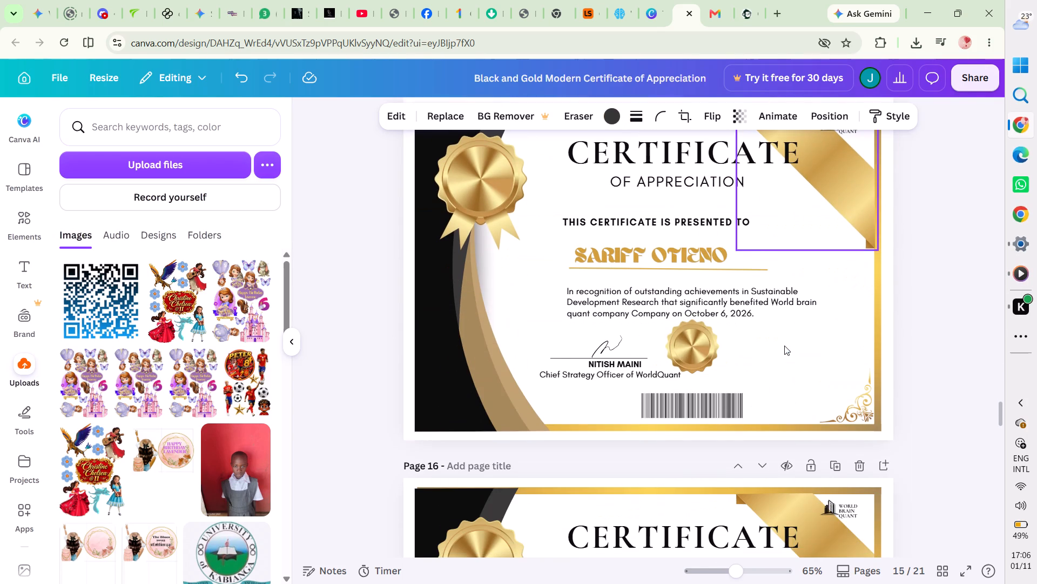
click(689, 406)
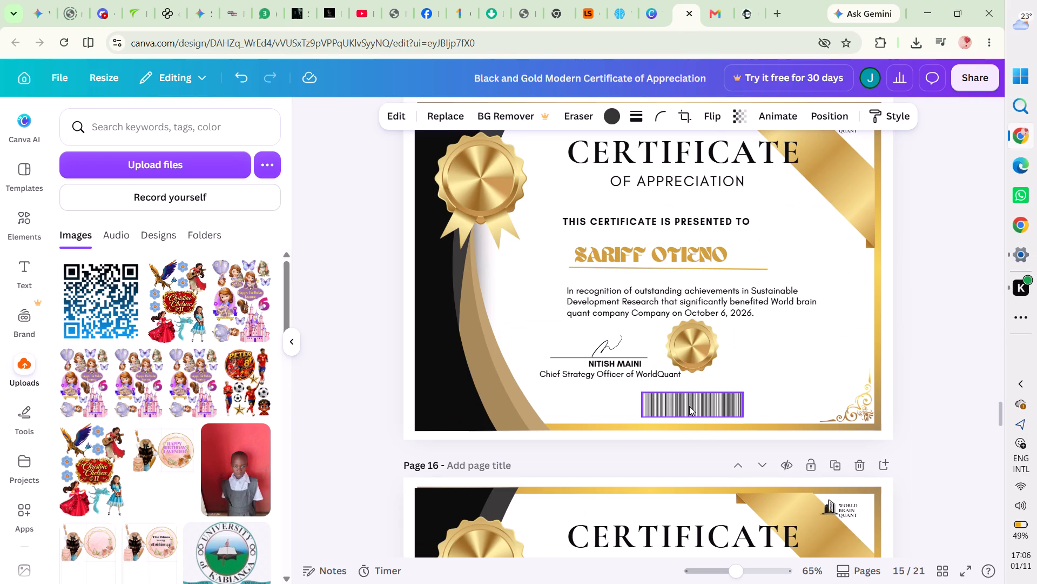
click(710, 358)
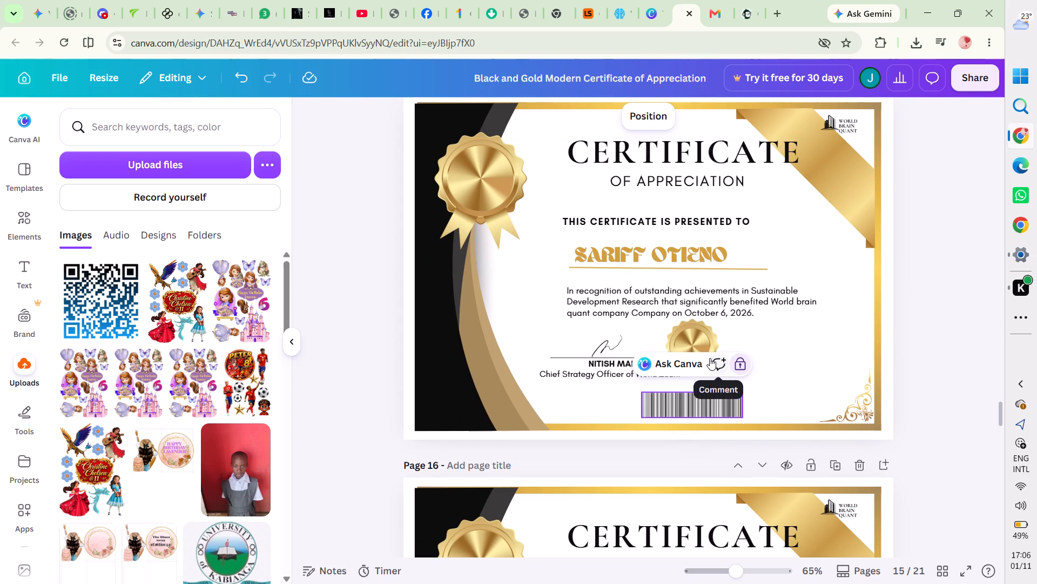
key(ctrl+v)
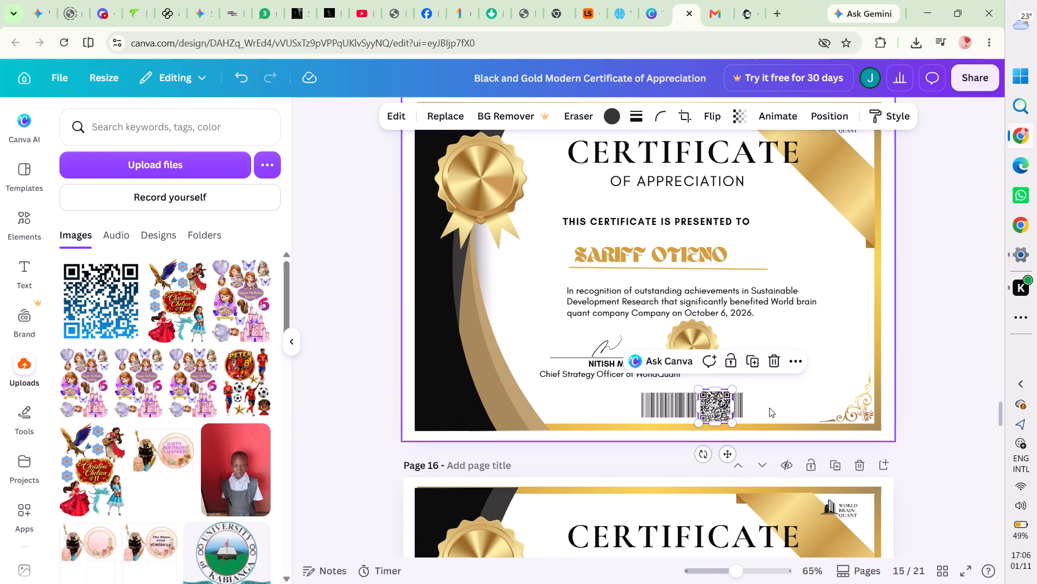
Lock the barcode on page 16 and paste the black QR code onto that page.
scroll(769, 408, down, 2)
click(690, 470)
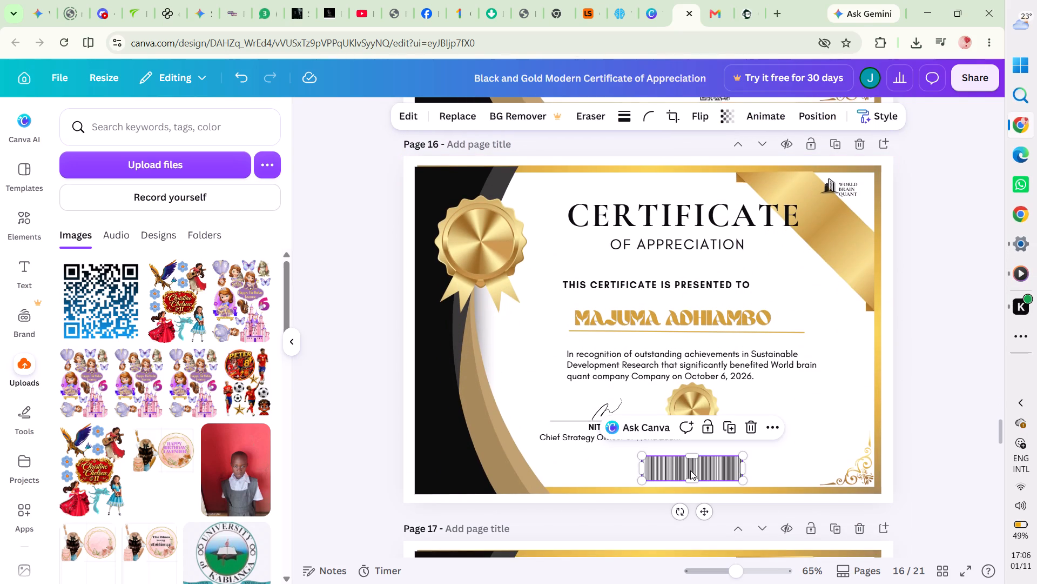
click(703, 420)
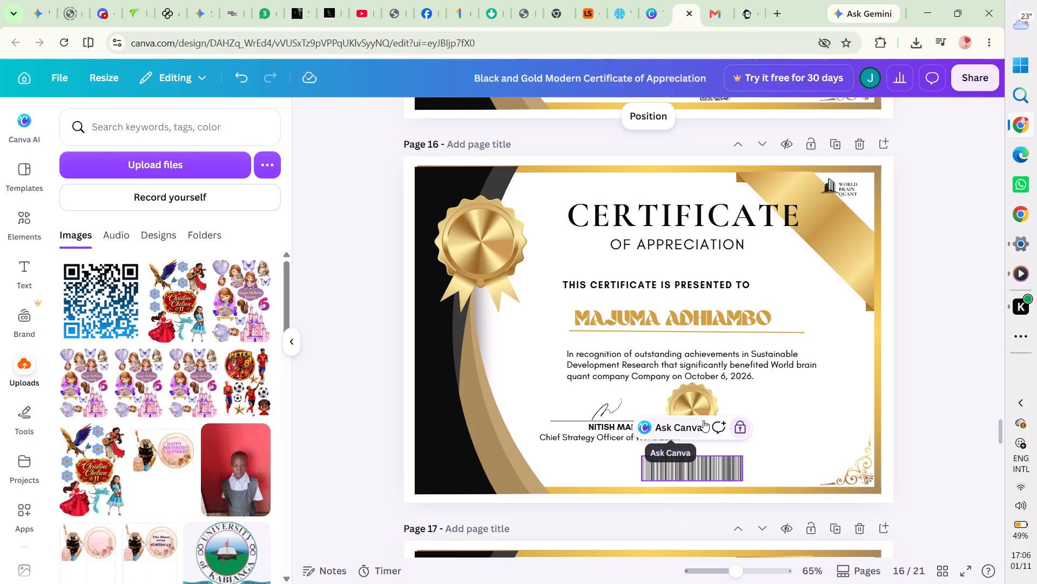
key(ctrl+v)
Lock the barcode on page 17 and paste the black QR code onto that page.
scroll(807, 468, down, 1)
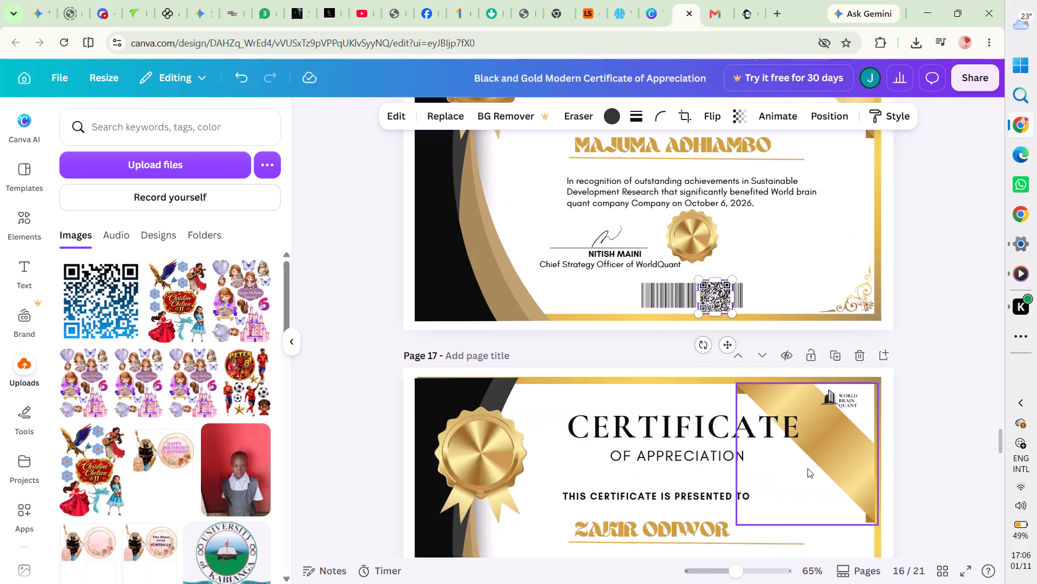
scroll(807, 468, down, 1)
click(709, 255)
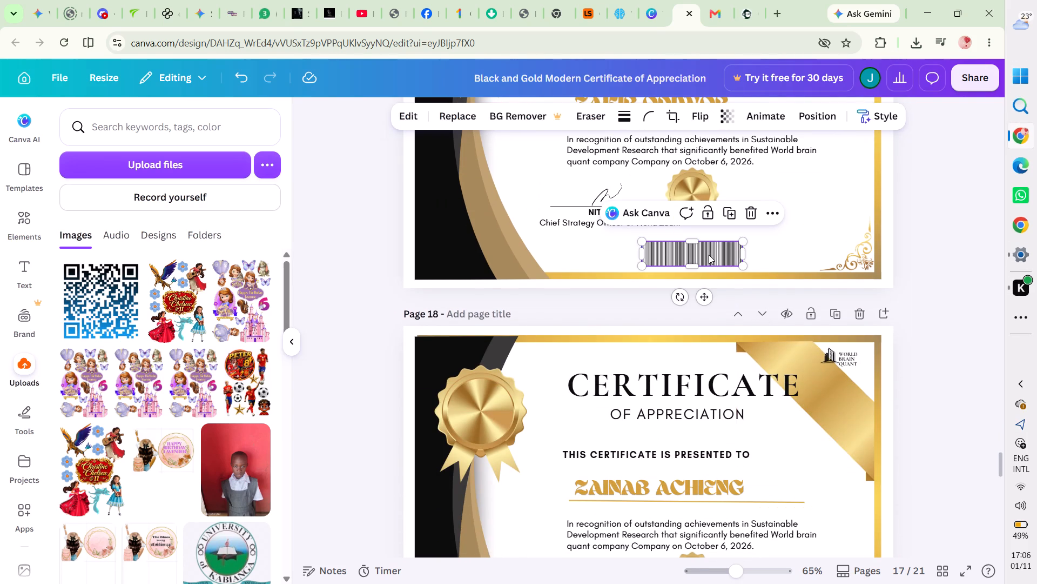
click(706, 208)
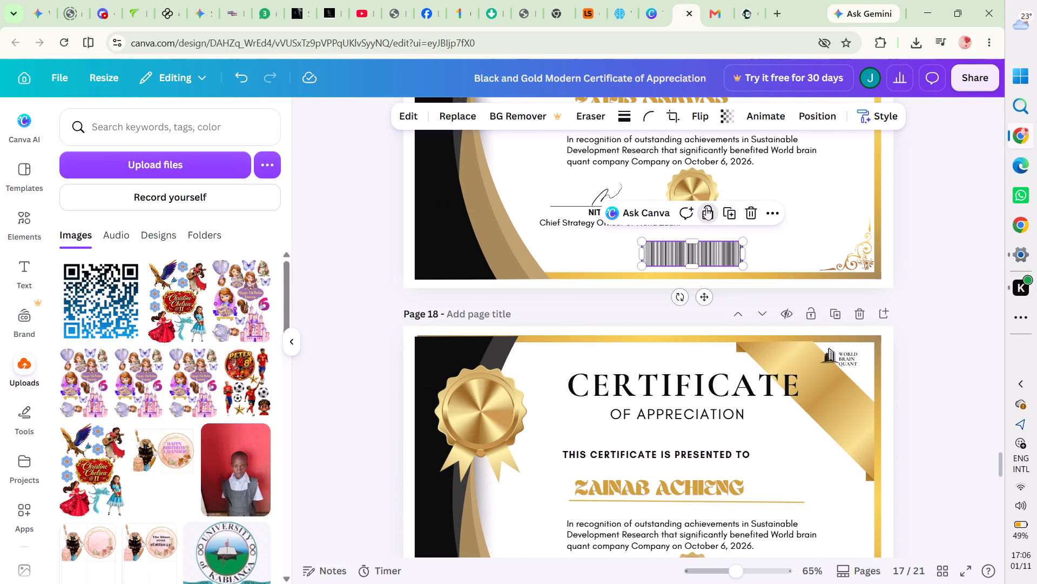
key(ctrl+v)
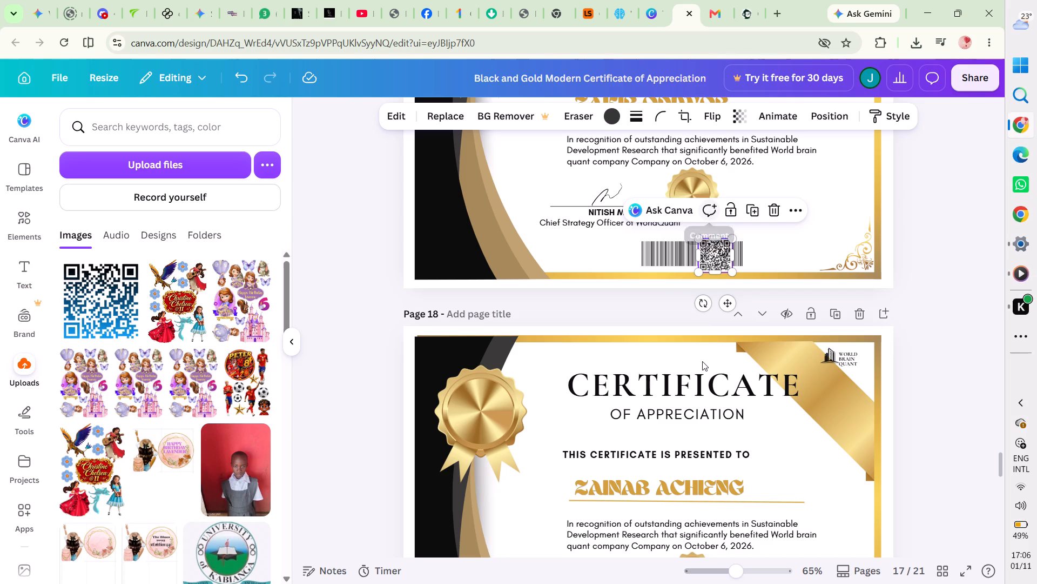
Lock the barcode on page 18 and paste the black QR code onto that page.
scroll(702, 361, down, 1)
click(671, 444)
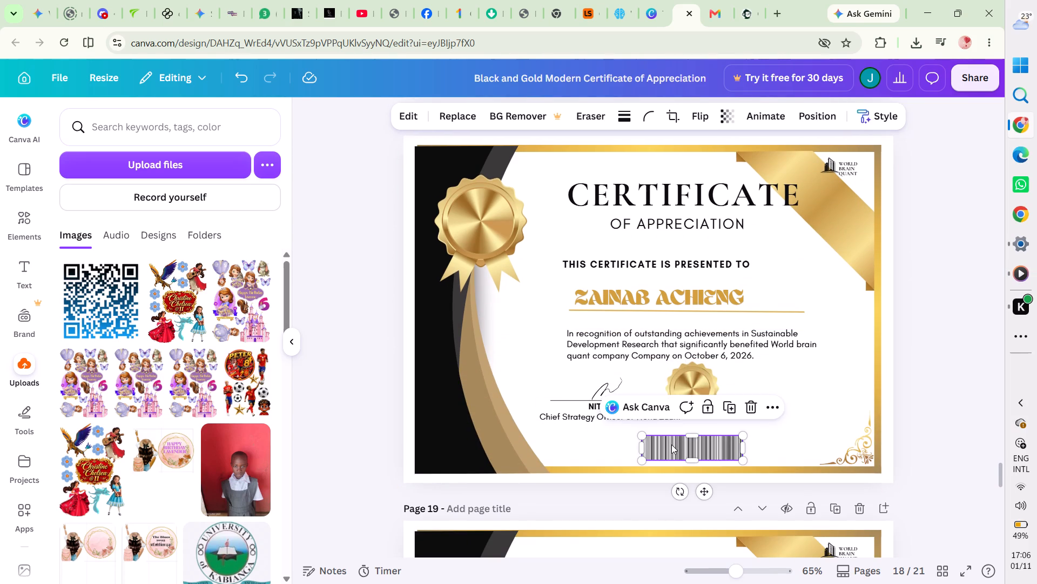
click(711, 404)
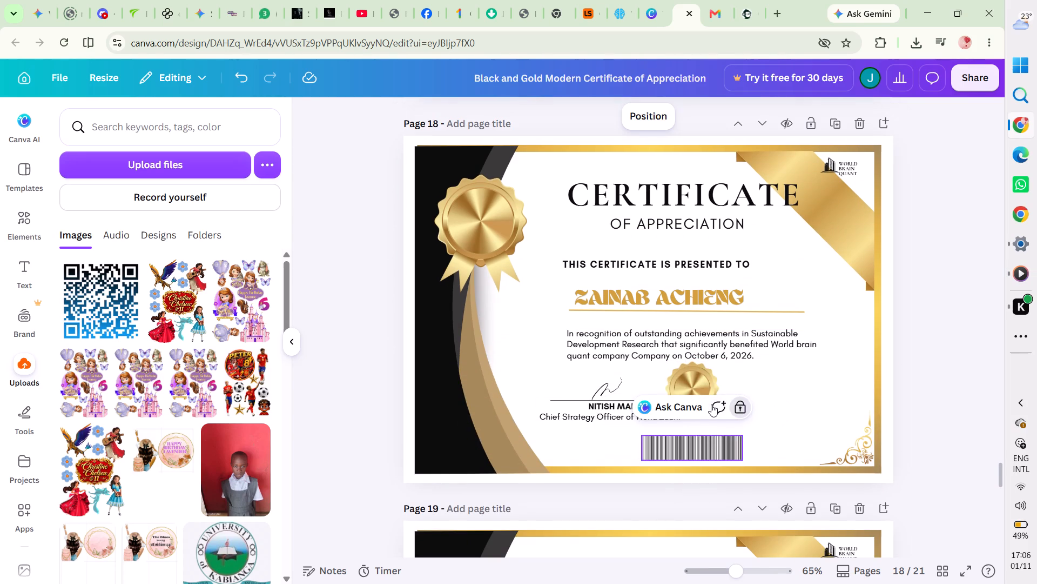
key(ctrl+v)
Lock the barcode on page 20 and paste the black QR code onto that page.
scroll(806, 475, down, 2)
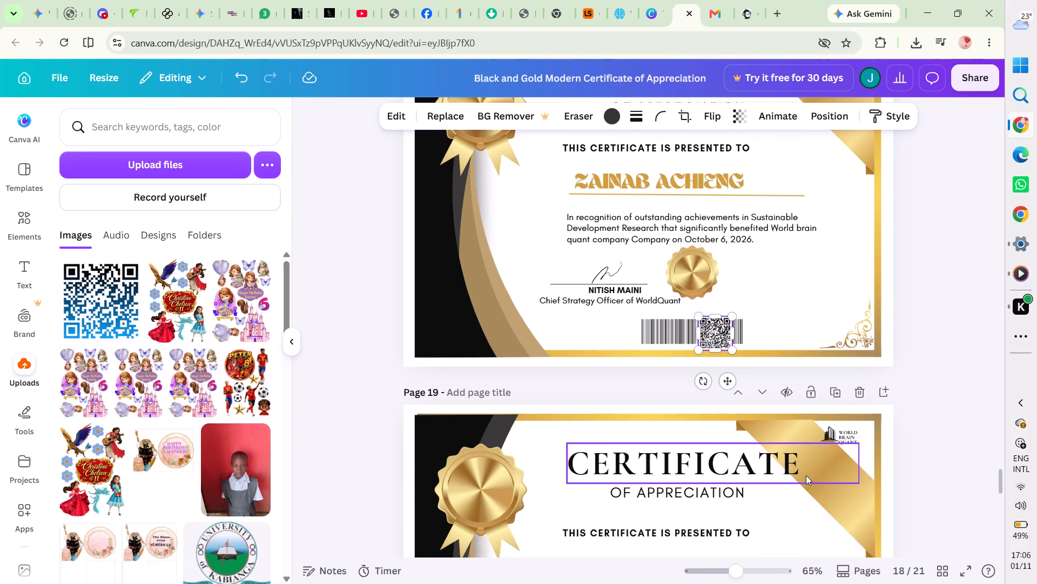
click(693, 446)
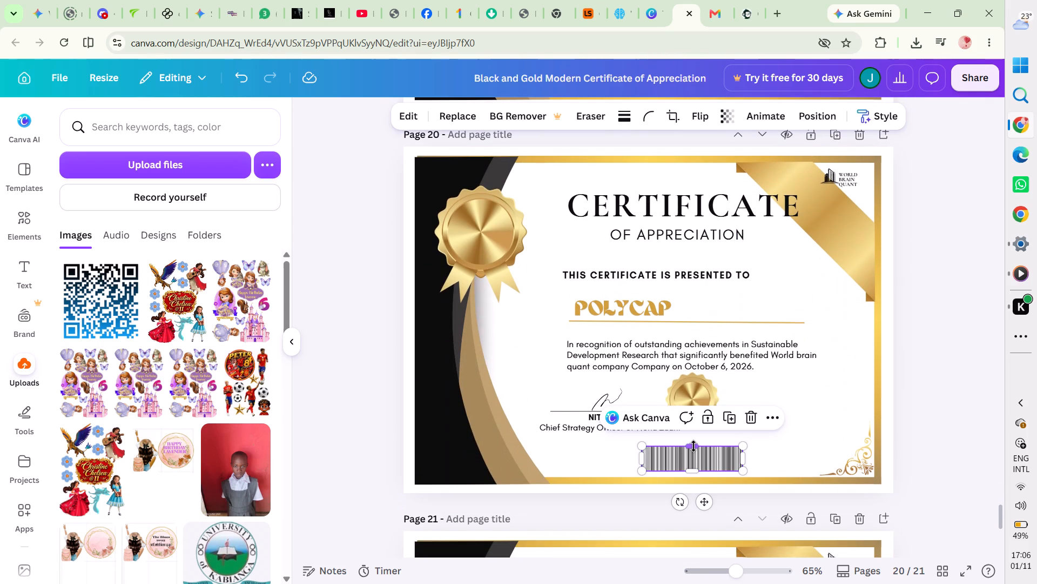
click(701, 417)
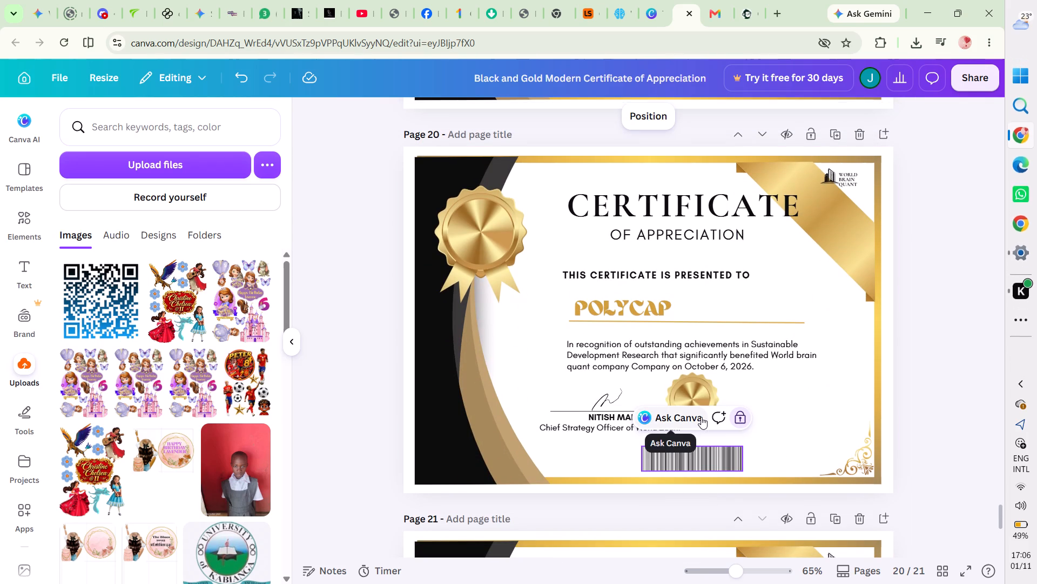
key(ctrl+v)
Lock the barcode on page 21 and paste the black QR code onto that page.
scroll(818, 523, down, 2)
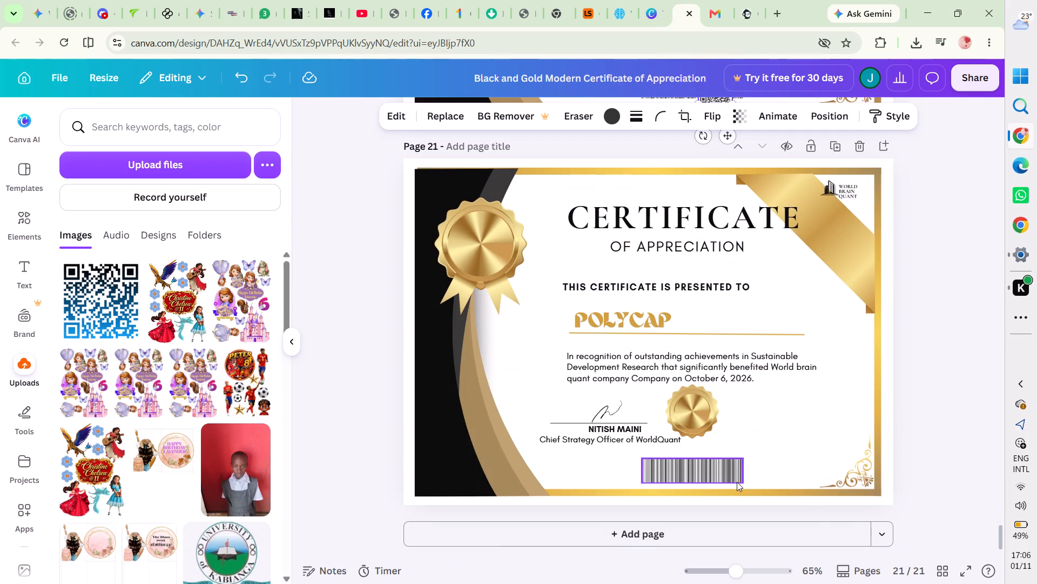
click(719, 480)
click(707, 428)
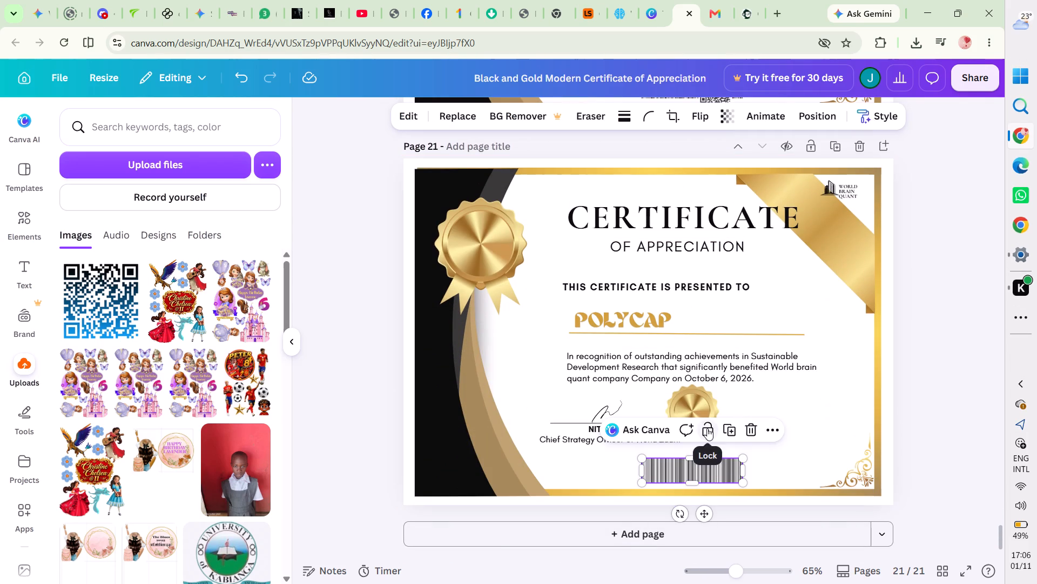
key(ctrl+v)
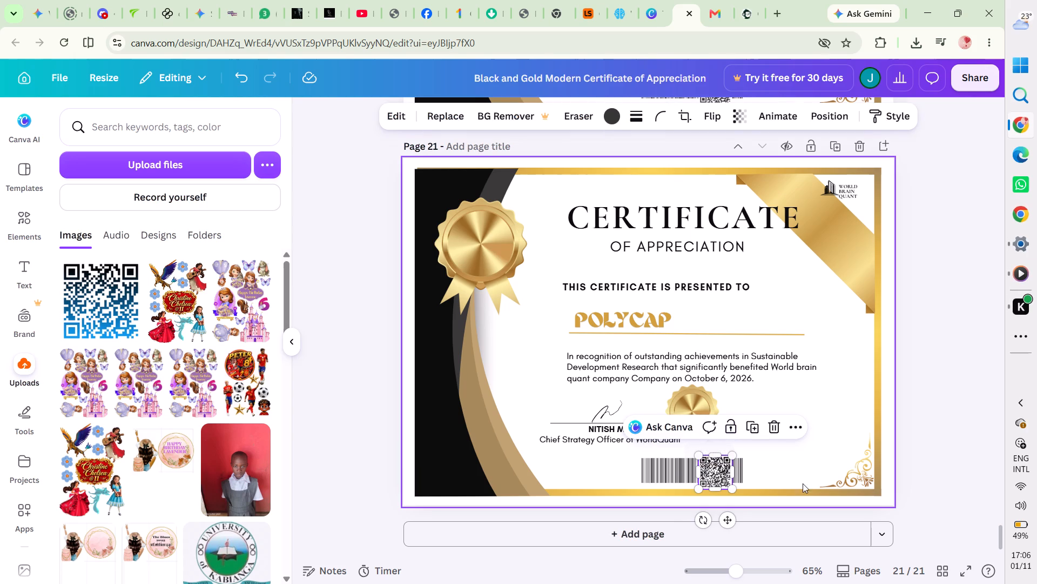
Shift page 21's QR code leftward to near the middle of the barcode and nudge it up slightly.
click(814, 471)
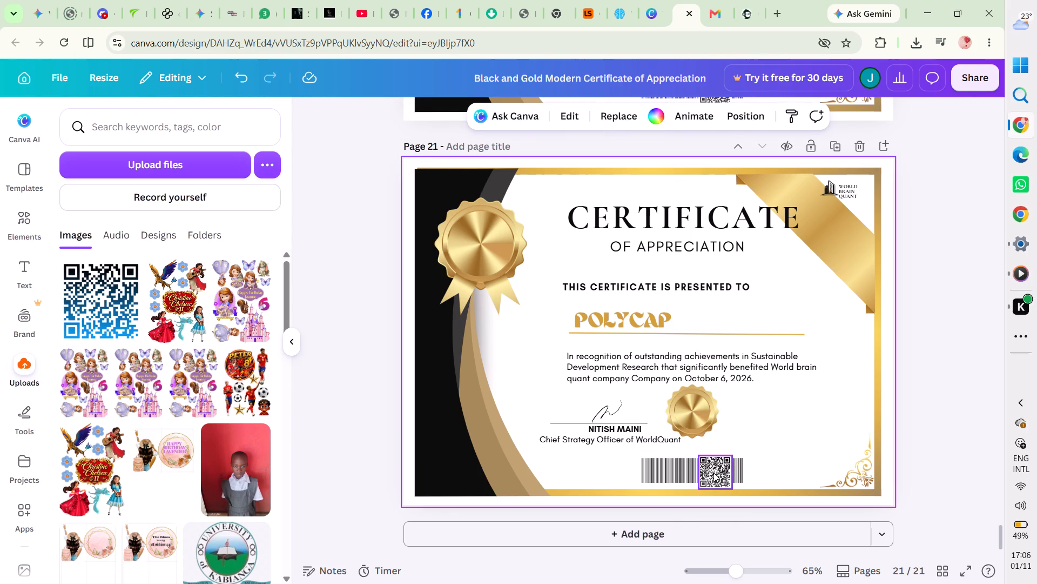
drag(713, 473, 689, 470)
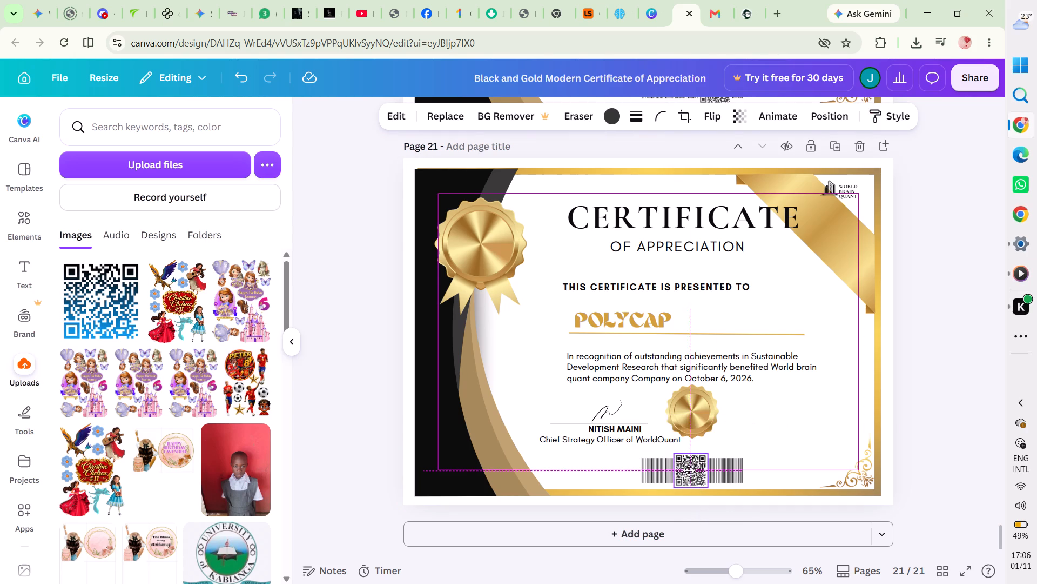
drag(689, 470, 699, 470)
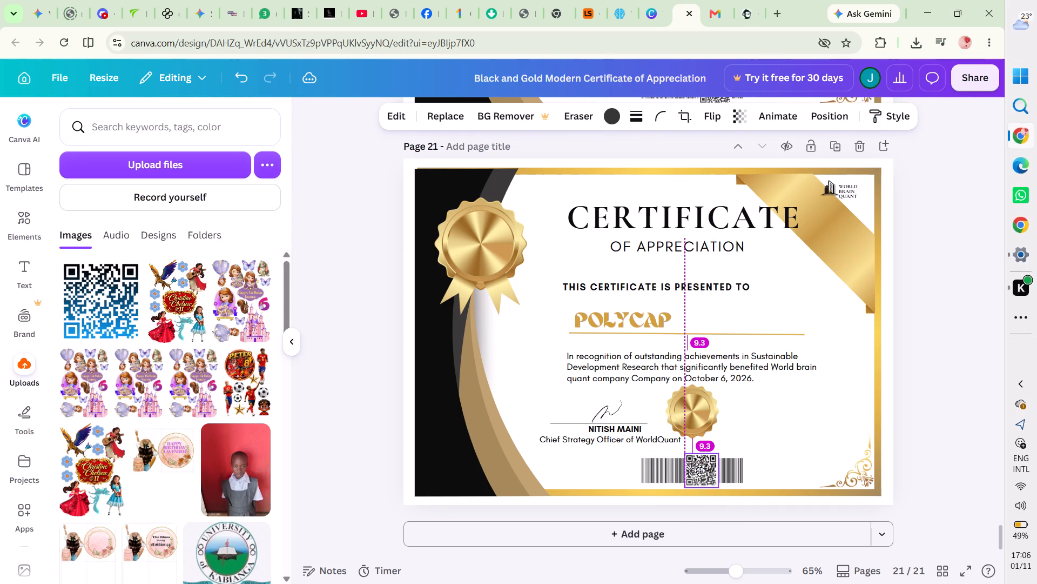
key(Up)
key(Up)
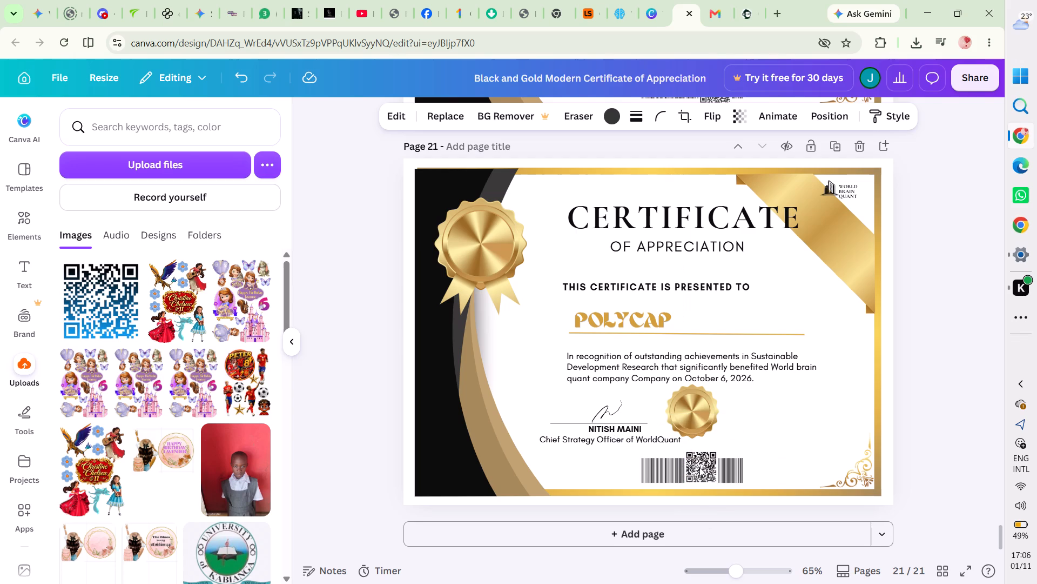
Move page 20's QR code leftward to the middle of the barcode, beneath the gold seal, and nudge it up slightly.
scroll(840, 396, up, 2)
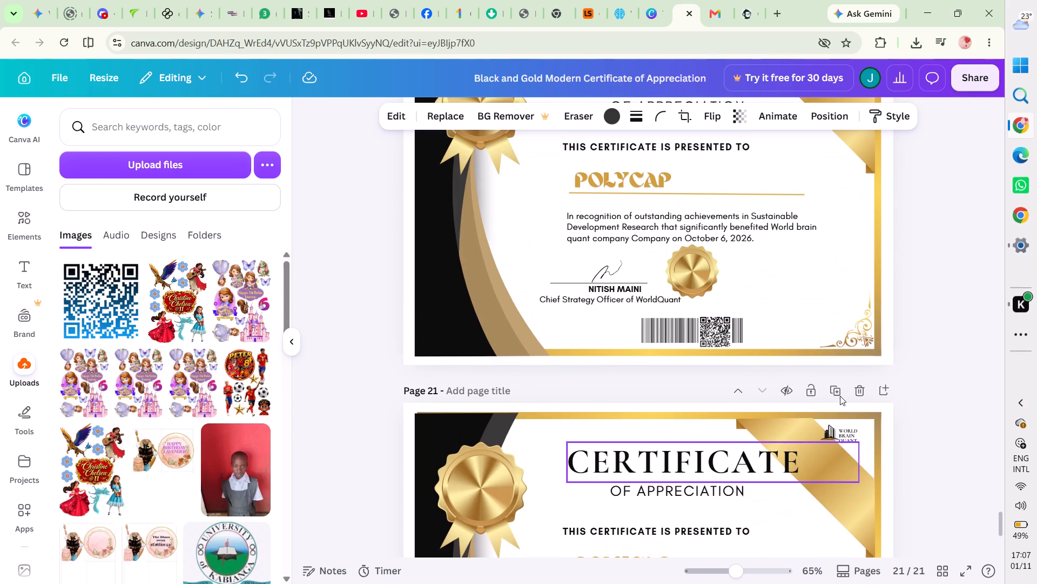
drag(712, 326, 696, 329)
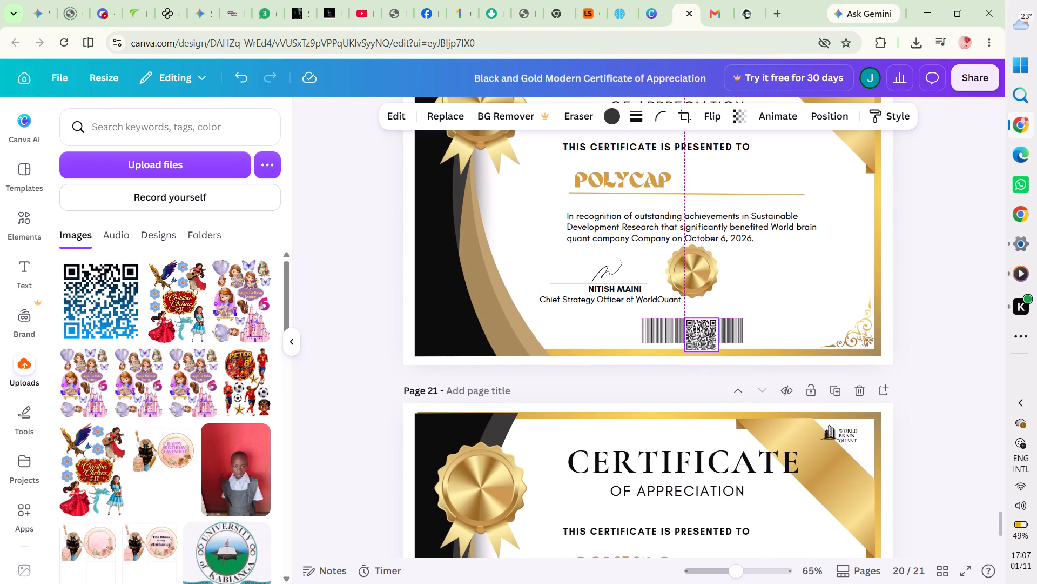
drag(696, 329, 697, 327)
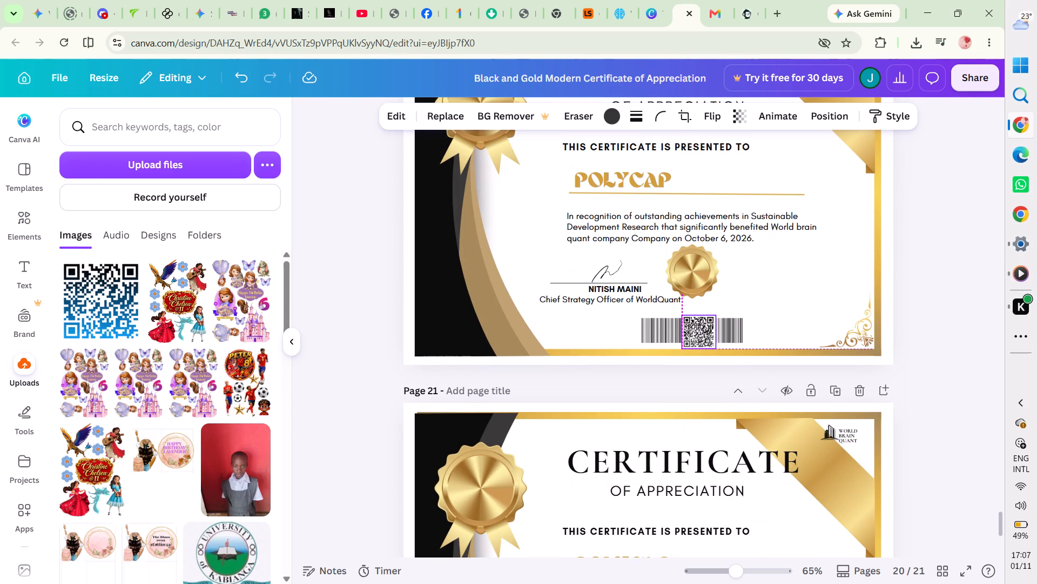
drag(697, 327, 691, 326)
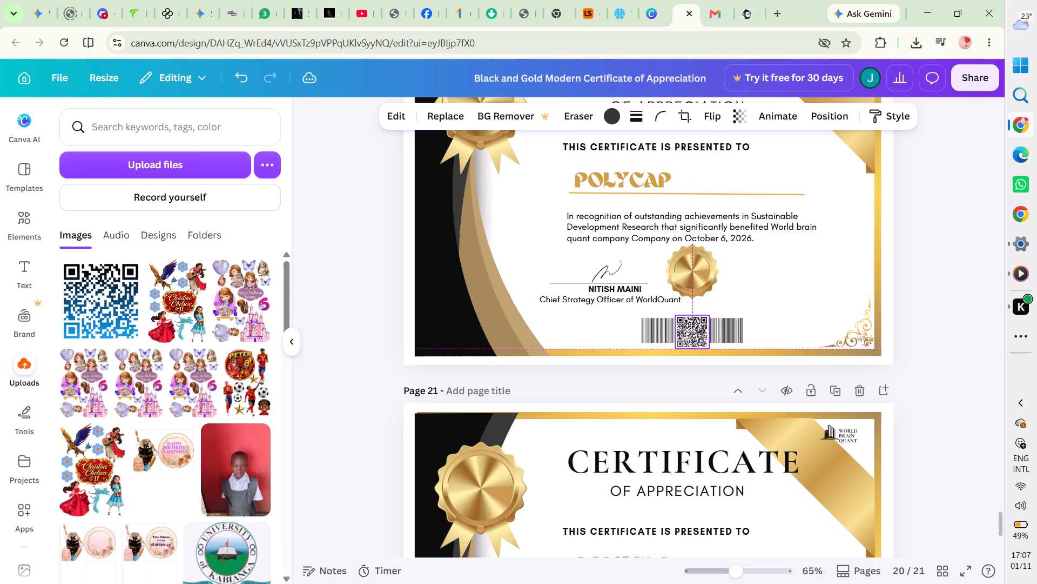
drag(691, 326, 688, 326)
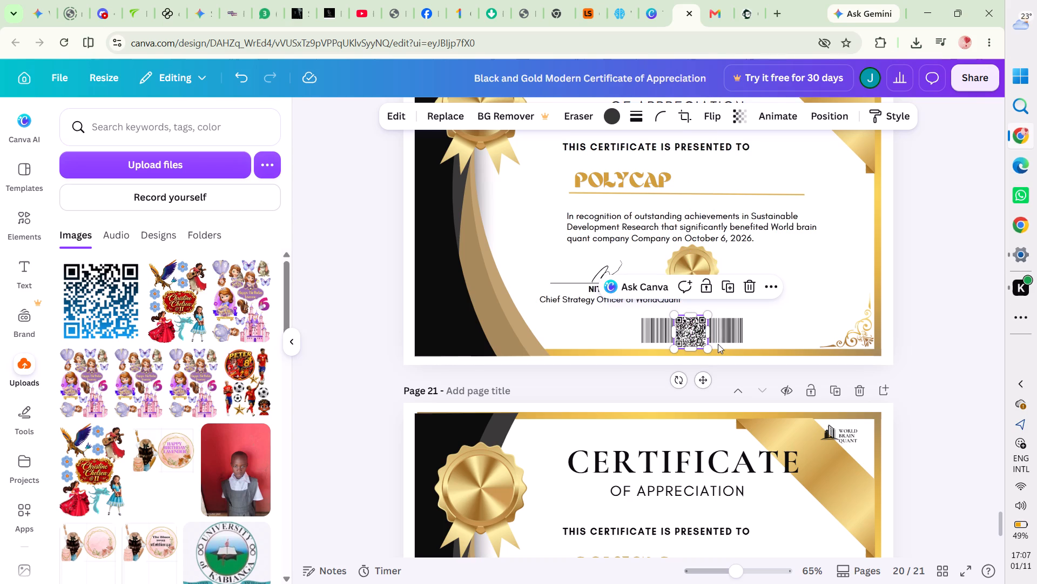
key(Up)
key(Up)
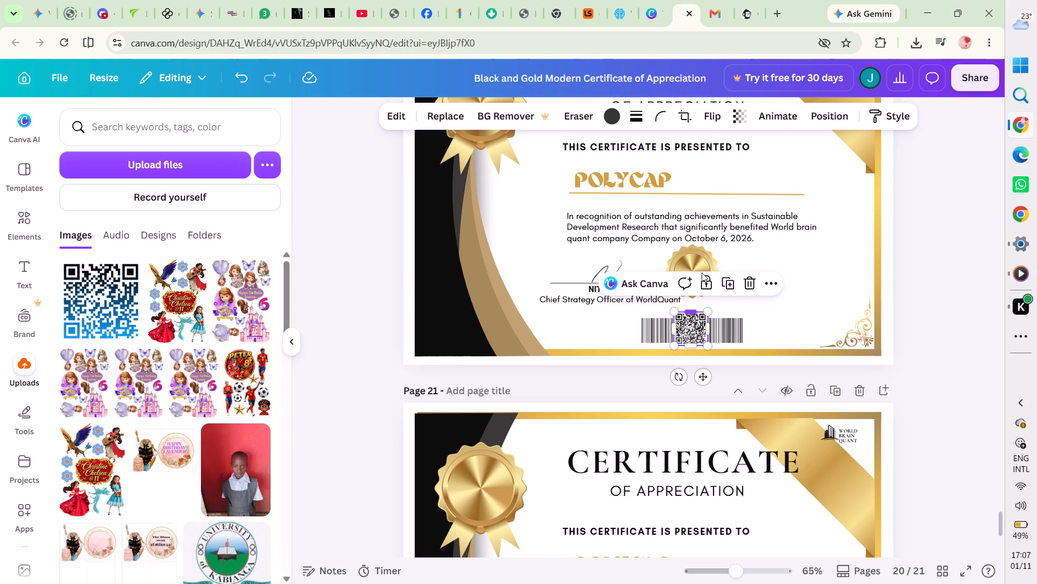
click(777, 293)
click(806, 216)
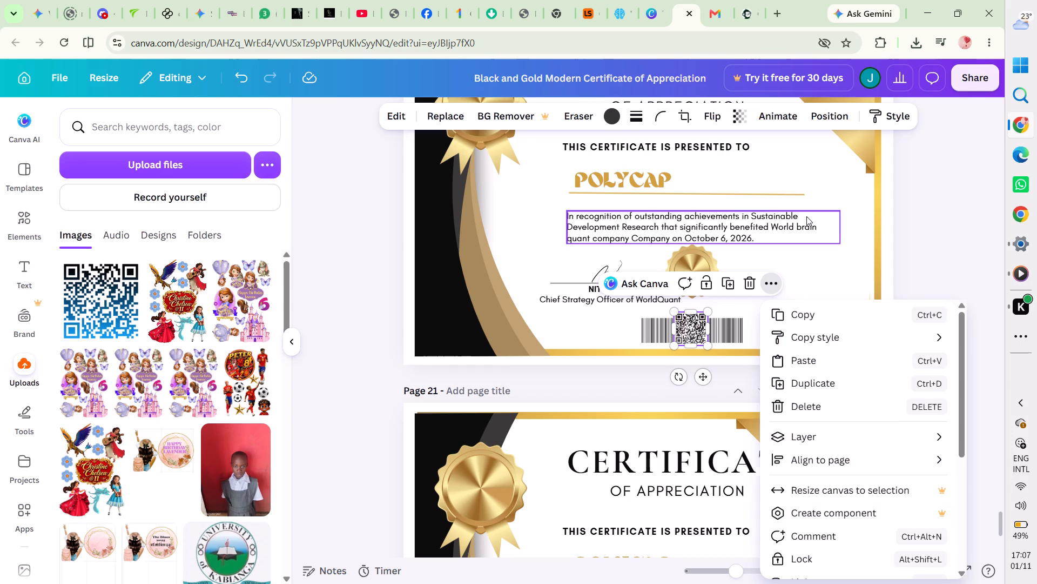
Lock the barcode on page 19 in place.
scroll(803, 238, up, 2)
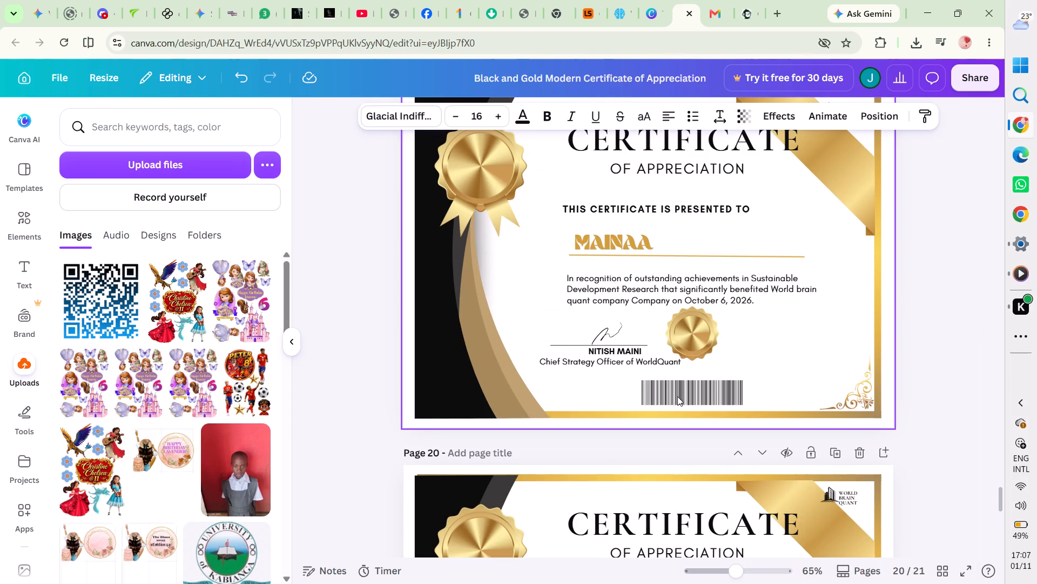
click(683, 395)
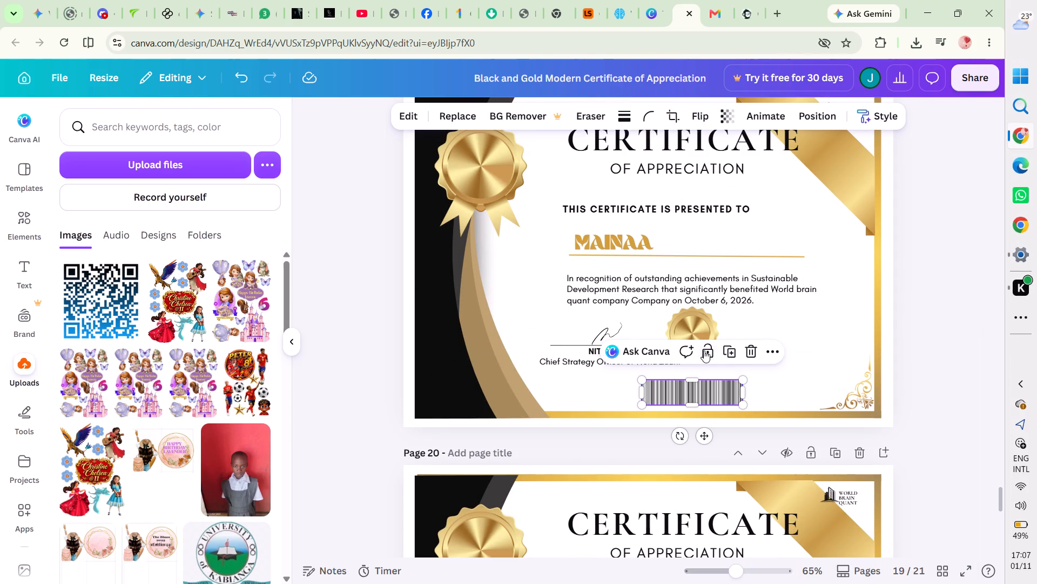
click(709, 349)
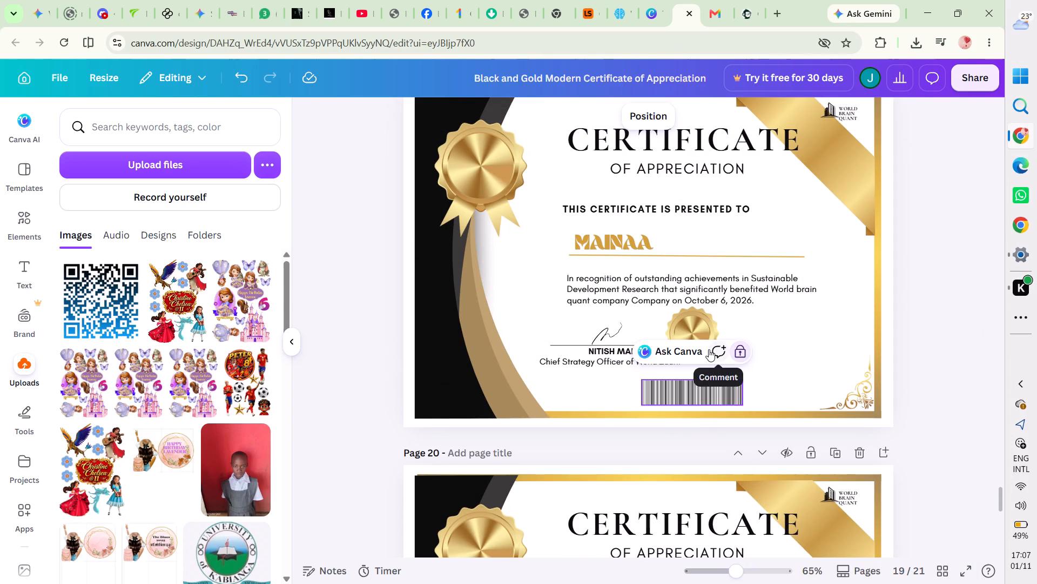
Paste the black QR code onto page 19 and move it leftward to the middle of the barcode beneath the gold seal.
key(ctrl+v)
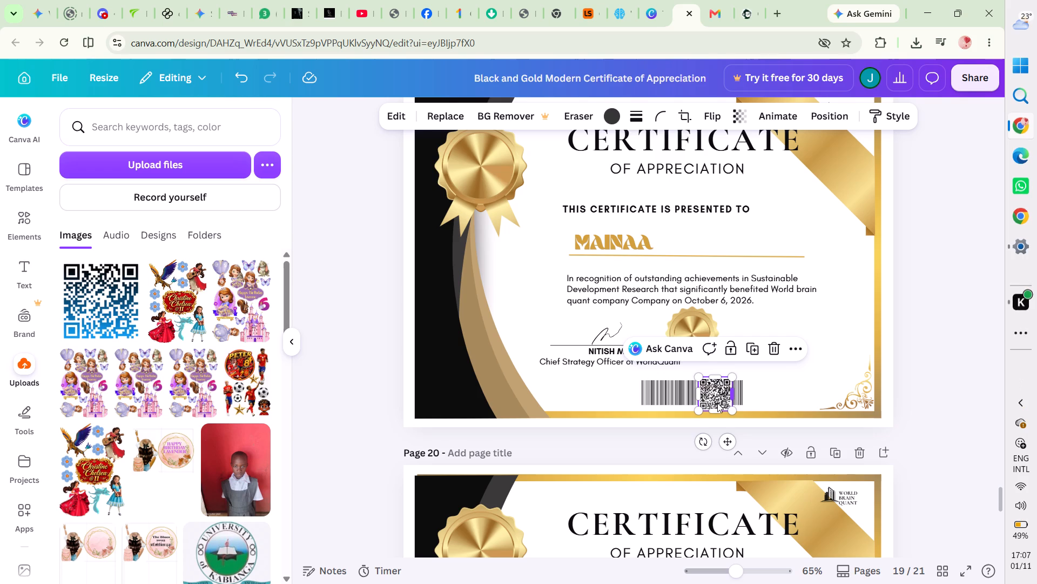
click(782, 385)
drag(720, 395, 699, 396)
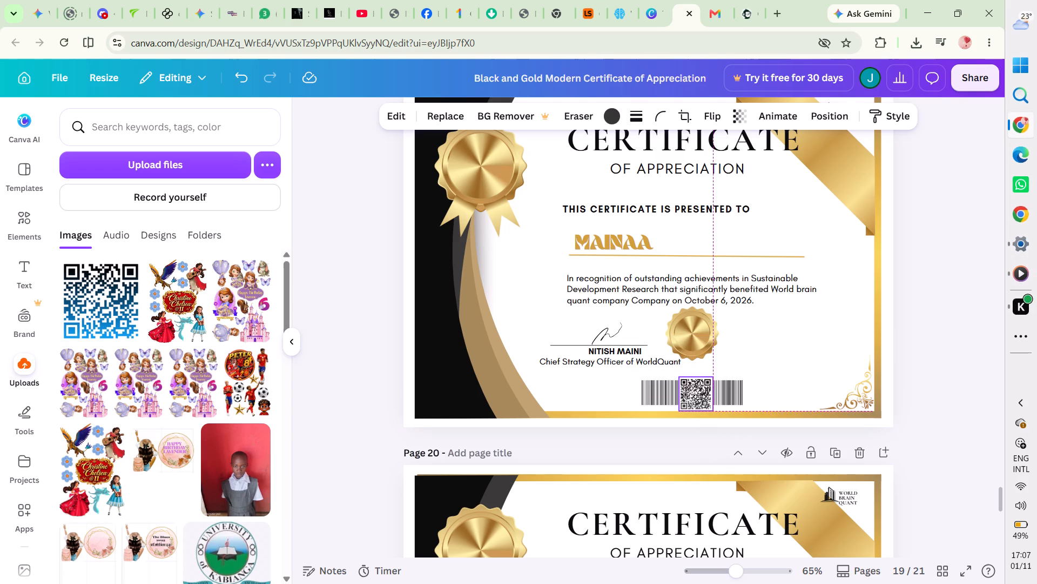
drag(699, 396, 695, 395)
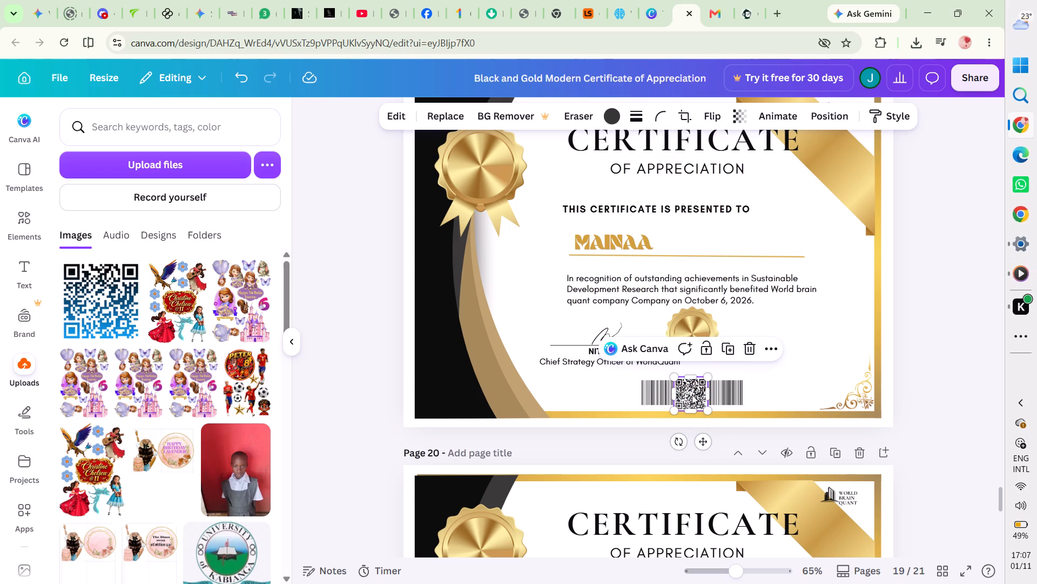
click(770, 389)
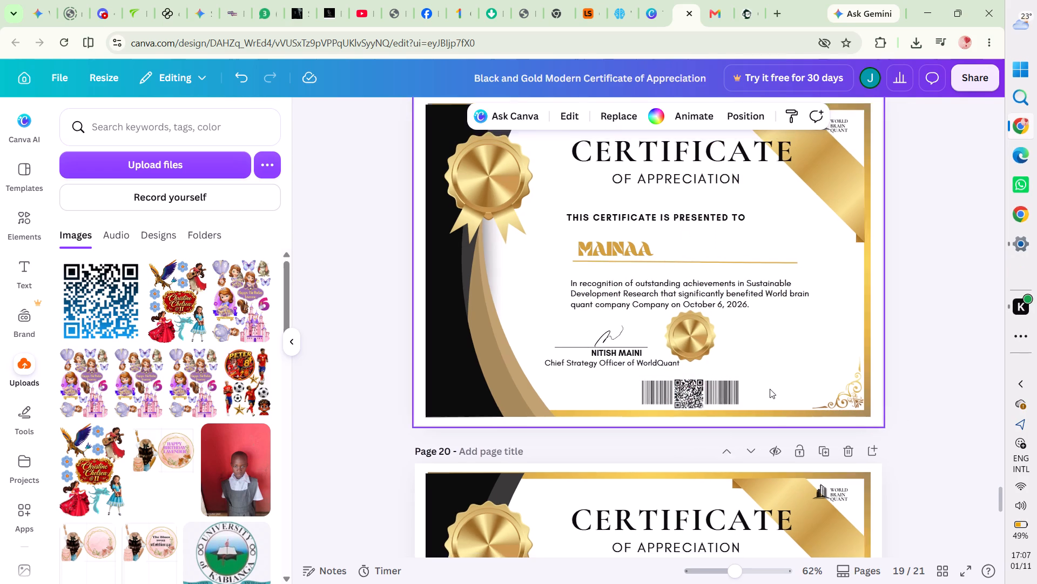
Lock the QR code on page 19 in place.
click(686, 391)
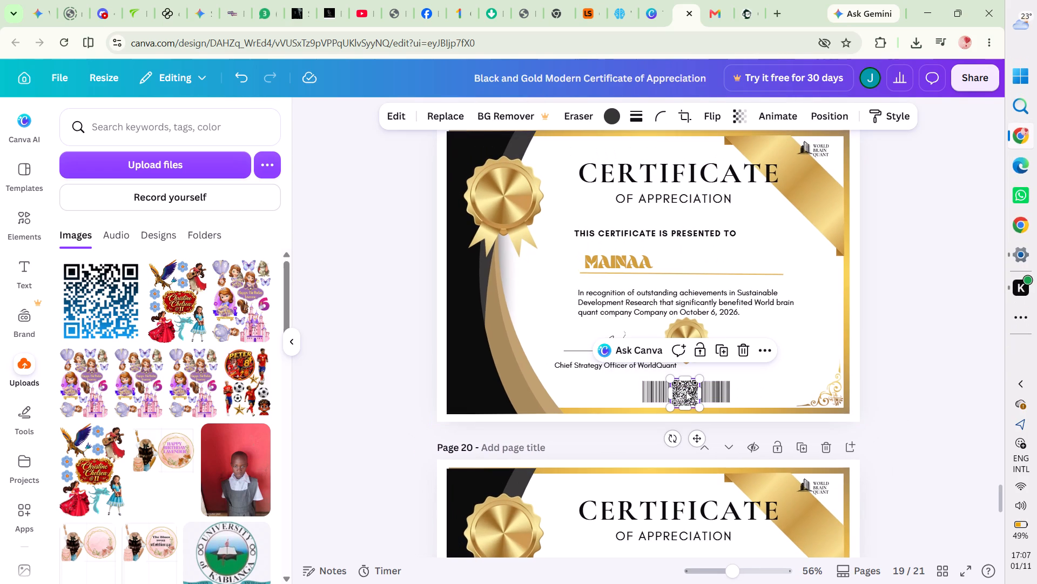
click(686, 391)
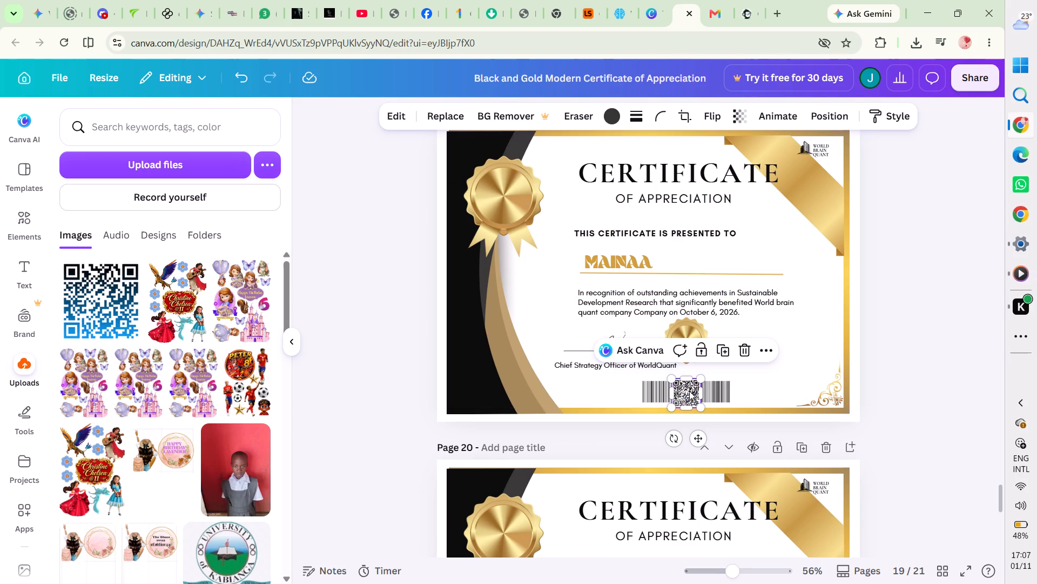
click(701, 355)
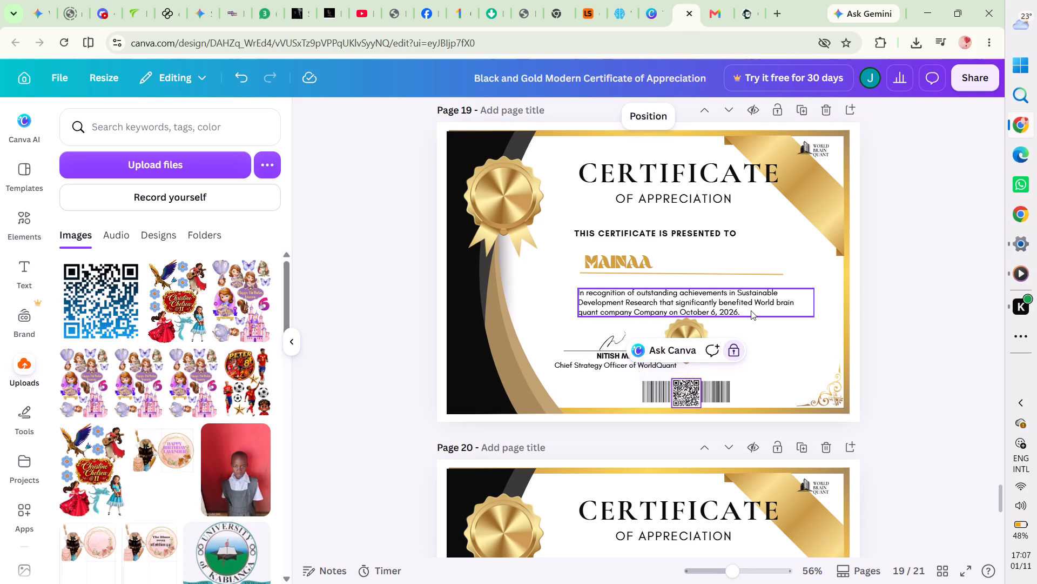
click(751, 310)
Move page 18's QR code leftward to near the middle of the barcode and nudge it up slightly.
scroll(751, 310, up, 2)
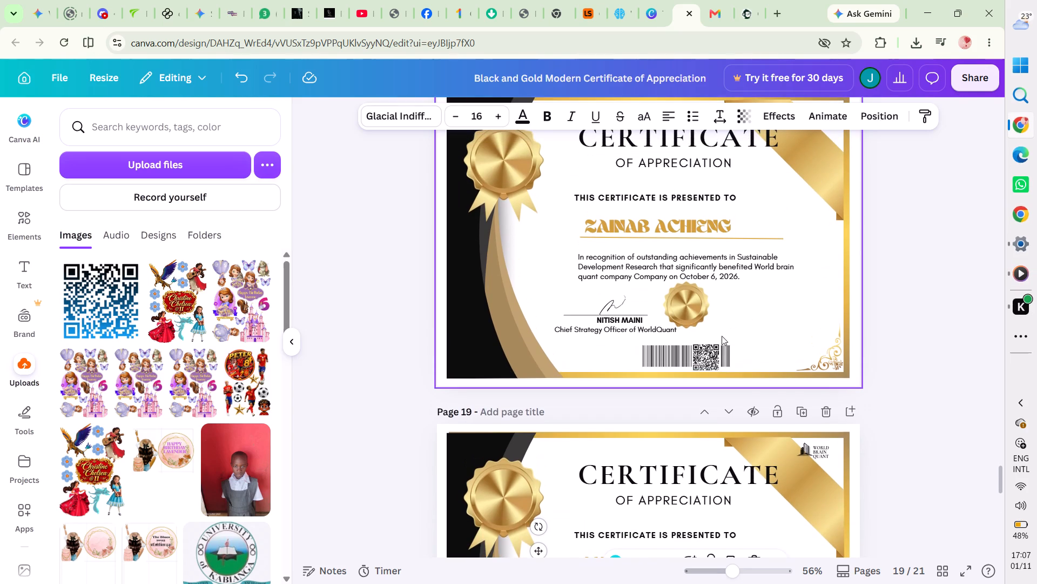
drag(709, 350, 701, 353)
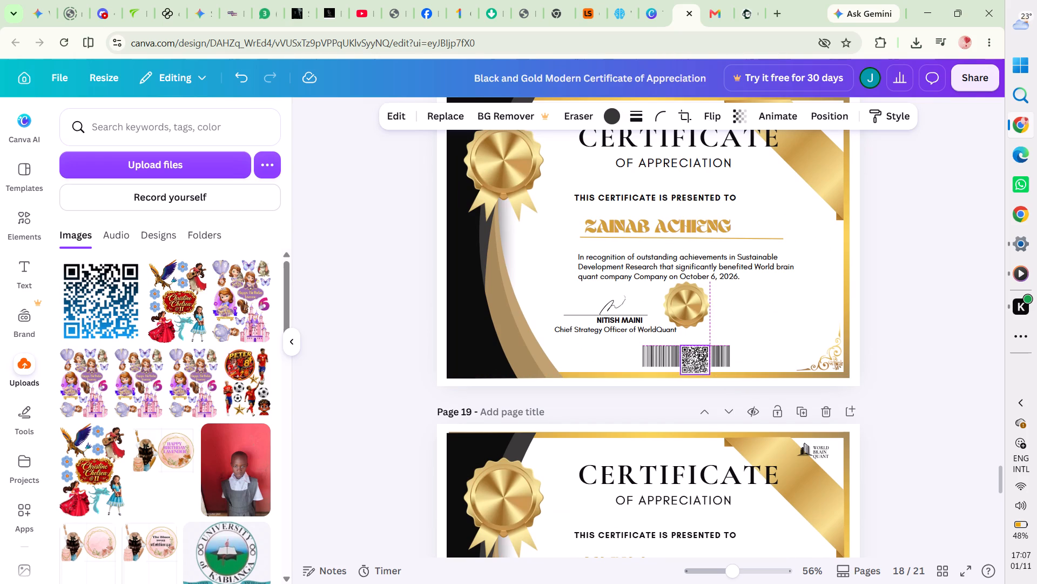
drag(701, 353, 691, 353)
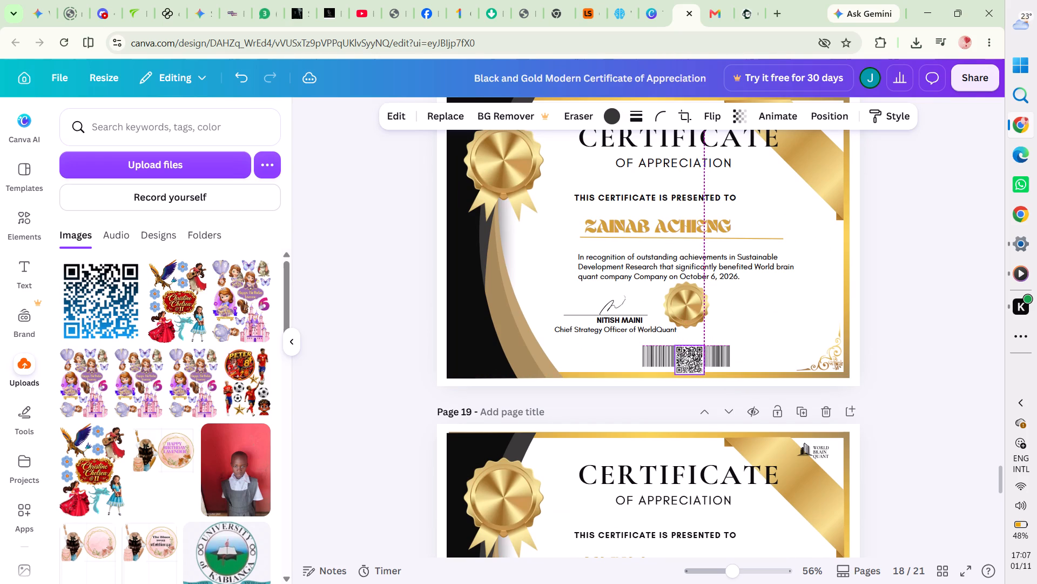
drag(691, 353, 698, 353)
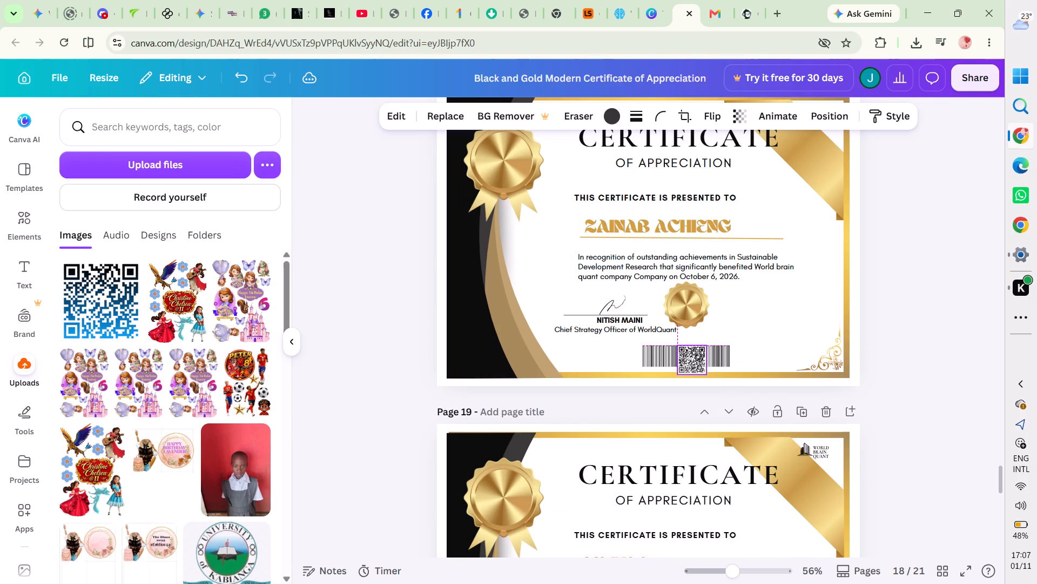
drag(698, 353, 695, 353)
drag(695, 353, 693, 353)
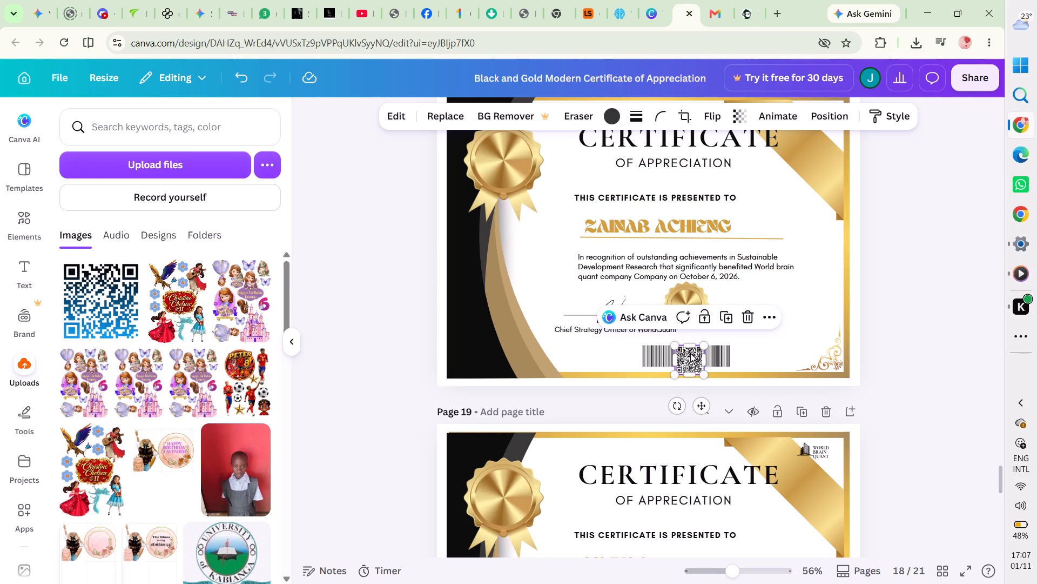
key(Up)
key(Up)
key(Up)
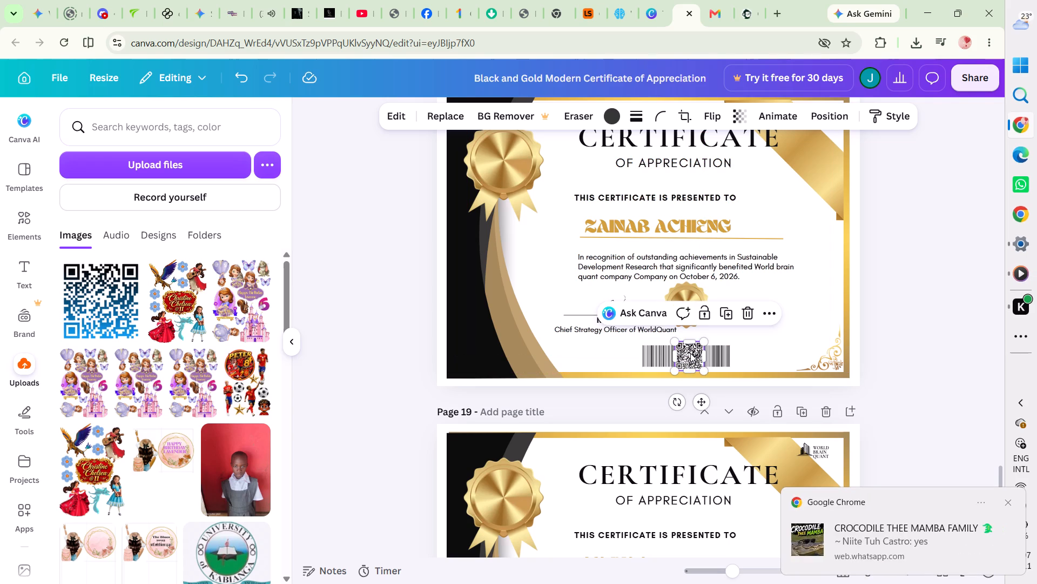
key(Up)
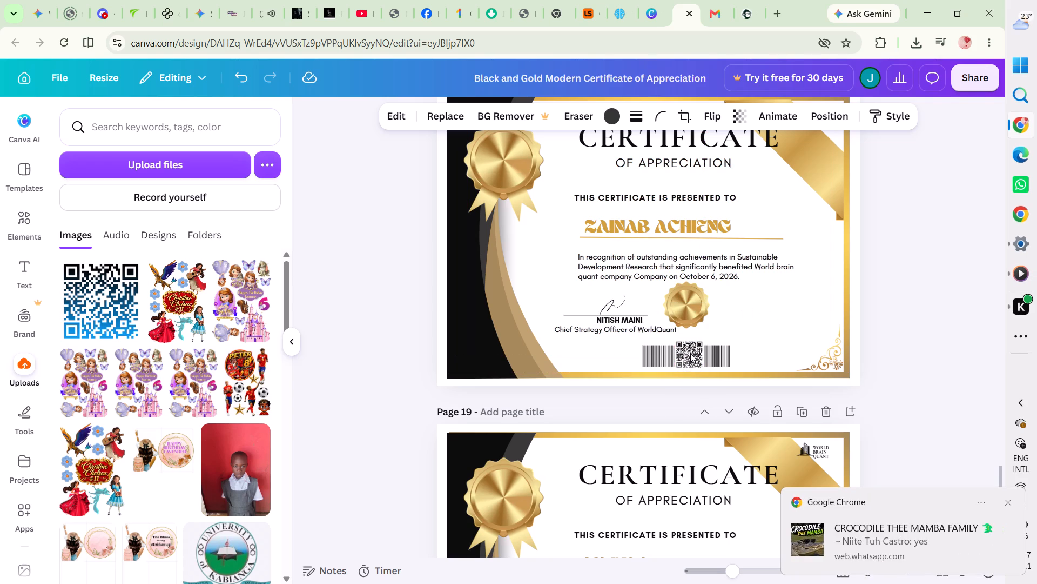
key(Up)
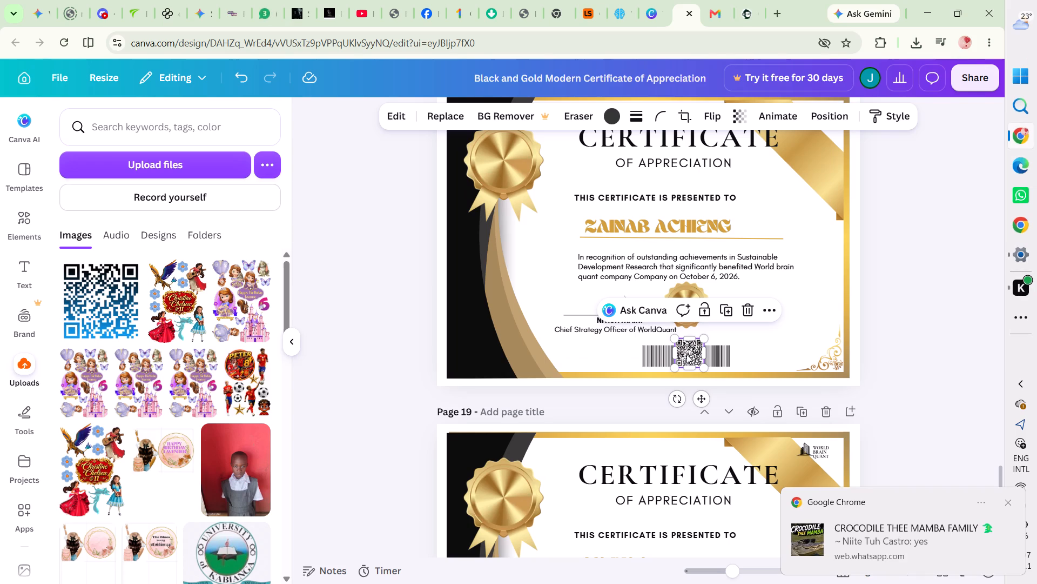
Fine-tune the horizontal position of page 18's QR code so it sits centred over the barcode.
click(686, 354)
click(690, 354)
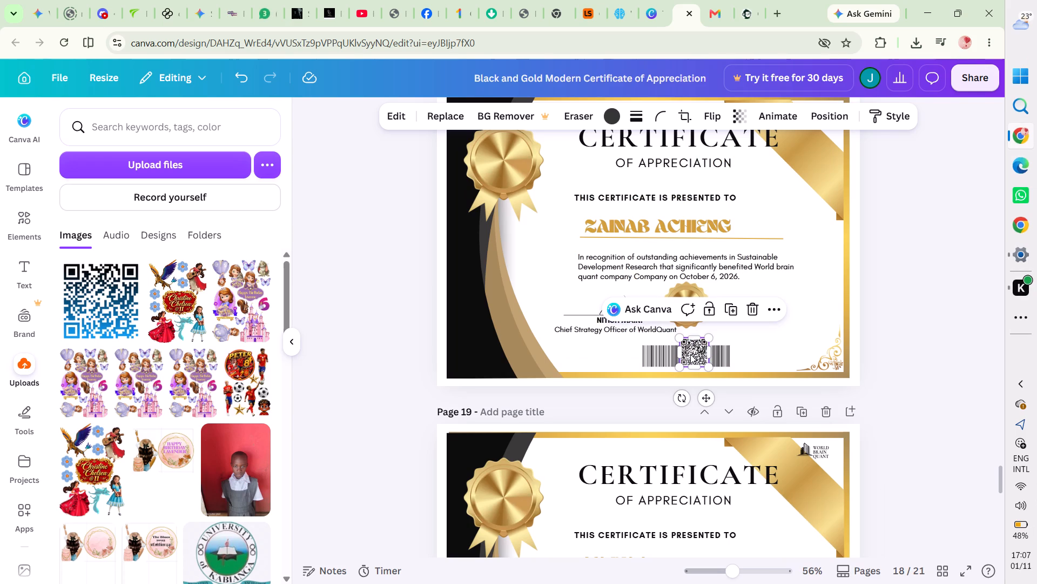
key(Left)
key(Left)
key(Left)
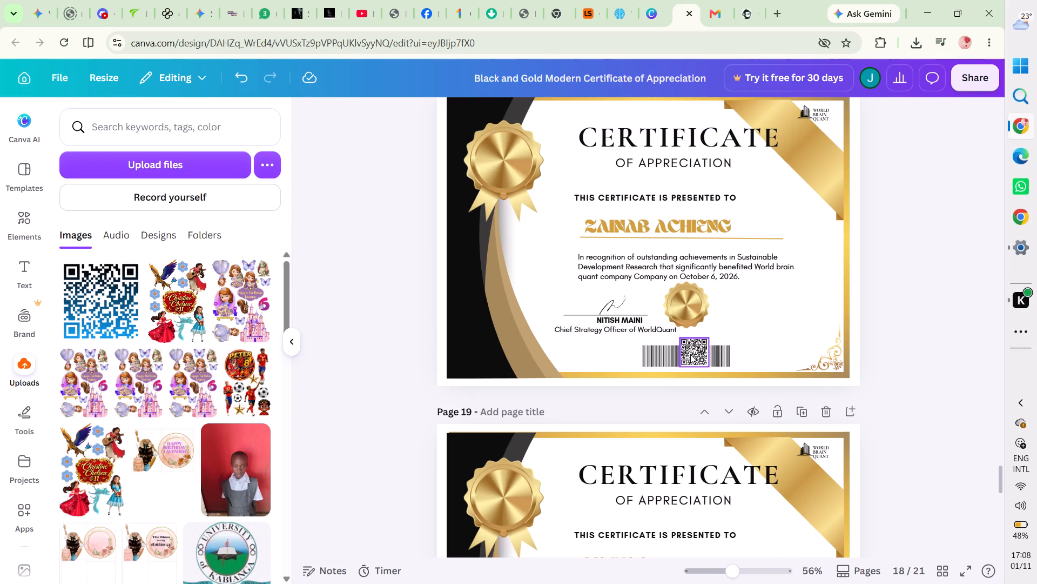
key(Left)
click(690, 354)
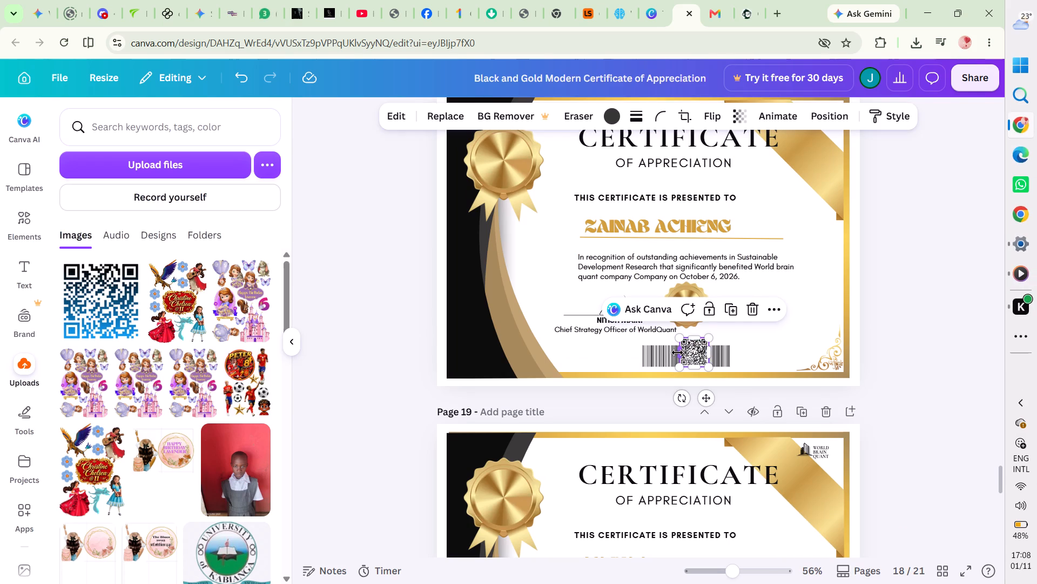
click(690, 354)
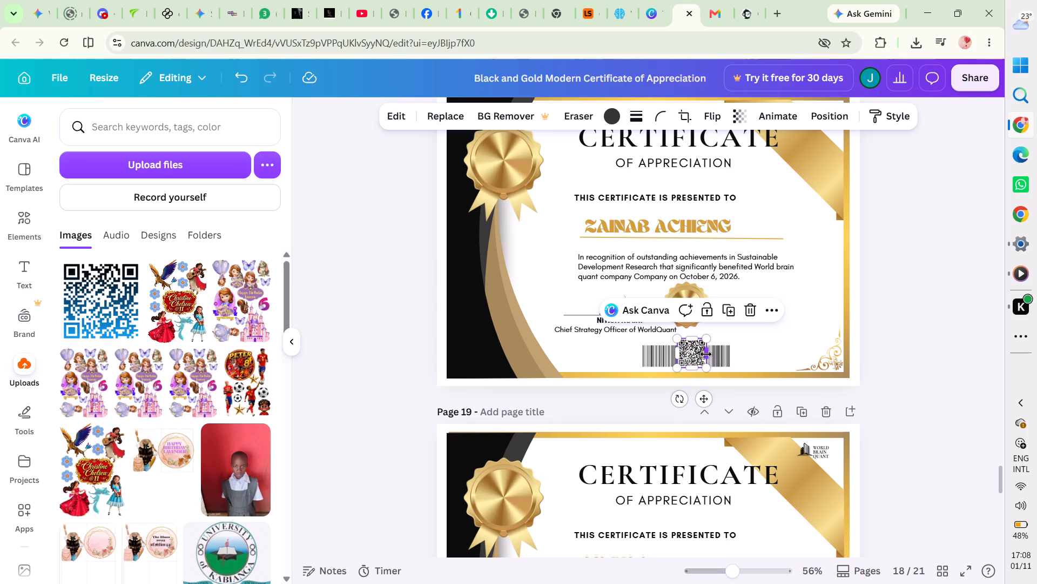
click(960, 306)
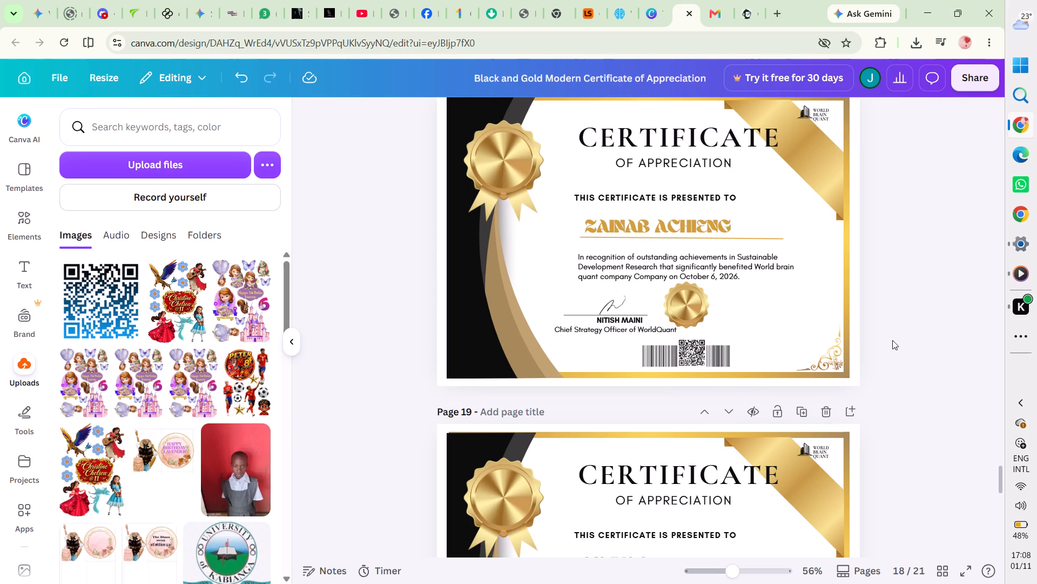
Move page 17's QR code leftward onto the middle of the barcode, beneath the gold seal.
scroll(881, 409, up, 4)
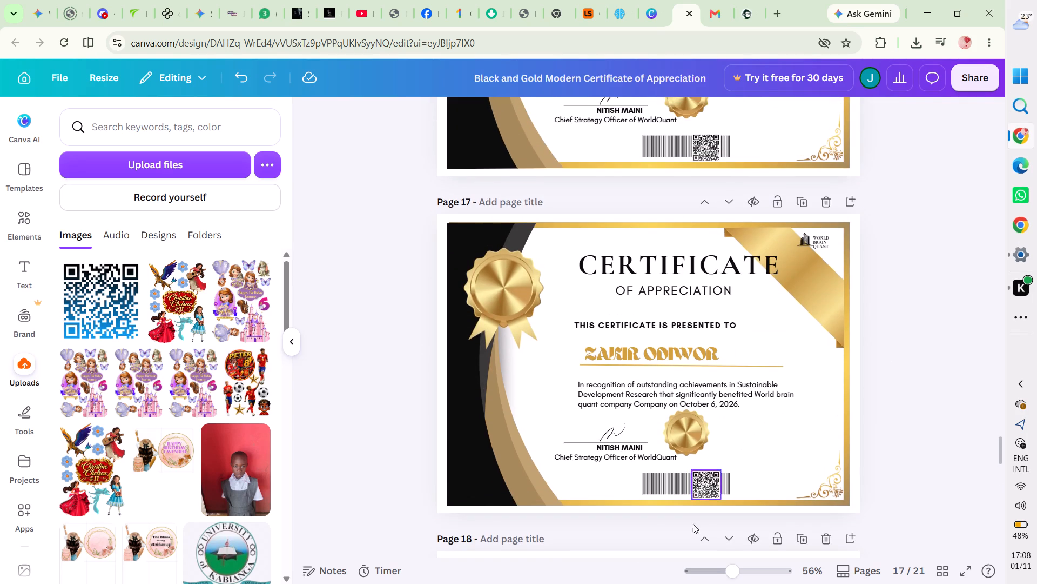
drag(712, 486, 688, 485)
click(688, 485)
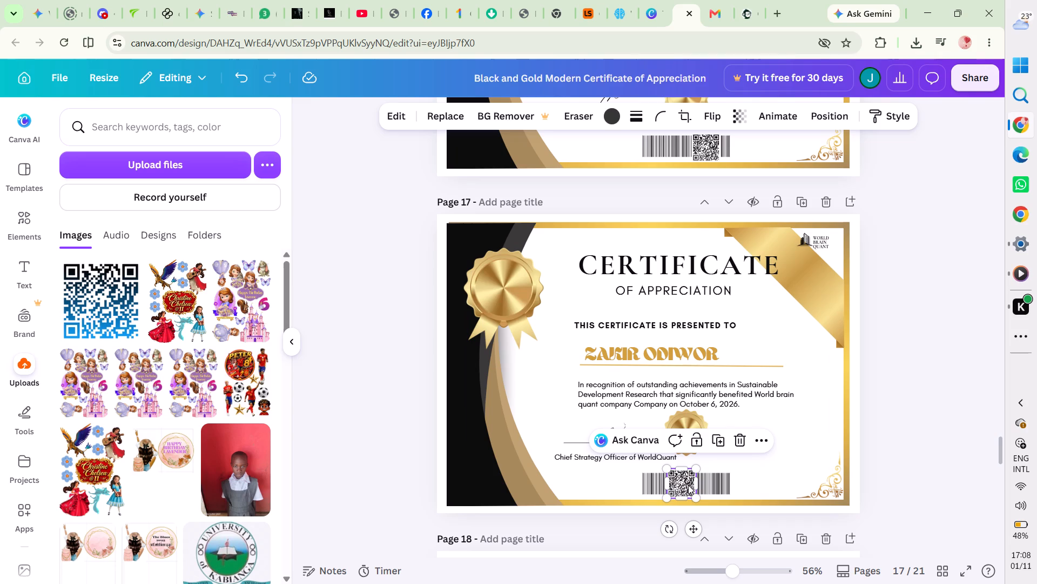
key(Up)
key(Up)
key(Up)
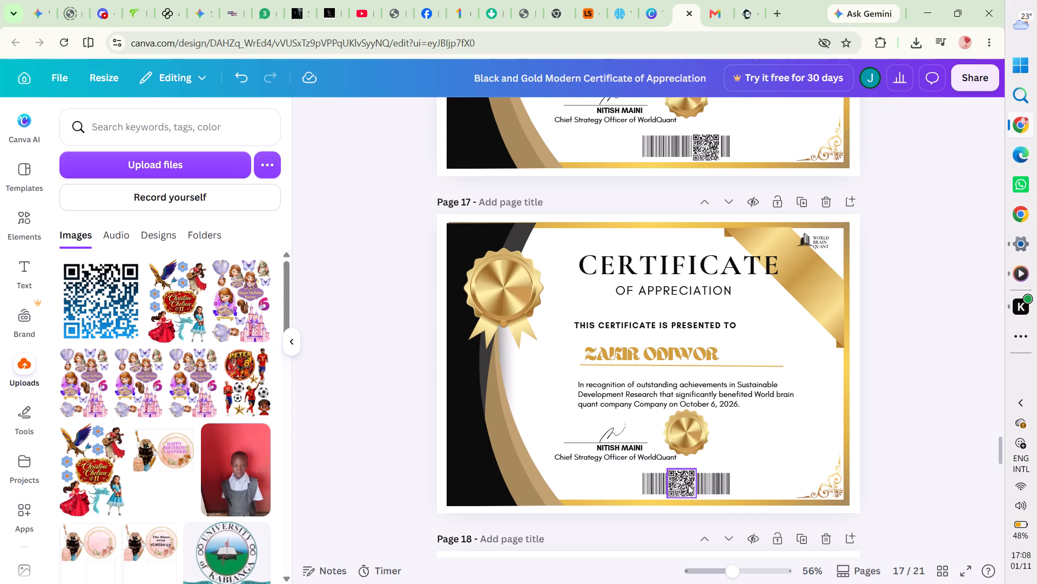
drag(674, 490, 675, 481)
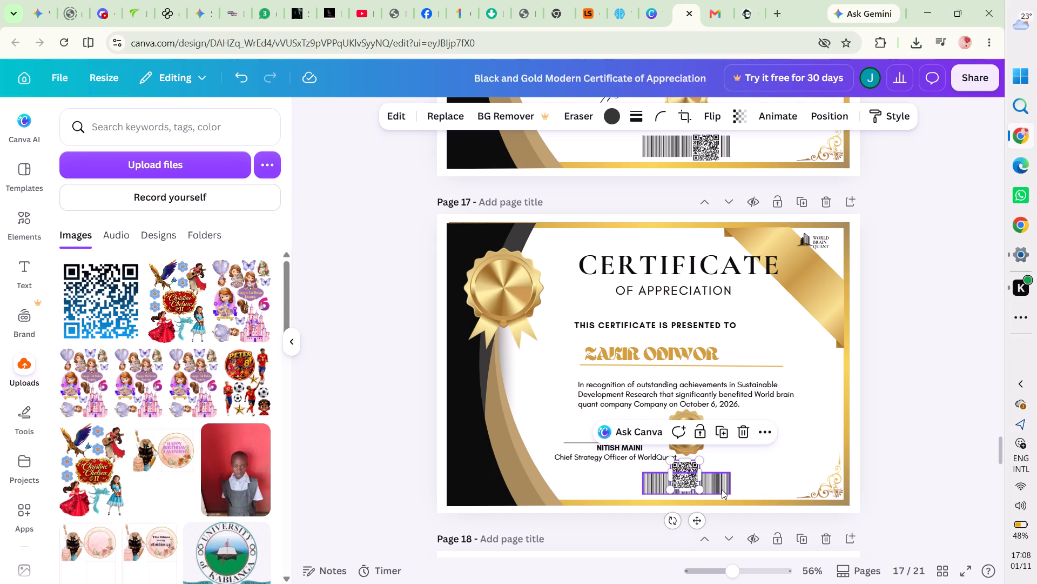
click(722, 489)
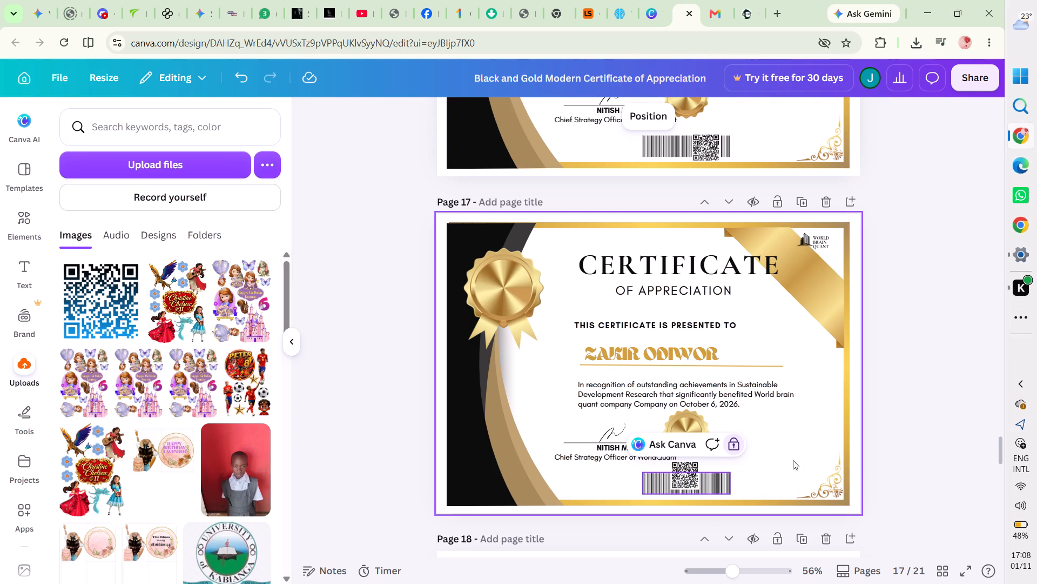
click(793, 460)
drag(688, 476, 697, 482)
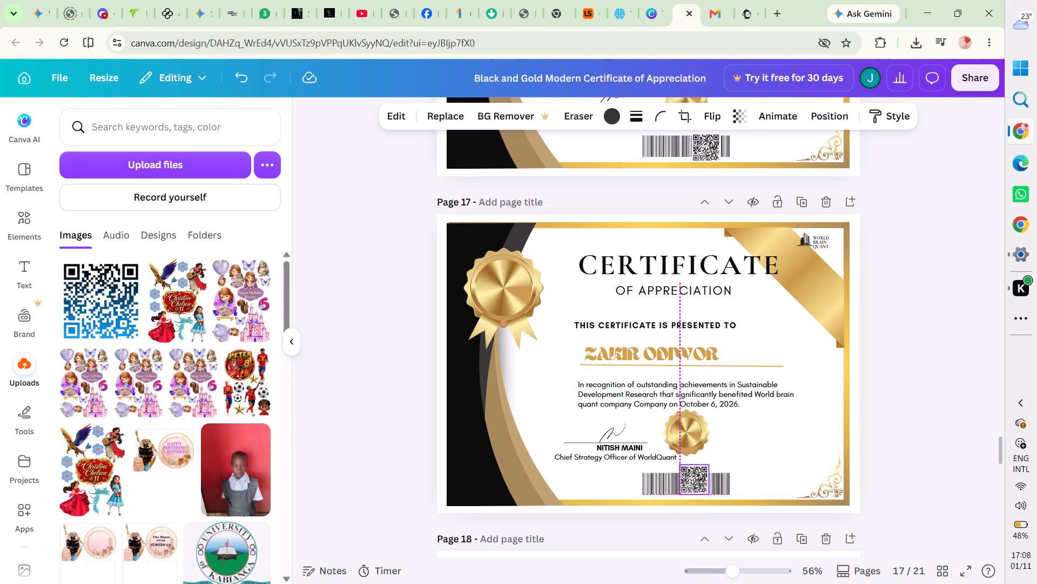
drag(697, 482, 690, 483)
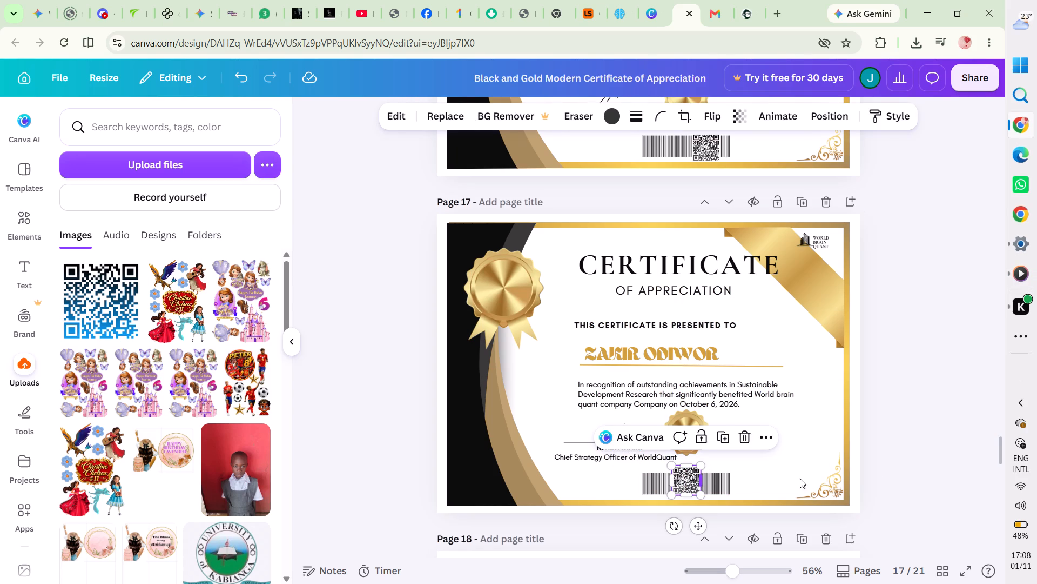
Nudge page 17's QR code slightly up and to the right to centre it over the barcode.
key(Up)
key(Up)
key(Up)
key(Right)
key(Right)
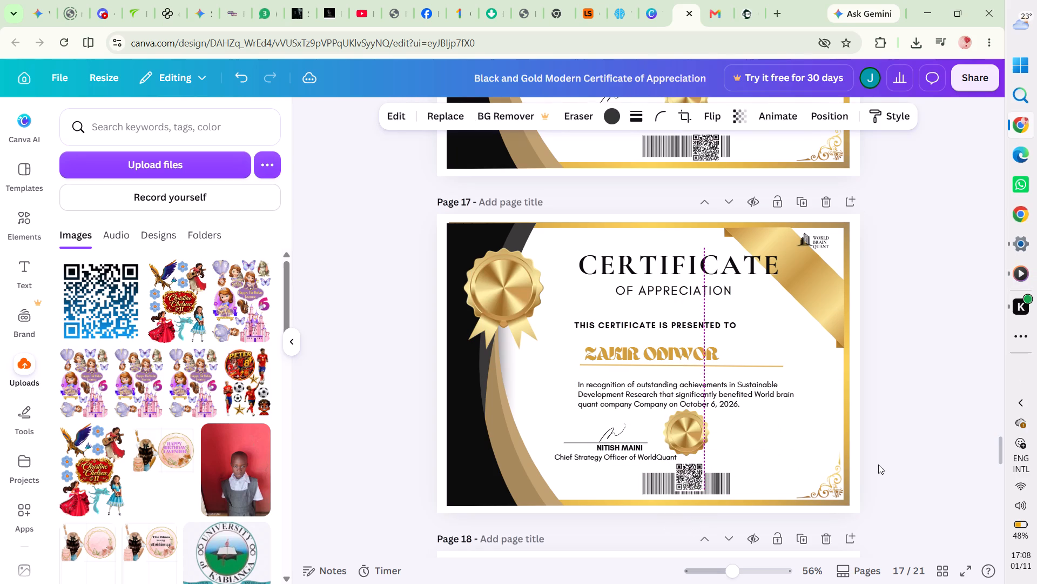
key(Down)
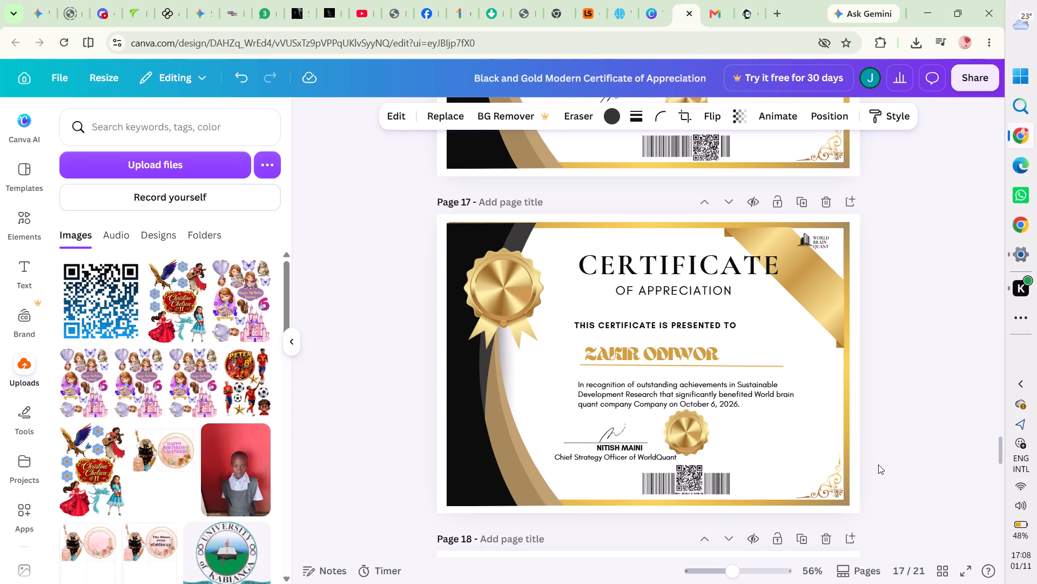
key(Right)
key(Right)
key(Right)
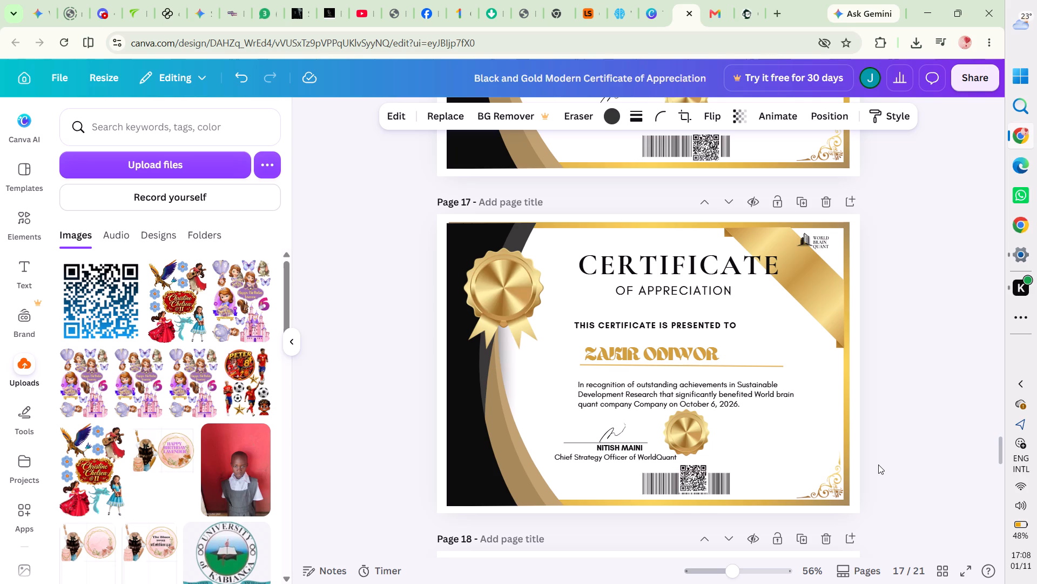
key(Left)
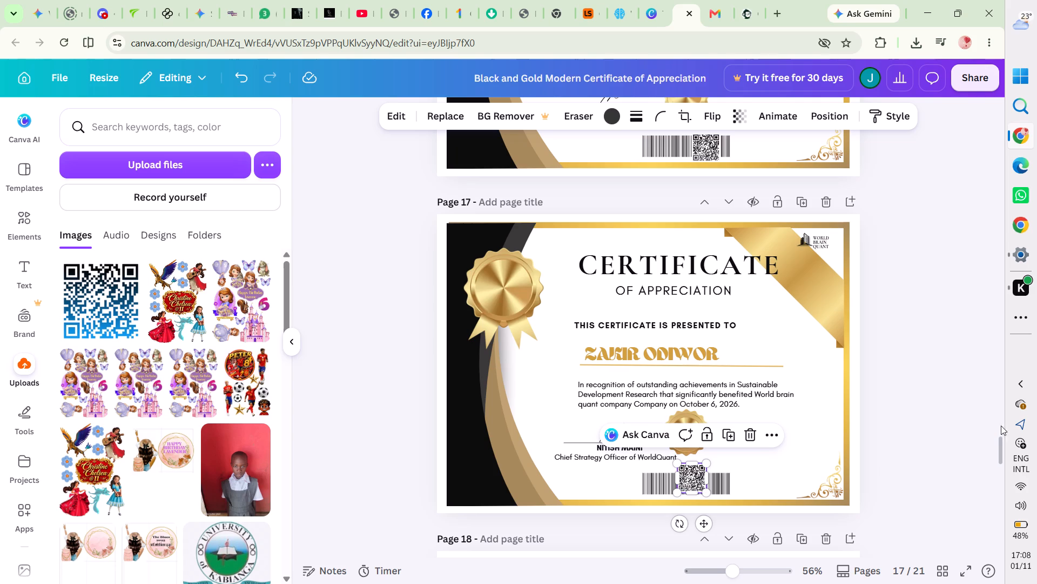
key(Down)
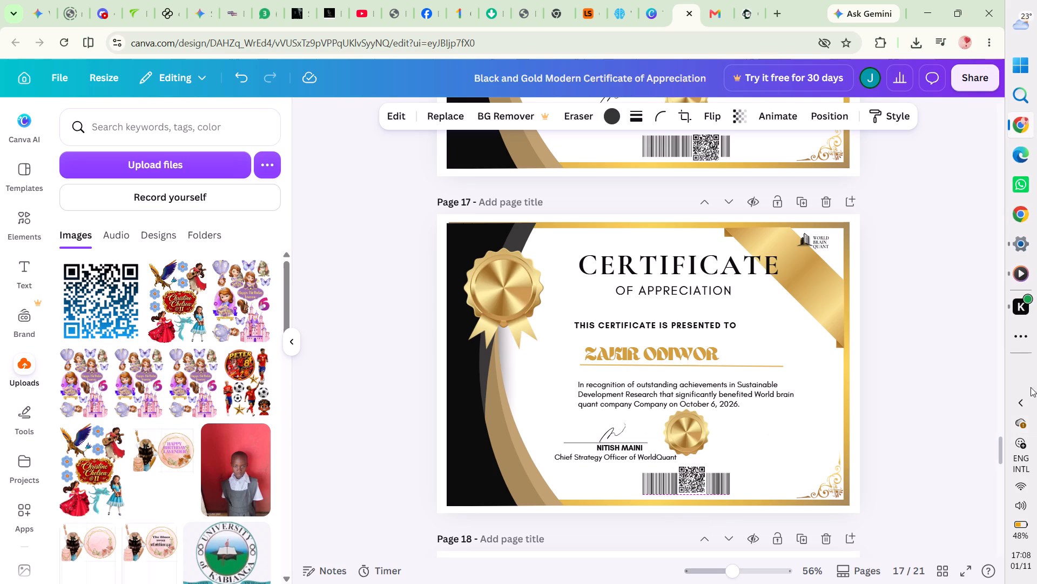
click(786, 423)
Move page 16's QR code slightly leftward toward the middle of the barcode.
scroll(786, 423, up, 1)
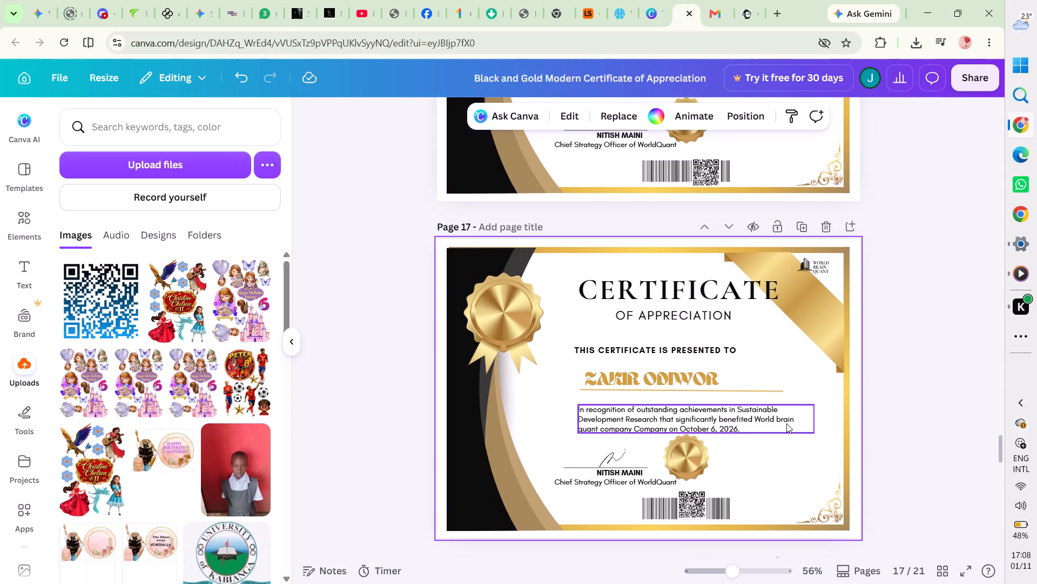
scroll(786, 423, up, 2)
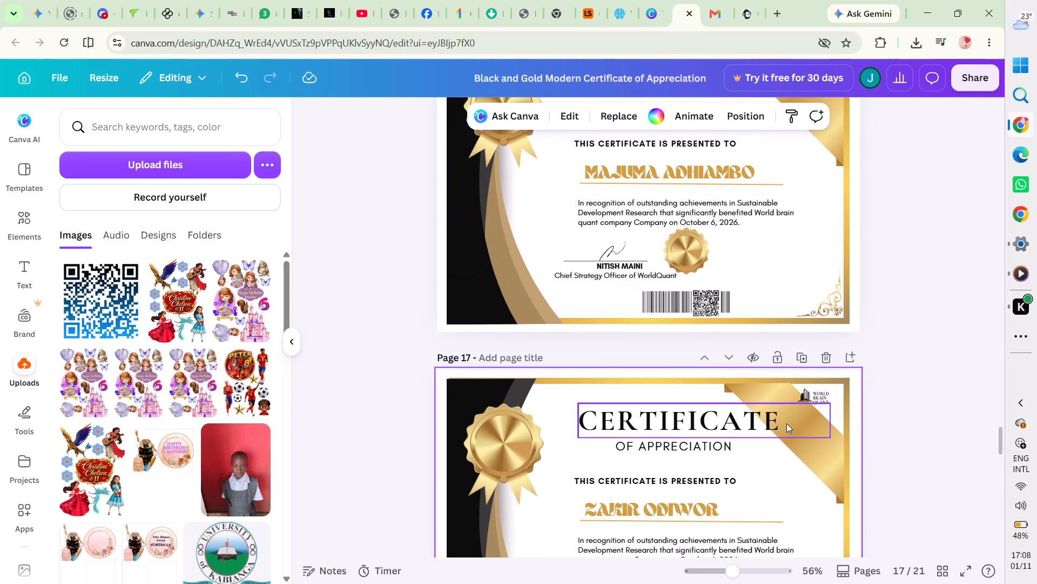
click(710, 292)
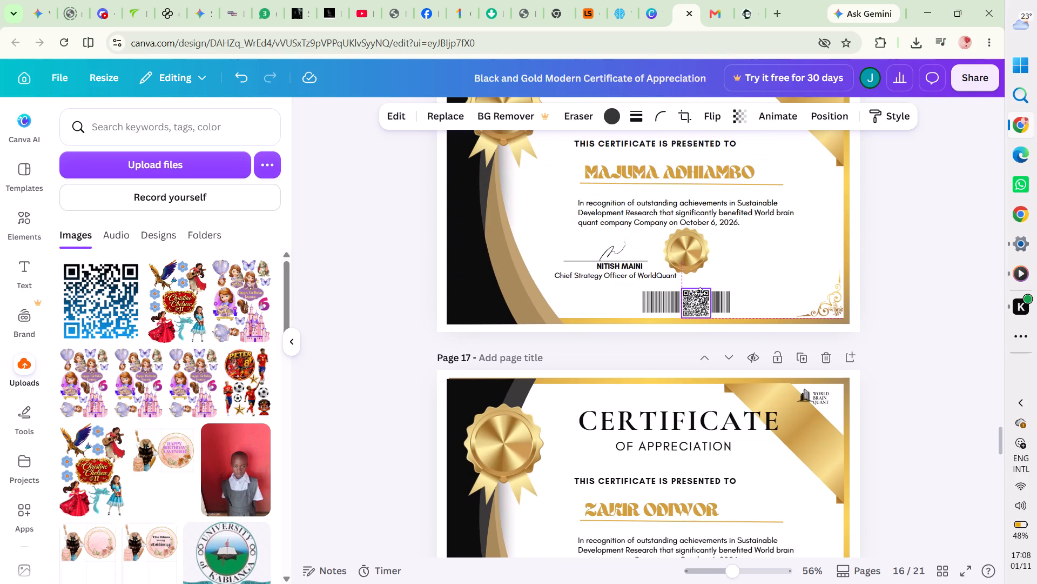
click(785, 260)
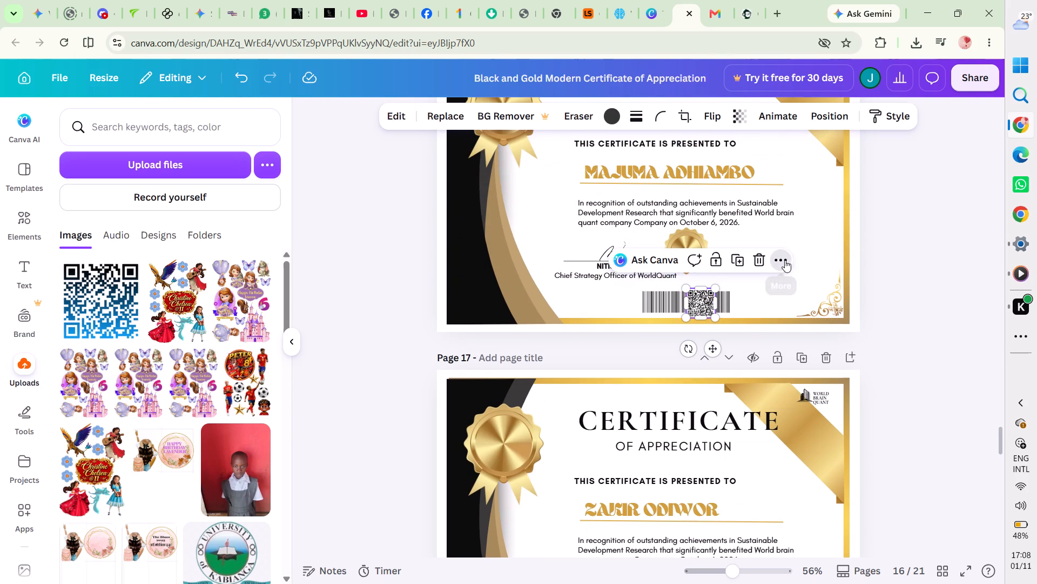
click(830, 224)
Move page 15's QR code leftward and slightly up so it sits centred over the barcode.
scroll(830, 224, up, 1)
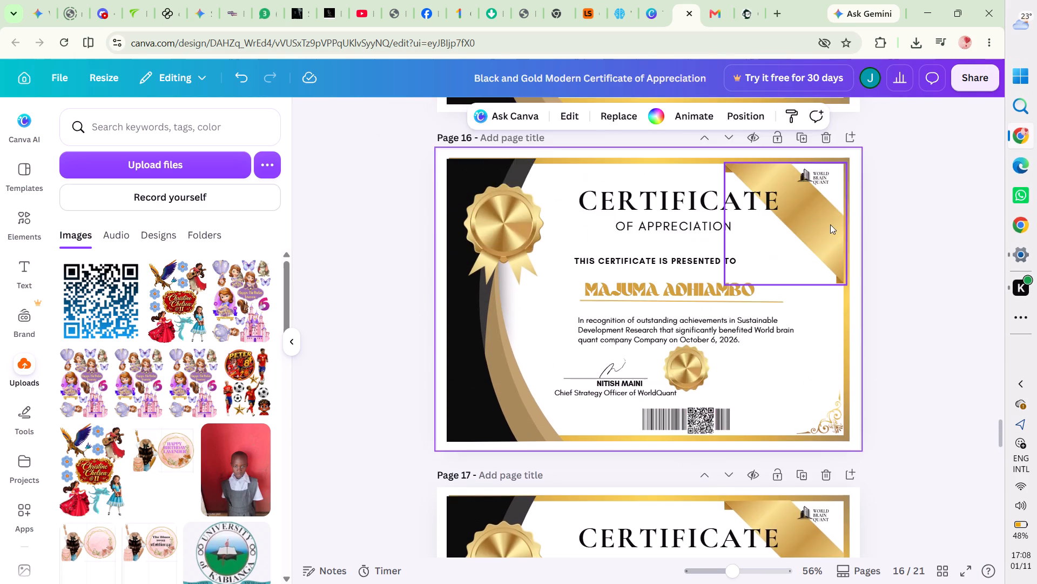
scroll(830, 224, up, 3)
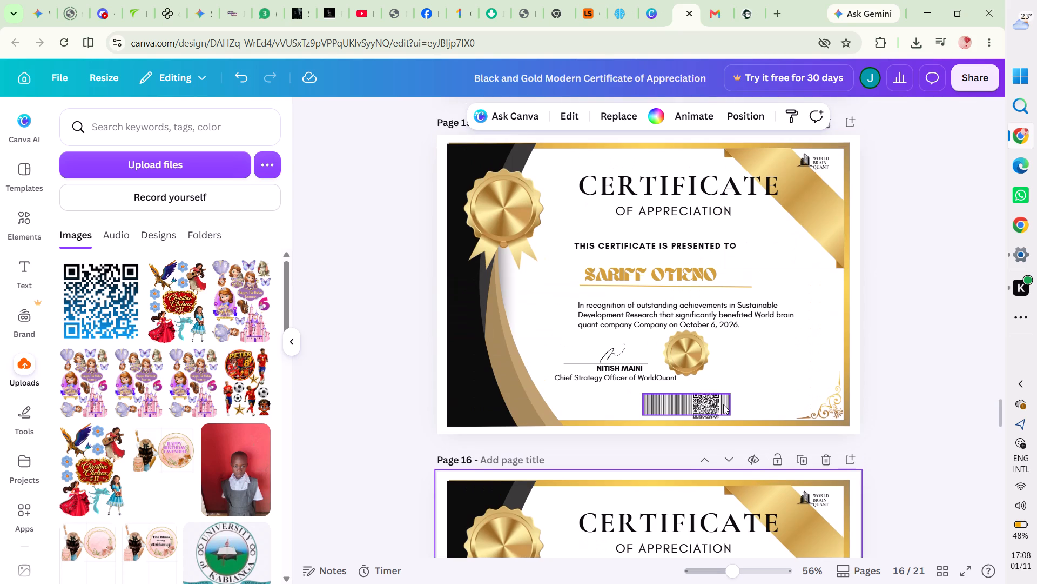
drag(713, 408, 703, 408)
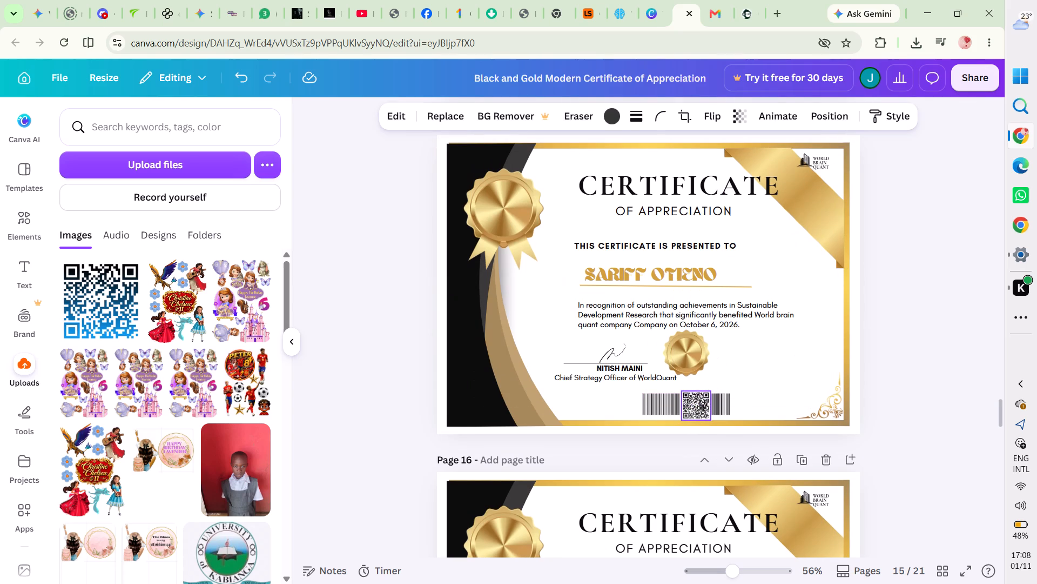
drag(703, 408, 696, 402)
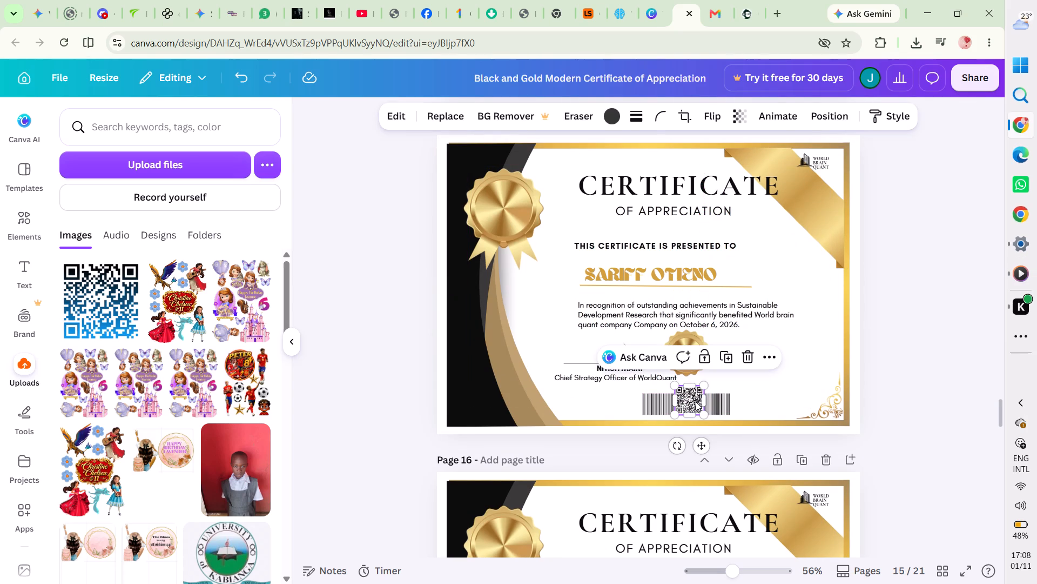
key(Left)
key(Left)
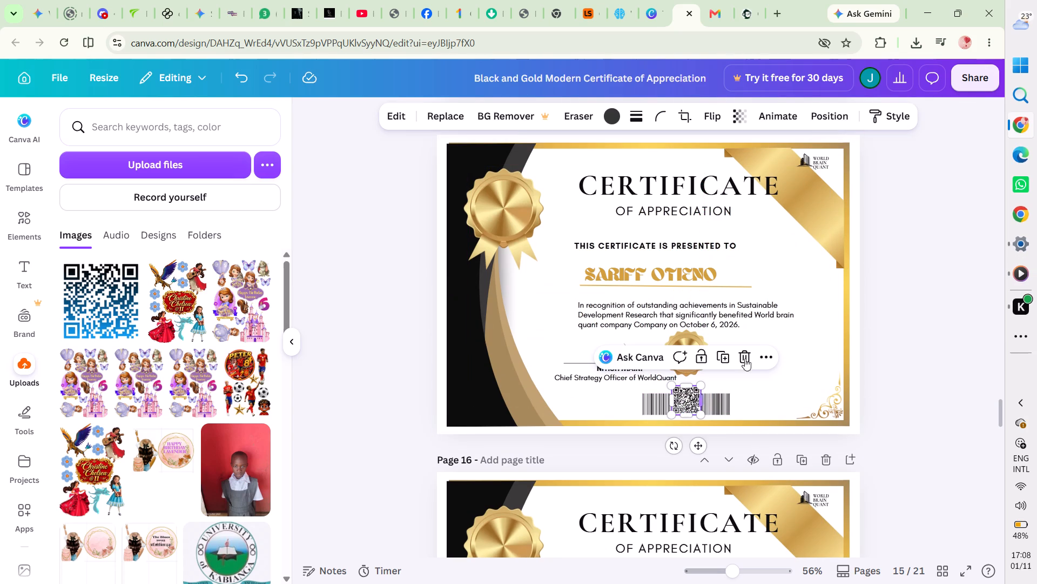
Move page 14's QR code leftward and slightly up to near the middle of the barcode.
scroll(841, 324, up, 3)
scroll(824, 320, down, 1)
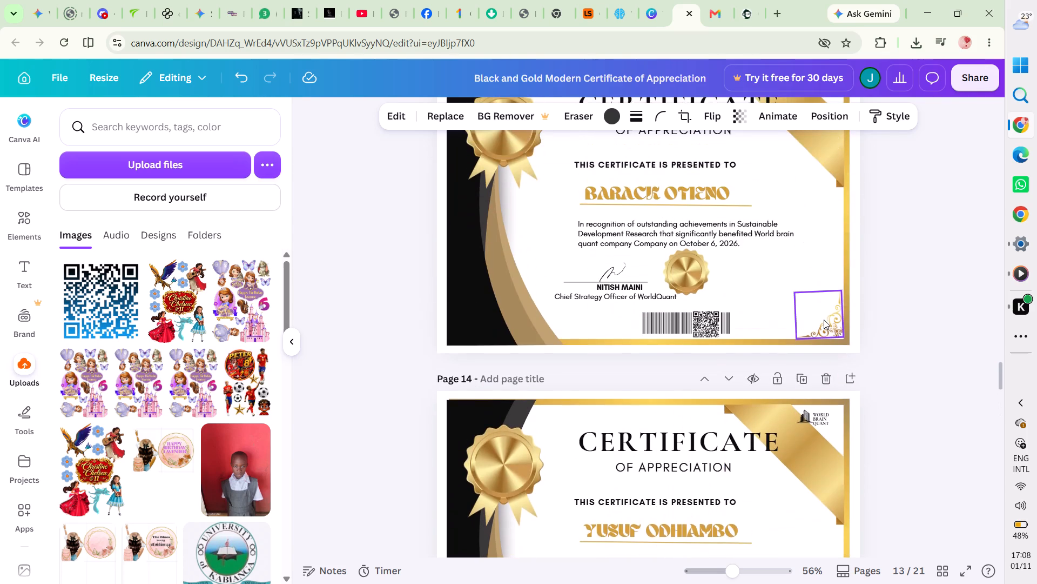
scroll(824, 320, down, 1)
drag(702, 521, 689, 517)
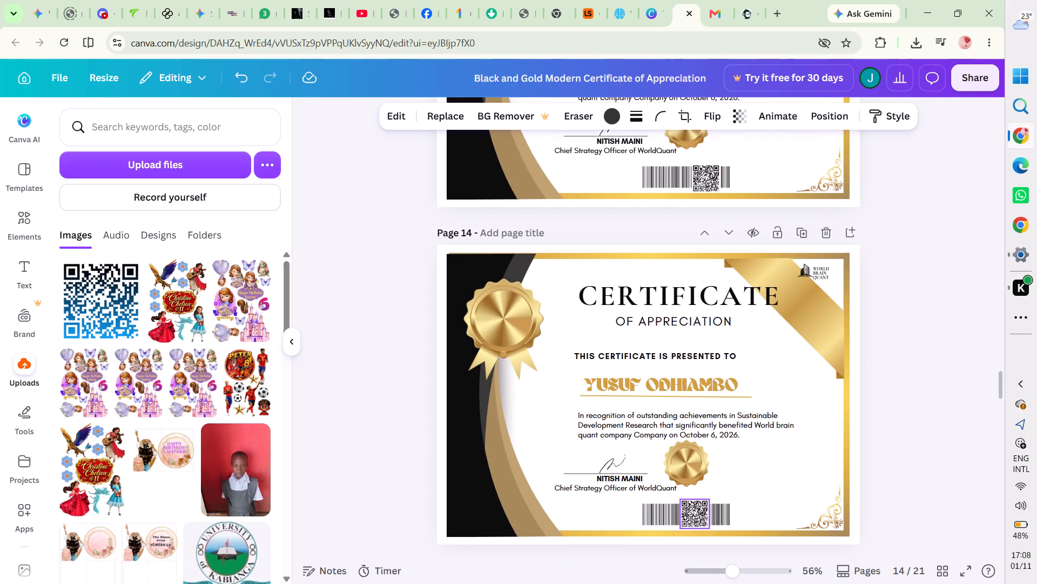
drag(689, 517, 687, 516)
drag(686, 516, 692, 513)
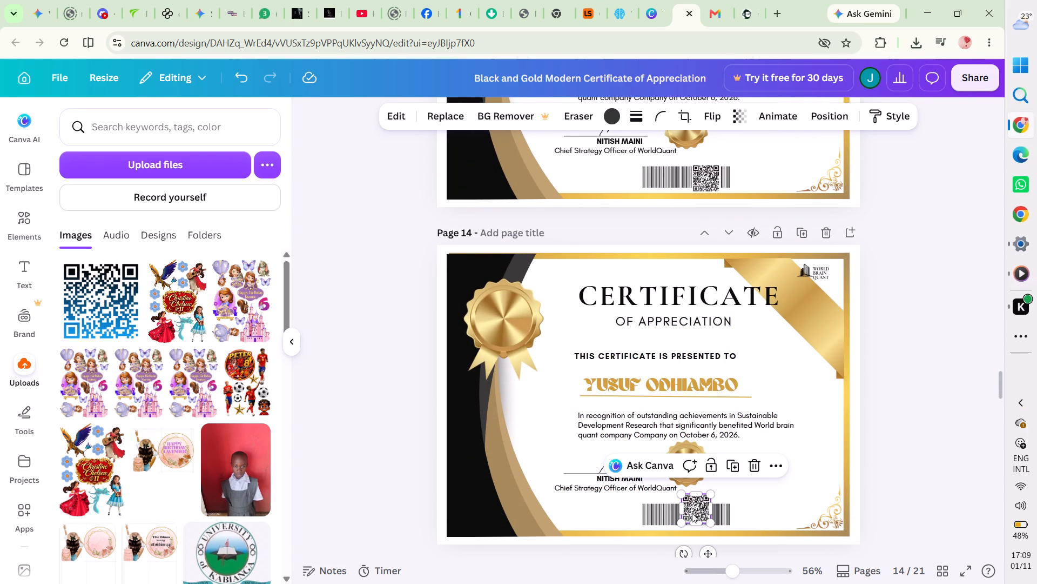
Fine-tune page 14's QR code with small vertical and horizontal nudges so it lines up with the barcode.
click(682, 513)
key(Down)
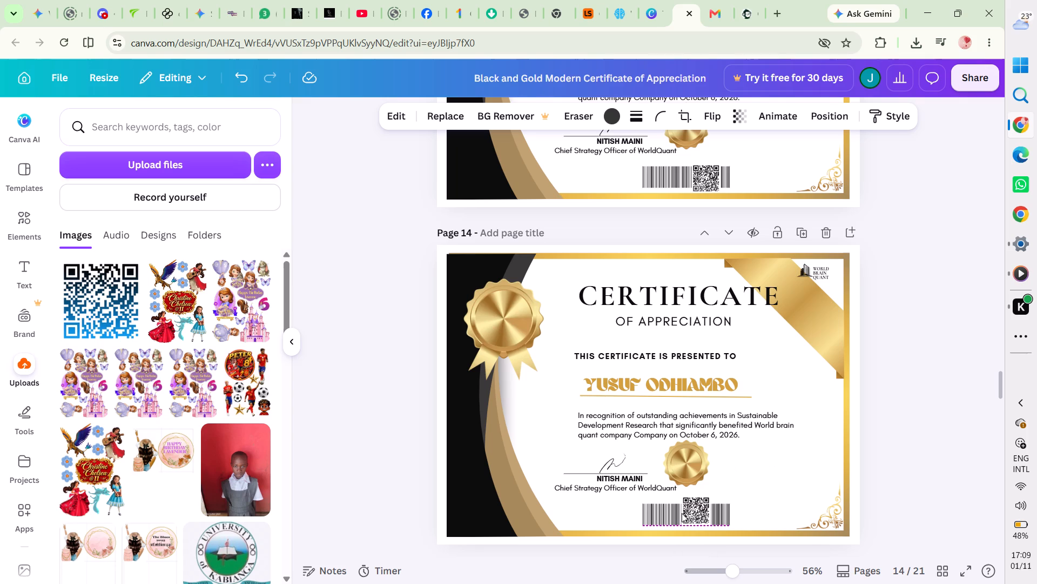
key(Left)
key(Left)
key(Left)
key(Right)
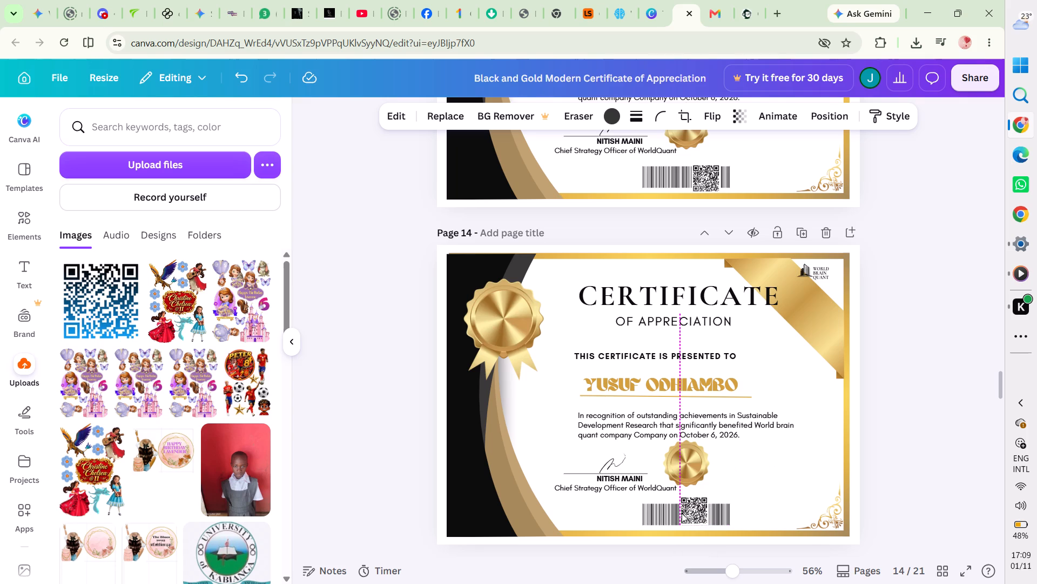
key(Right)
key(Down)
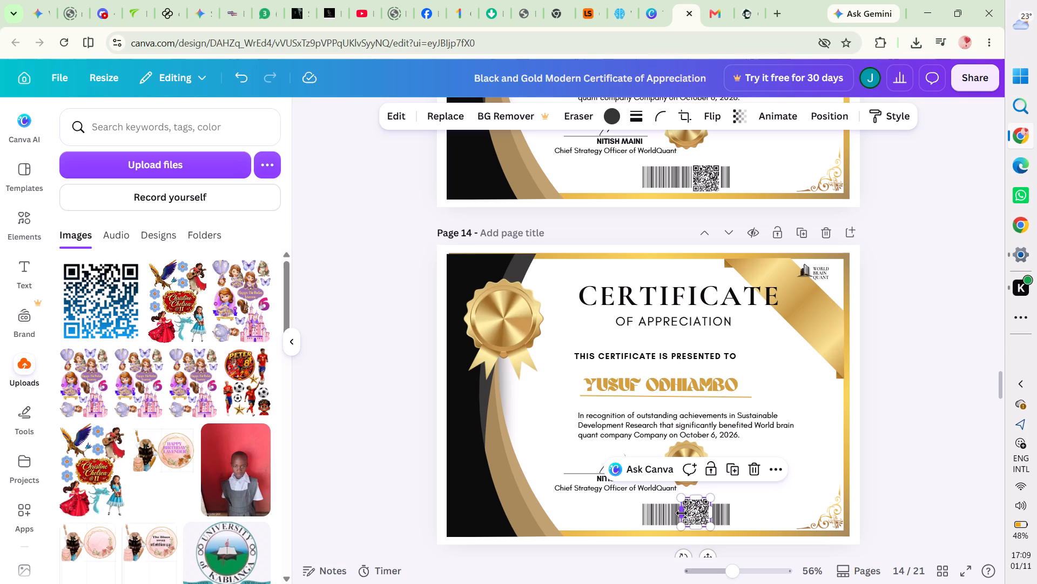
key(Left)
key(Right)
click(702, 512)
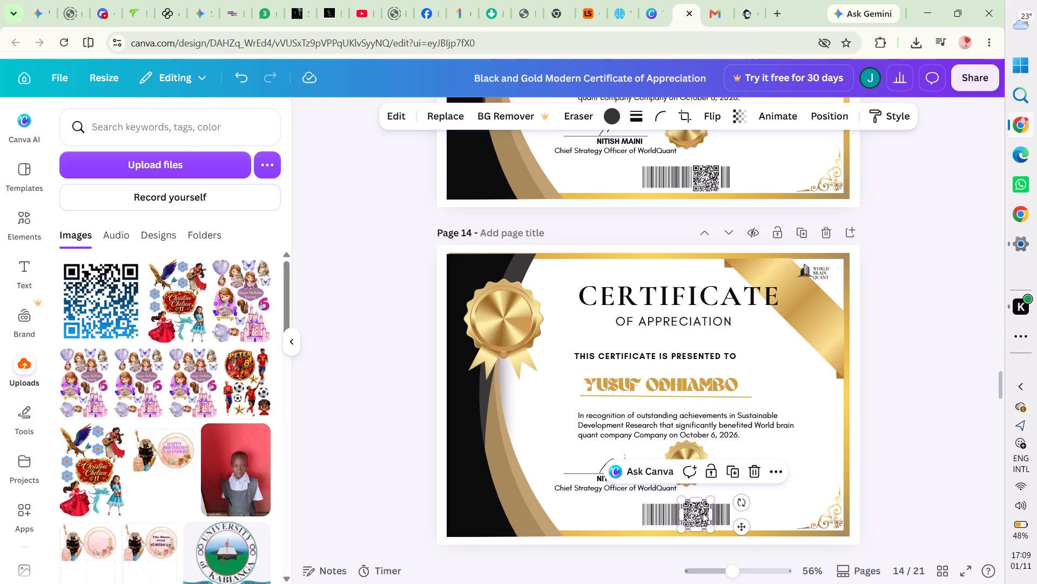
key(Up)
click(782, 461)
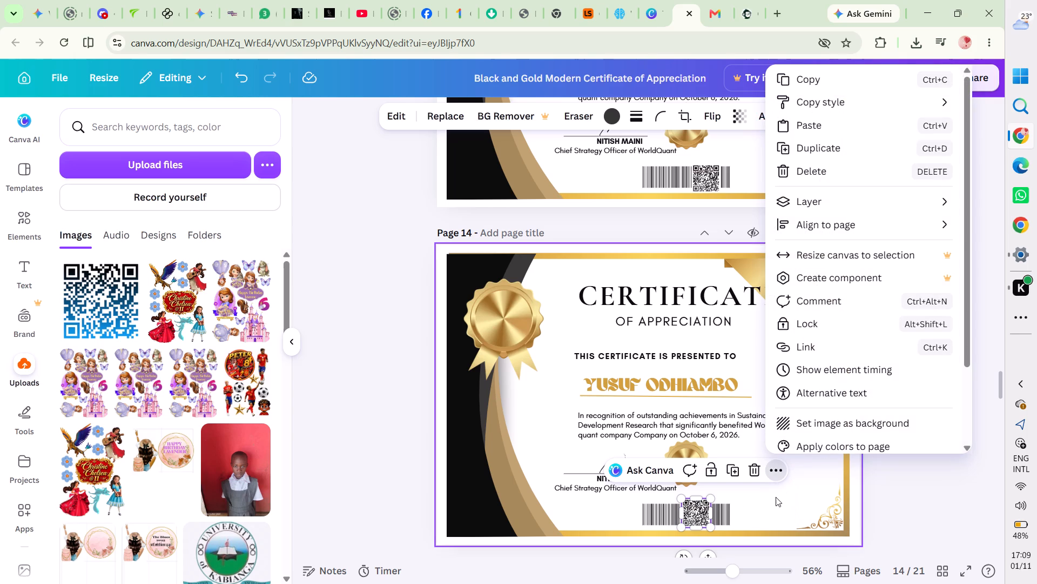
click(776, 496)
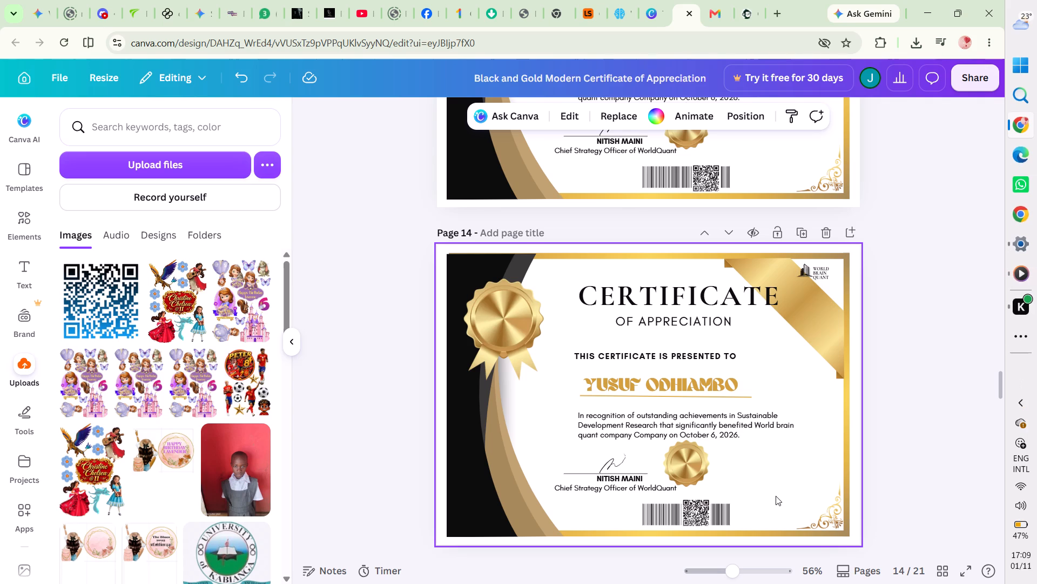
Move page 13's QR code leftward to near the middle of the barcode, beneath the gold seal.
scroll(776, 496, up, 1)
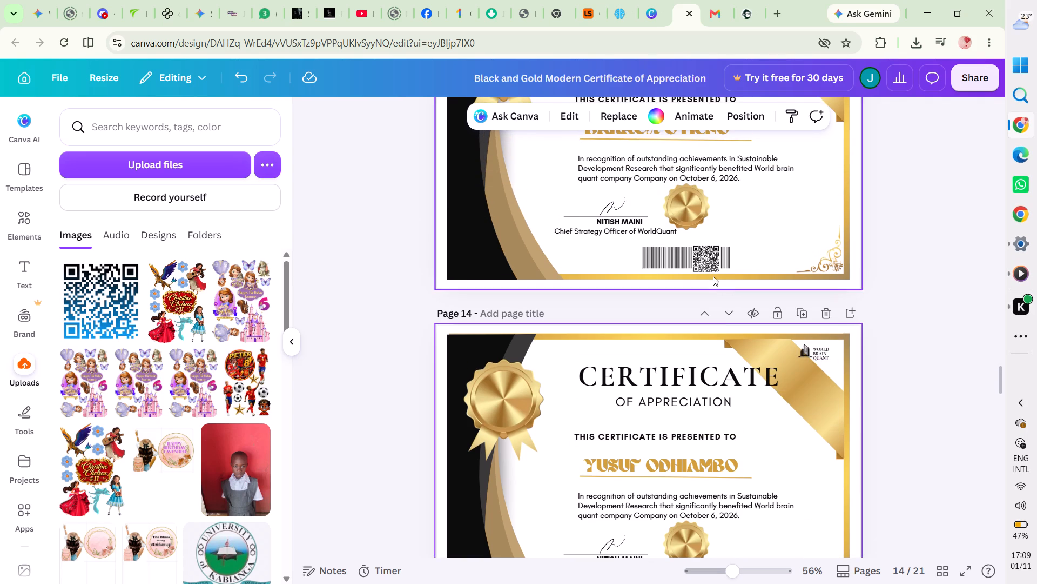
drag(704, 264, 692, 263)
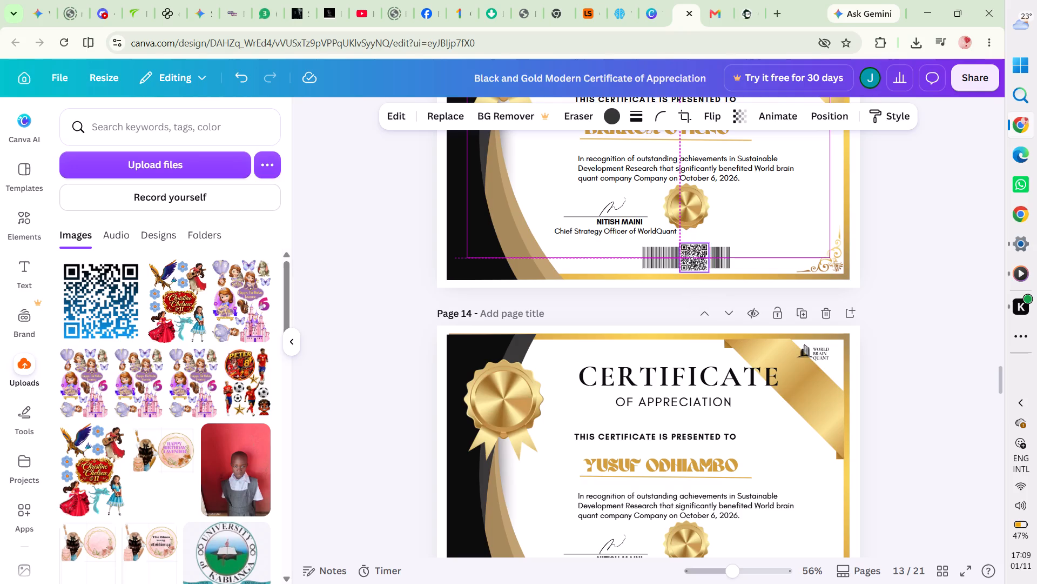
drag(692, 263, 691, 263)
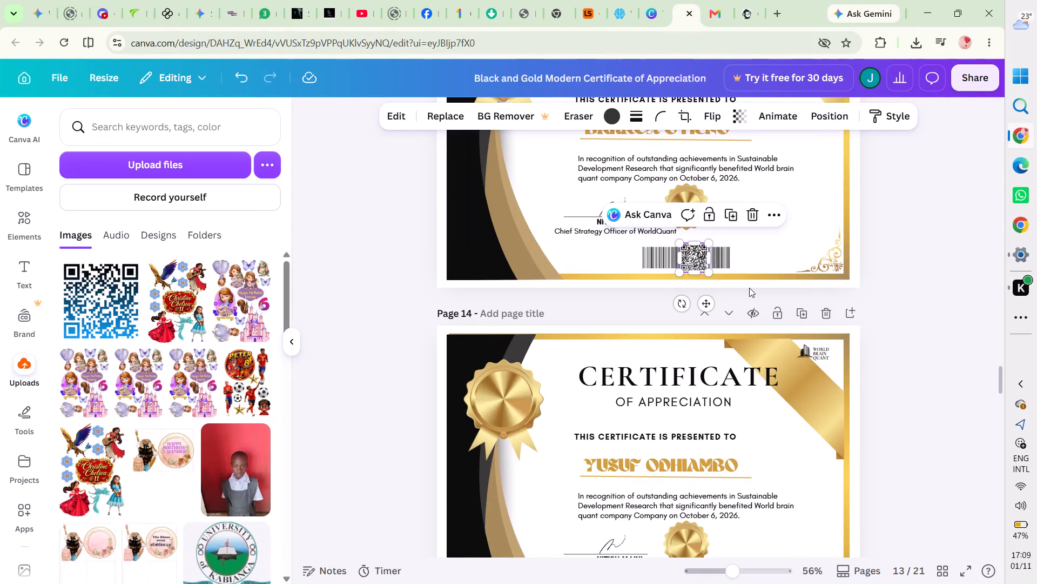
Move page 12's QR code leftward onto the middle of the barcode and nudge it up to centre it vertically.
scroll(749, 288, up, 3)
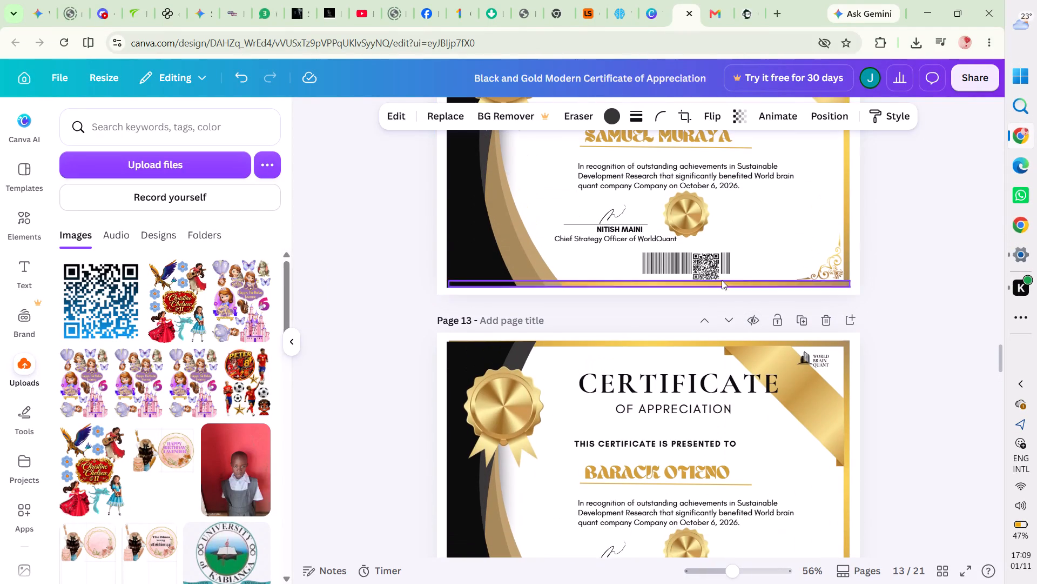
drag(706, 269, 695, 270)
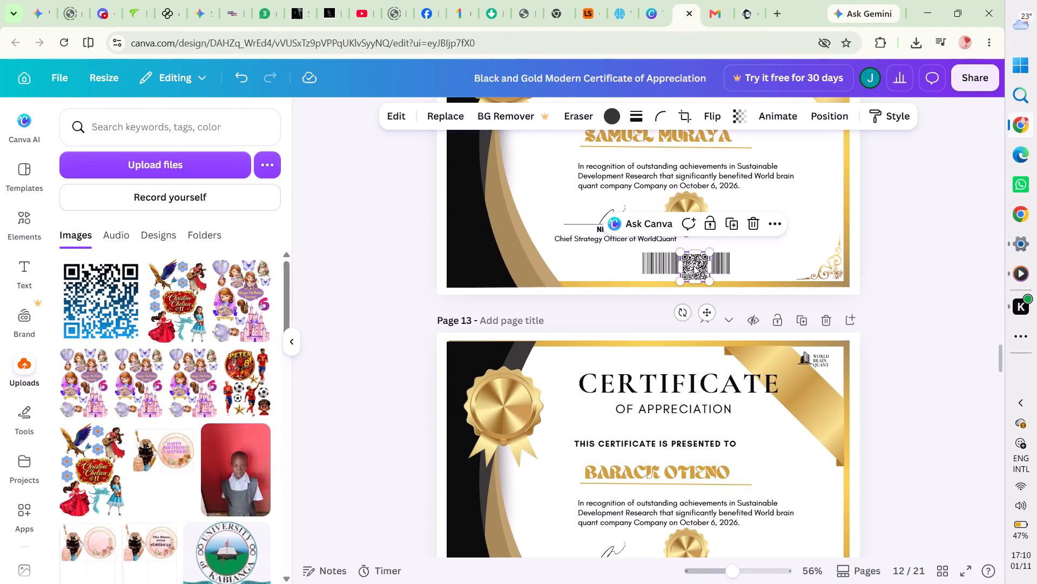
key(Up)
key(Up)
key(Up)
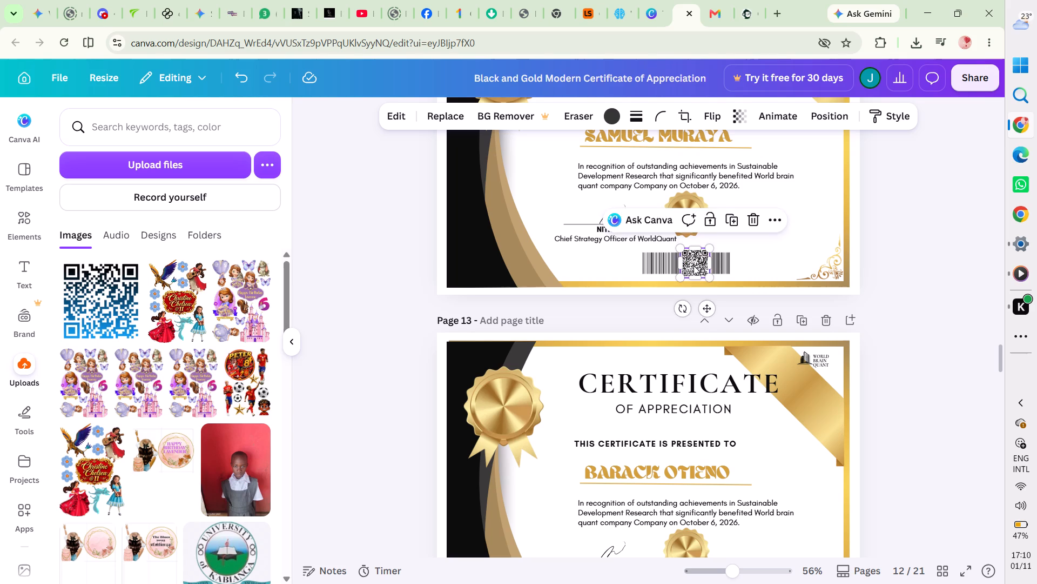
key(Left)
key(Left)
key(Left)
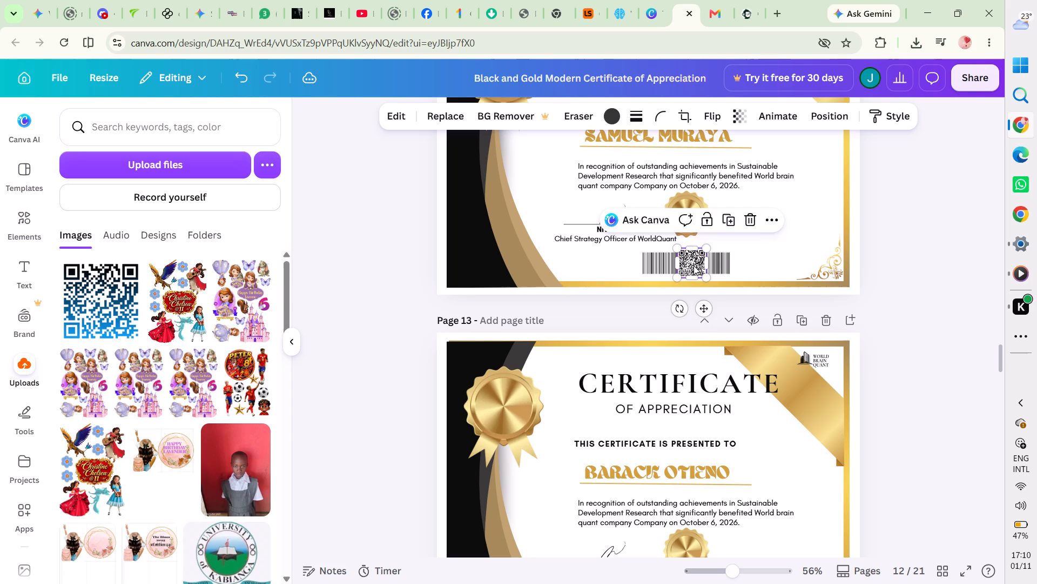
key(Left)
Move page 11's QR code leftward and slightly up so it sits near the middle of the barcode.
scroll(793, 242, up, 2)
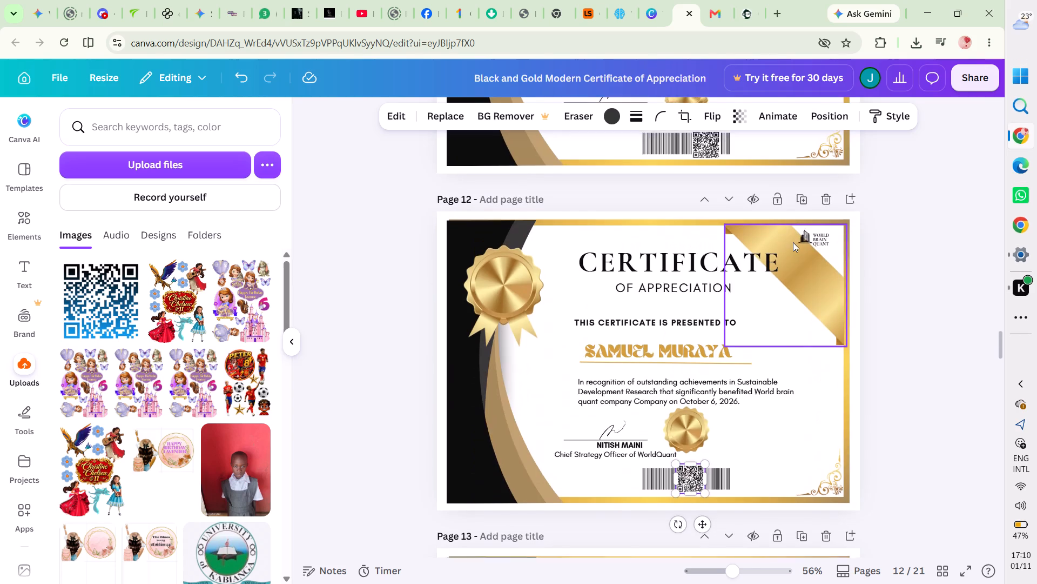
scroll(793, 242, up, 1)
drag(706, 280, 691, 277)
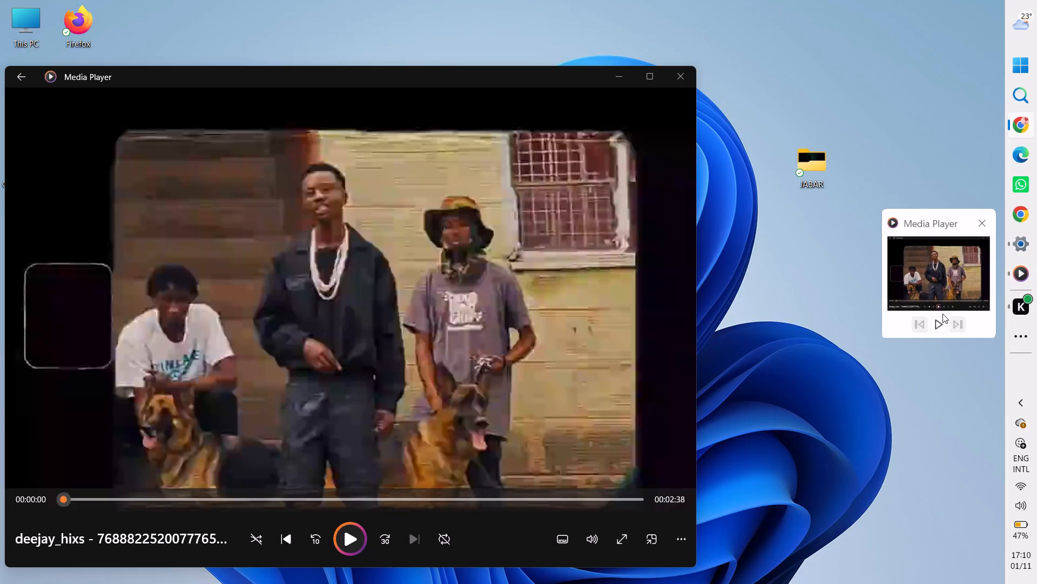
Start the paused video in Media Player and return to the certificate, deselecting page 11's QR code.
click(938, 321)
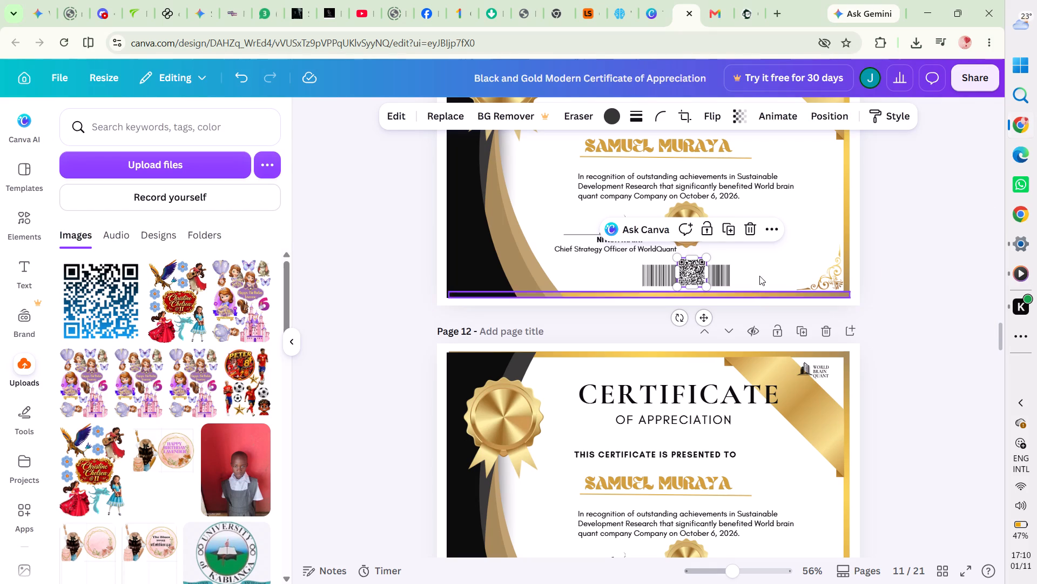
click(768, 258)
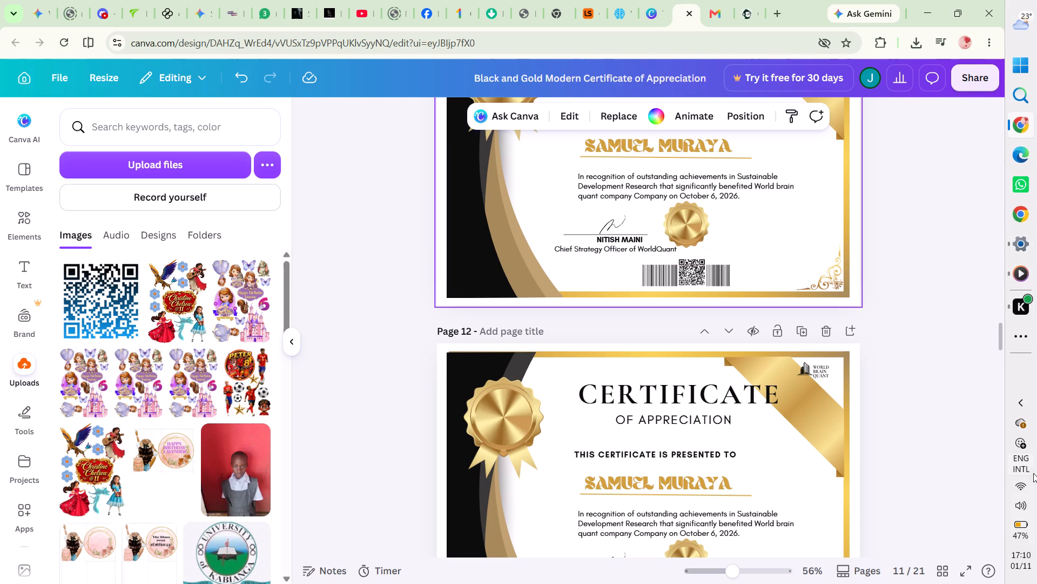
Lower the system volume to about half and return to the certificate design.
click(1020, 508)
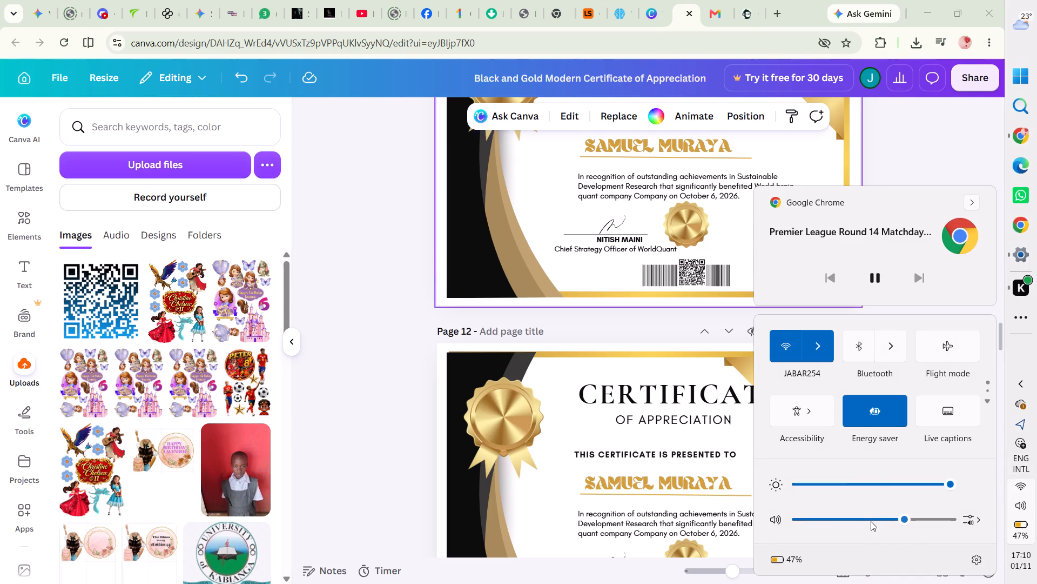
click(871, 521)
click(641, 321)
Move page 10's QR code leftward and slightly up to near the middle of the barcode.
scroll(641, 321, up, 3)
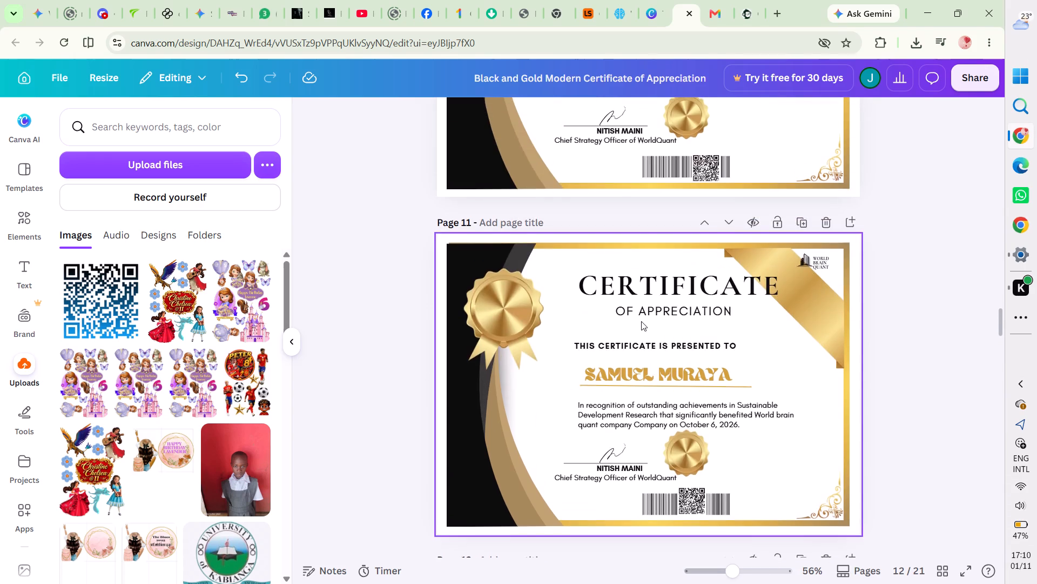
scroll(641, 321, up, 1)
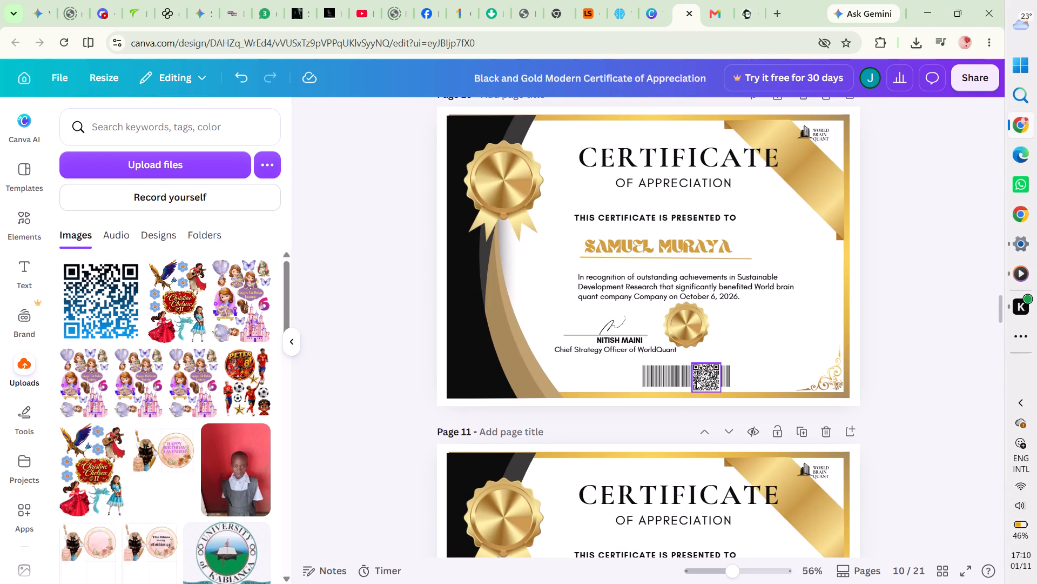
drag(696, 380, 681, 376)
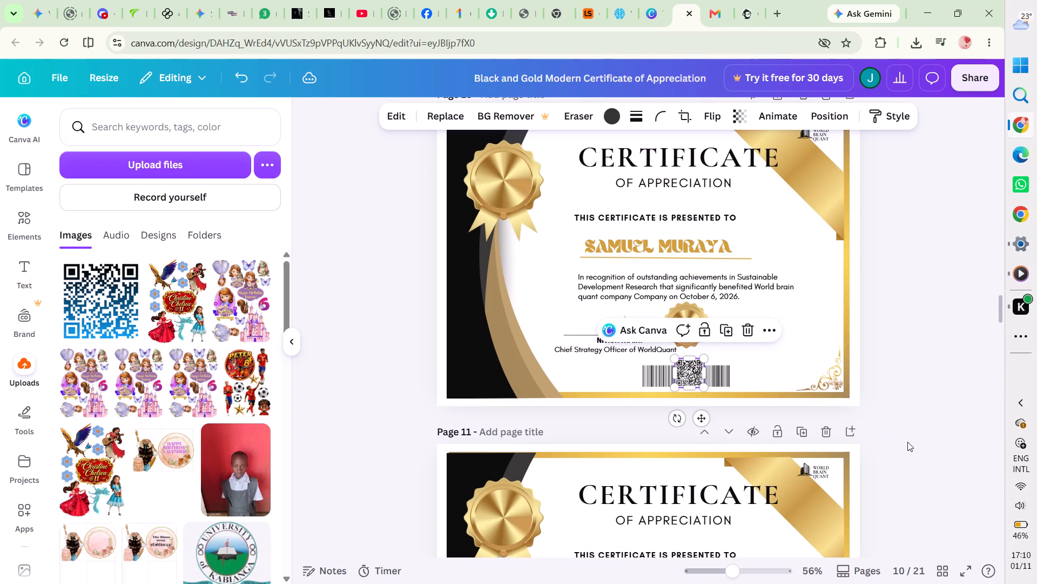
Lower the system volume a little further, to just over a third, and return to the certificate design.
click(1016, 505)
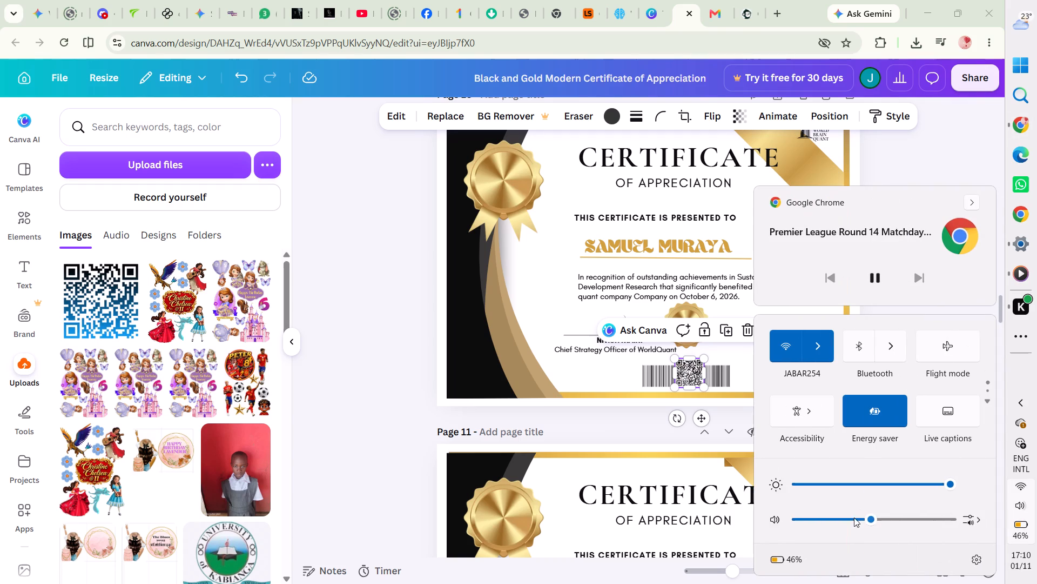
click(851, 516)
click(592, 376)
Paste the QR code onto page 9 and move it leftward and slightly up to near the middle of the barcode.
scroll(817, 334, up, 1)
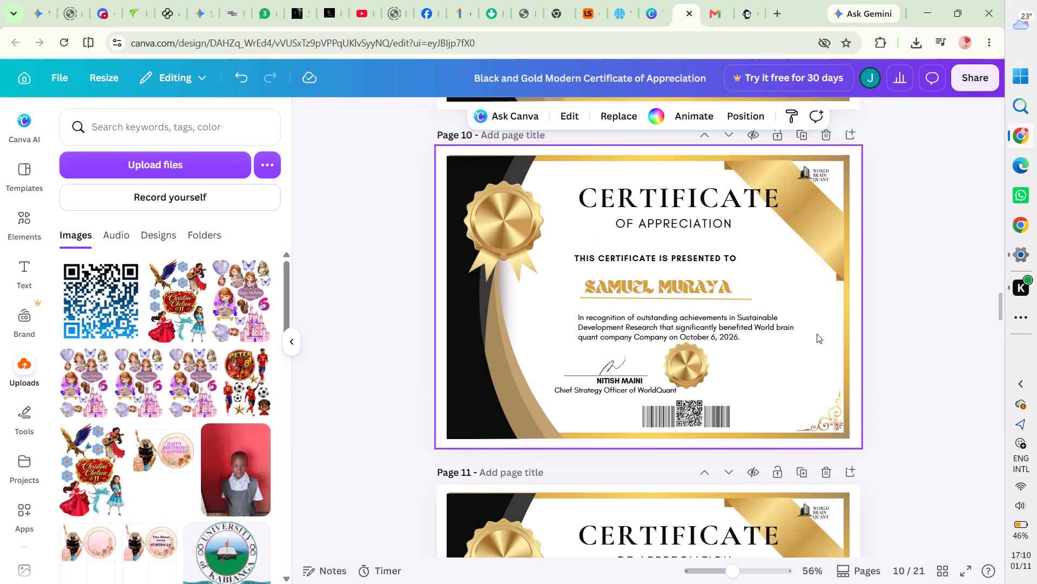
scroll(817, 334, up, 2)
click(705, 387)
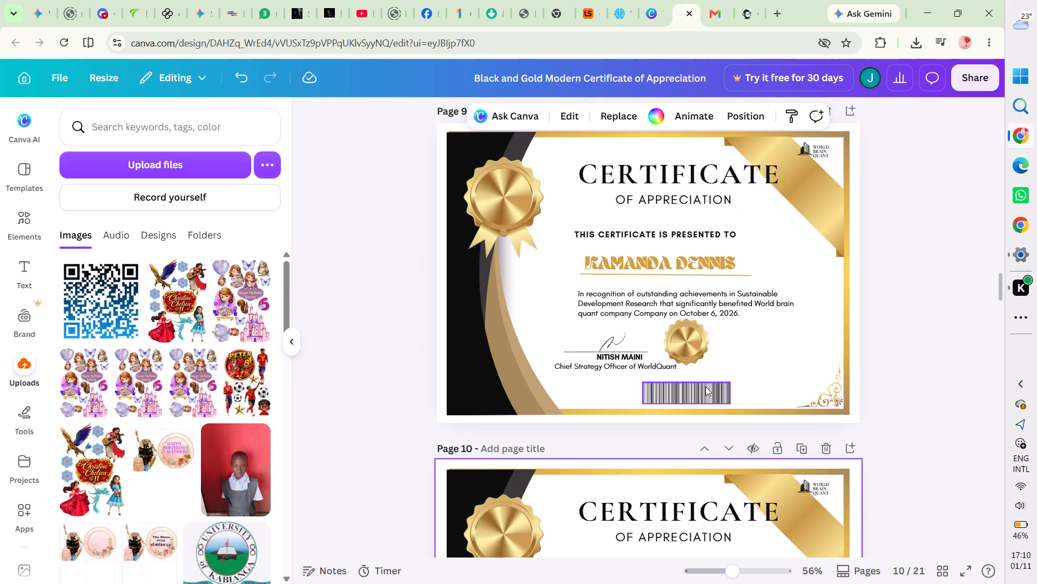
key(ctrl+v)
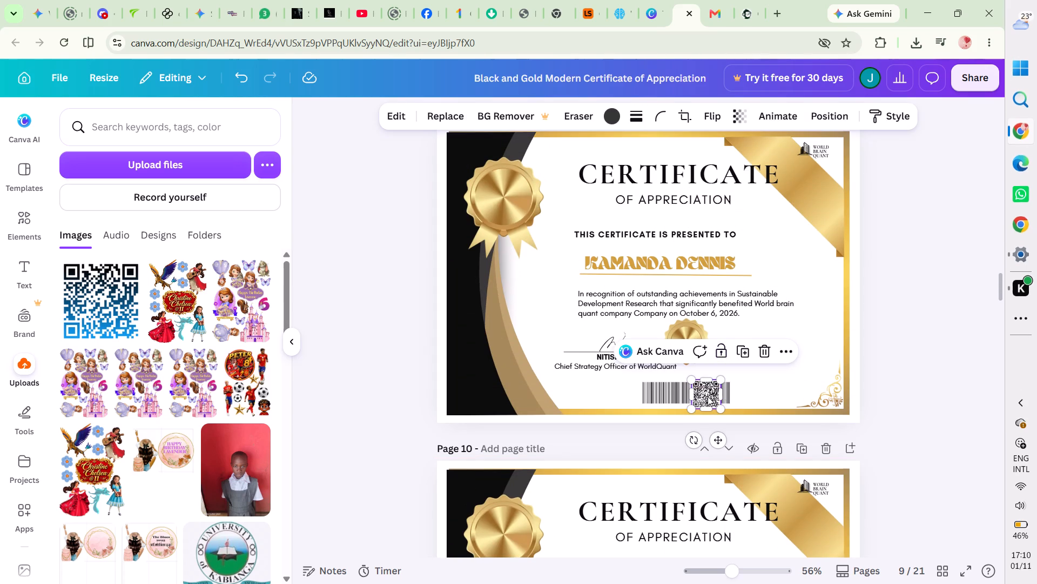
drag(708, 396, 692, 396)
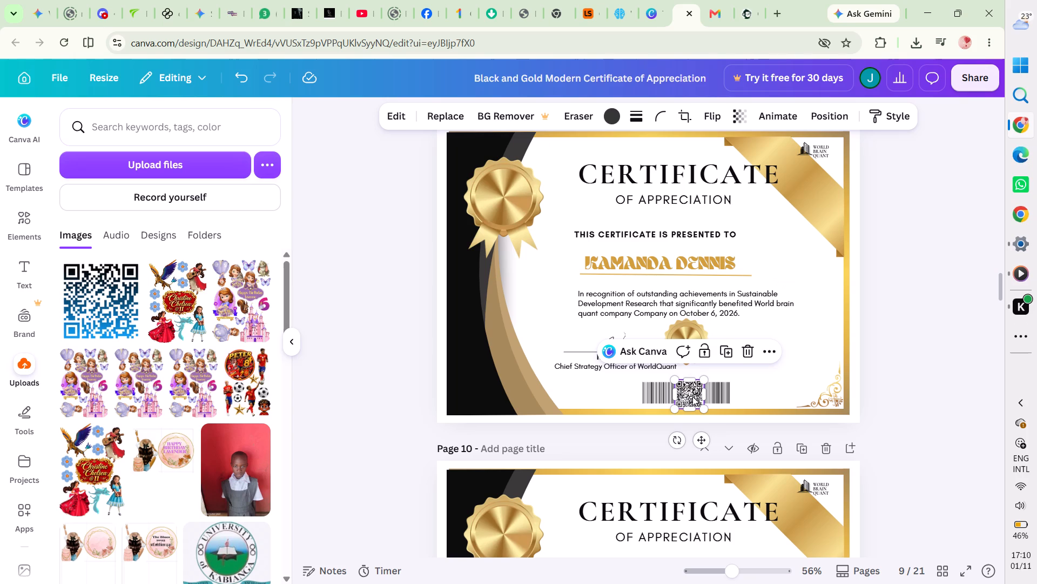
key(Up)
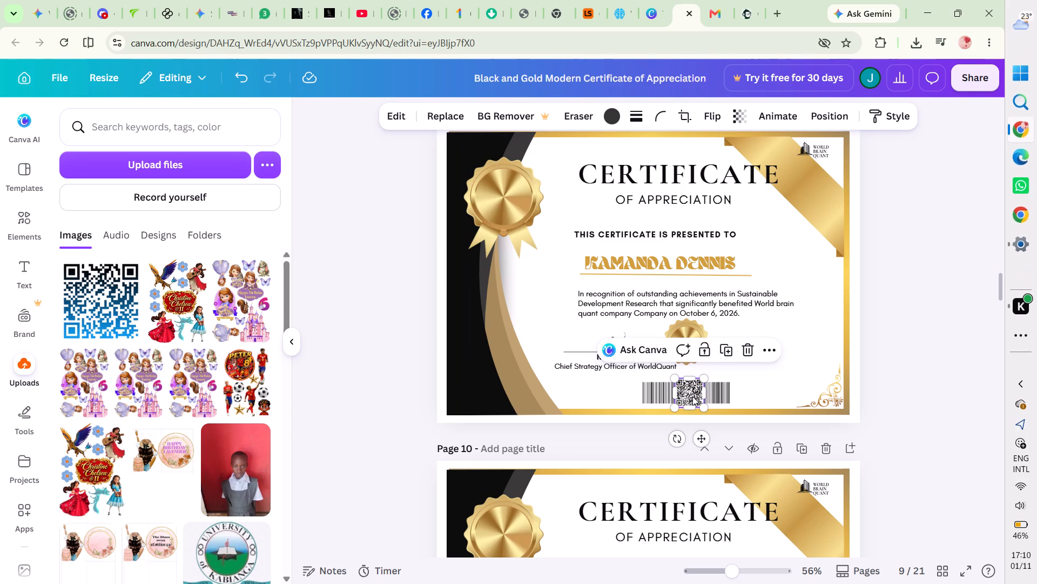
key(Up)
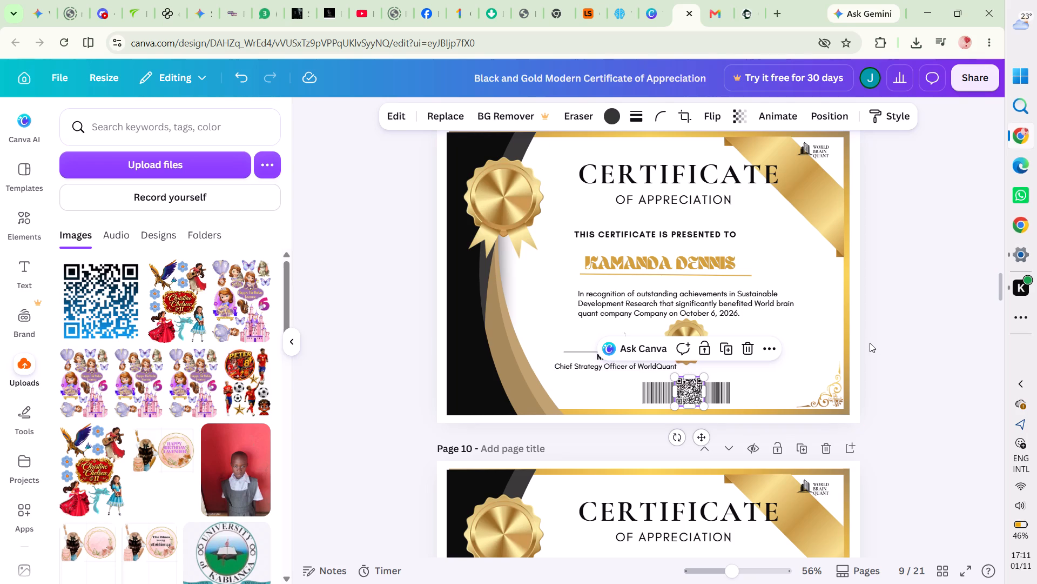
Paste the QR code onto page 8 and move it leftward and slightly up to near the middle of the barcode.
scroll(781, 329, up, 3)
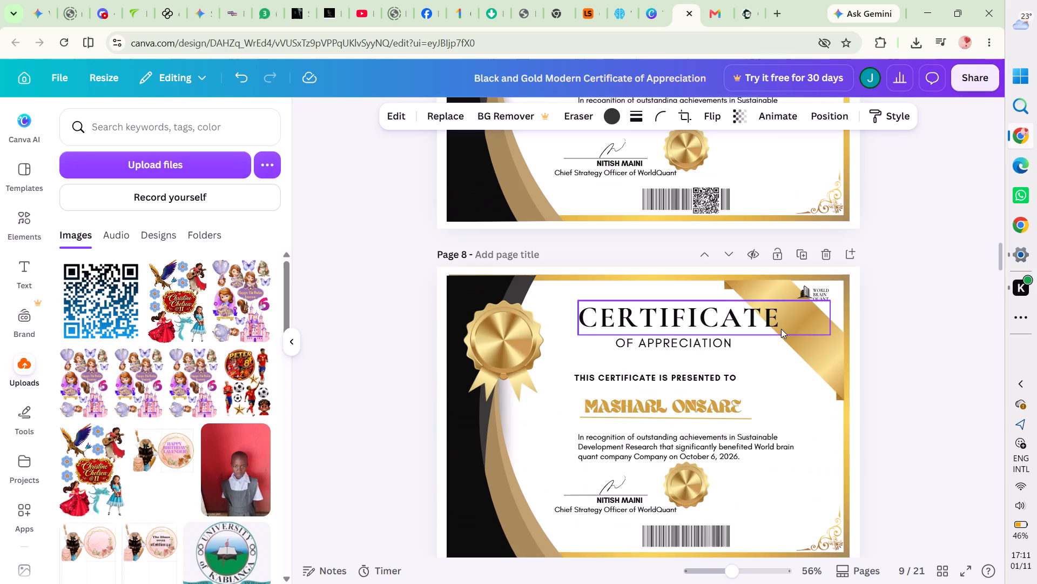
scroll(757, 376, down, 1)
click(687, 416)
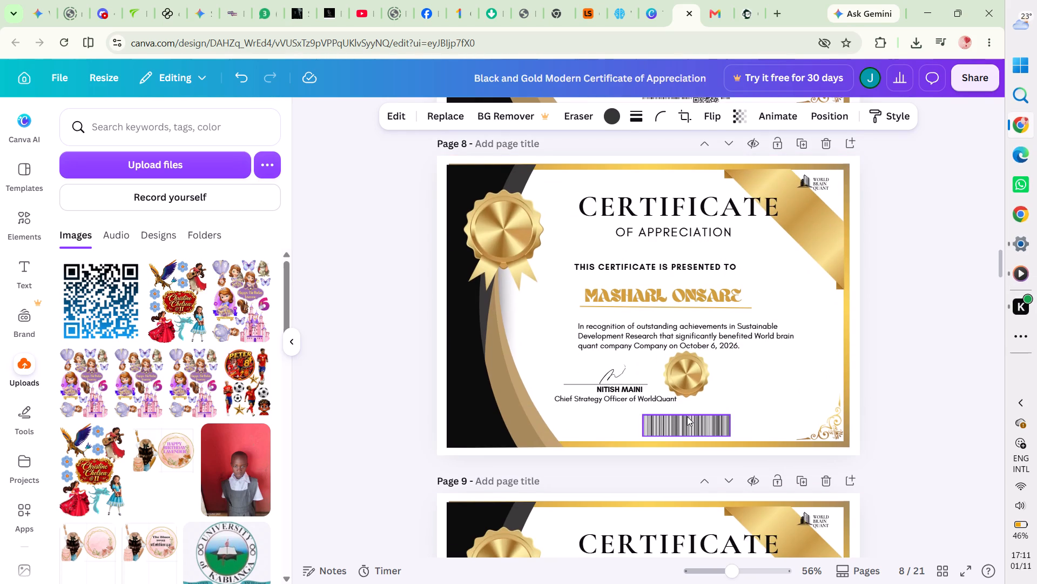
key(ctrl+v)
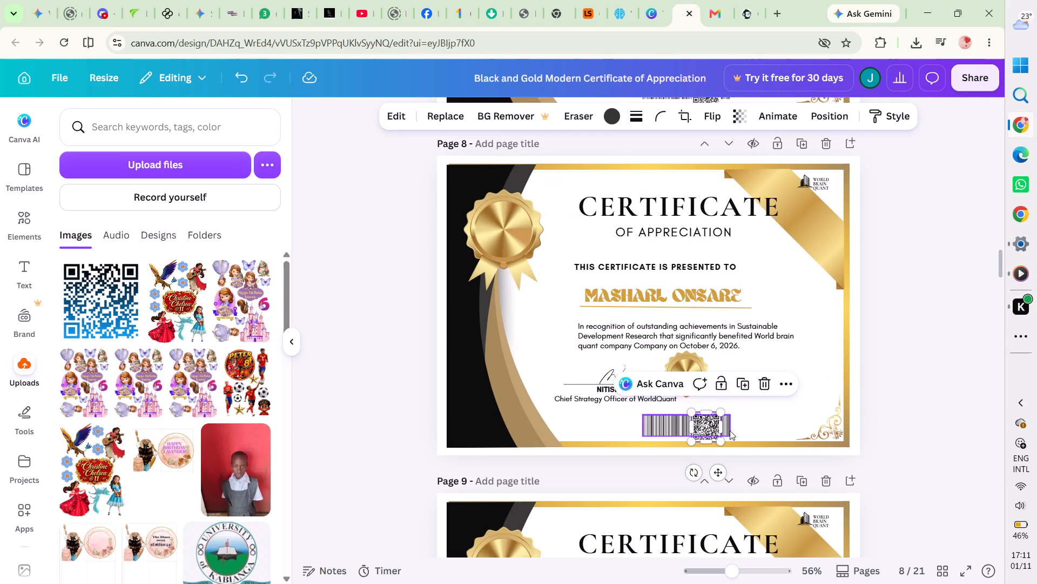
drag(704, 426, 689, 425)
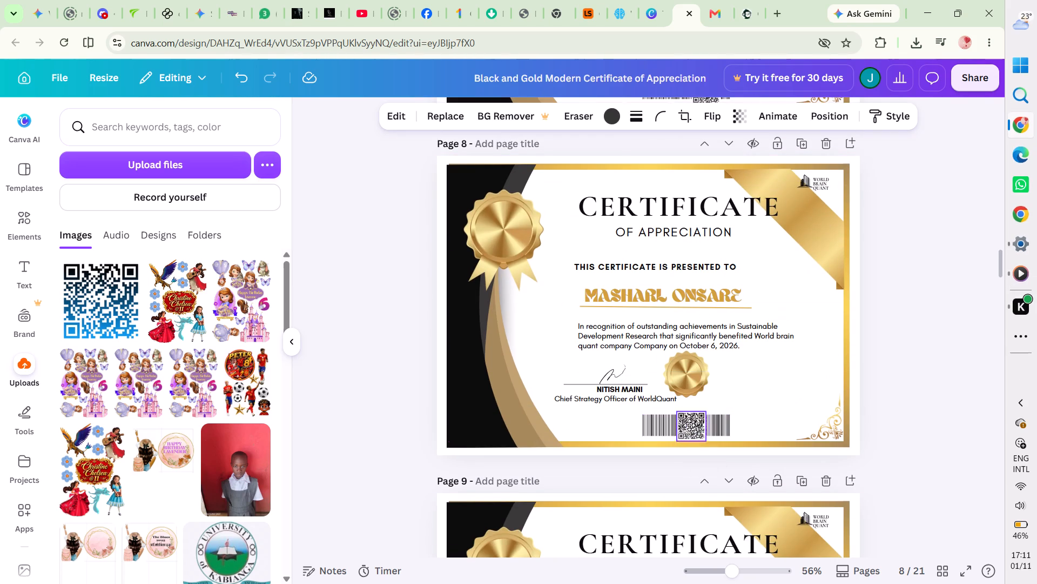
drag(689, 425, 689, 424)
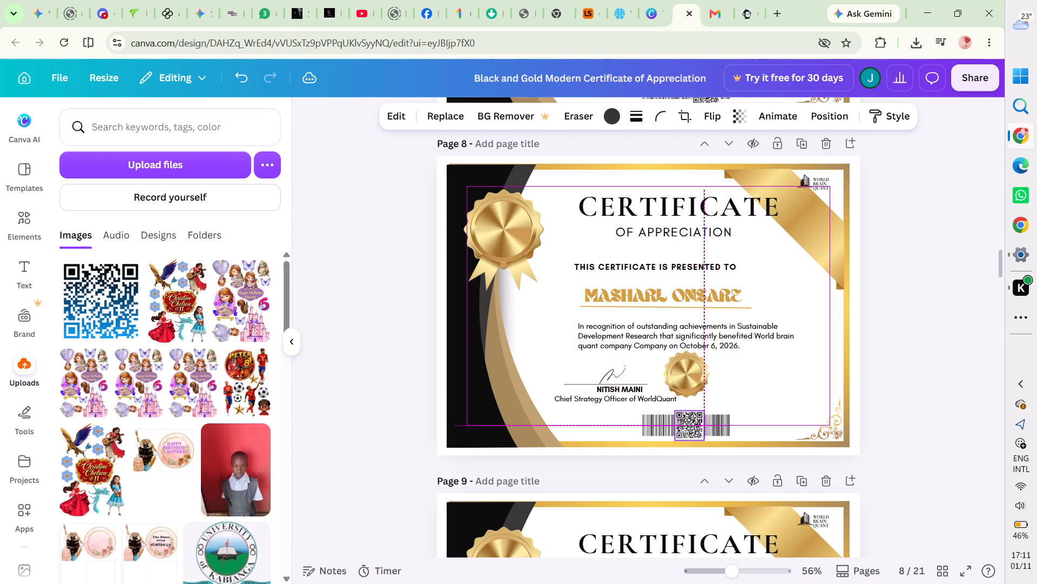
drag(689, 424, 689, 423)
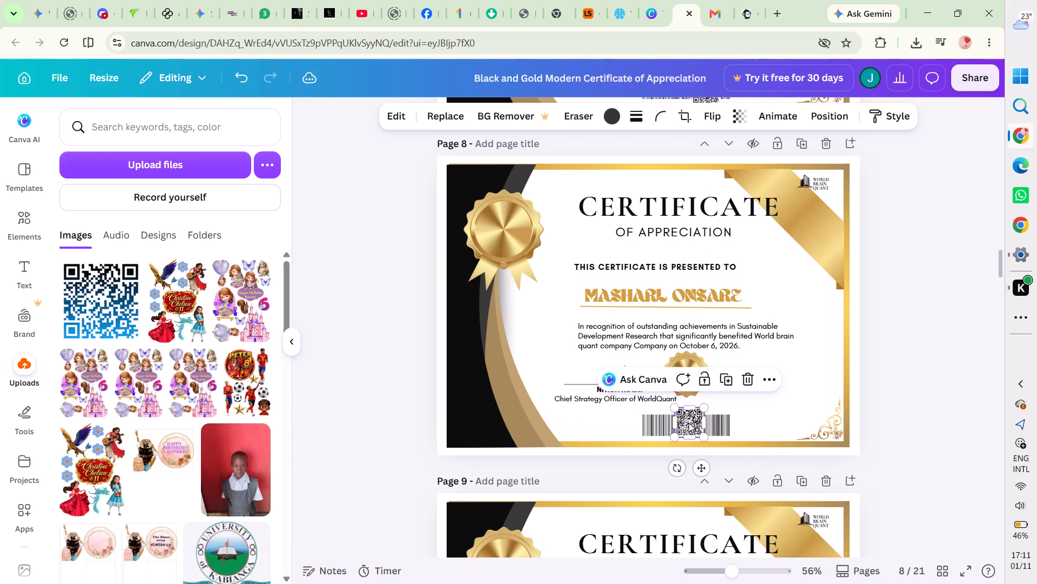
Move page 7's existing QR code leftward to near the middle of the barcode.
scroll(744, 335, up, 1)
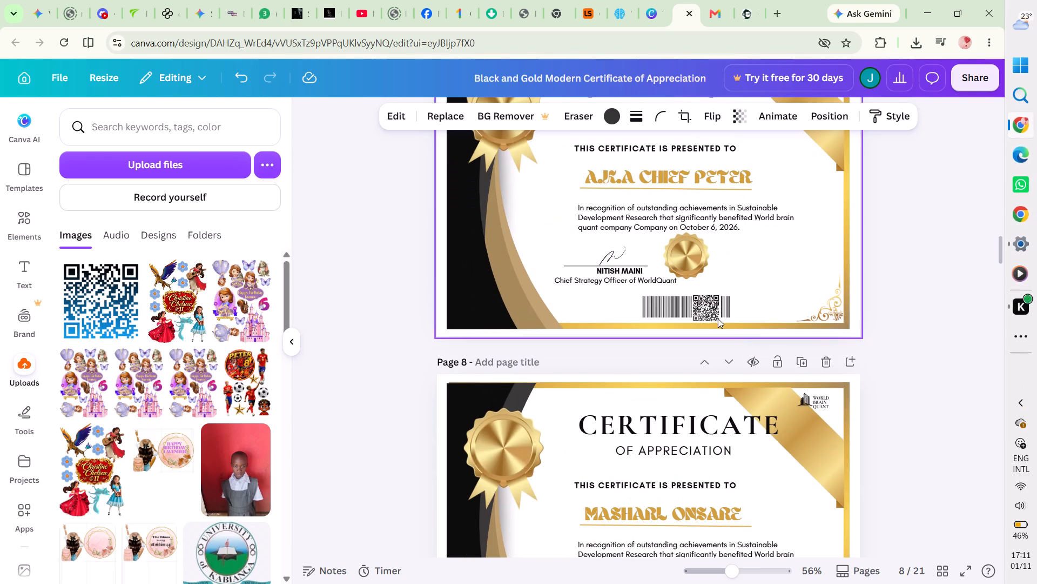
drag(716, 313, 705, 313)
Paste the QR code onto page 6 and move it leftward and slightly up to near the middle of the barcode.
scroll(744, 286, up, 4)
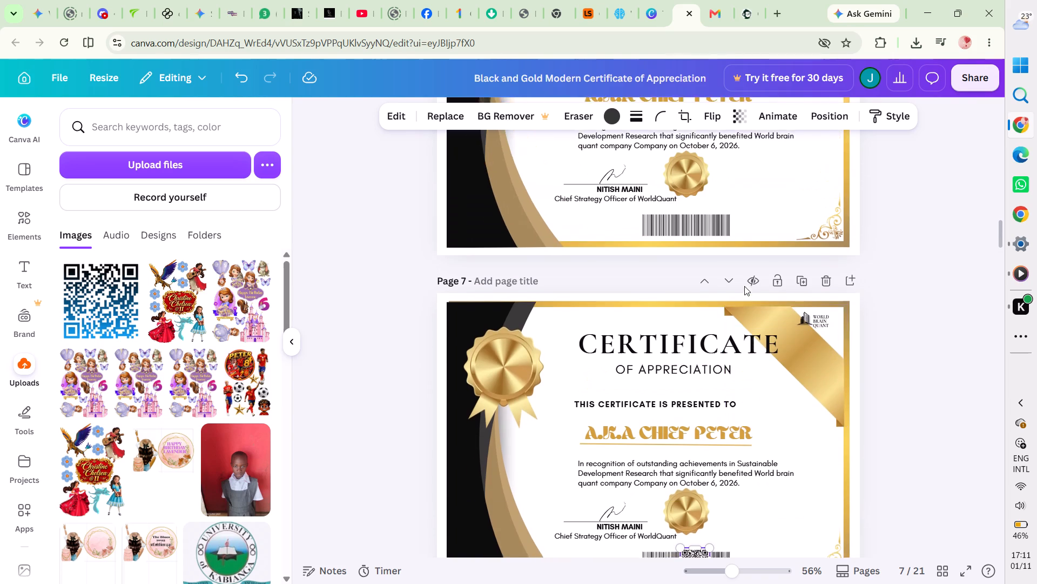
click(701, 280)
key(ctrl+v)
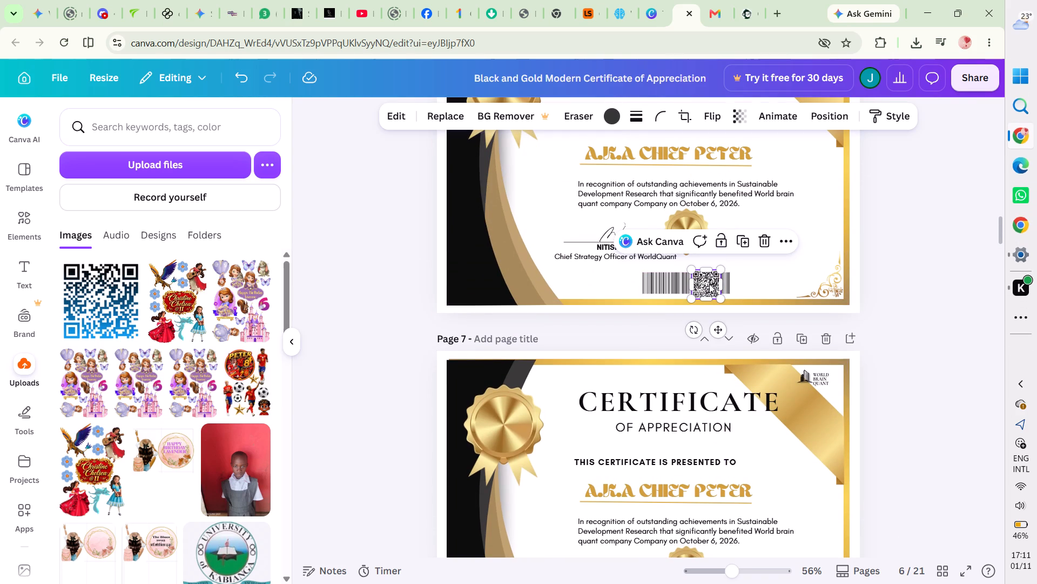
drag(709, 284, 694, 280)
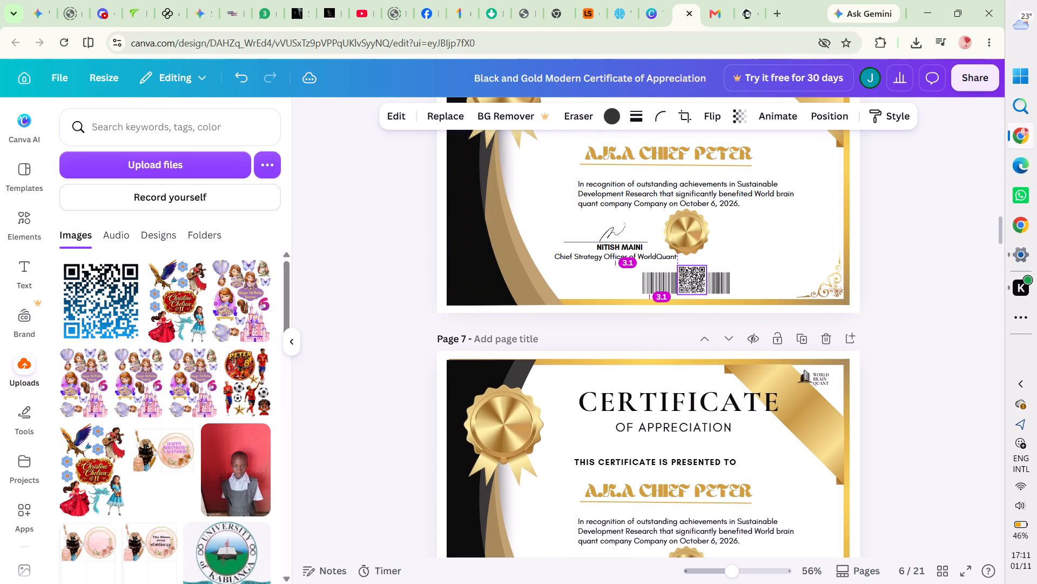
drag(694, 280, 693, 282)
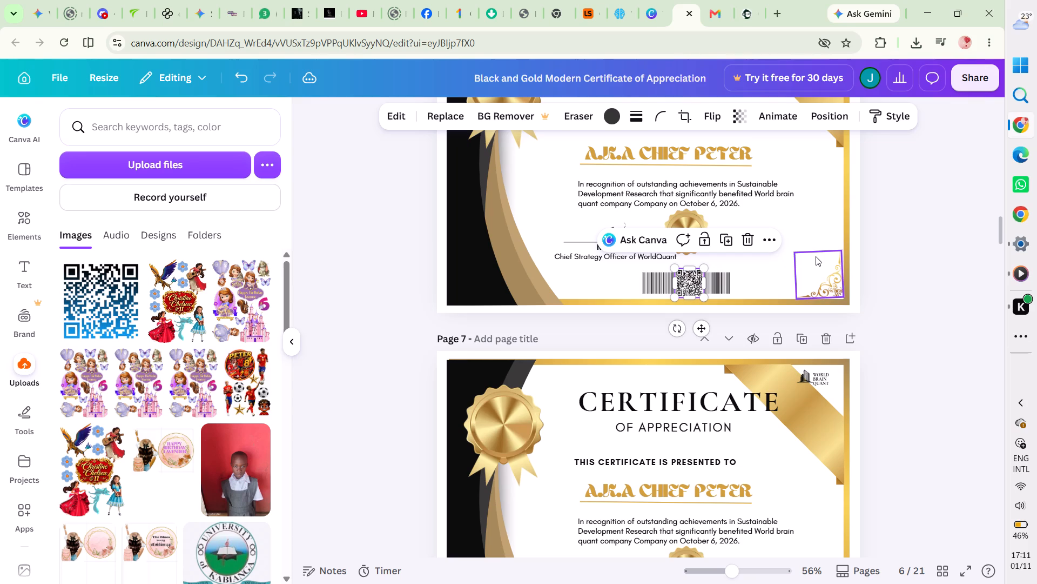
key(Up)
Move page 5's QR code leftward and slightly up, fine-tuning its horizontal position so it sits at the middle of the barcode.
scroll(808, 157, up, 2)
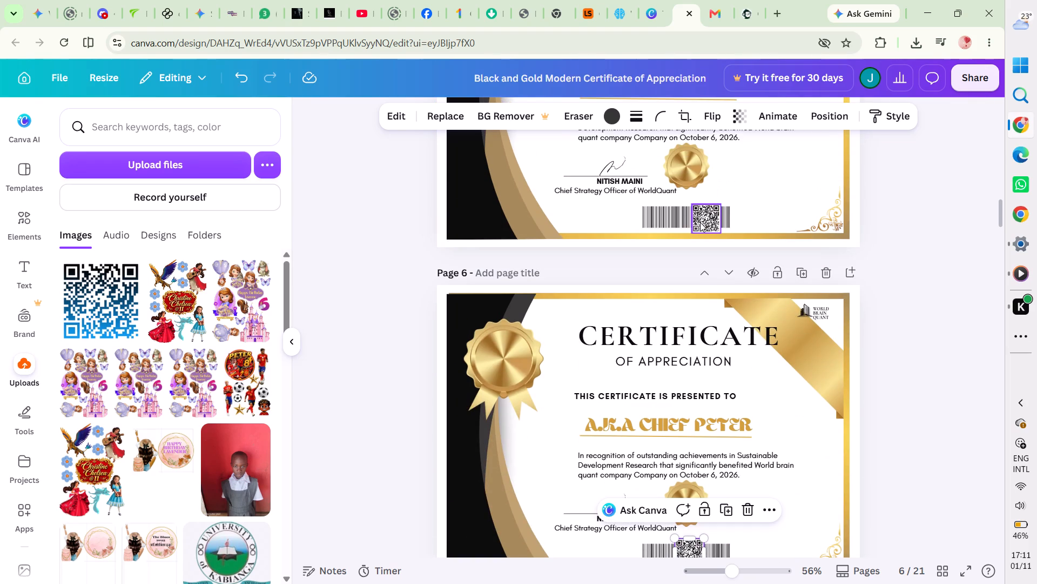
drag(700, 222, 685, 218)
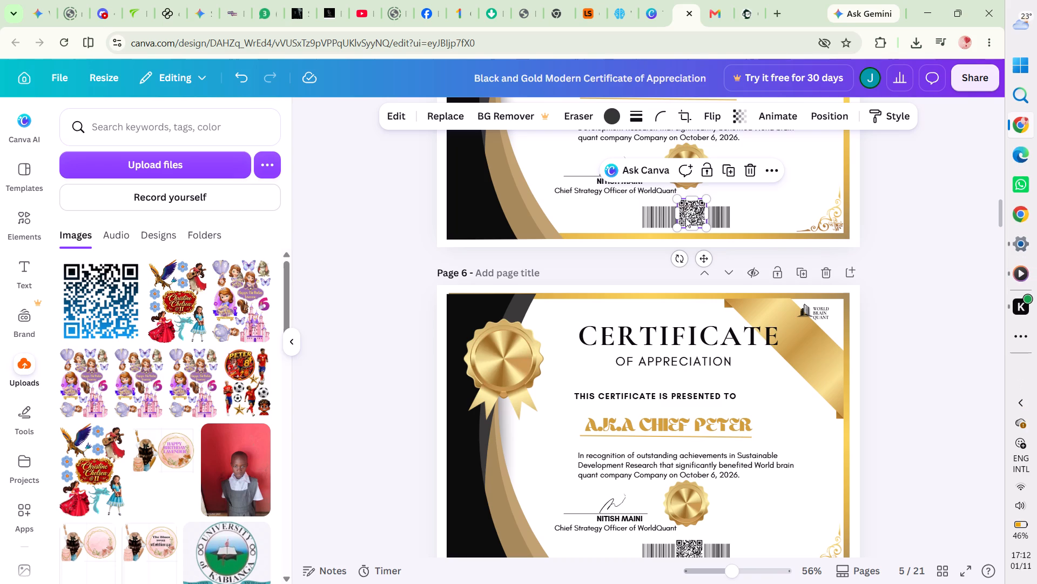
click(789, 217)
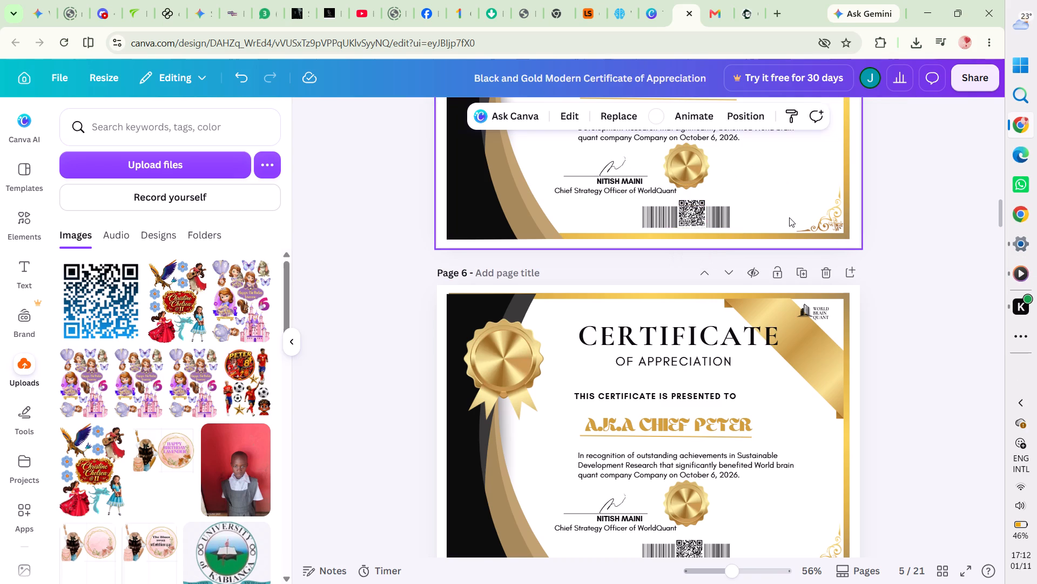
scroll(789, 217, up, 2)
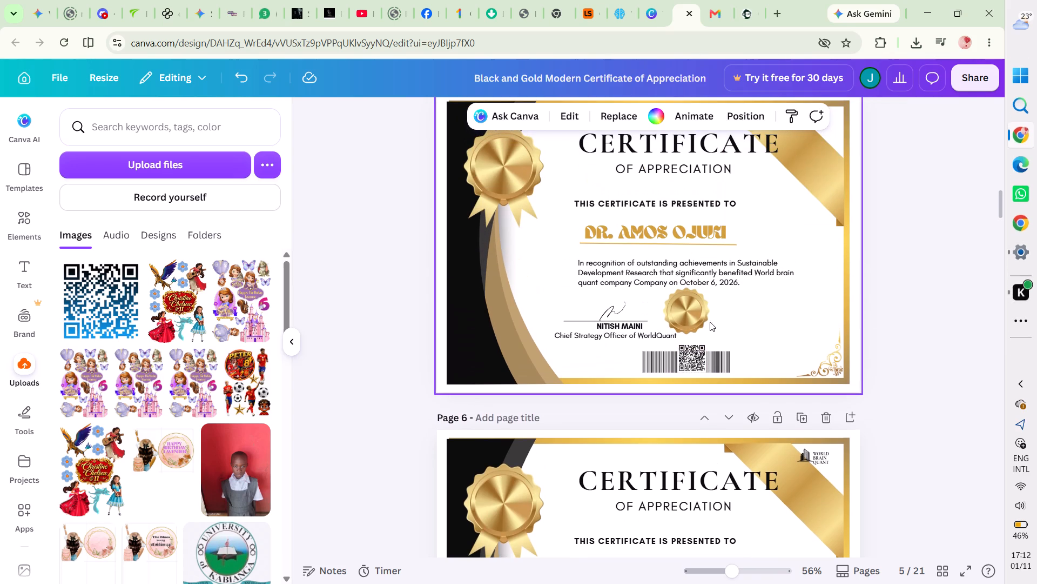
drag(693, 351, 683, 354)
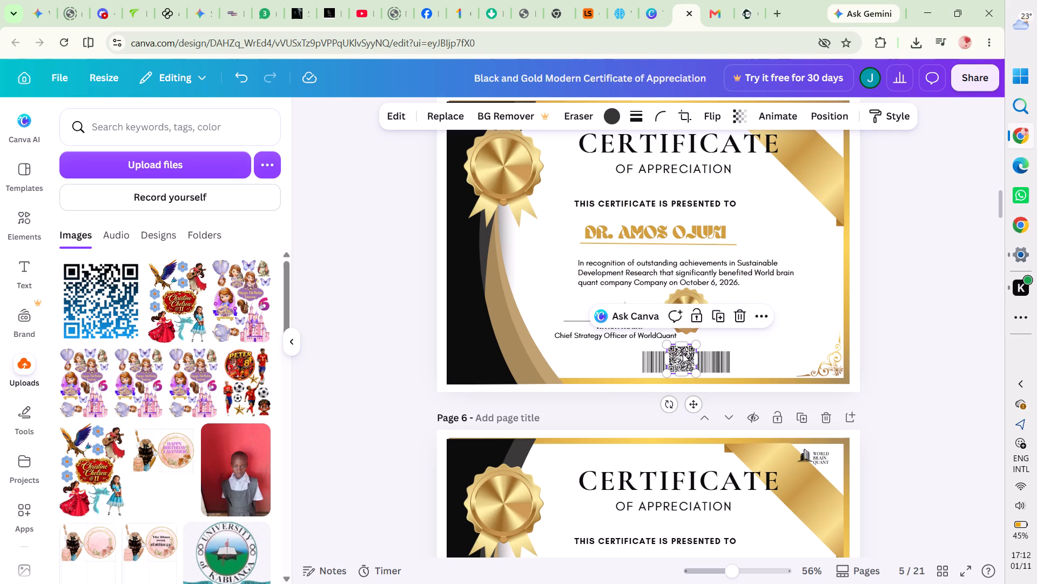
key(Right)
key(Right)
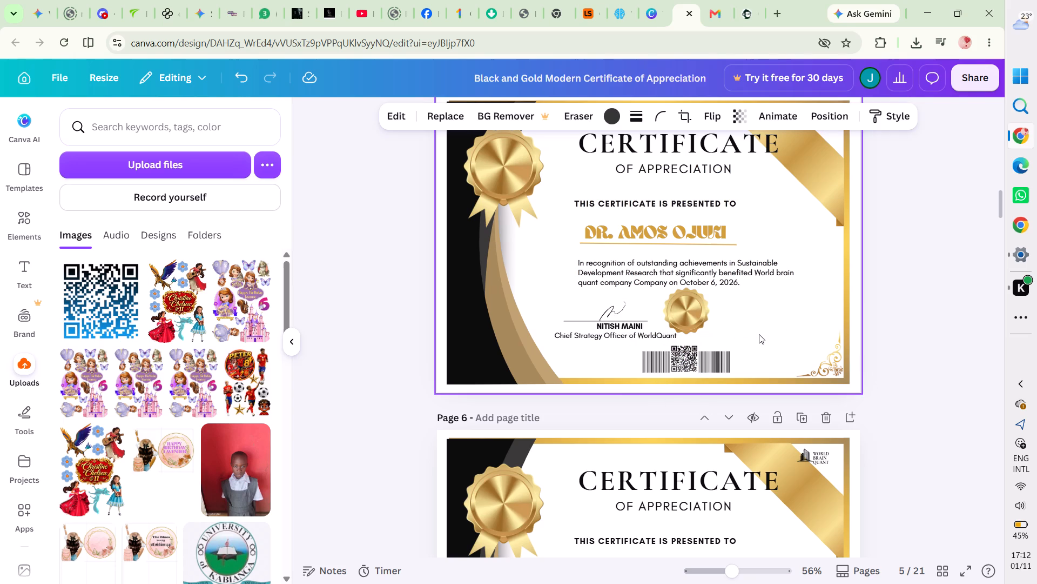
key(Right)
key(Right)
key(Left)
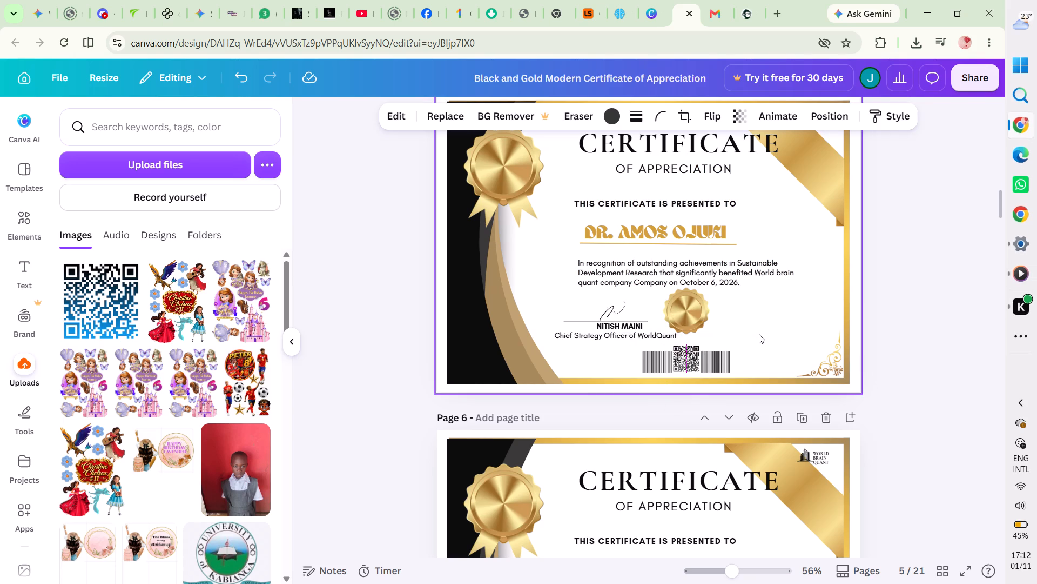
Move page 4's QR code leftward to the middle of the barcode, nudge it slightly up and deselect it.
scroll(807, 226, up, 2)
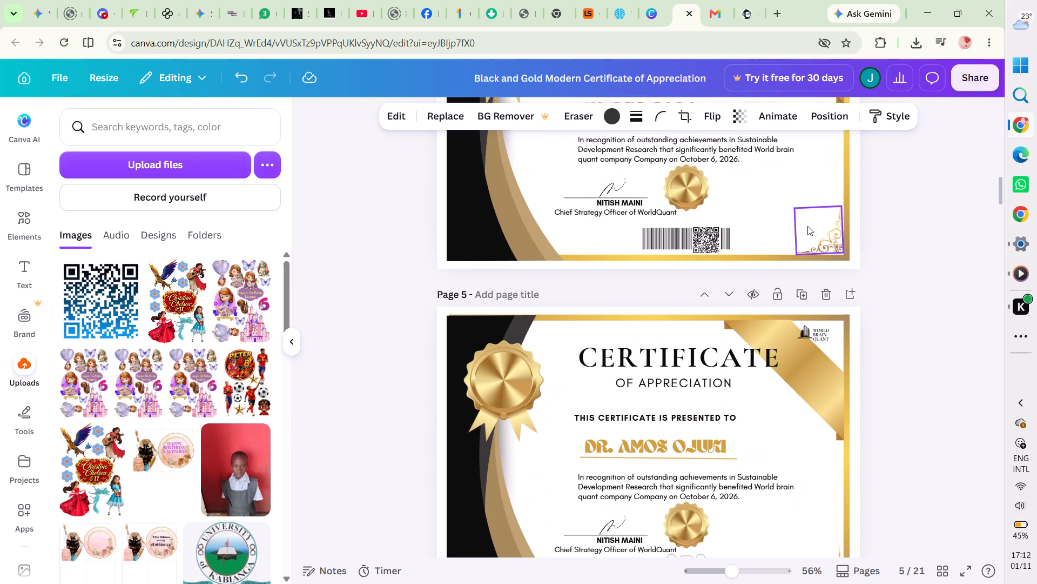
click(703, 233)
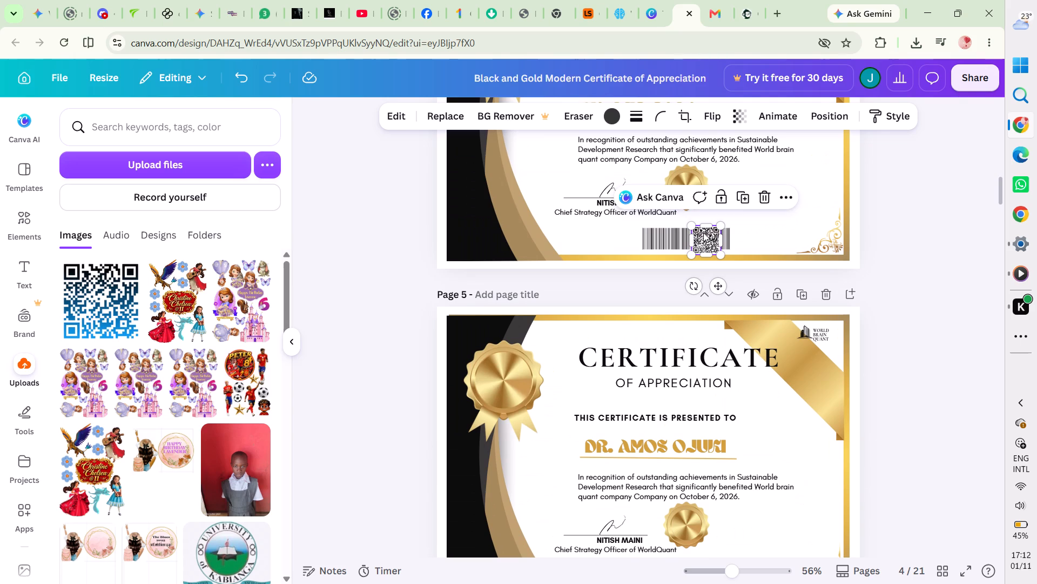
drag(702, 241, 683, 239)
click(772, 216)
scroll(772, 216, up, 1)
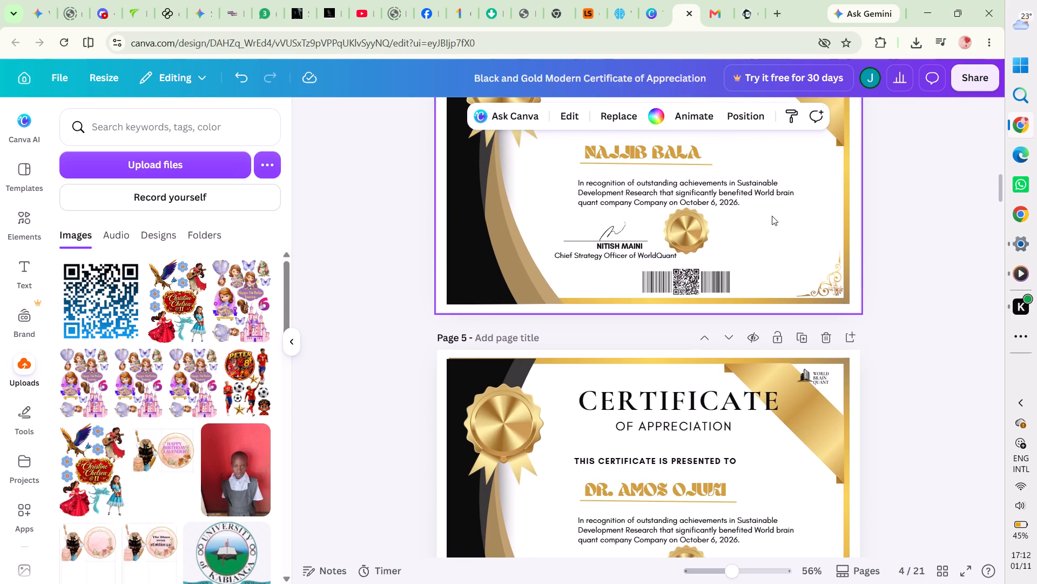
click(684, 289)
key(Up)
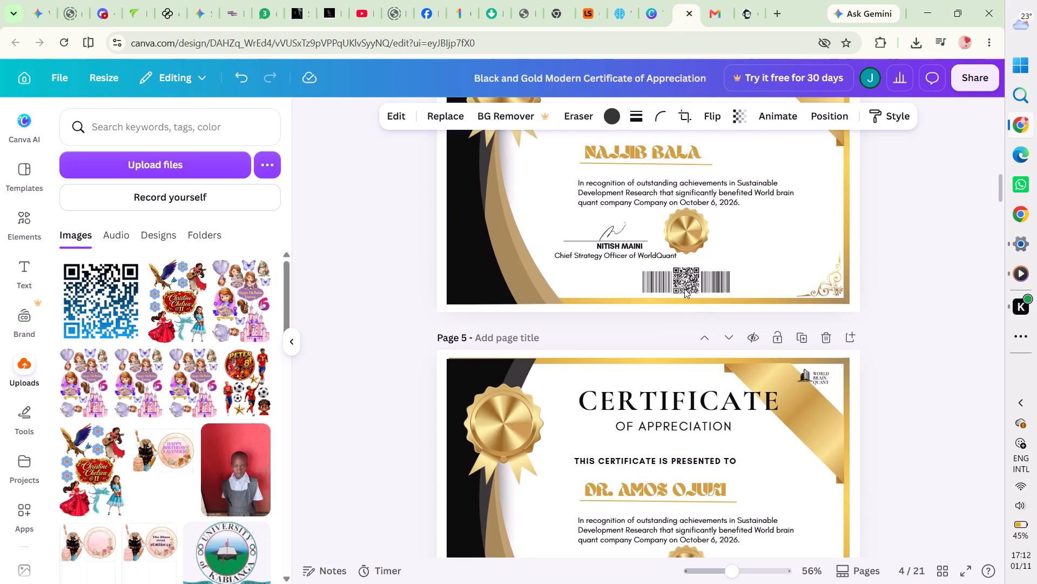
click(813, 244)
Move page 2's QR code leftward to the middle of the barcode and nudge it slightly up.
scroll(813, 244, up, 4)
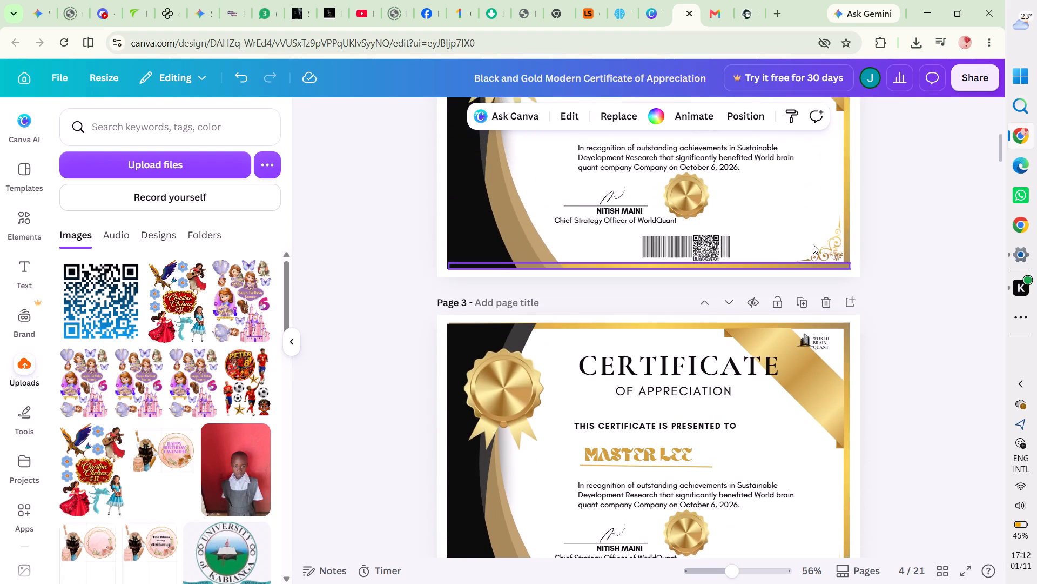
drag(705, 260, 685, 260)
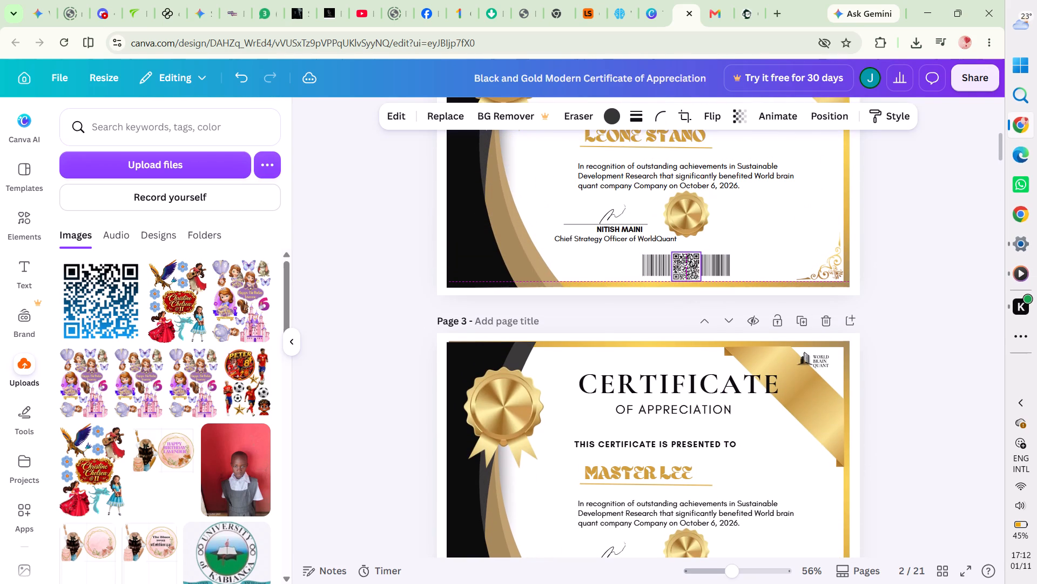
drag(685, 260, 686, 260)
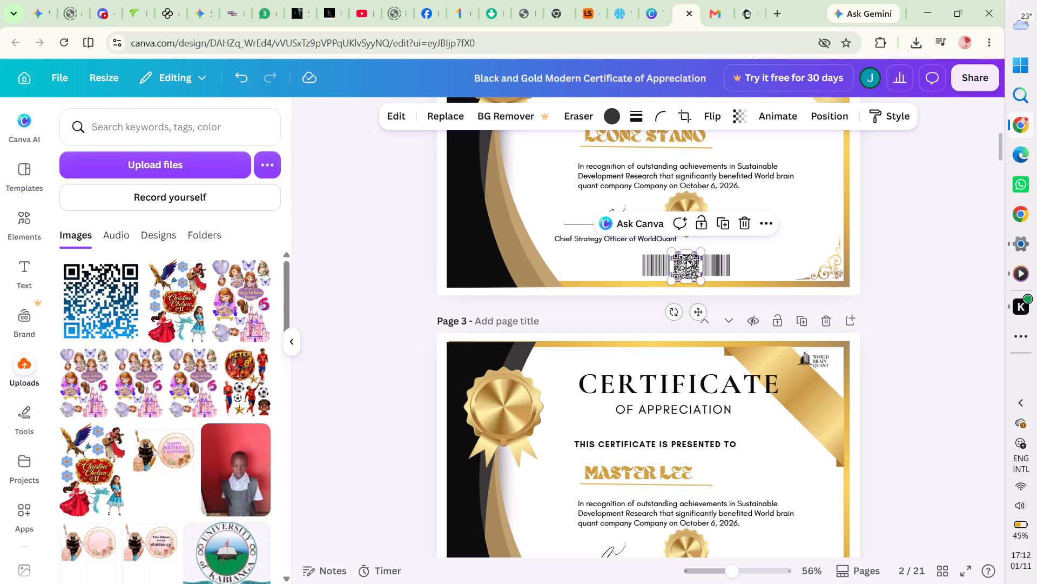
key(Up)
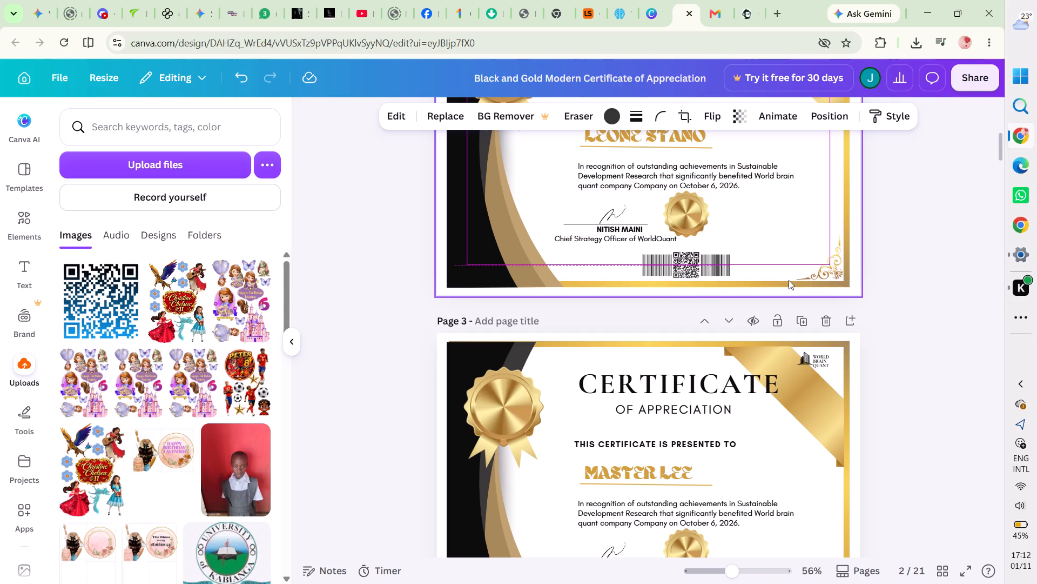
key(Up)
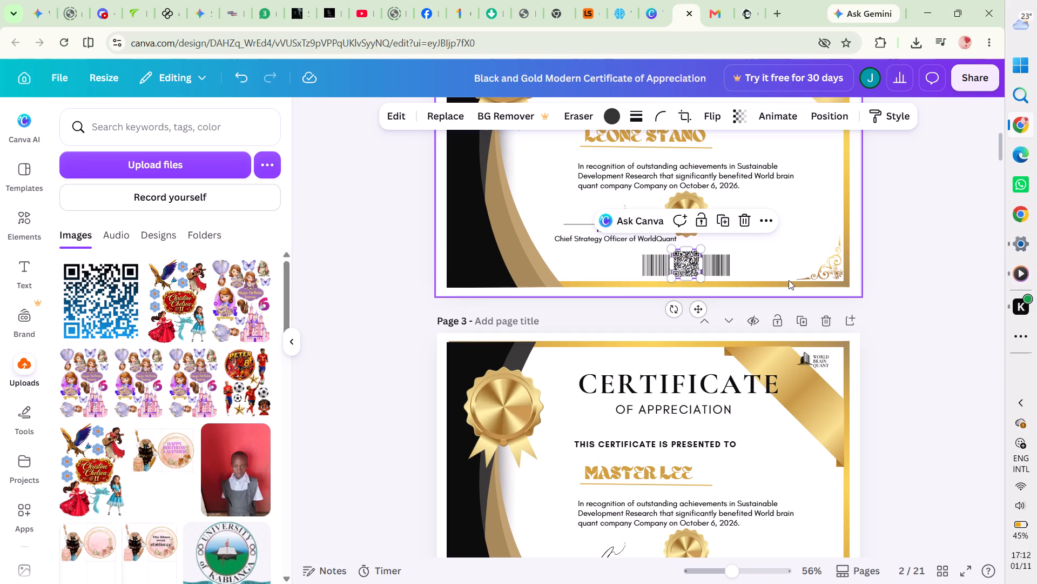
Deselect page 2's QR code and move page 1's barcode rightward so it extends beneath the QR code.
click(941, 315)
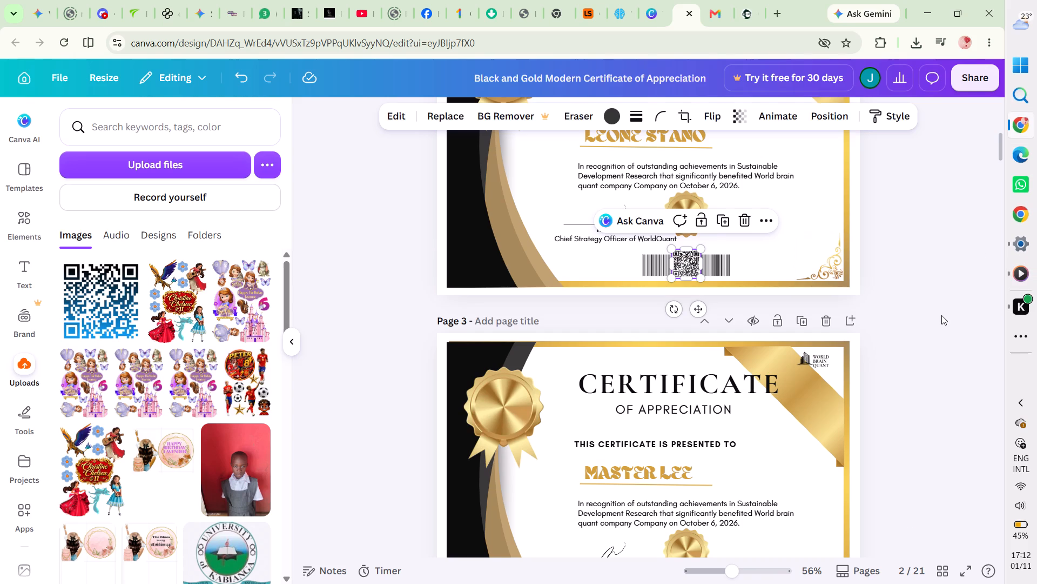
scroll(934, 382, up, 6)
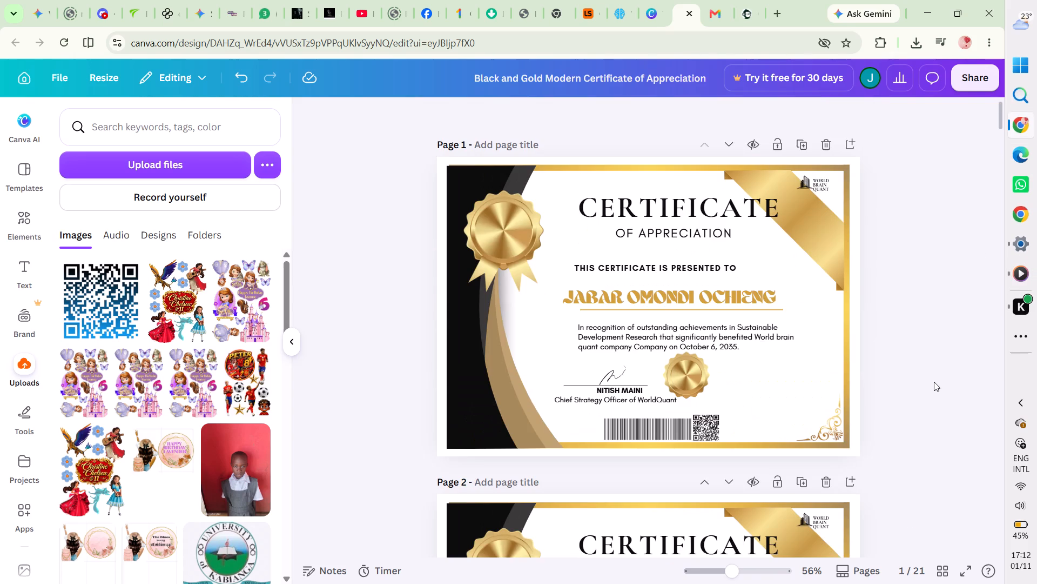
drag(668, 429, 682, 426)
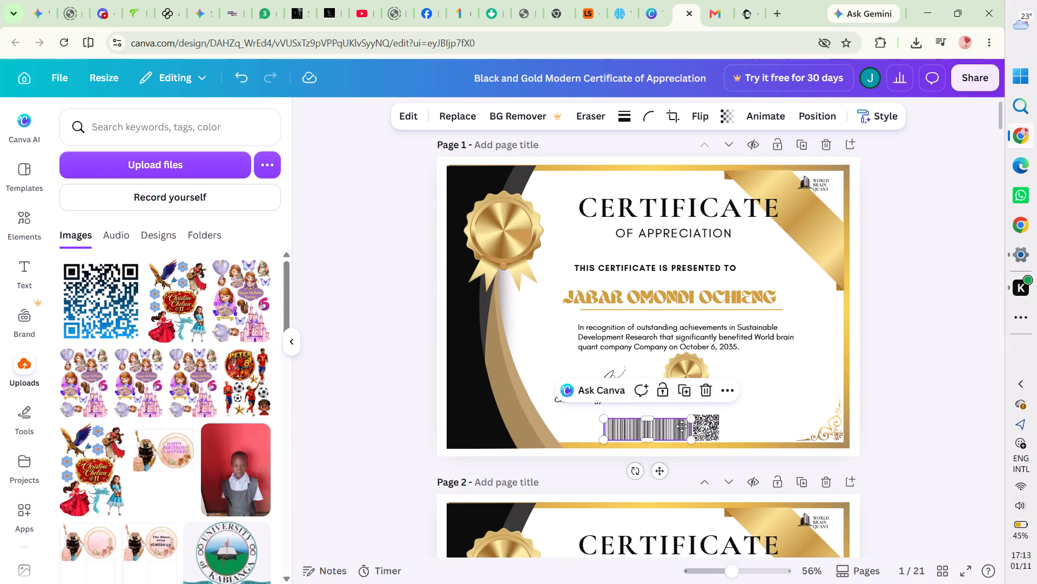
drag(682, 426, 688, 426)
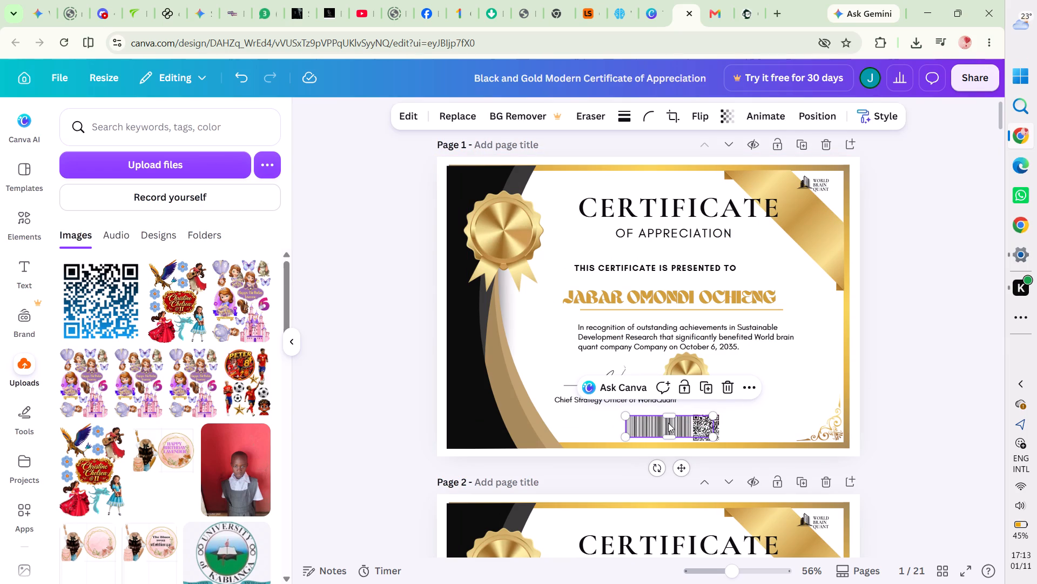
click(668, 422)
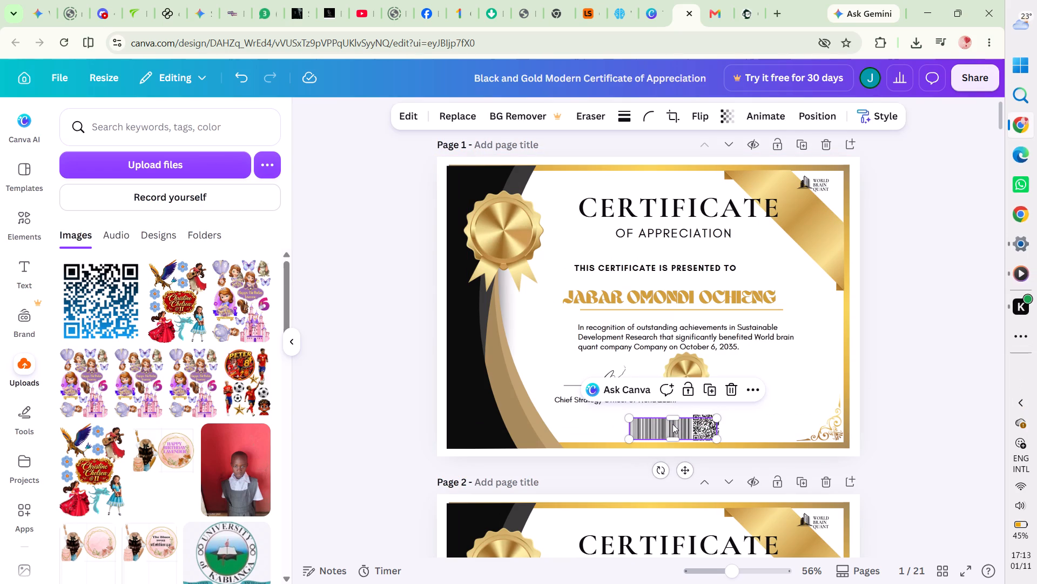
click(771, 411)
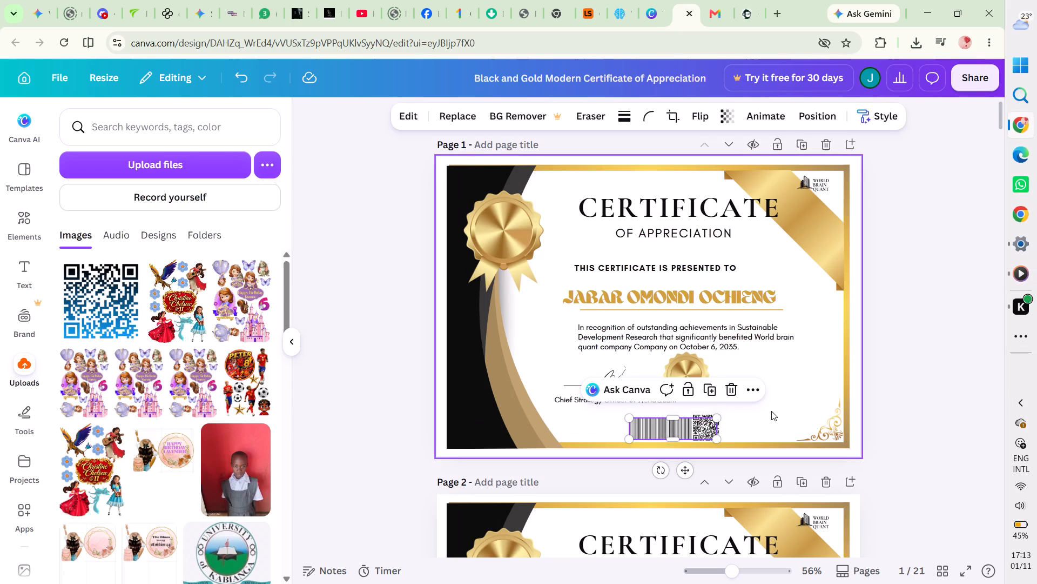
Move page 1's QR code leftward onto the barcode and slightly up, fine-tuning its horizontal position to align with the gold seal above.
drag(708, 417, 674, 422)
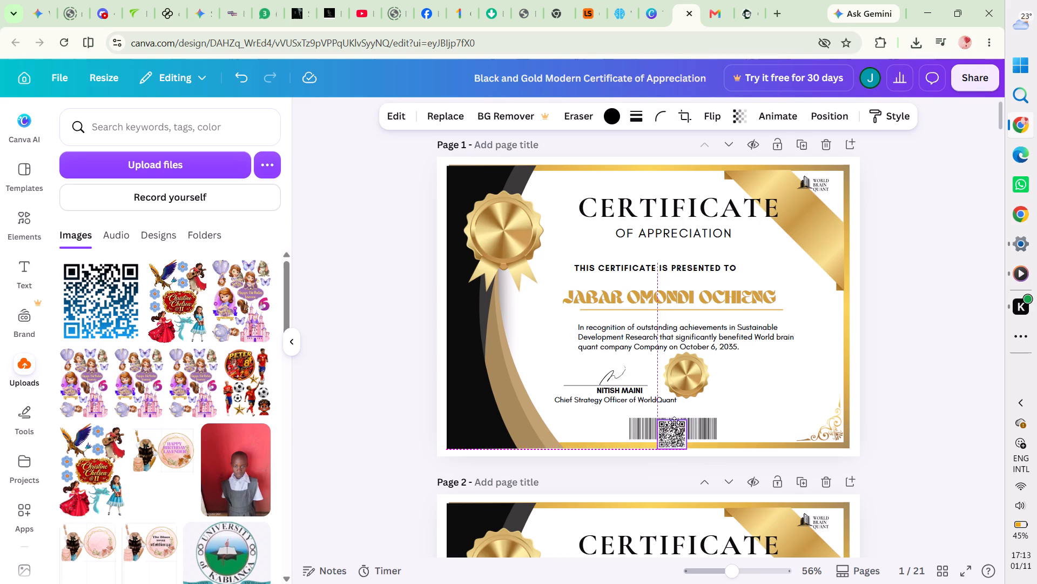
drag(674, 422, 677, 421)
drag(681, 428, 695, 421)
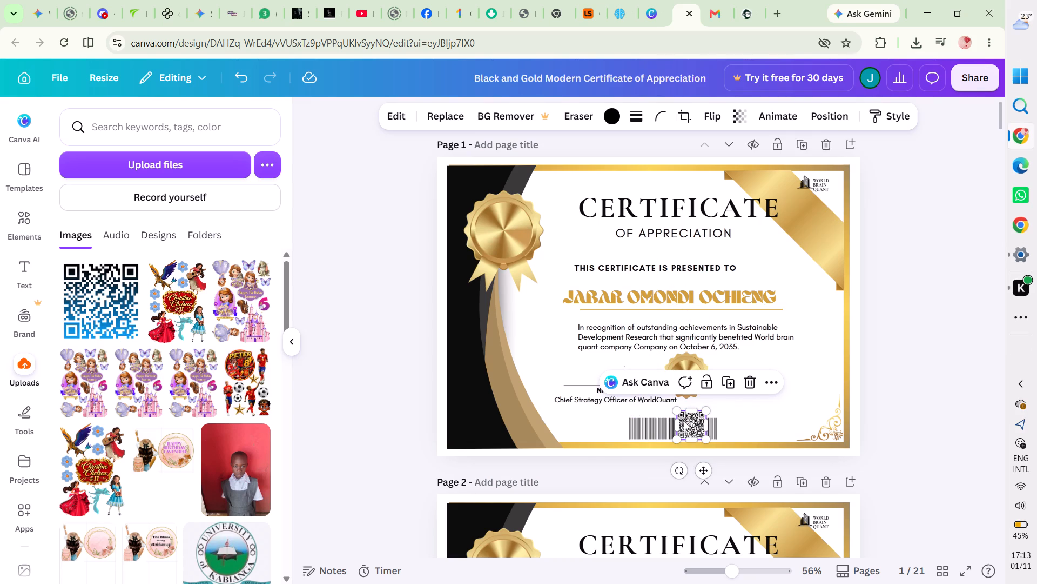
key(Left)
key(Left)
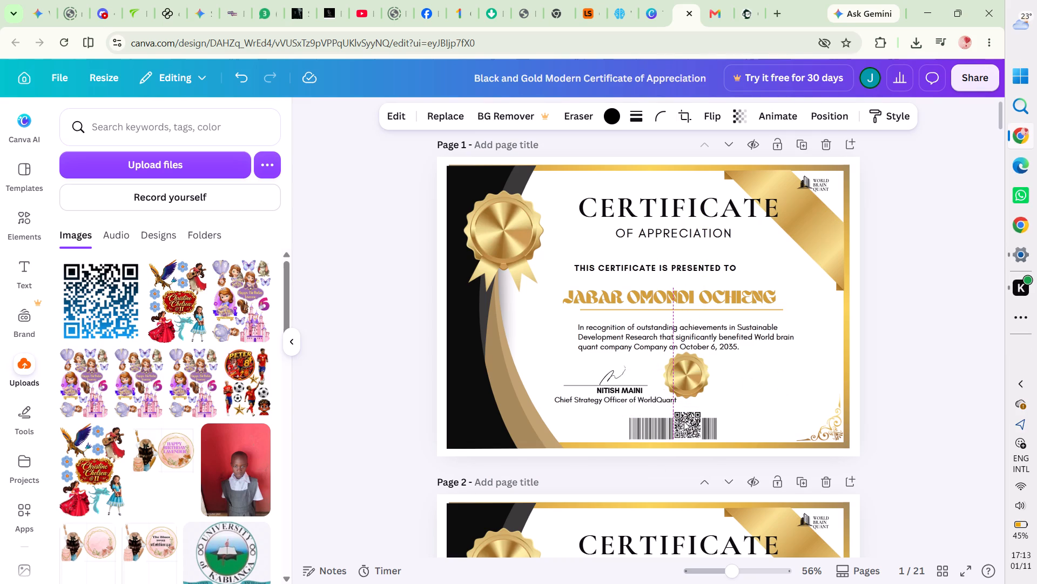
key(Left)
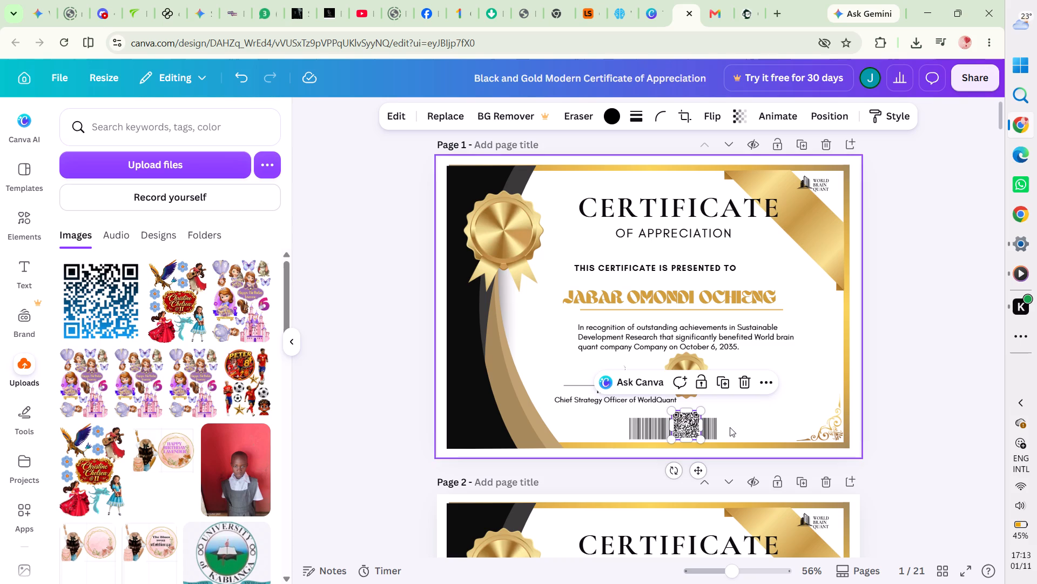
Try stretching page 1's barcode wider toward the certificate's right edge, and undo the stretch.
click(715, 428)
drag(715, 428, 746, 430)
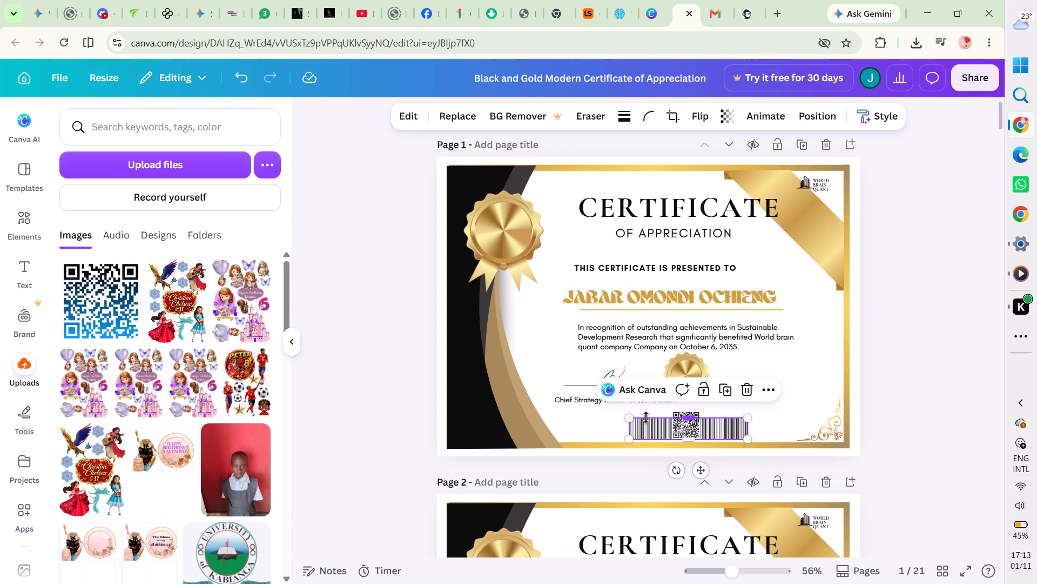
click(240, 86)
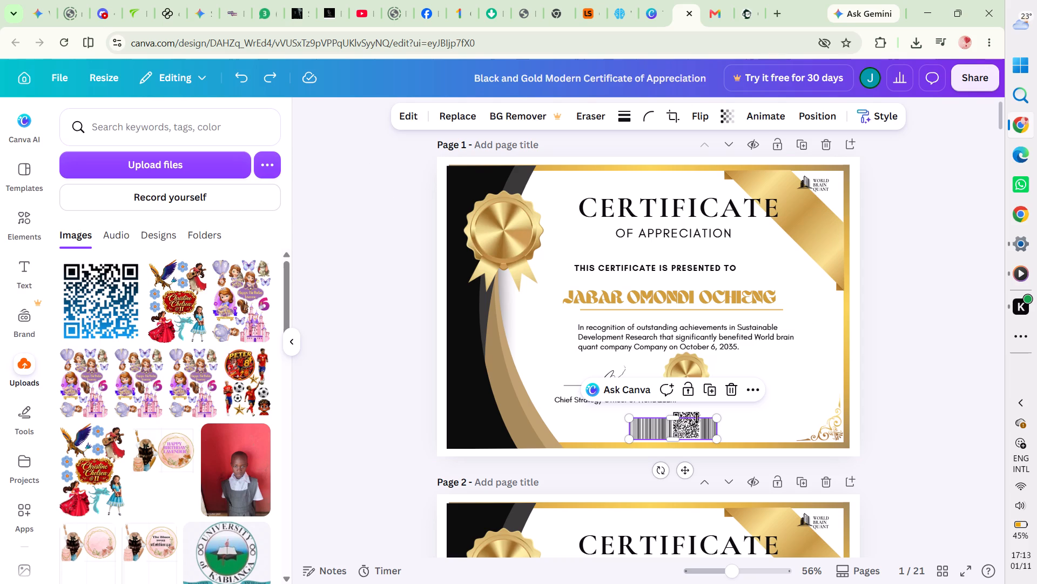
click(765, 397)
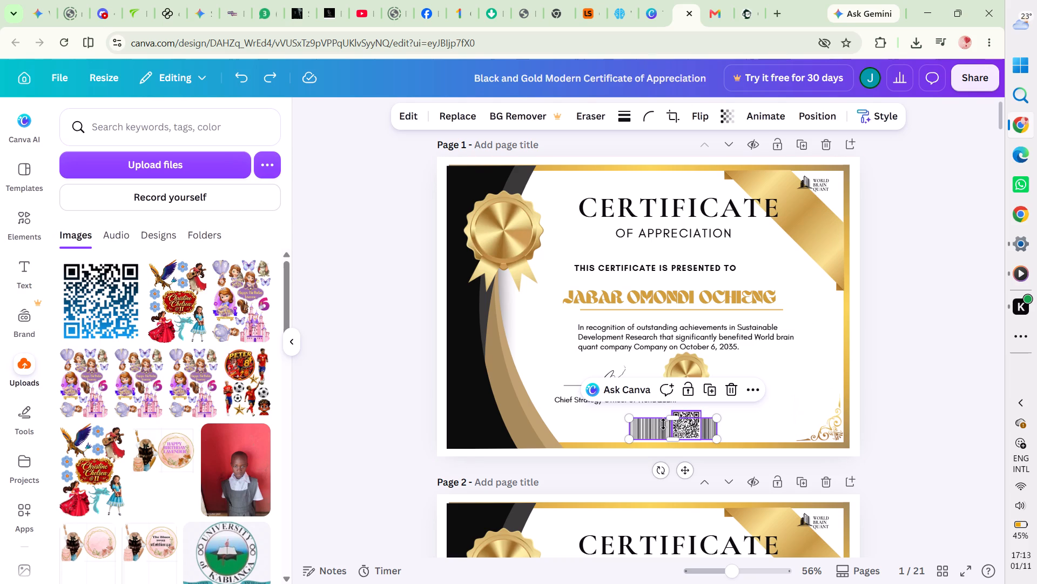
Move page 1's barcode slightly rightward until the QR code sits at its middle, and deselect it.
drag(645, 428, 654, 428)
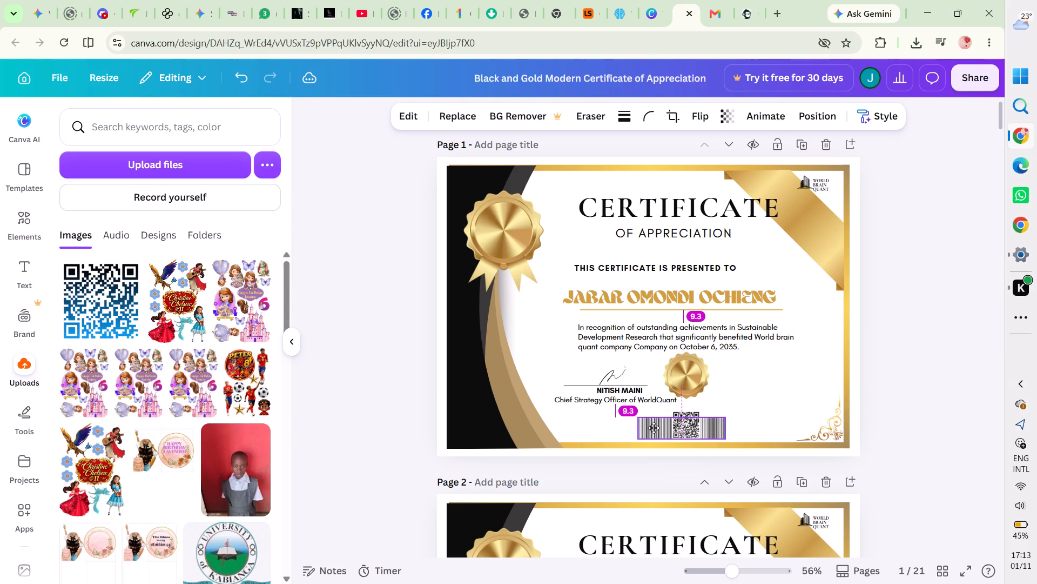
drag(654, 428, 658, 428)
click(762, 426)
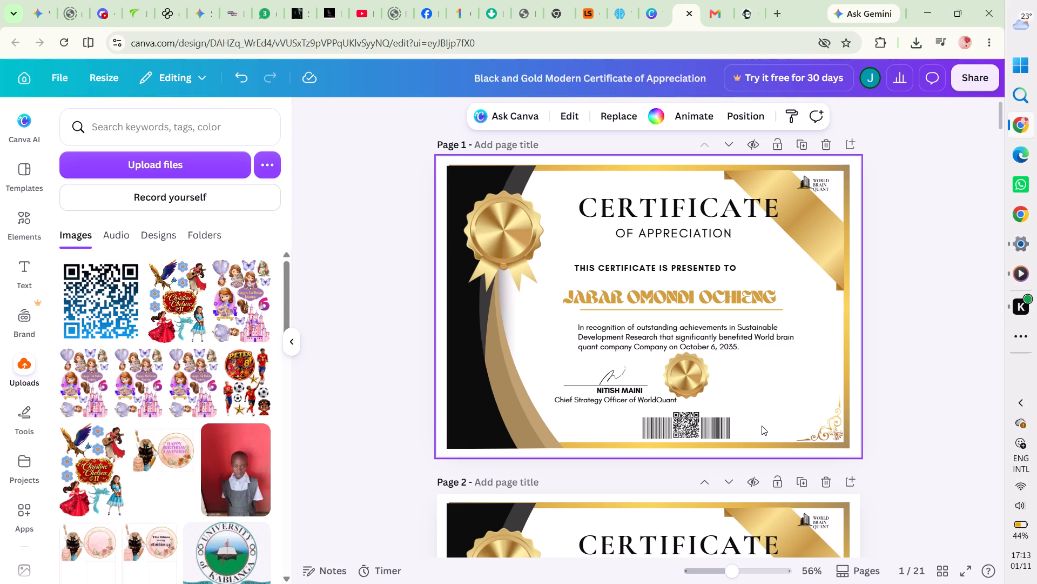
Check the QR code placement over the barcodes on the pages following page 1.
scroll(762, 426, down, 4)
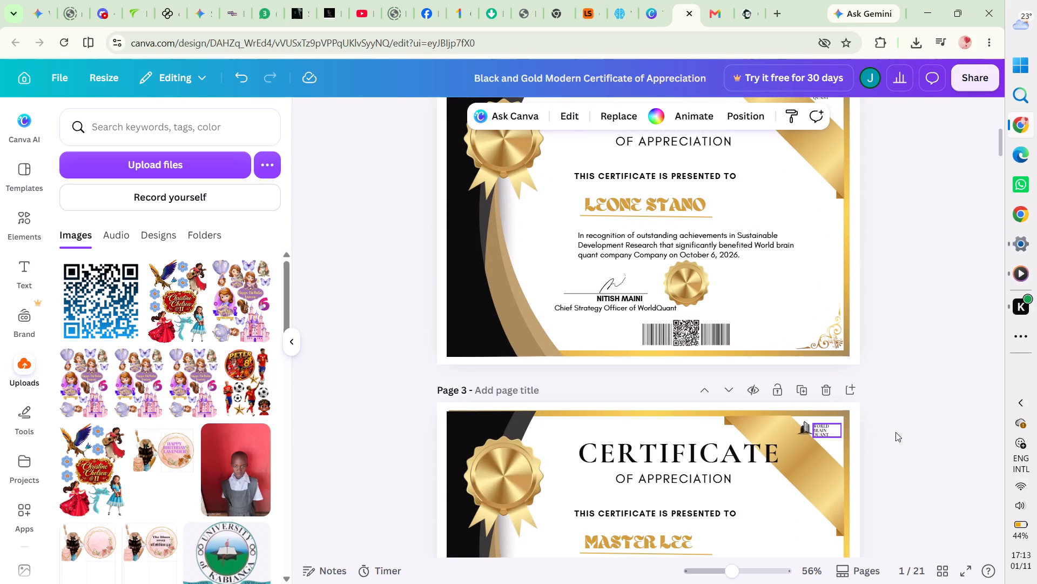
Check the barcode, QR code and corner ribbon placement on the certificates from page 2 through page 11.
click(922, 439)
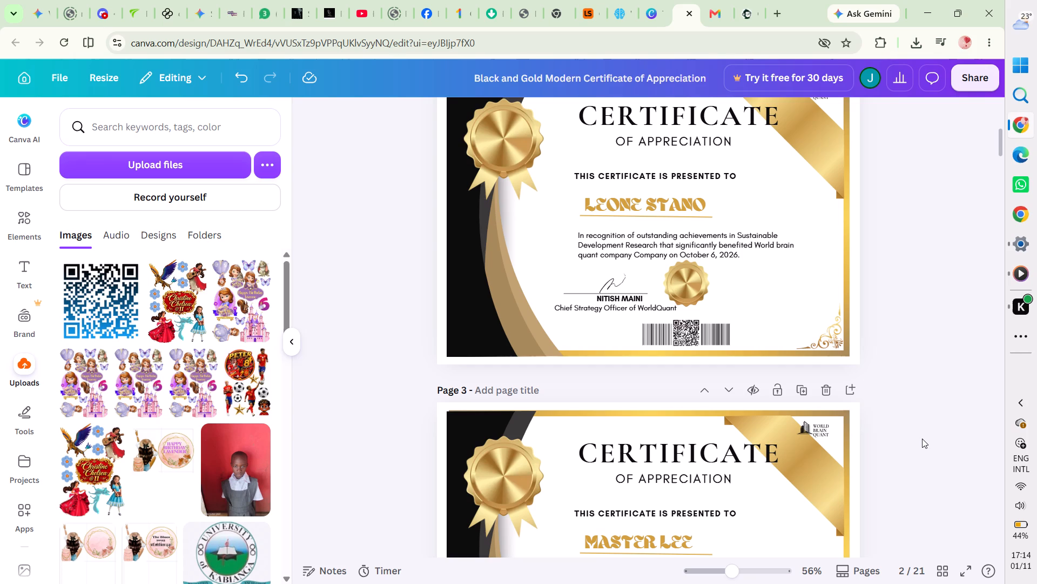
scroll(922, 439, down, 3)
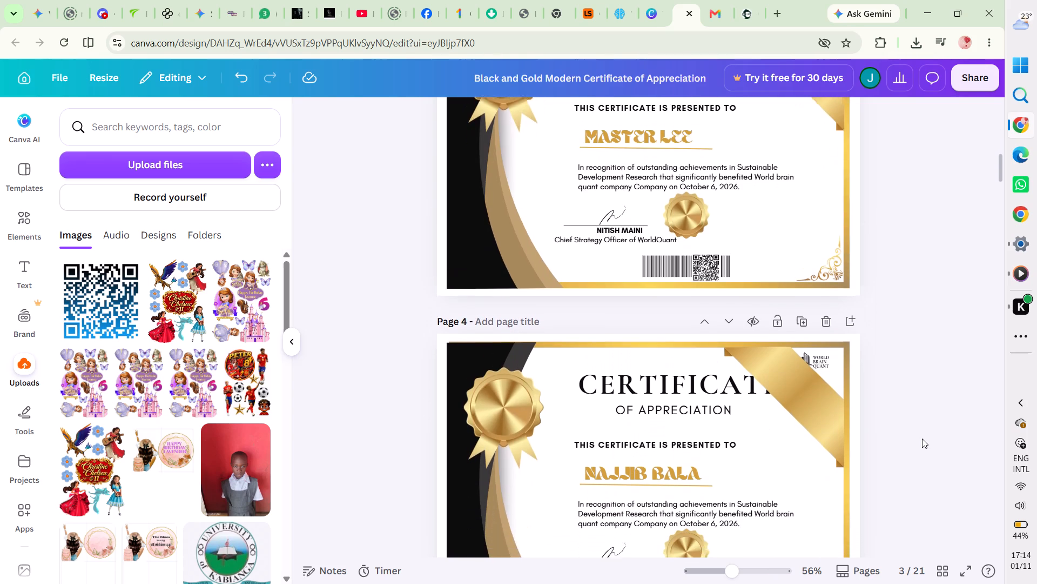
scroll(922, 439, down, 4)
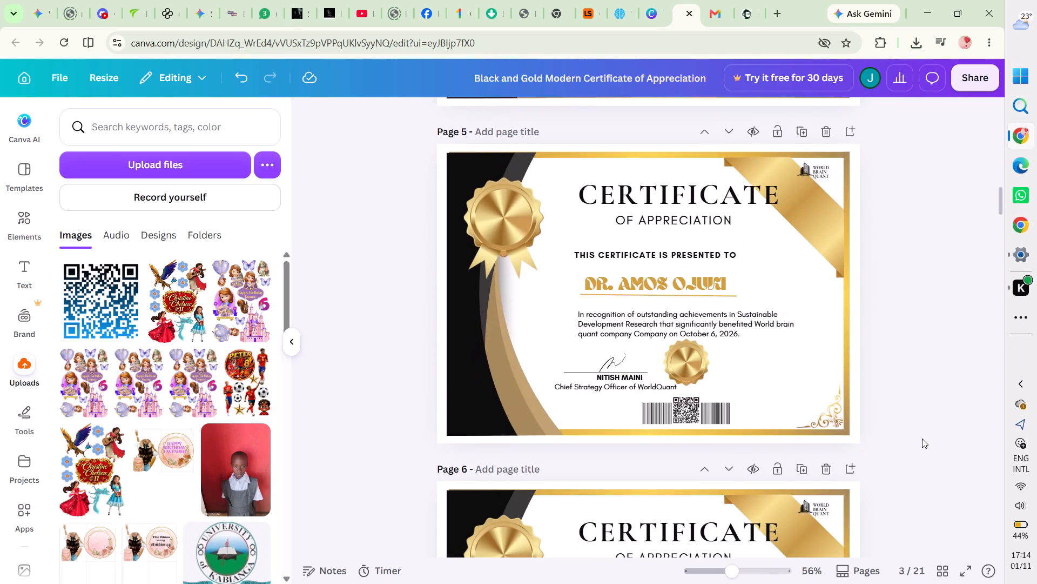
scroll(922, 439, down, 3)
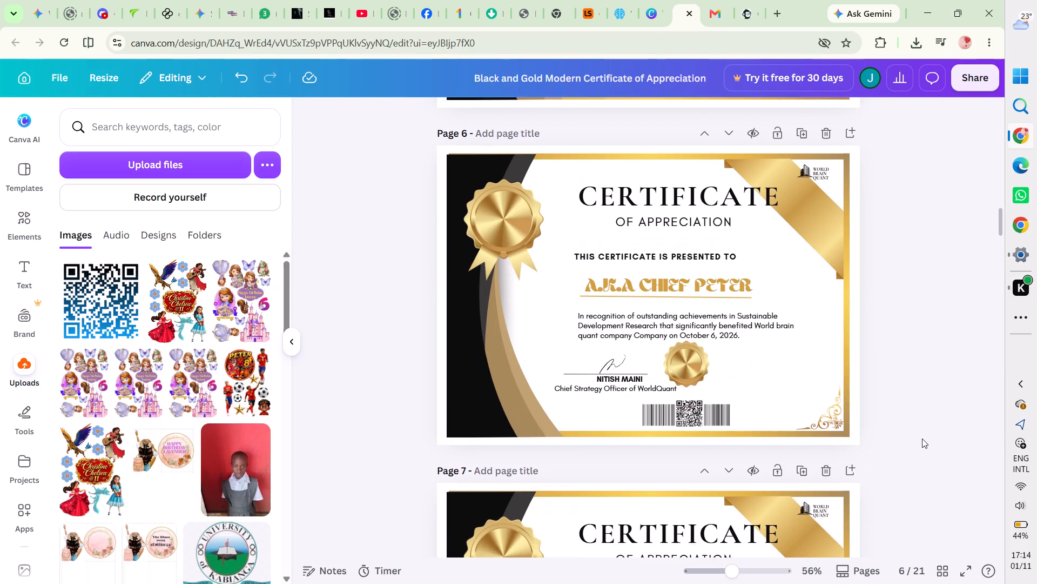
scroll(922, 439, down, 2)
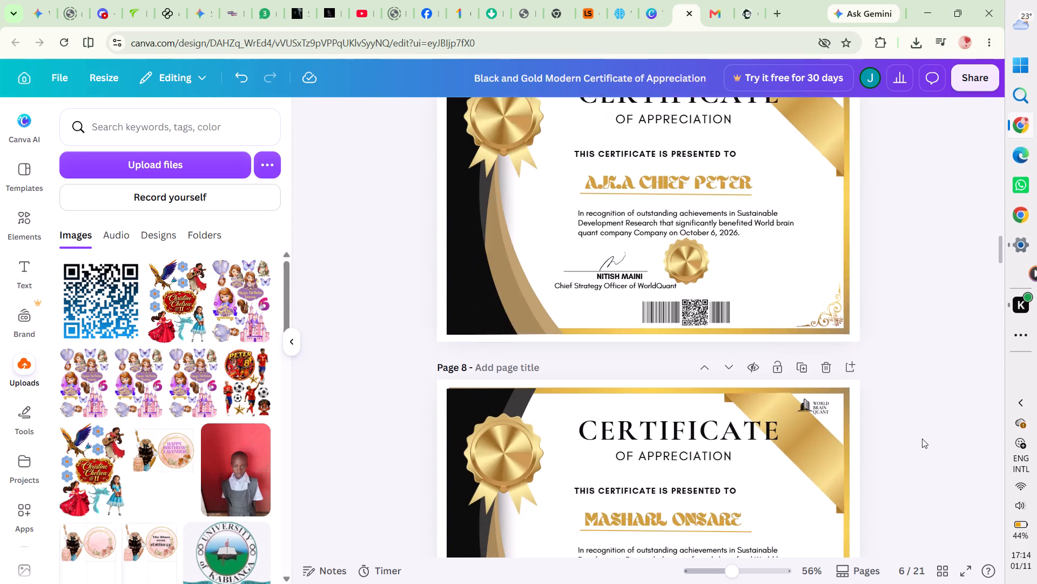
scroll(922, 439, down, 2)
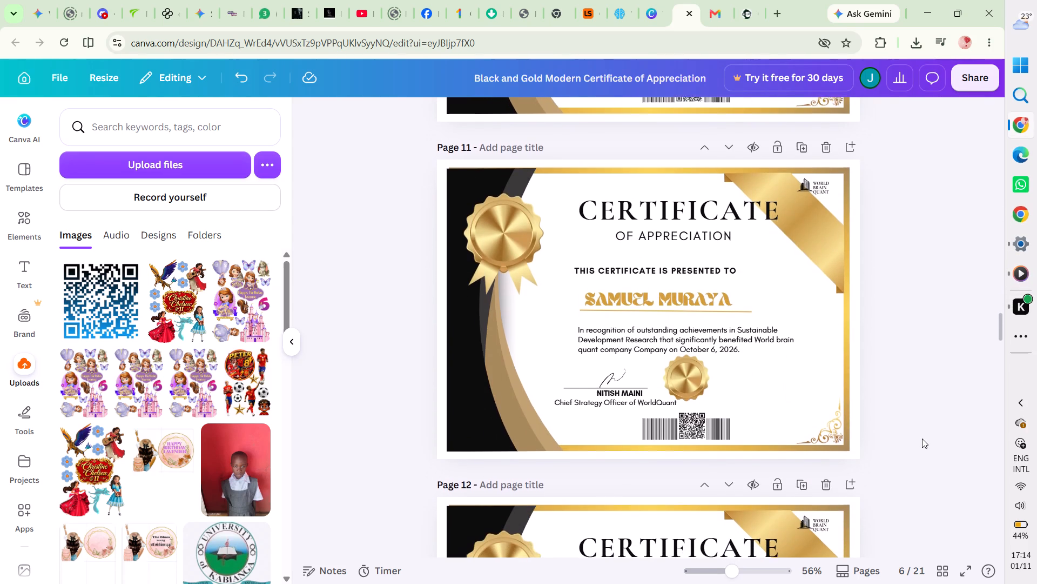
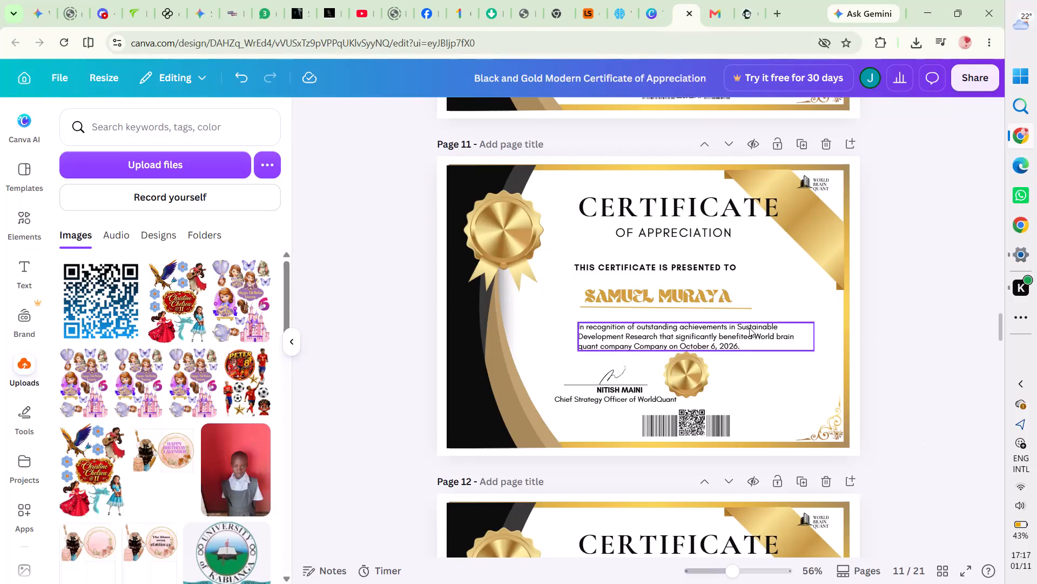
Check the QR code placement over the barcodes on pages 9 through 20.
scroll(749, 328, down, 4)
scroll(749, 328, up, 4)
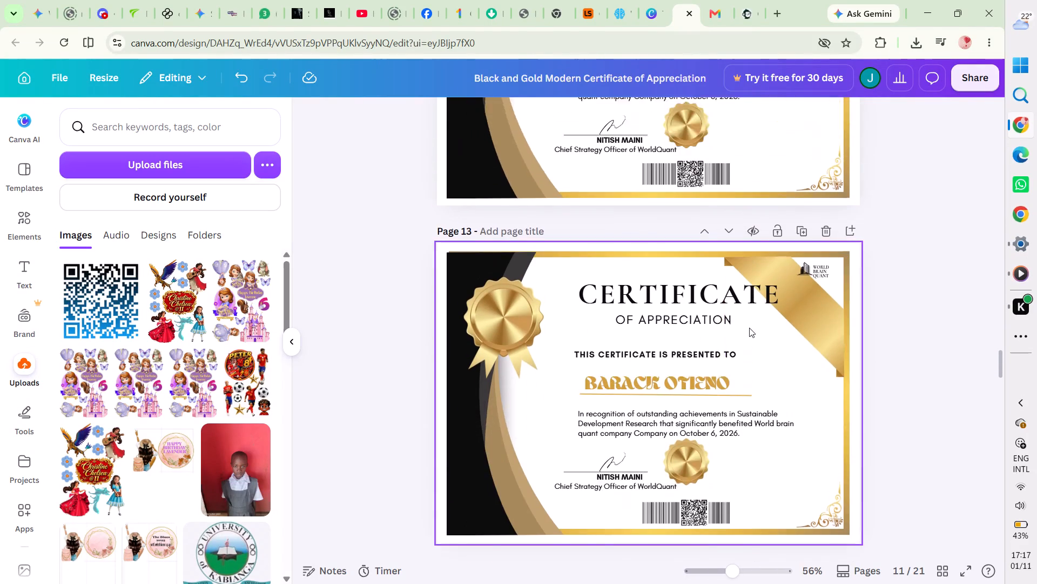
scroll(749, 328, up, 4)
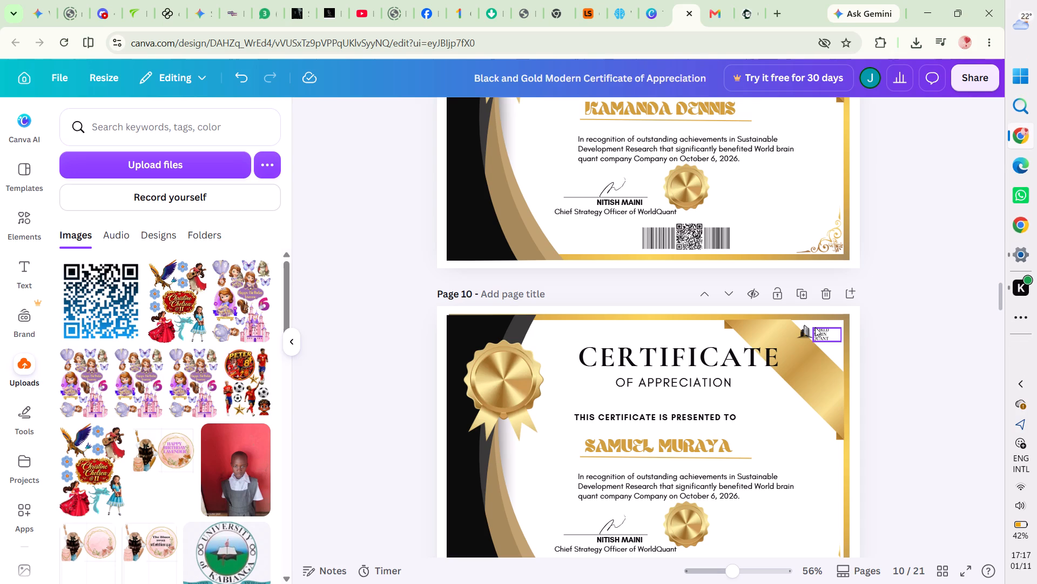
scroll(815, 327, down, 1)
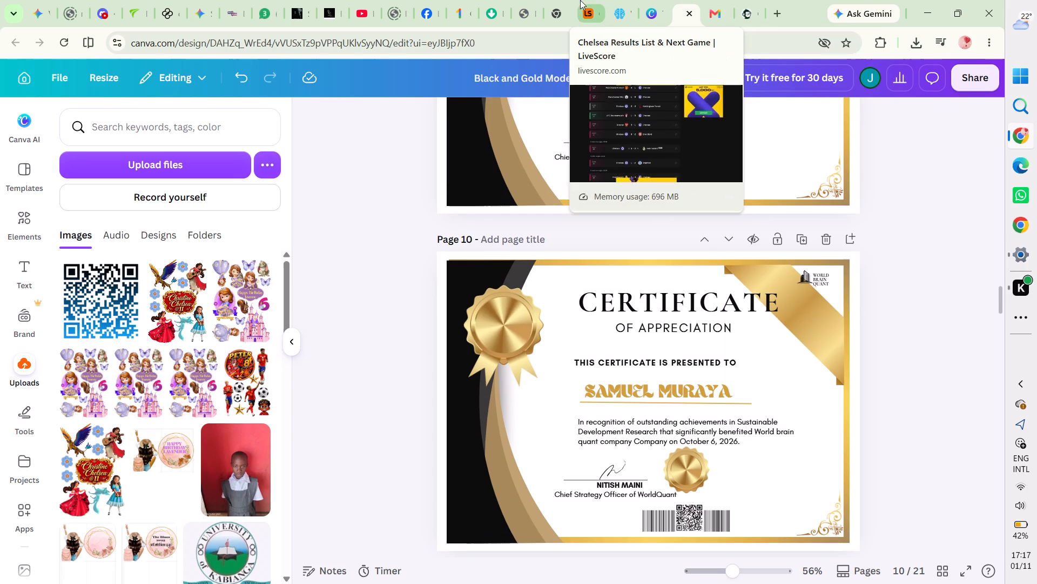
scroll(483, 410, down, 11)
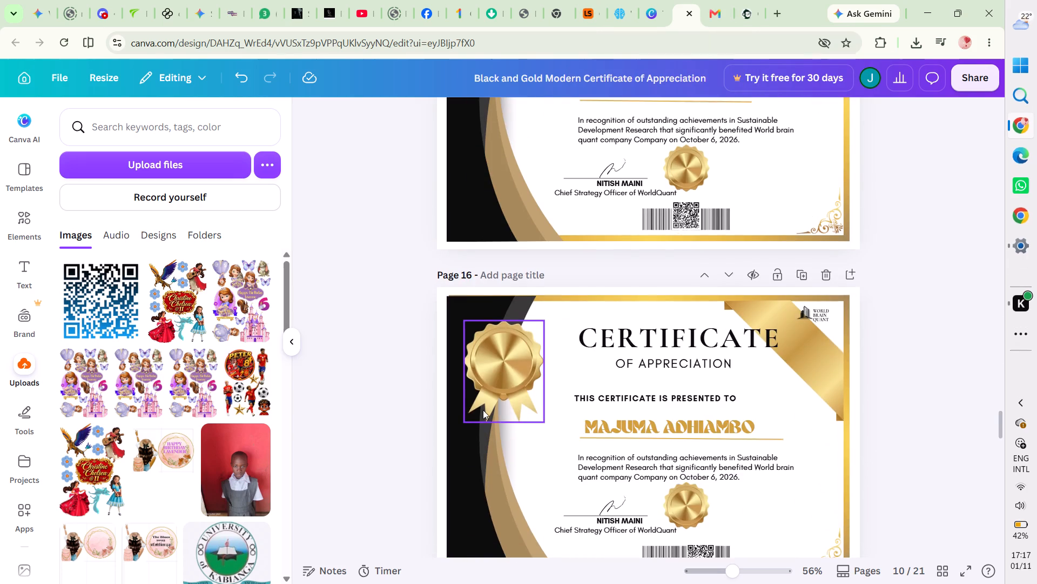
scroll(483, 410, down, 4)
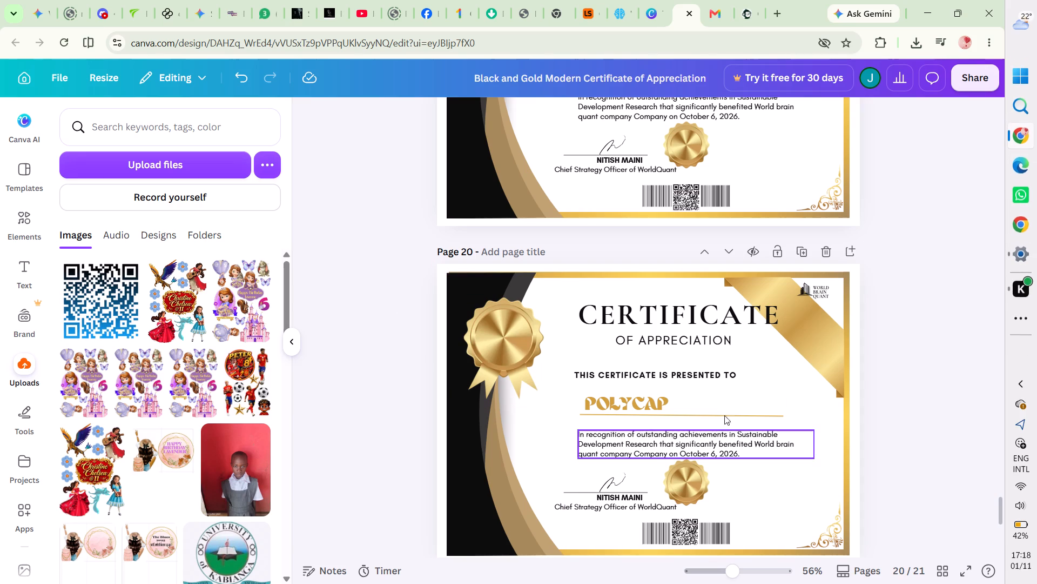
Collapse the uploads side panel so only the certificate pages fill the workspace.
click(292, 334)
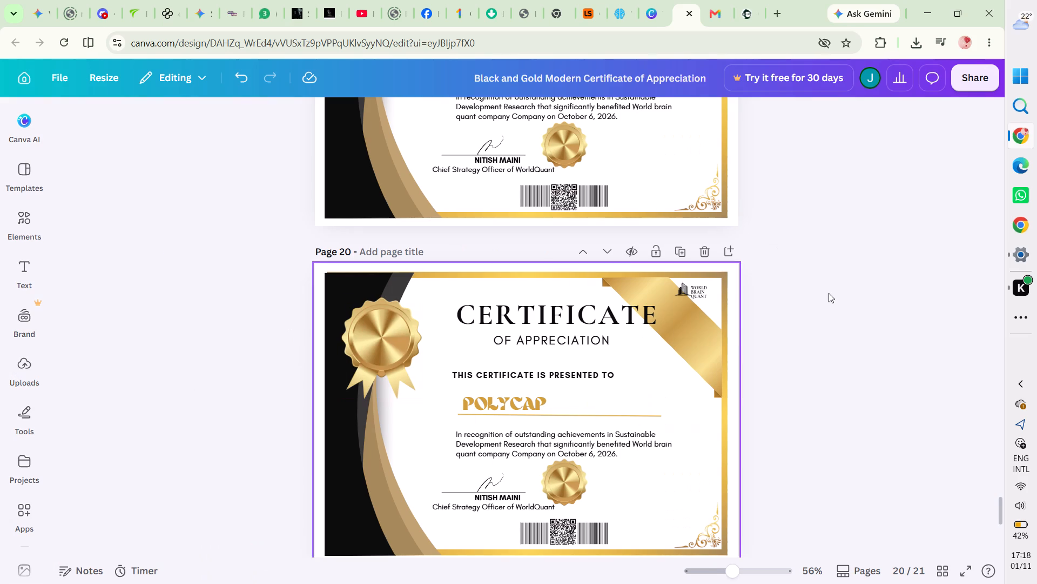
Review the QR codes on the last certificates up to page 21, and go back through the set to page 8.
scroll(785, 492, down, 10)
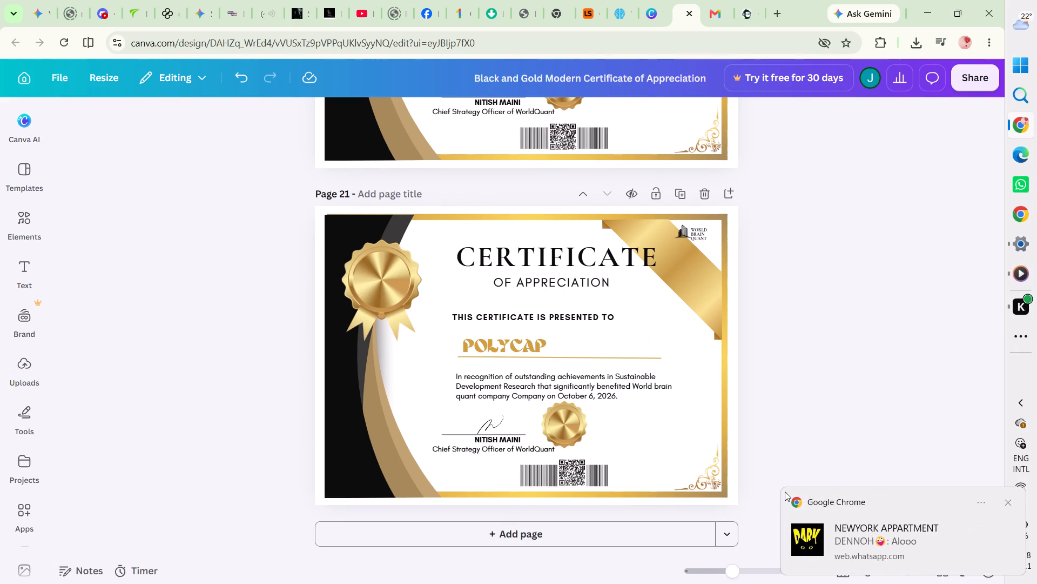
scroll(785, 492, up, 8)
scroll(633, 359, up, 4)
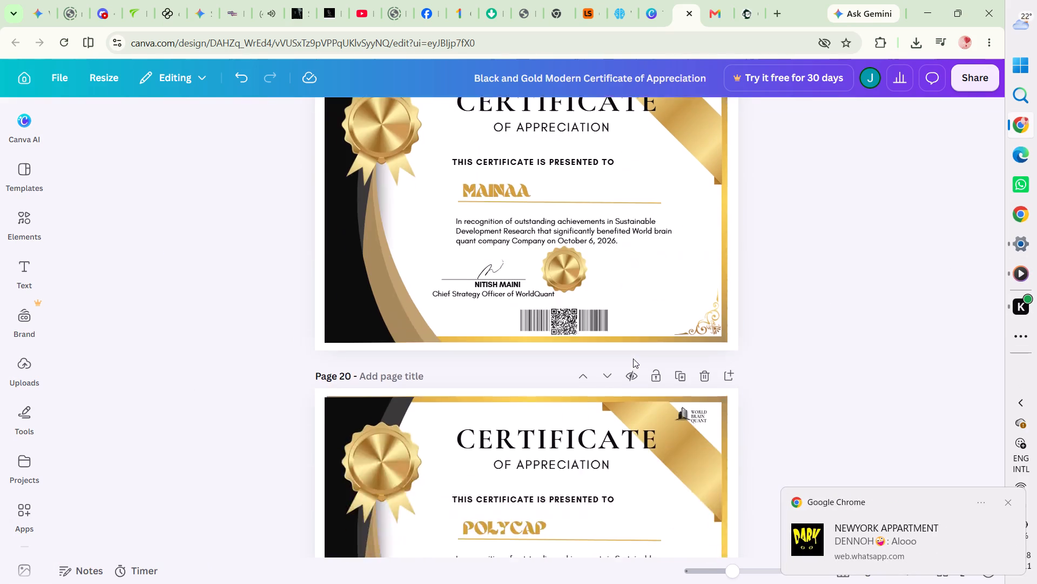
scroll(633, 359, up, 12)
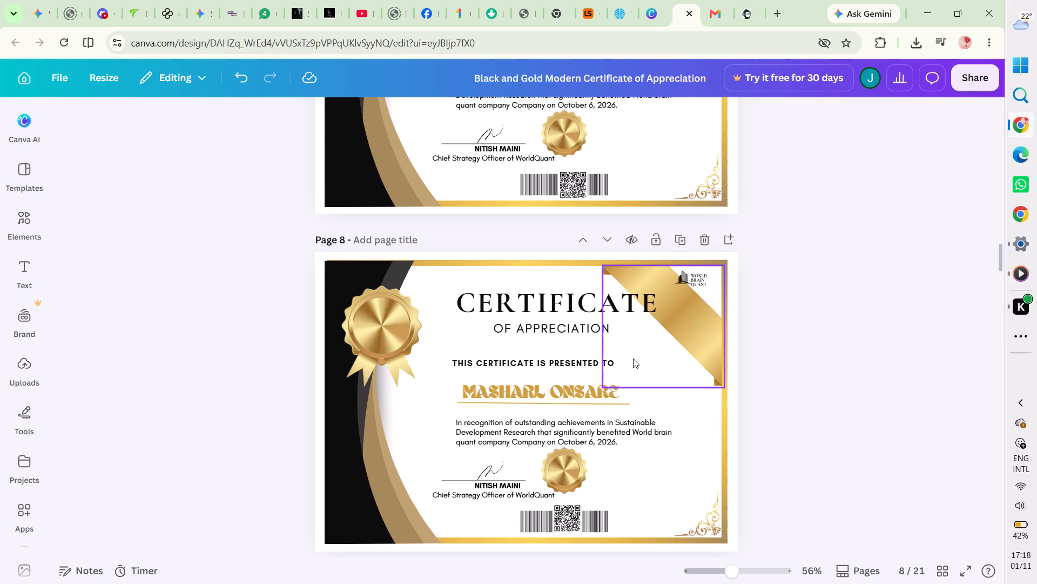
Send the gold corner ribbon on page 4 backward until the CERTIFICATE title and the logo sit in front of it.
click(790, 377)
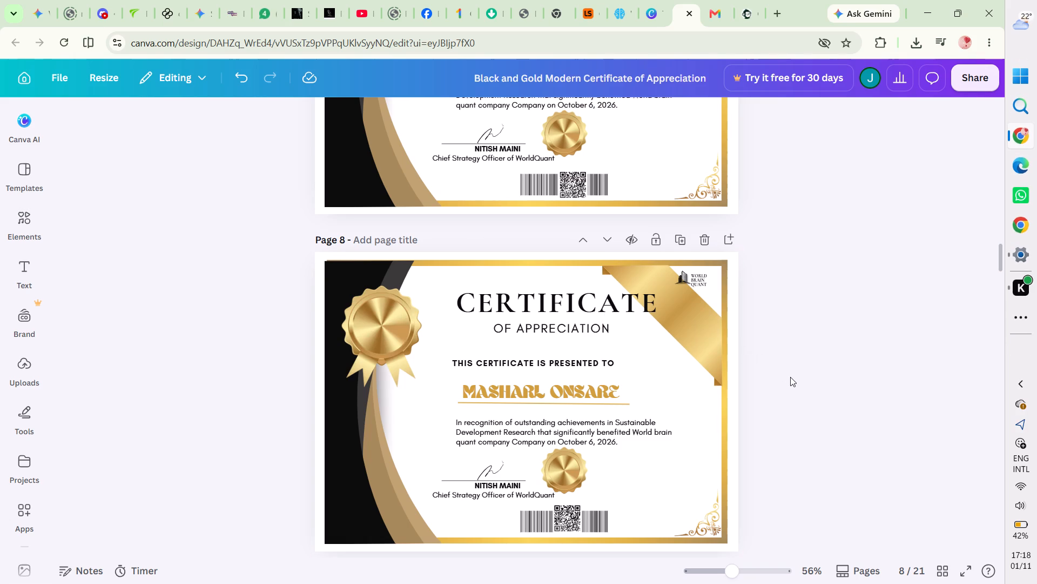
scroll(786, 472, up, 3)
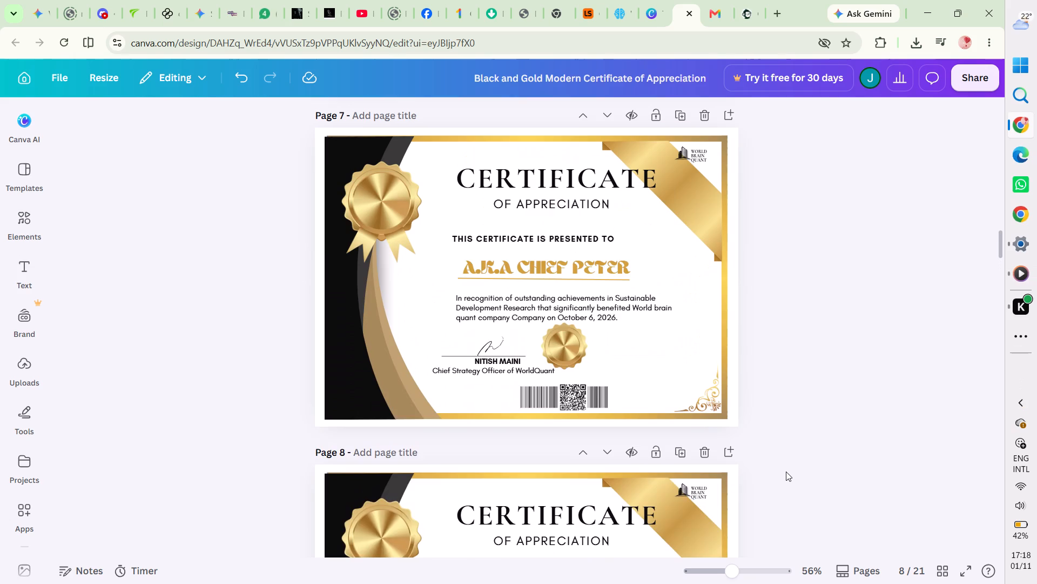
scroll(786, 472, up, 4)
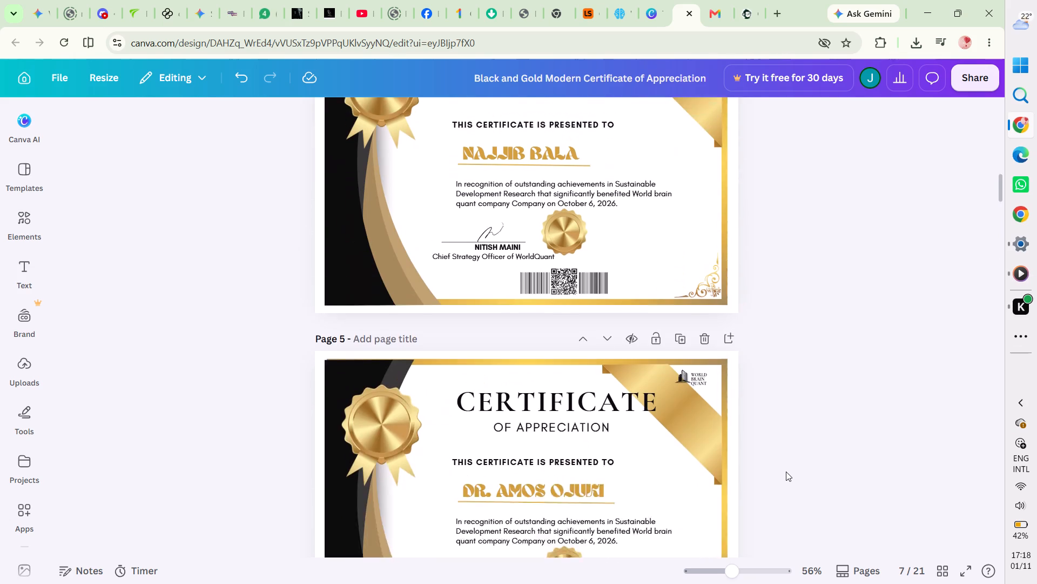
scroll(786, 472, up, 4)
scroll(786, 472, down, 1)
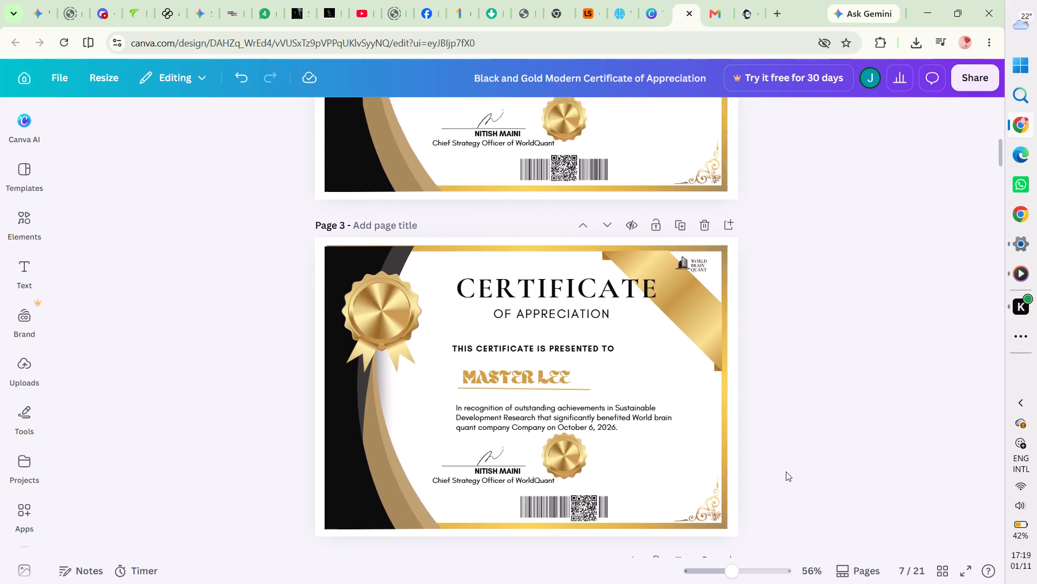
scroll(786, 472, down, 2)
click(688, 406)
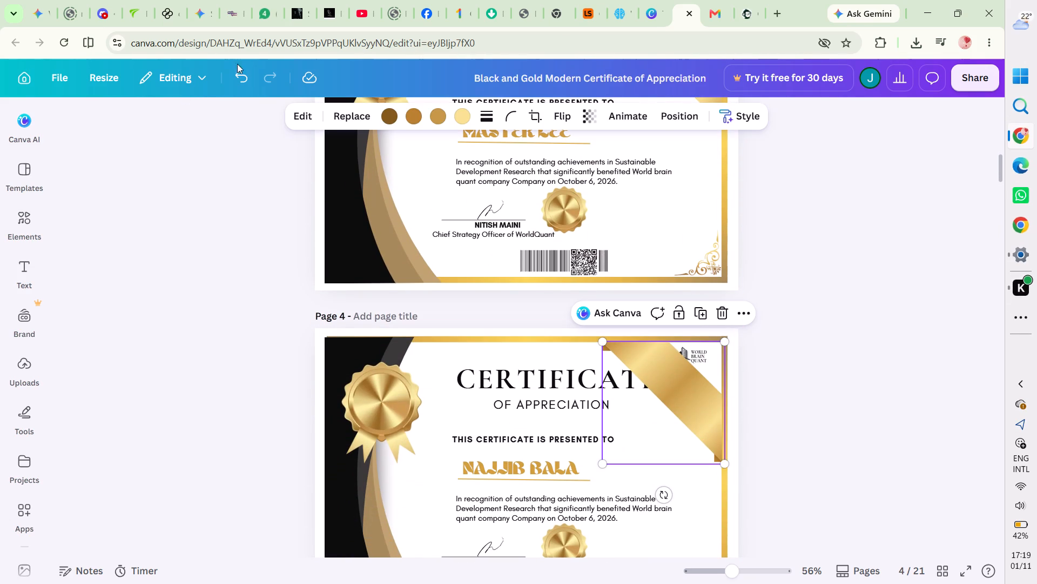
click(682, 118)
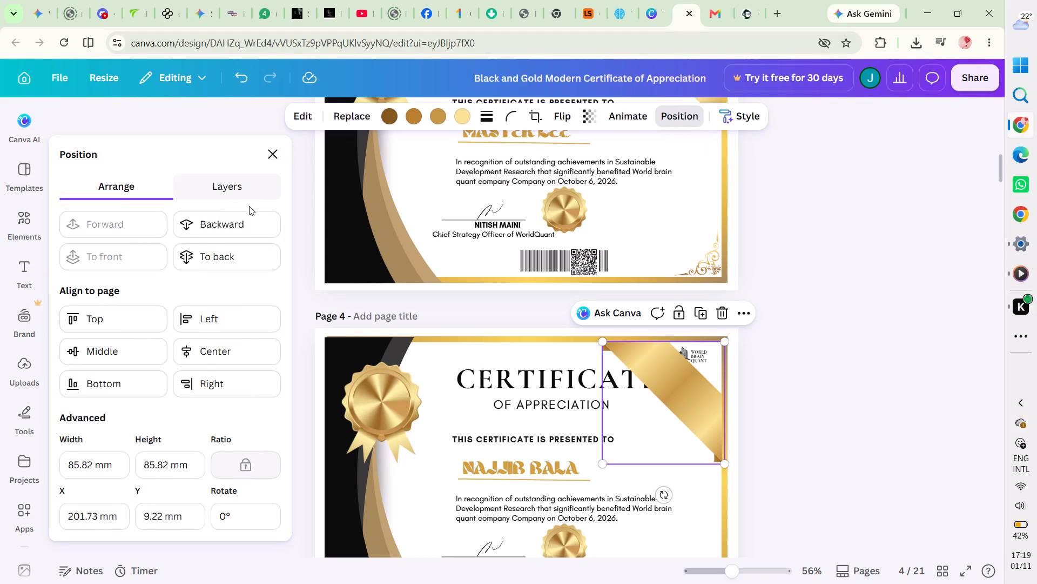
triple_click(241, 218)
click(241, 218)
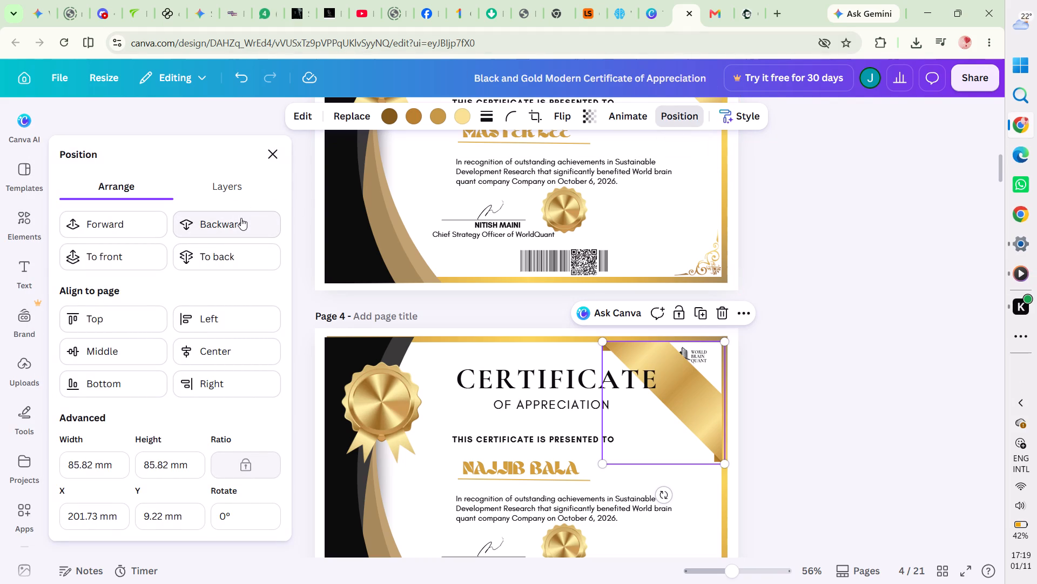
click(241, 218)
click(241, 218)
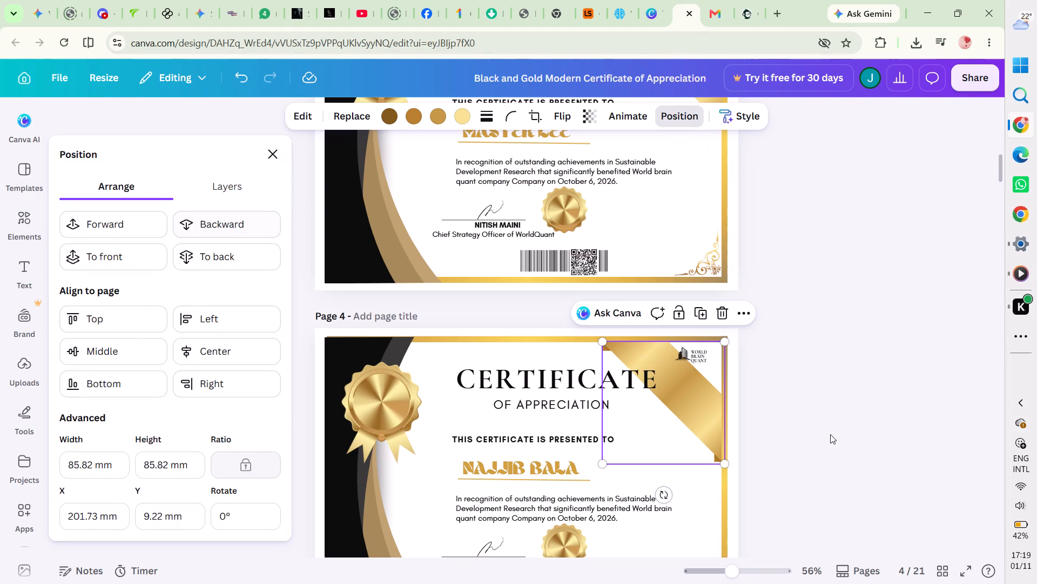
click(830, 434)
click(830, 434)
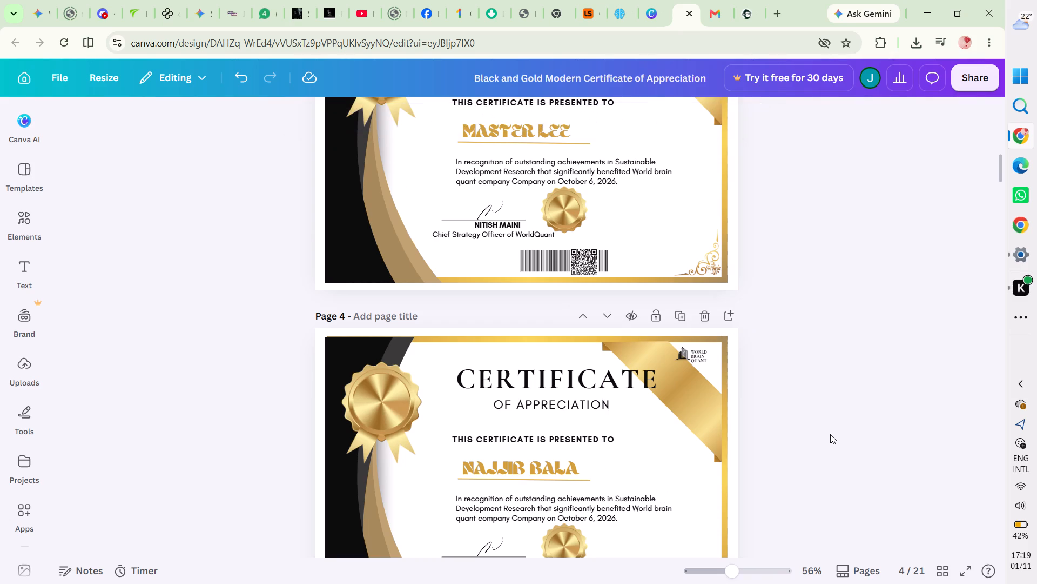
Check the ribbon layering, logo and barcode with QR code on the certificates from page 4 through page 8.
scroll(830, 434, down, 1)
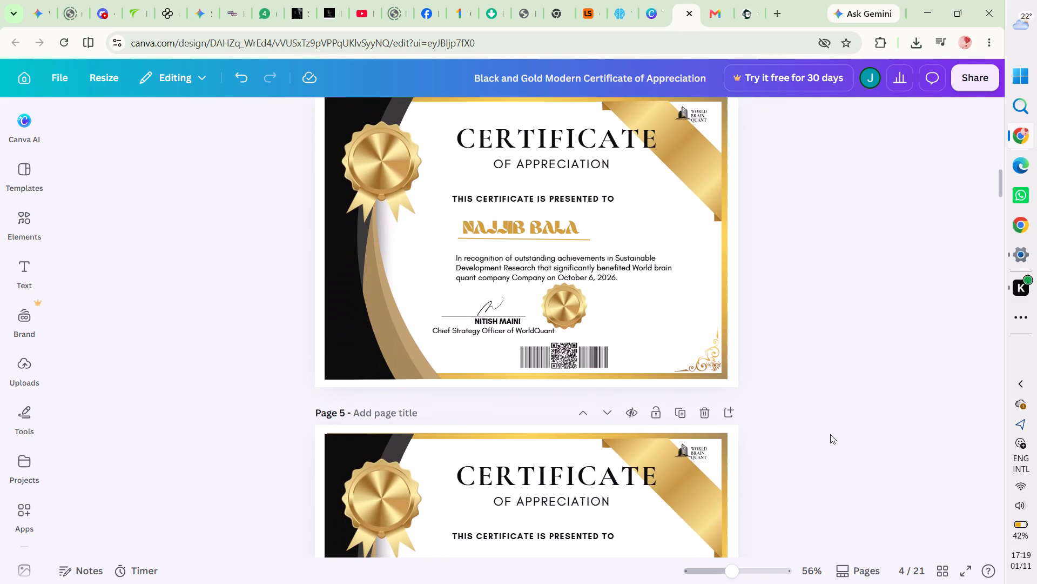
scroll(830, 434, down, 2)
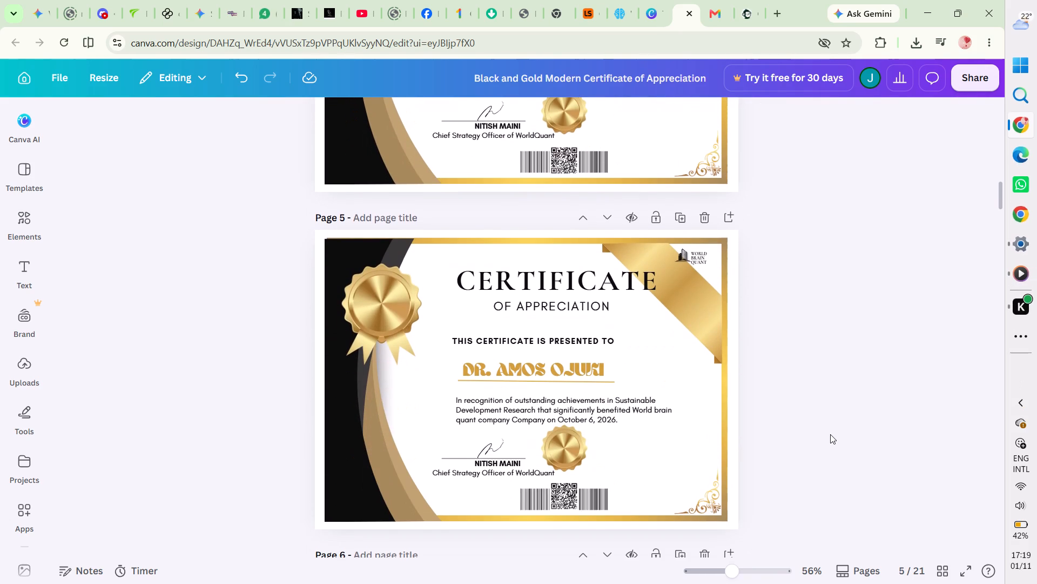
scroll(830, 434, down, 1)
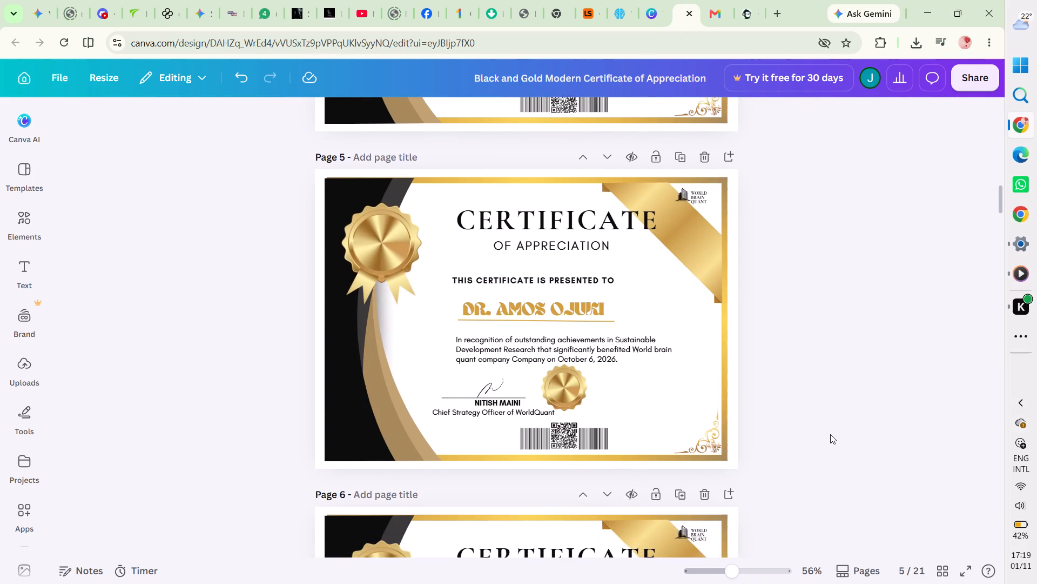
scroll(830, 434, down, 1)
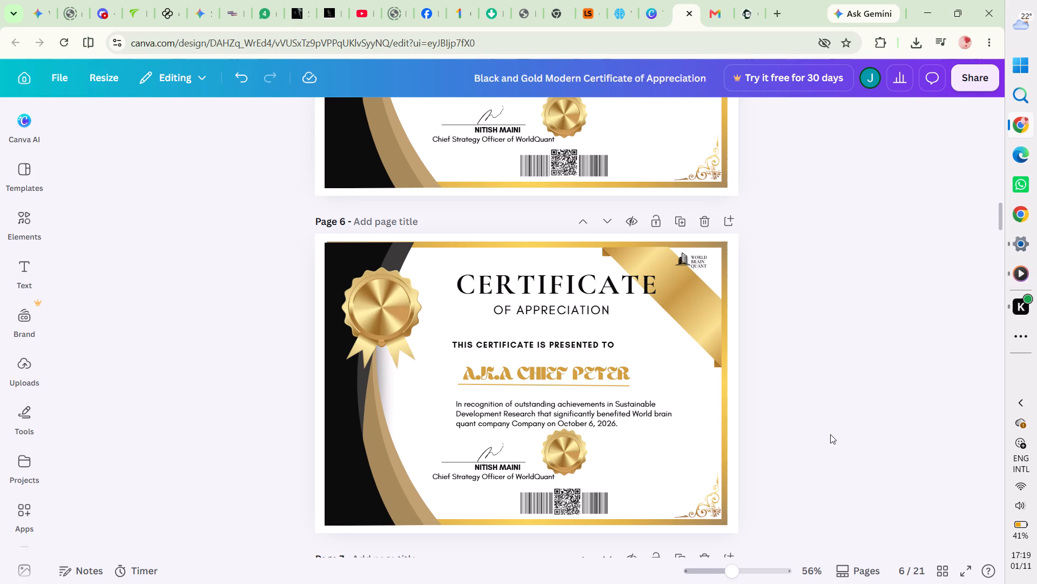
scroll(830, 434, down, 3)
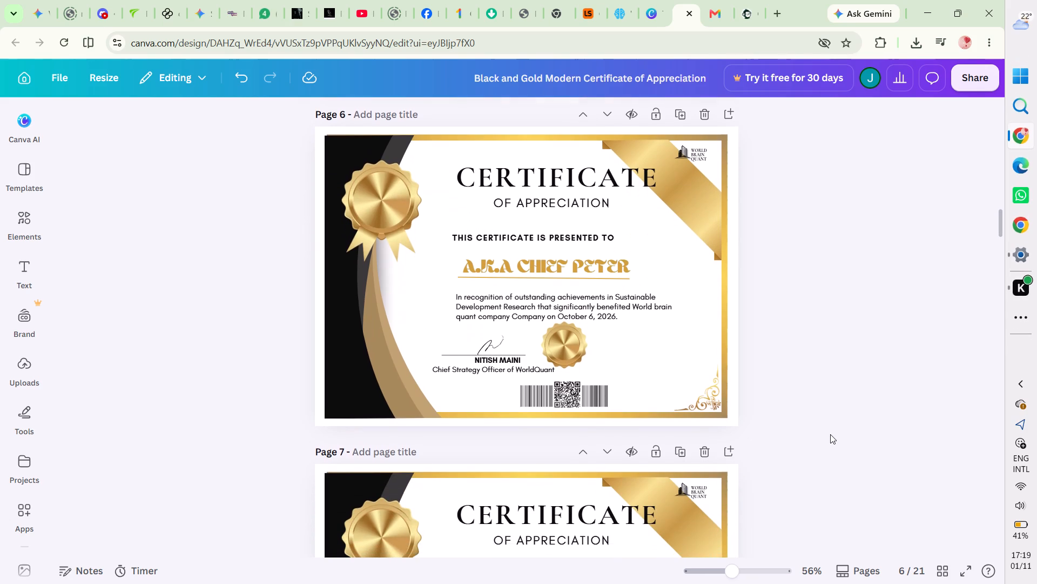
scroll(830, 434, down, 2)
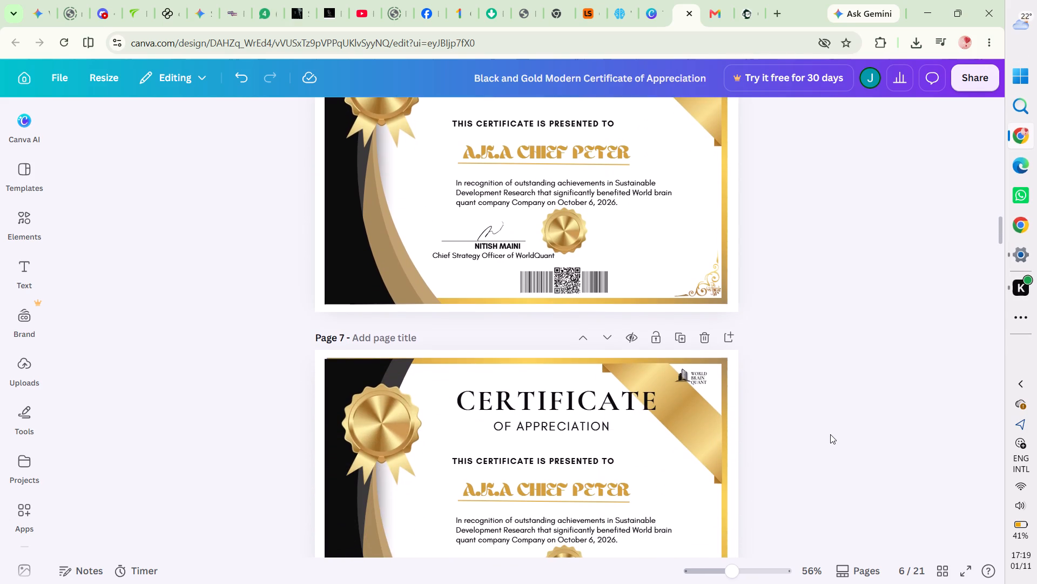
scroll(830, 434, down, 3)
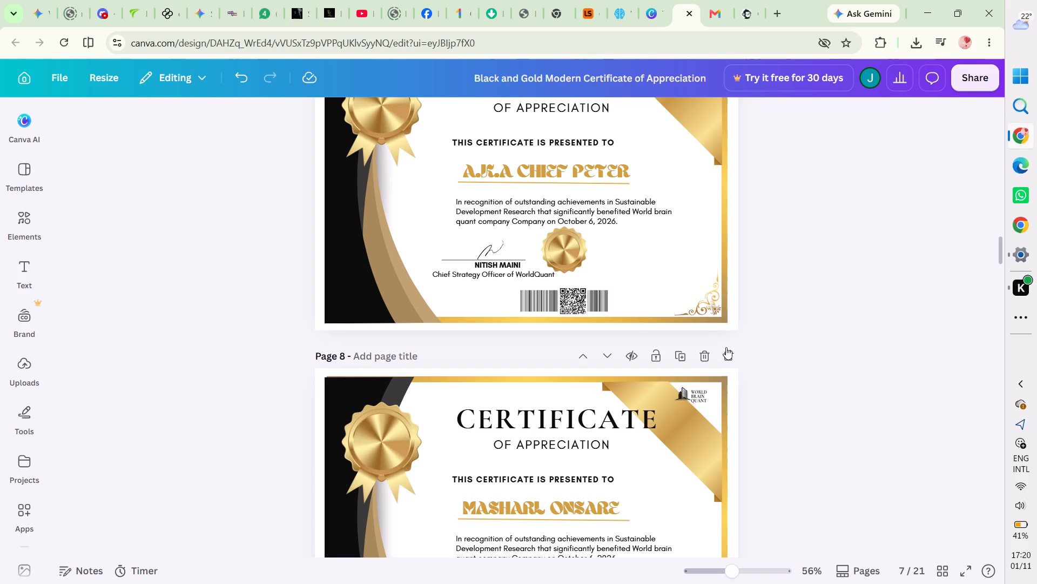
Lock certificate pages 8, 7, 6 and 5 against further editing.
click(659, 351)
scroll(797, 324, up, 6)
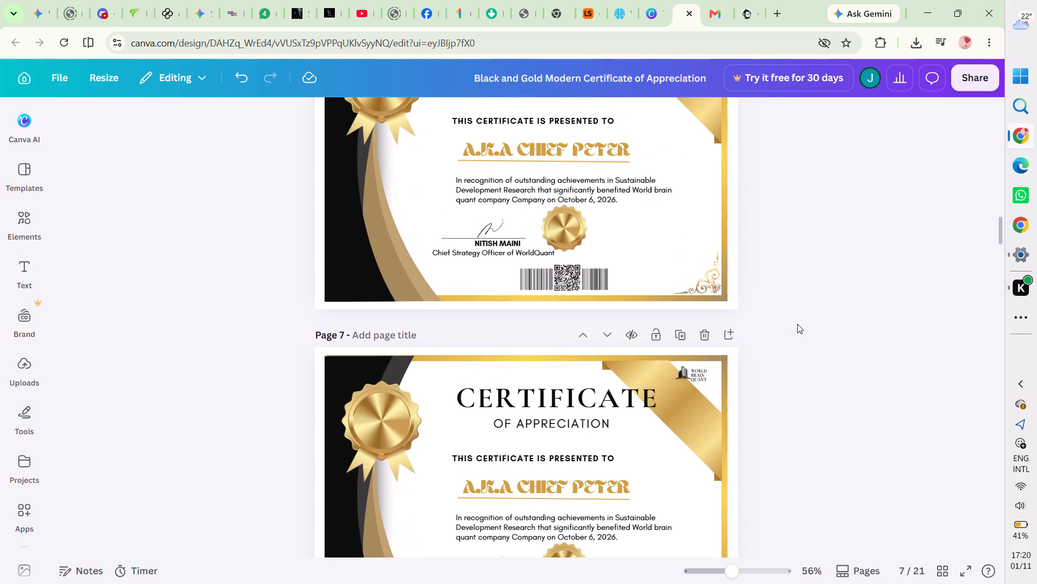
click(657, 334)
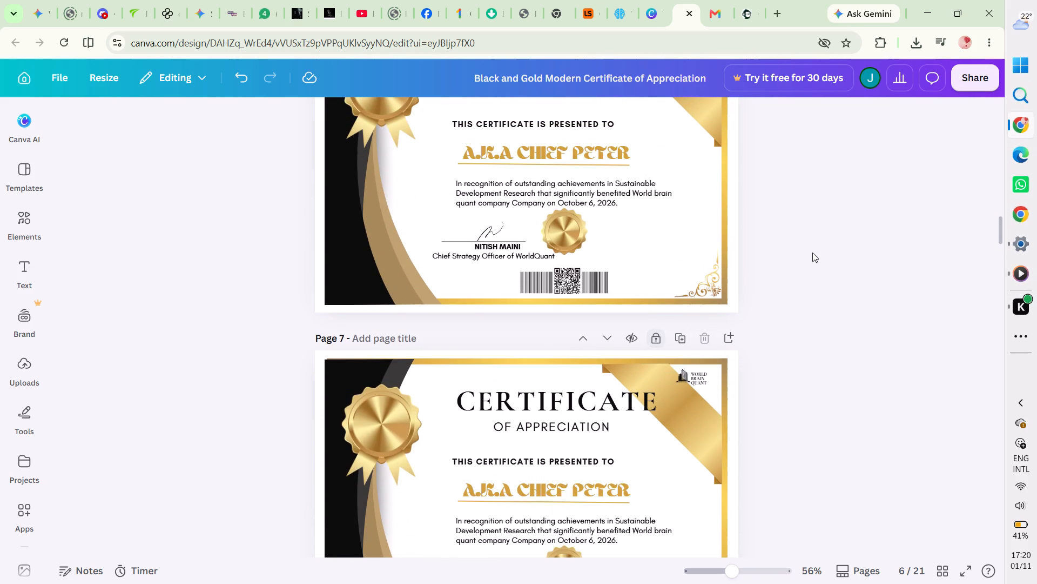
scroll(812, 253, up, 1)
click(658, 124)
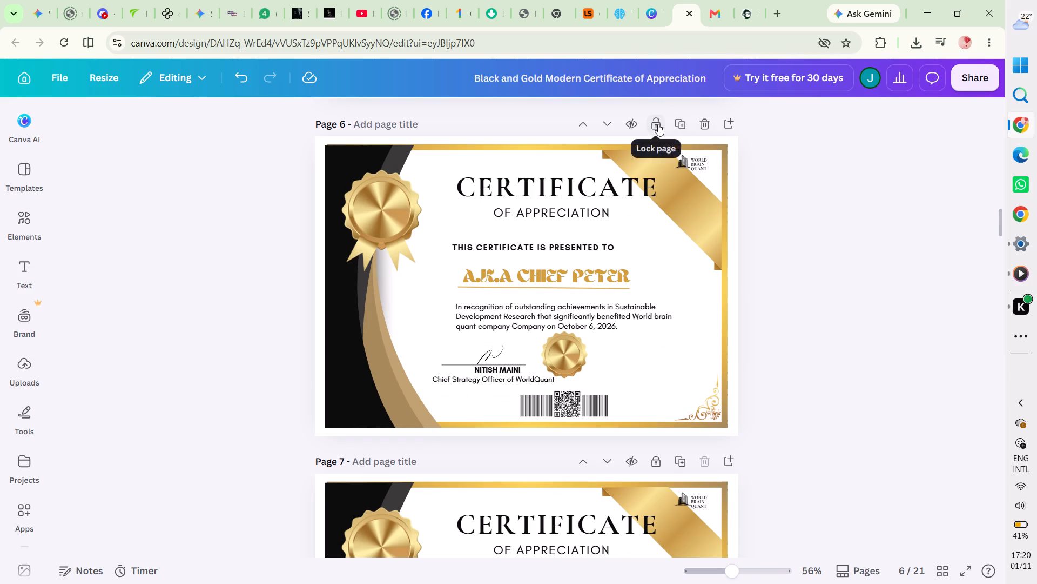
scroll(796, 189, up, 4)
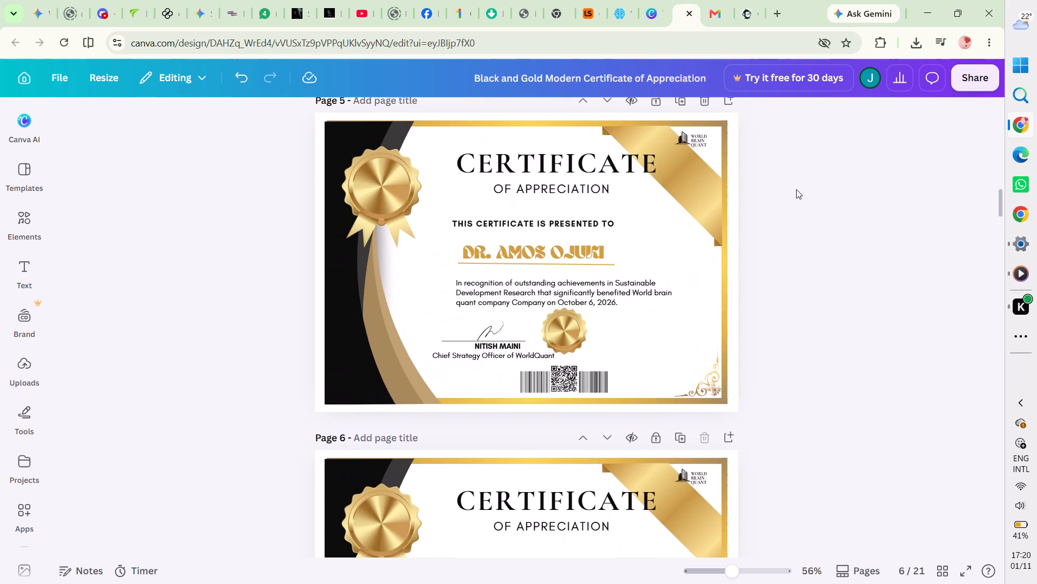
scroll(787, 228, up, 1)
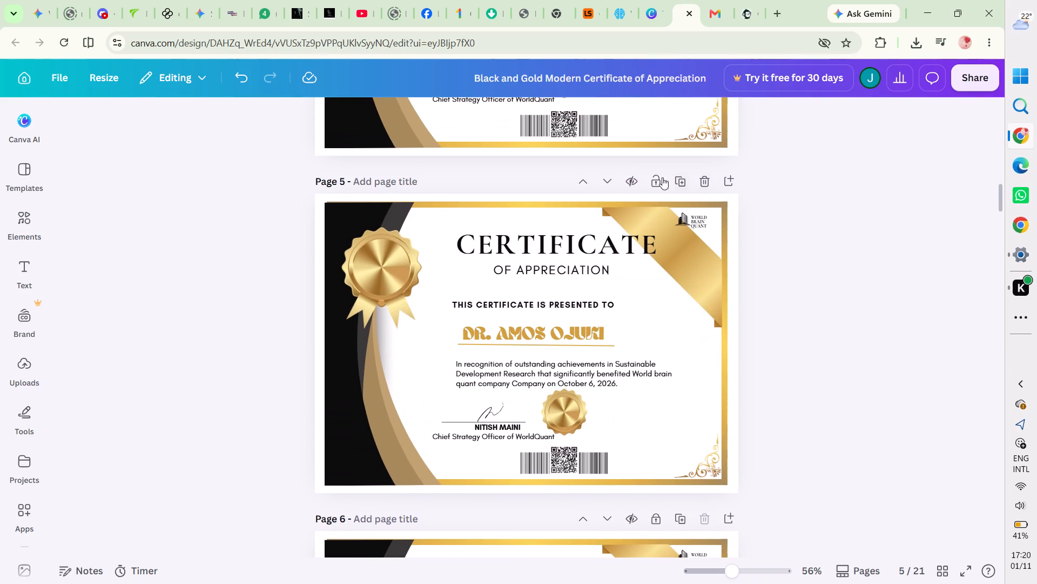
click(656, 174)
Lock certificate pages 4, 3 and 2, working back through the set toward page 1.
scroll(771, 208, up, 2)
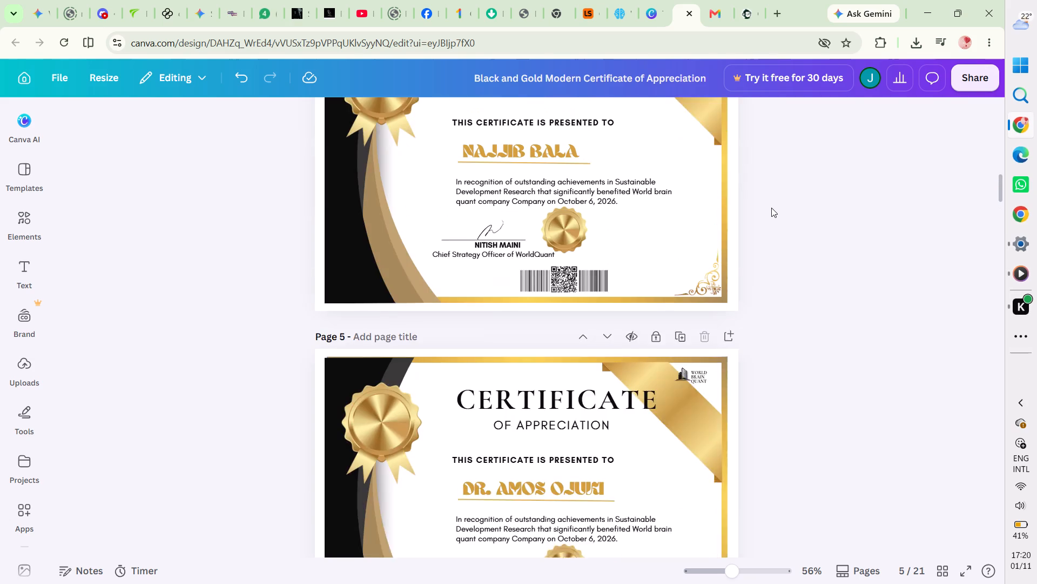
scroll(771, 208, up, 1)
click(660, 165)
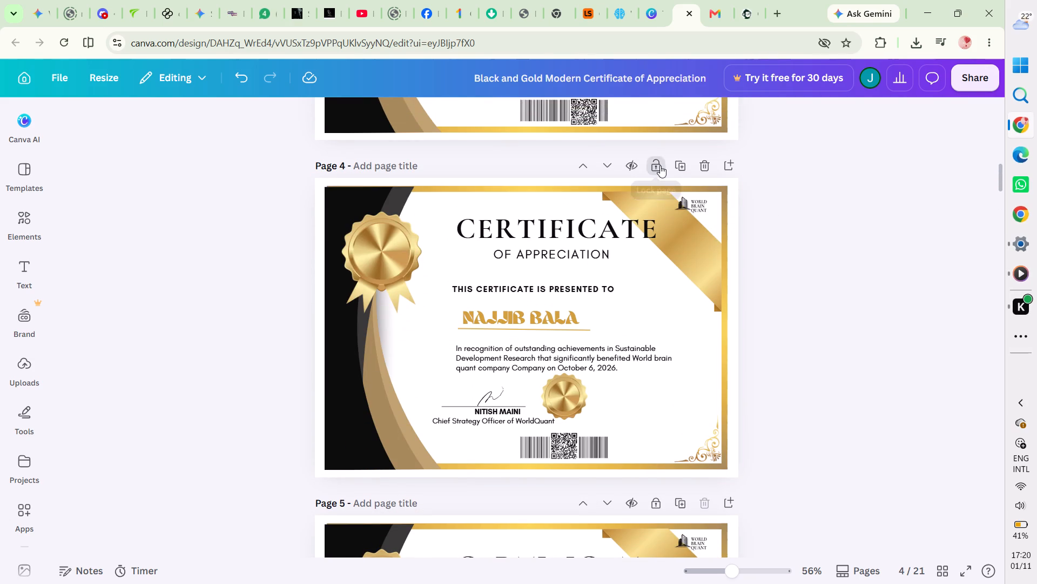
scroll(854, 231, up, 4)
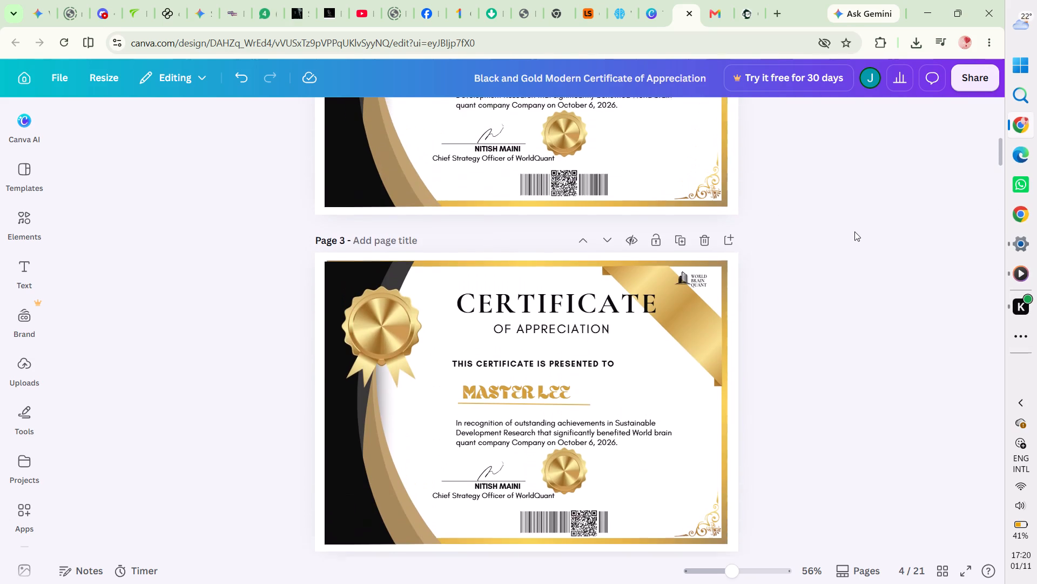
click(657, 246)
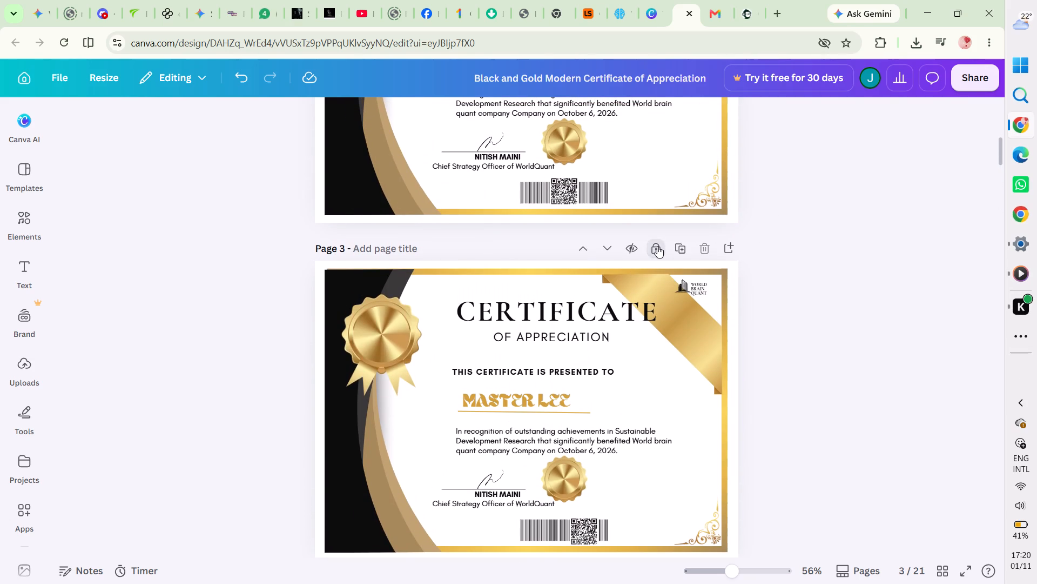
scroll(790, 217, up, 4)
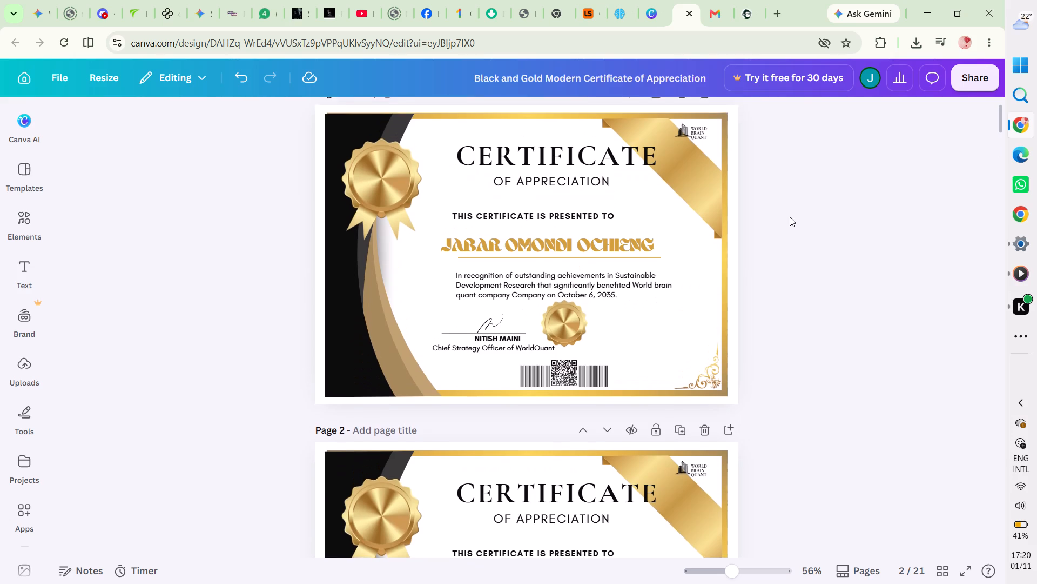
click(656, 435)
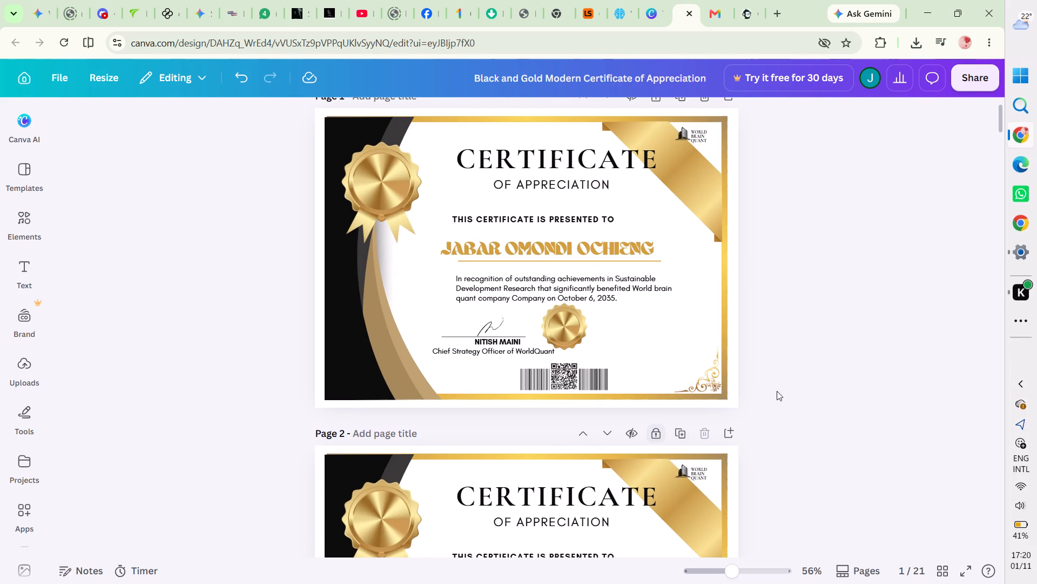
scroll(834, 360, up, 2)
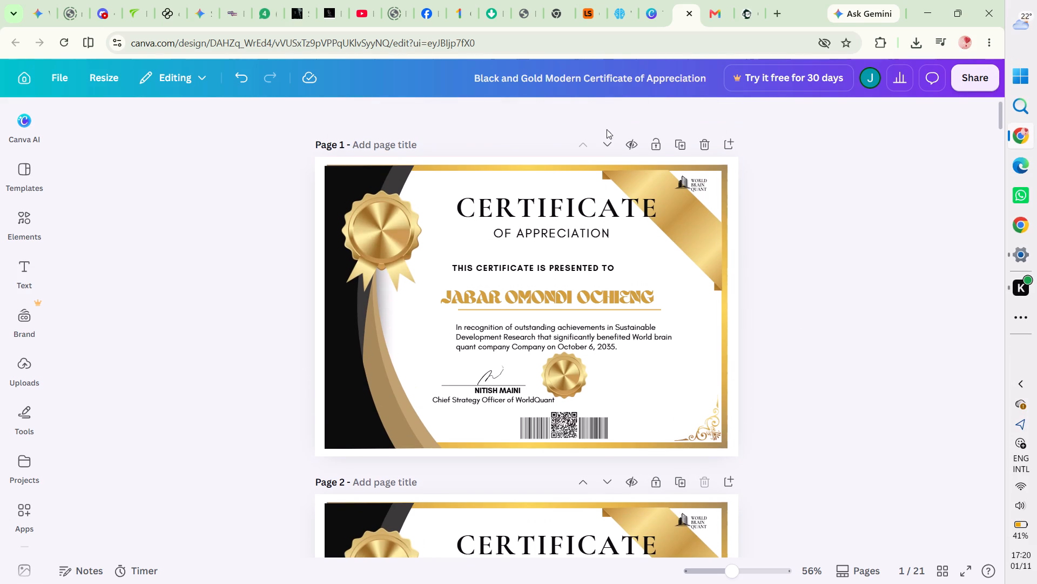
Lock page 1 of the certificate set.
click(658, 143)
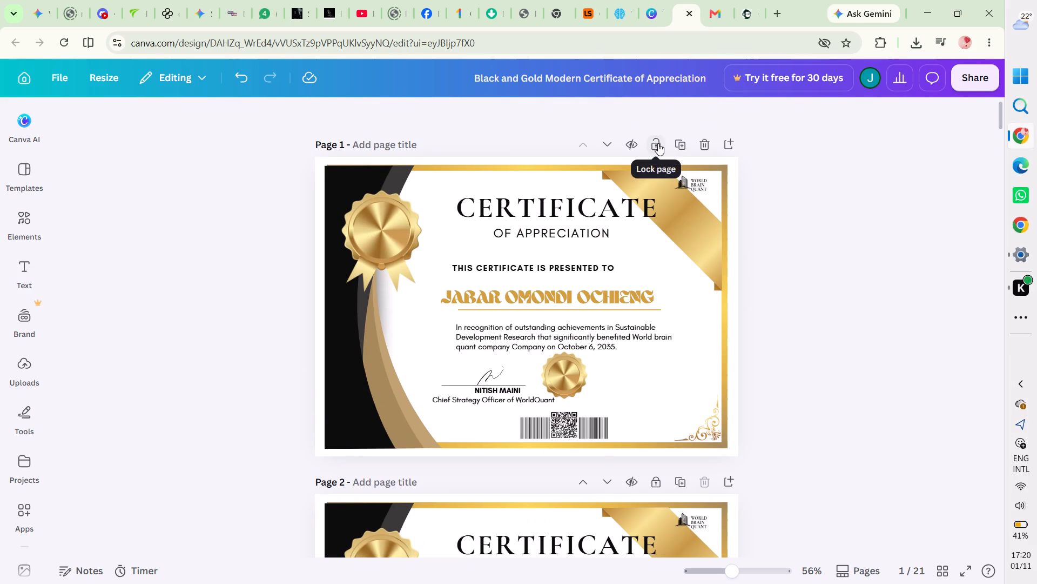
Lock page 21, the last certificate in the set.
scroll(800, 175, down, 7)
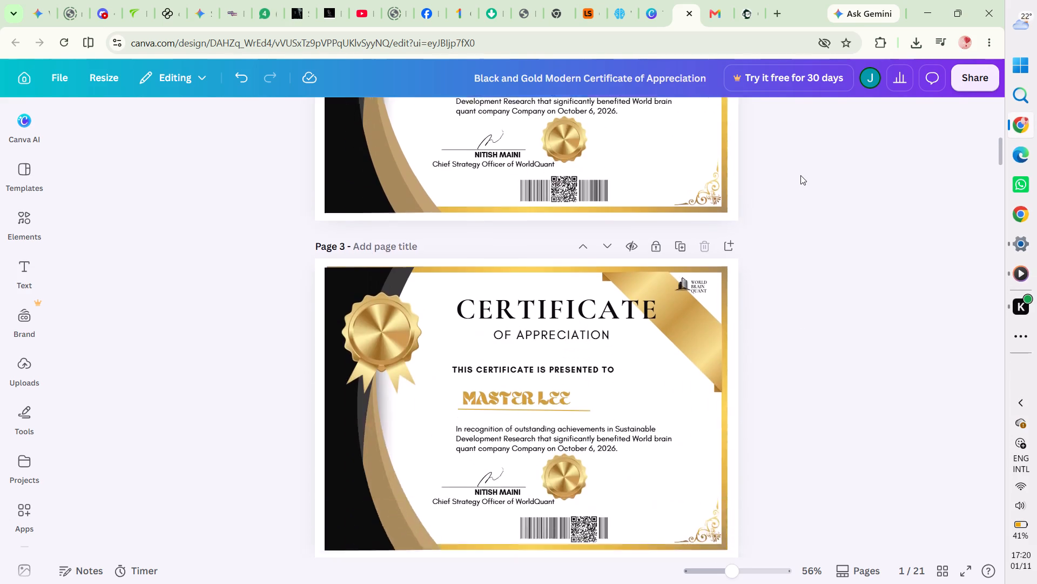
scroll(800, 175, down, 8)
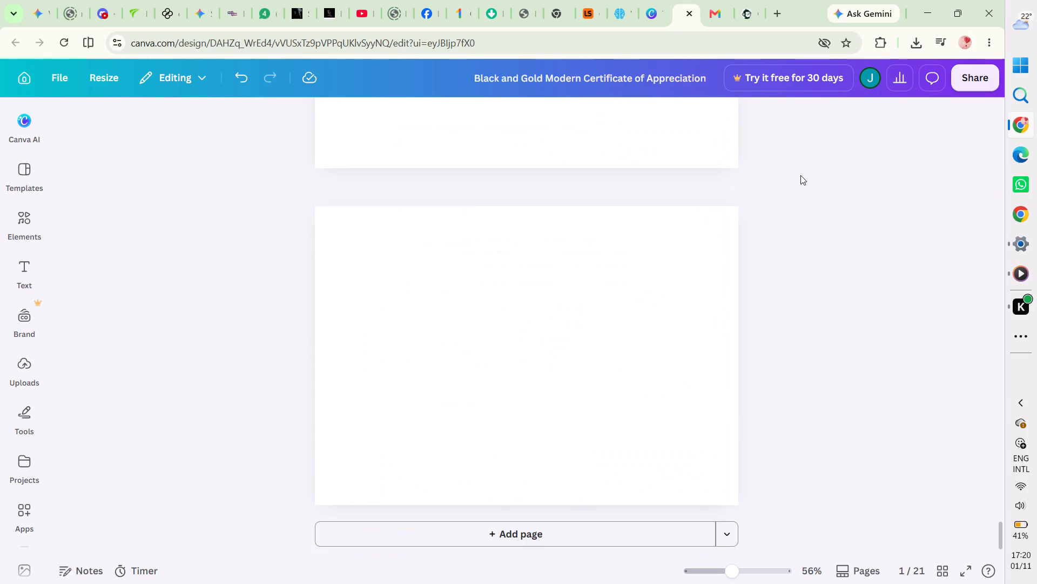
scroll(800, 175, down, 2)
click(651, 196)
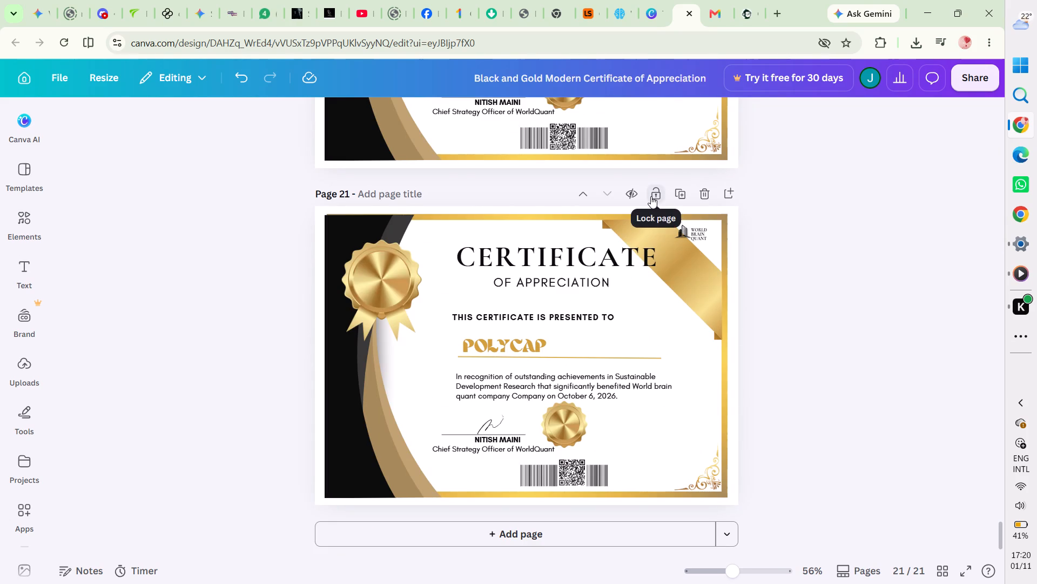
Lock page 20 of the certificate set.
scroll(789, 197, up, 2)
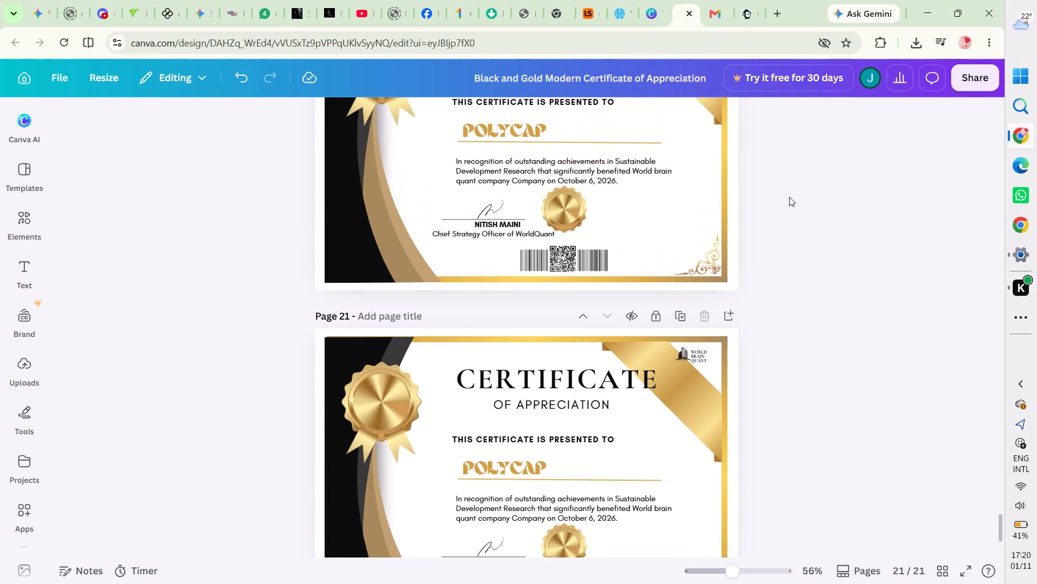
scroll(789, 197, up, 3)
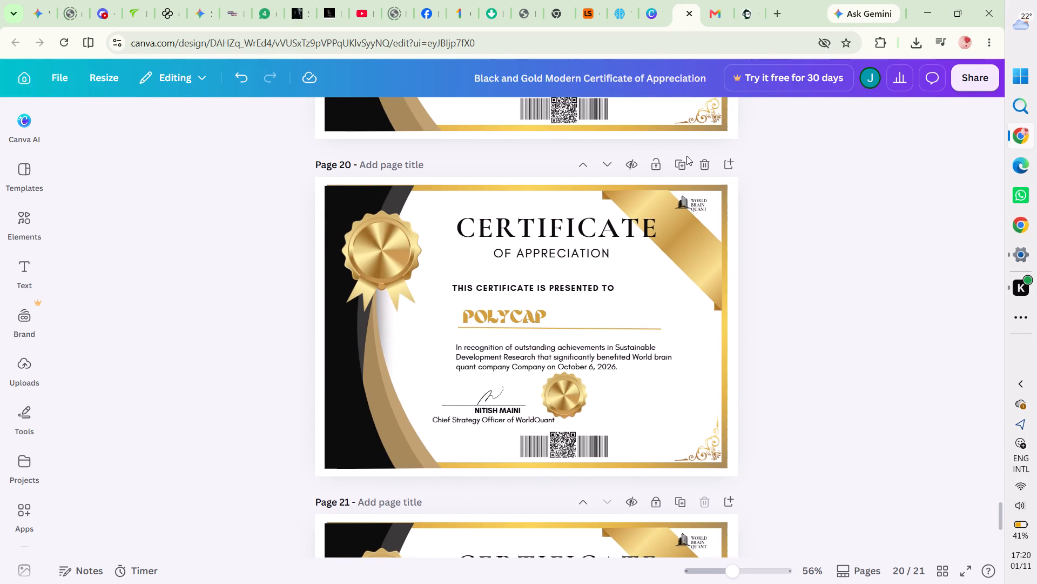
click(659, 164)
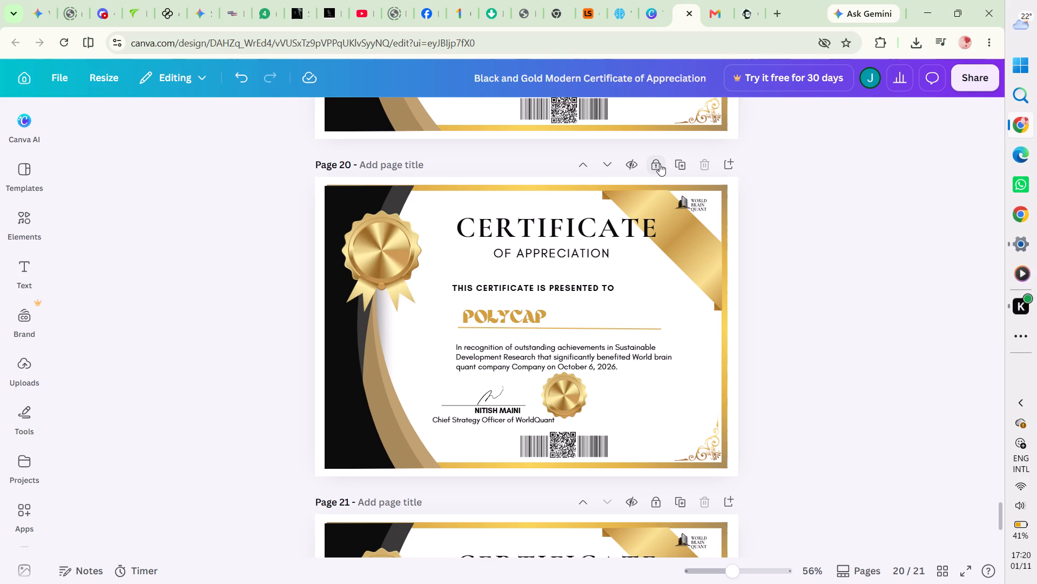
Lock page 19 of the certificate set.
scroll(816, 168, up, 3)
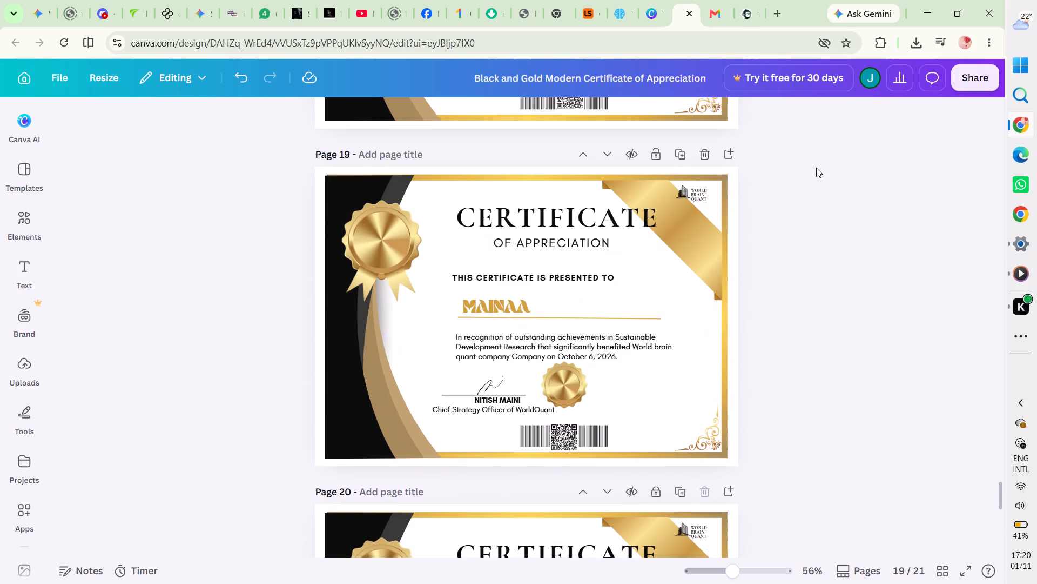
click(649, 215)
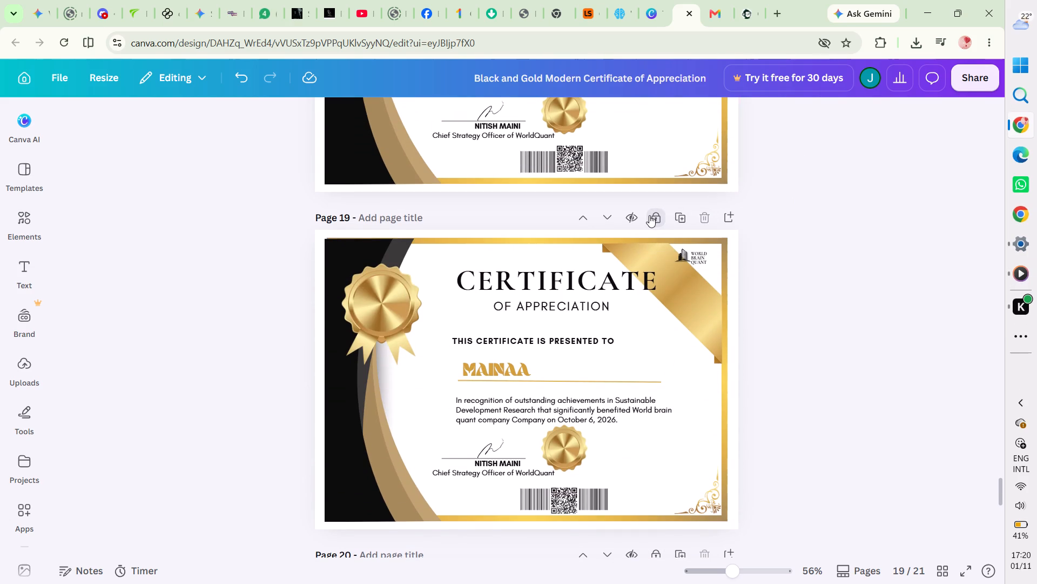
Lock page 18 of the certificate set.
scroll(796, 213, up, 3)
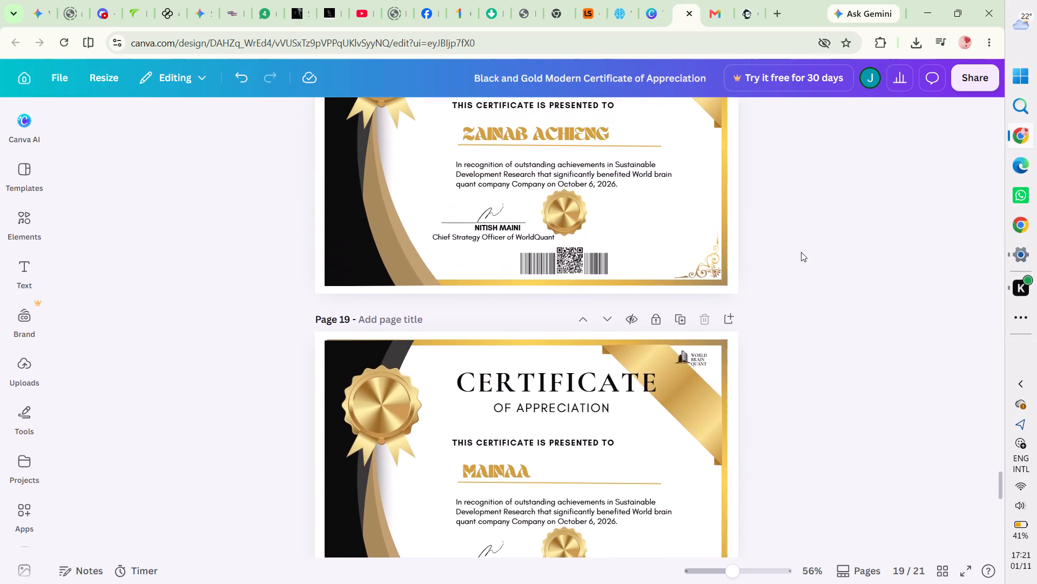
scroll(801, 252, up, 1)
click(657, 161)
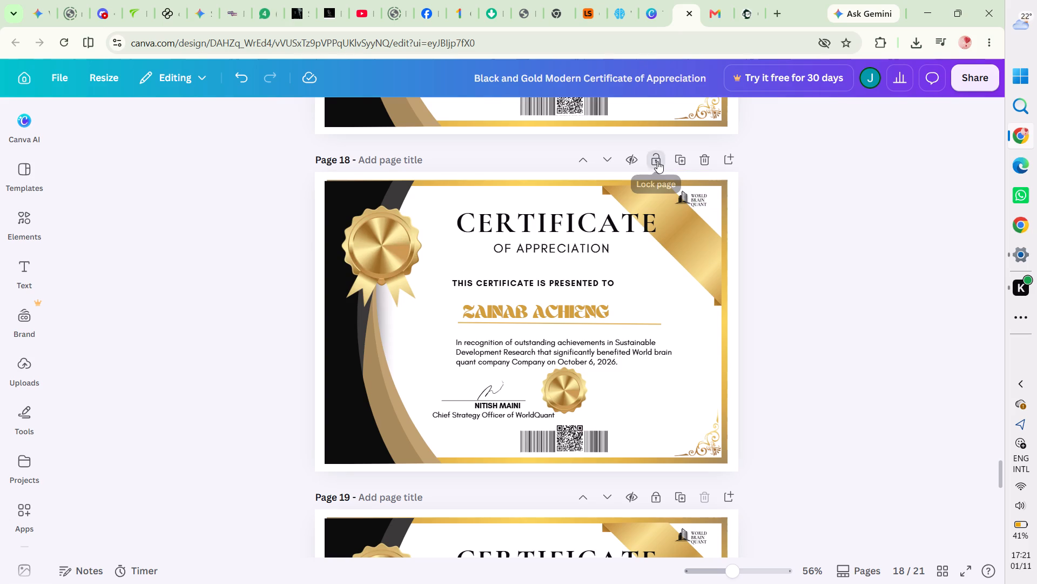
Lock page 17 of the certificate set.
scroll(839, 229, up, 2)
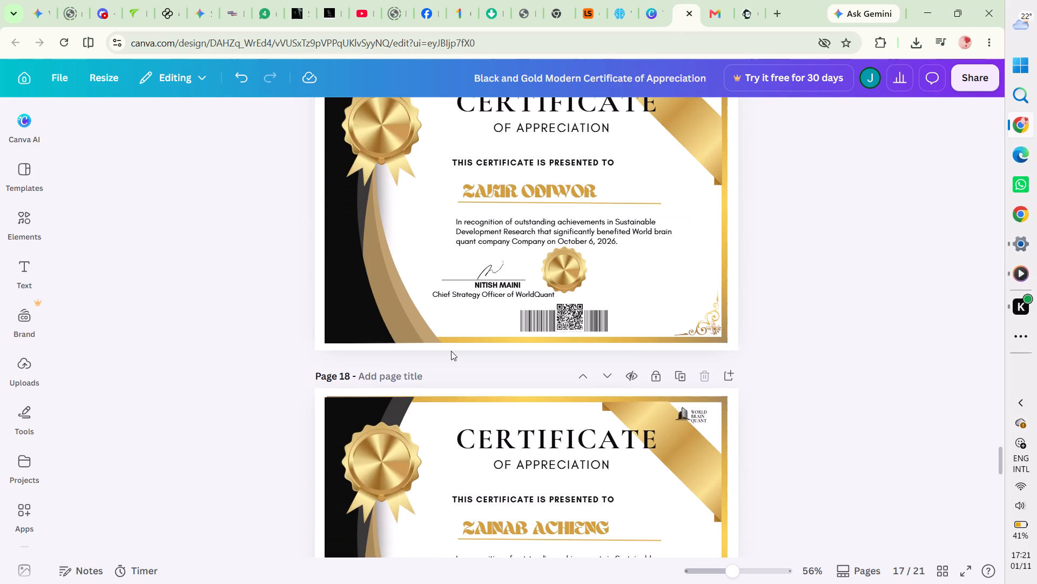
scroll(764, 264, up, 2)
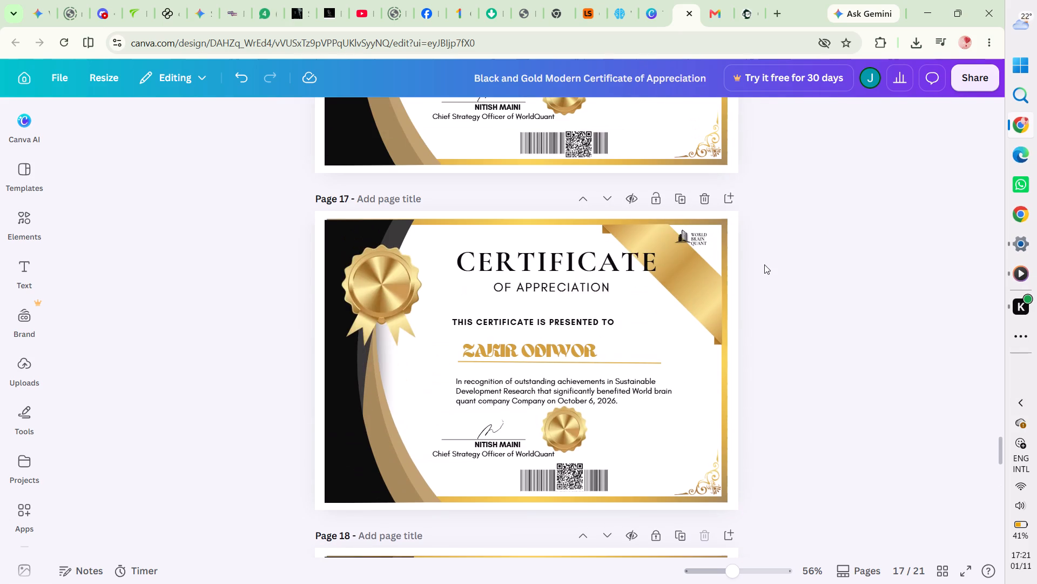
scroll(764, 264, up, 1)
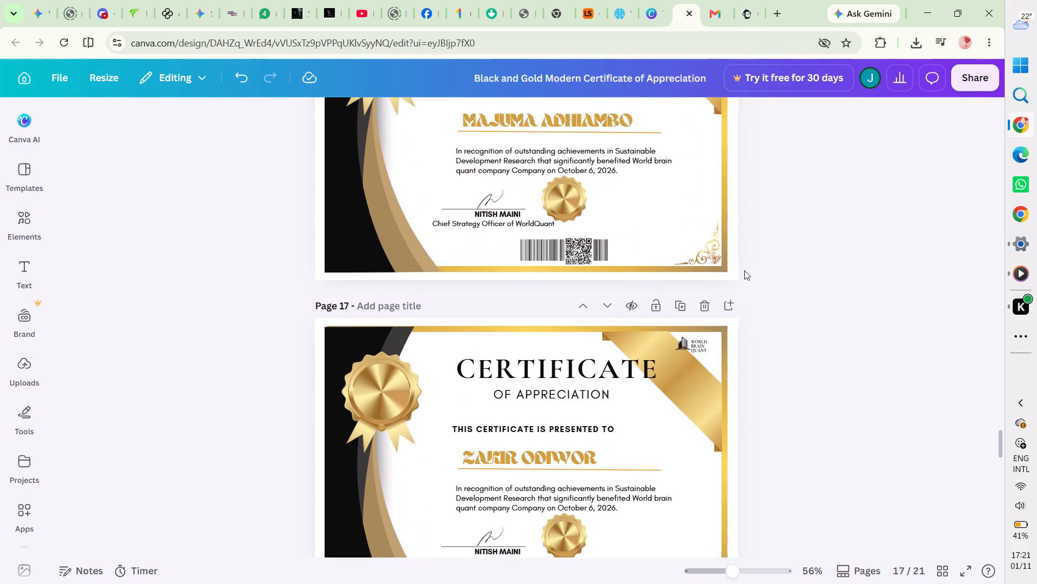
click(657, 304)
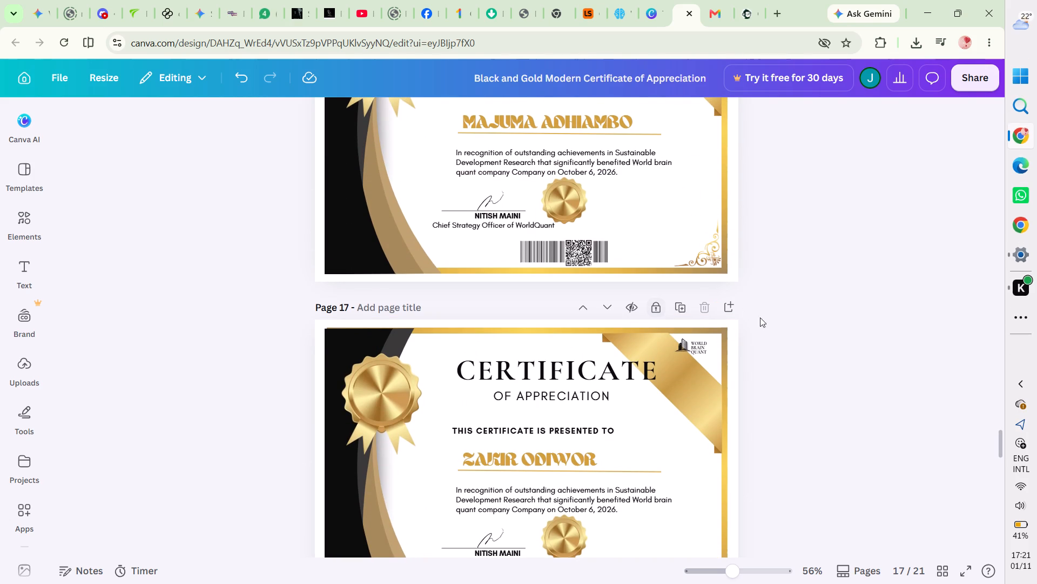
click(770, 328)
Lock page 16 of the certificate set.
scroll(770, 328, up, 1)
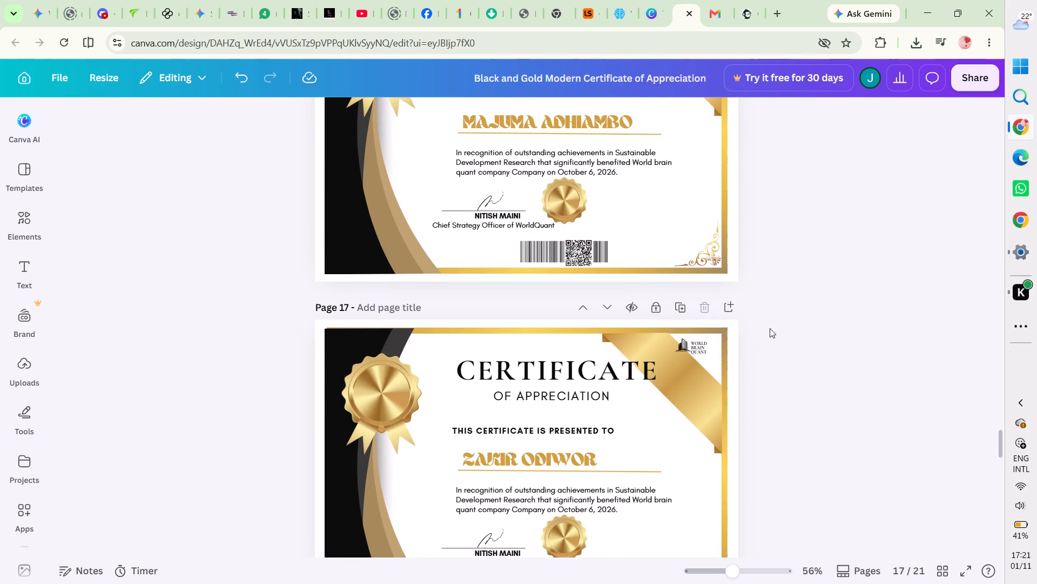
scroll(770, 328, up, 4)
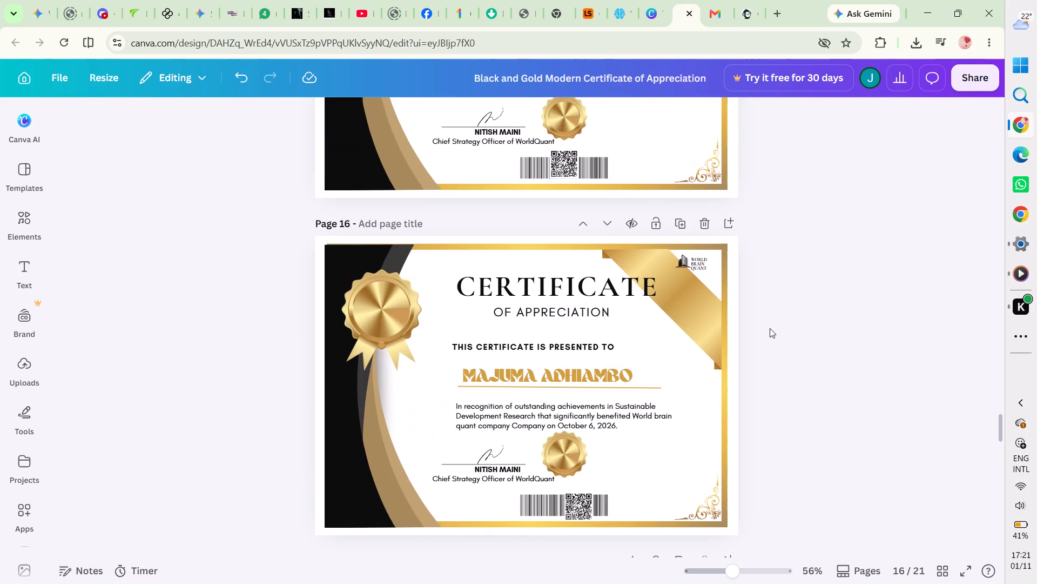
click(654, 229)
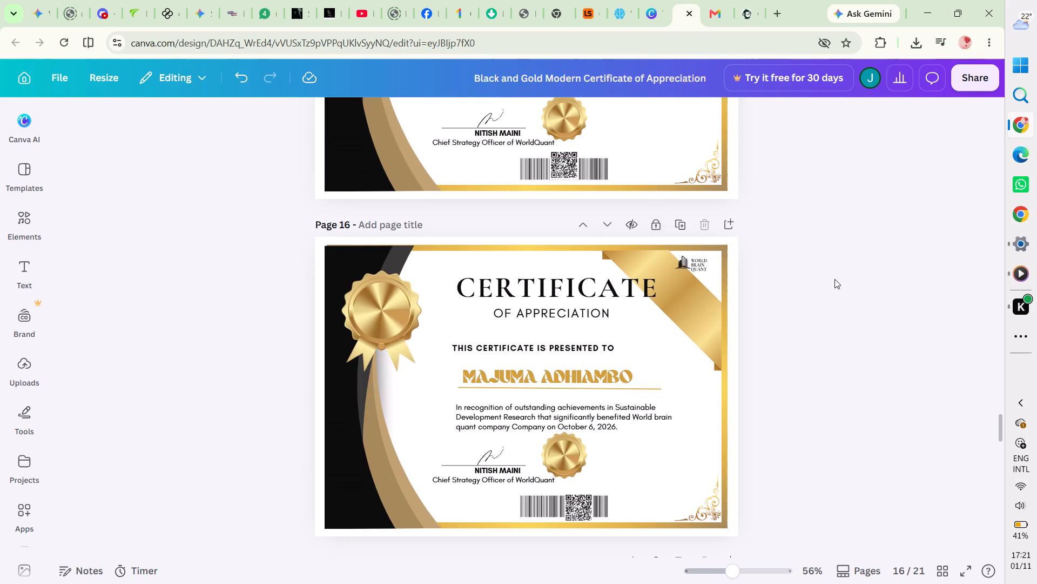
Lock page 15 of the certificate set.
scroll(834, 279, up, 4)
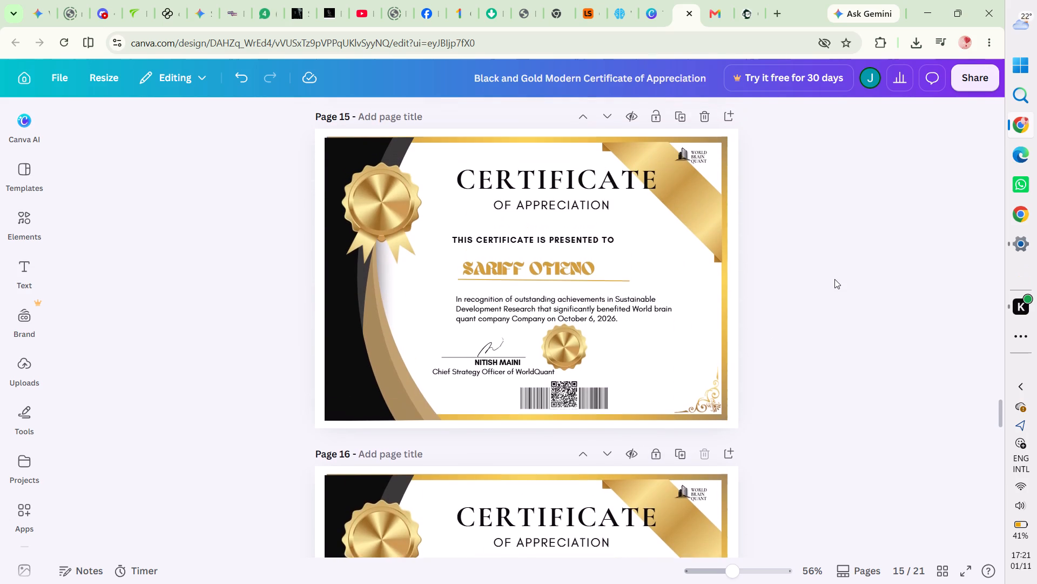
scroll(834, 279, up, 1)
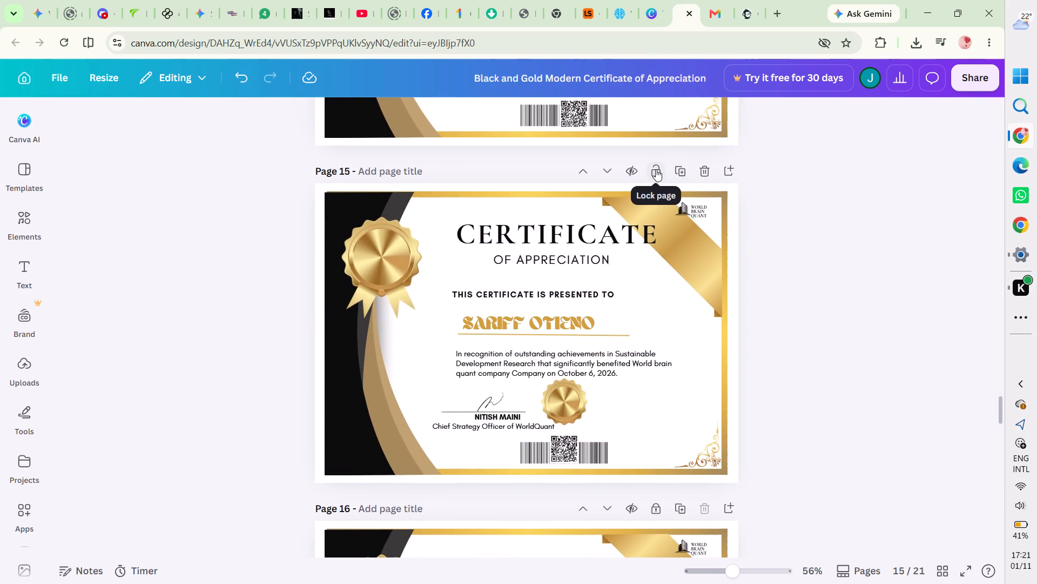
click(656, 169)
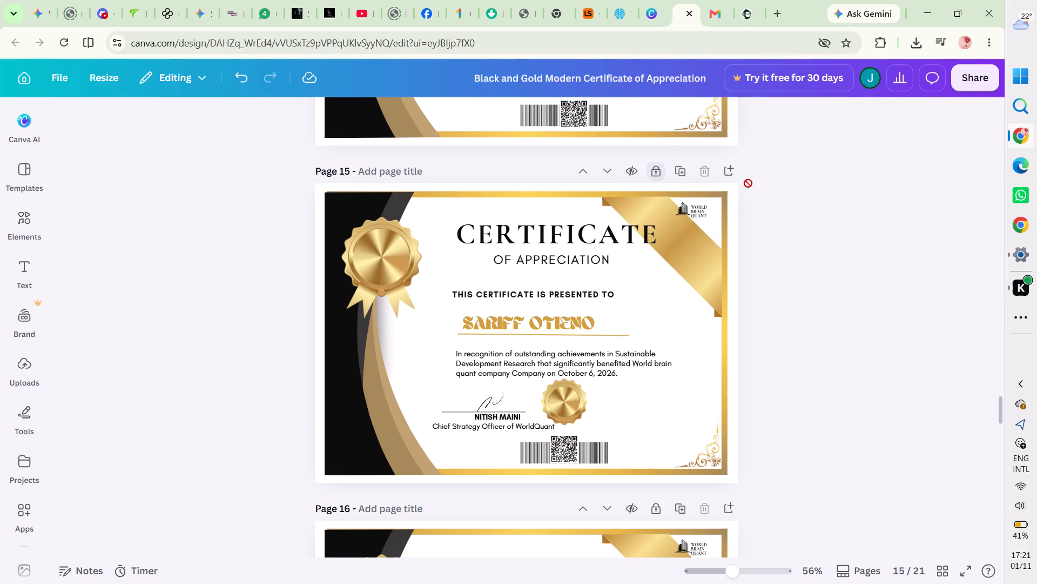
Lock page 14 of the certificate set.
scroll(785, 208, up, 3)
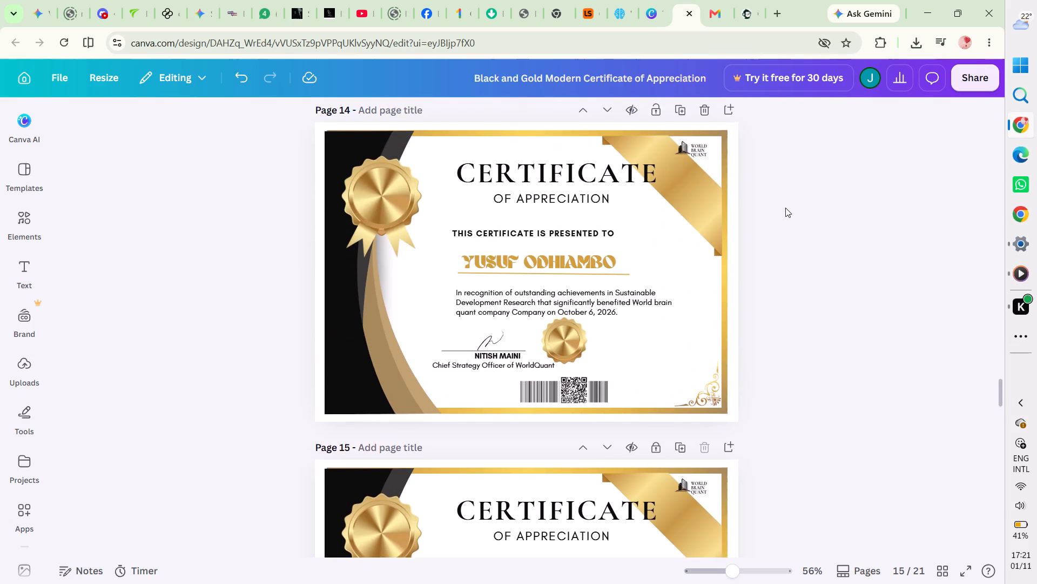
scroll(785, 208, up, 1)
scroll(794, 305, down, 1)
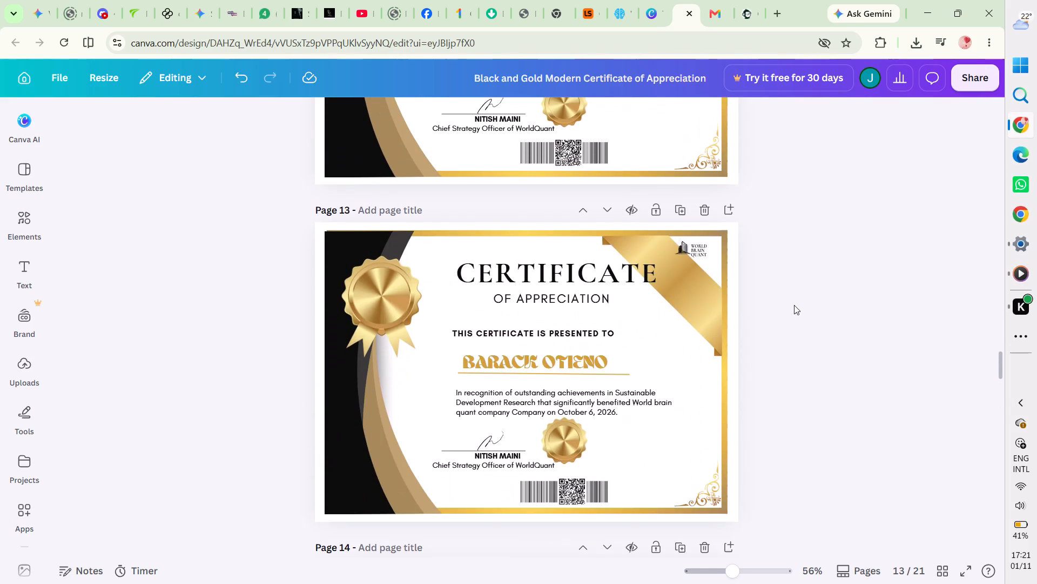
scroll(794, 305, down, 1)
click(649, 386)
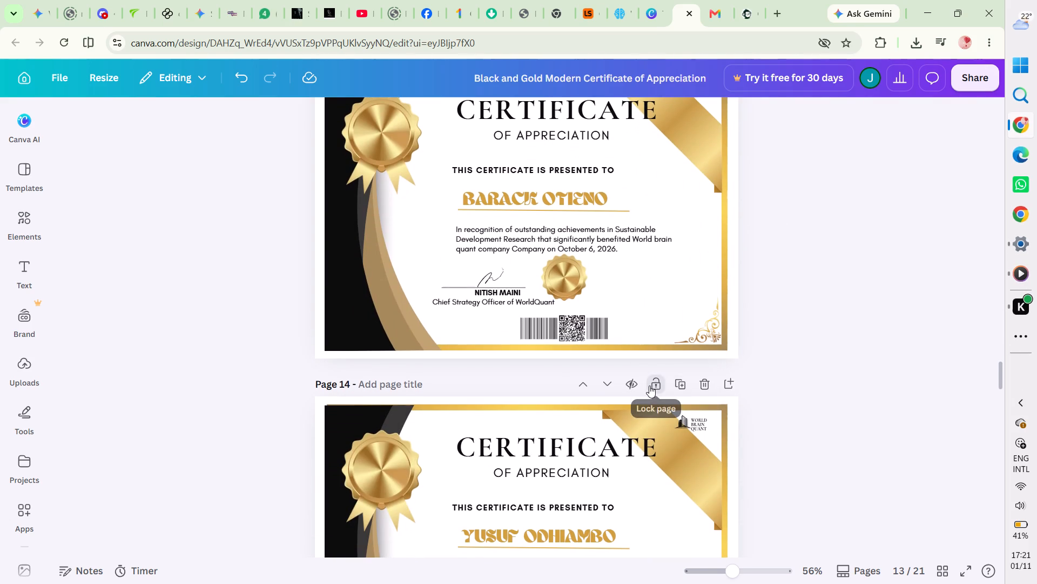
Lock page 13 of the certificate set.
scroll(791, 352, up, 2)
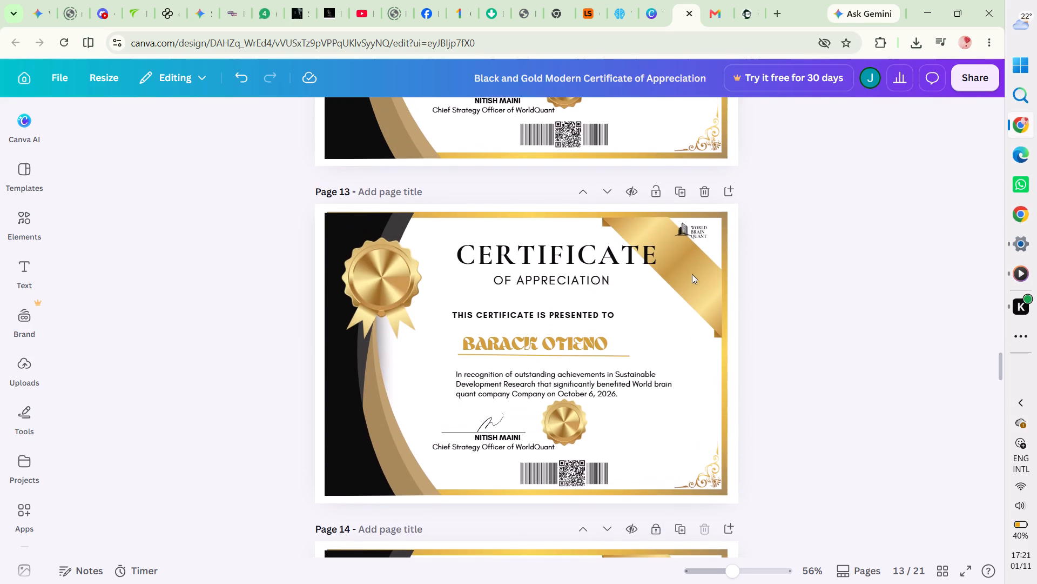
click(661, 194)
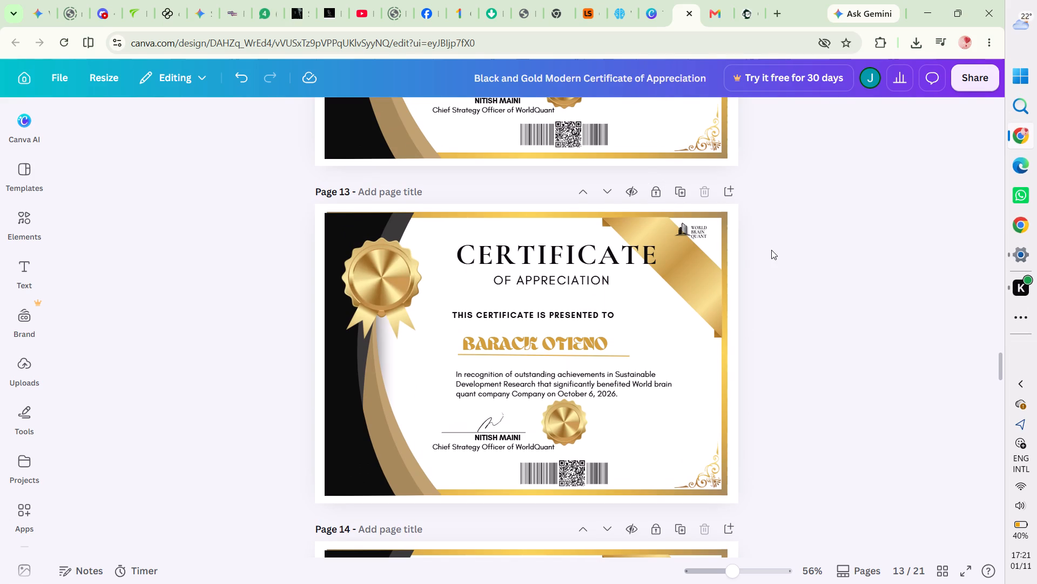
Lock page 12 of the certificate set.
scroll(771, 250, up, 3)
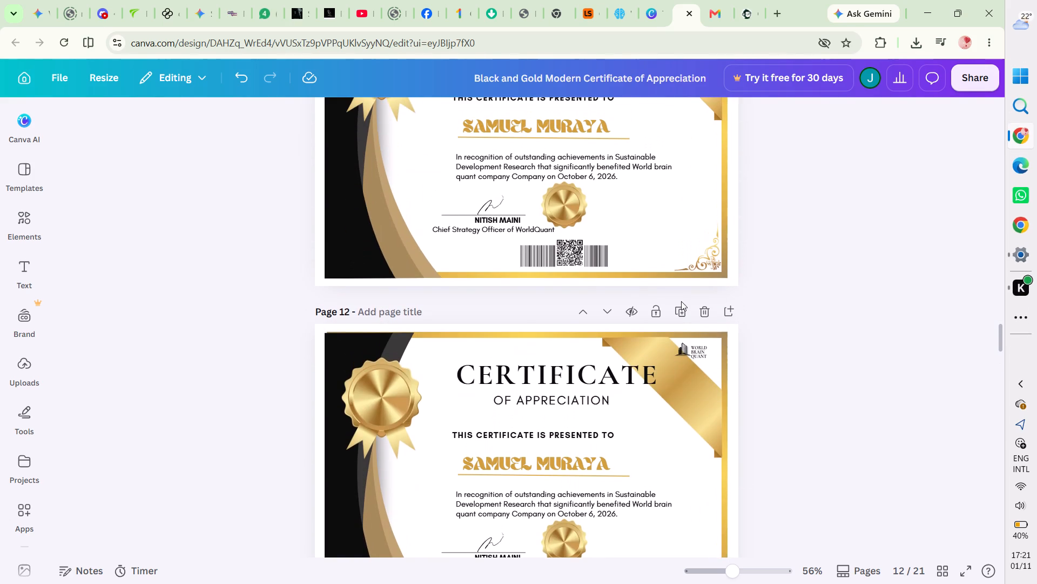
click(656, 310)
Lock page 11 of the certificate set.
scroll(794, 328, up, 1)
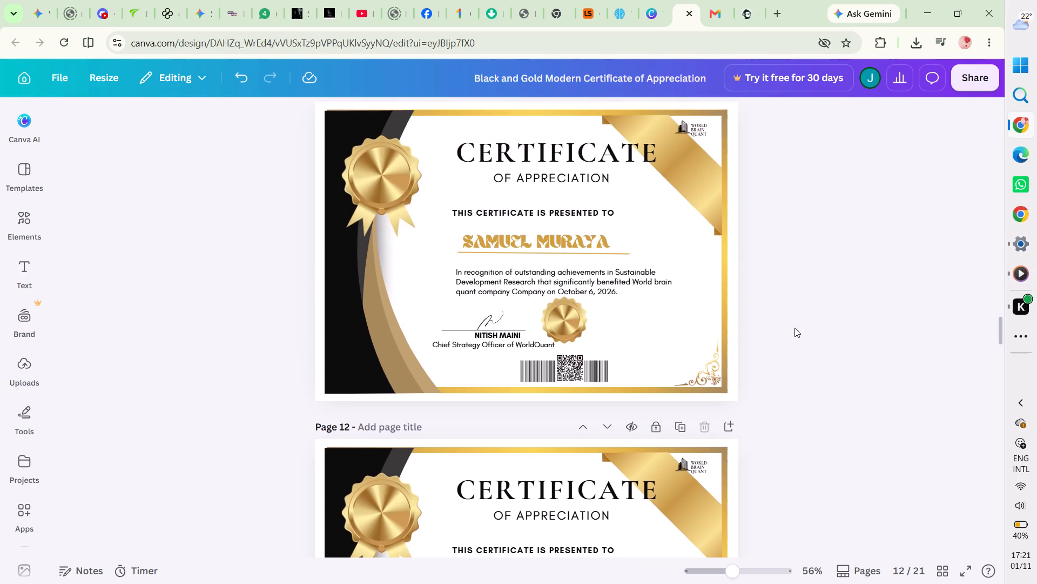
scroll(794, 328, up, 1)
click(658, 269)
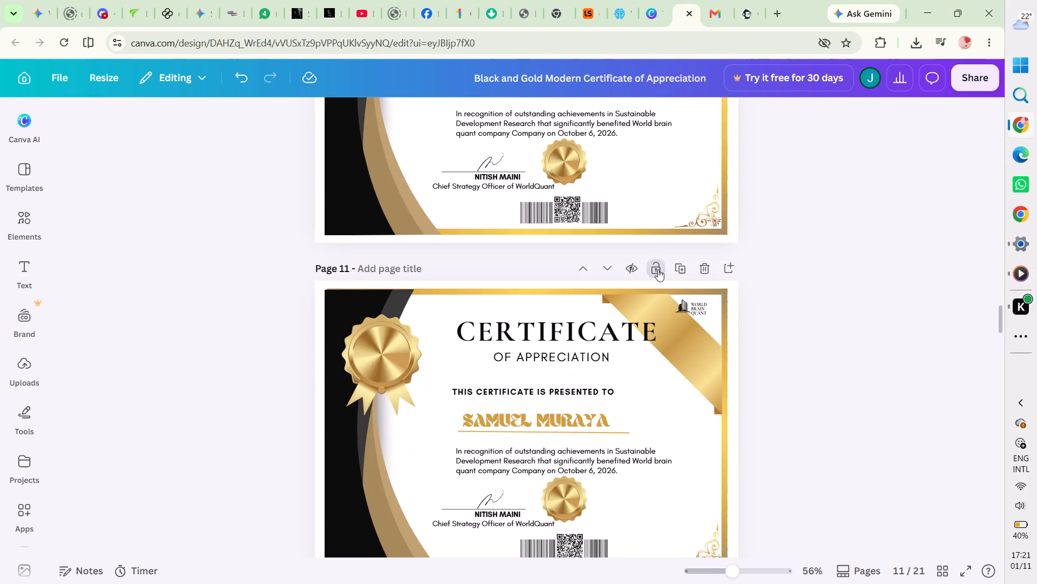
Lock page 10 of the certificate set.
scroll(812, 283, up, 2)
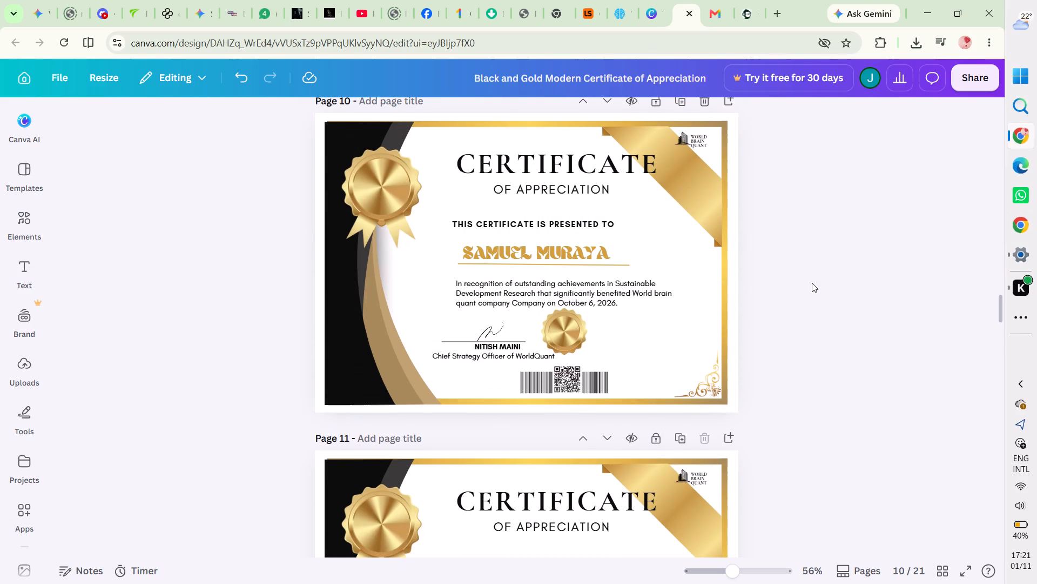
scroll(699, 188, up, 1)
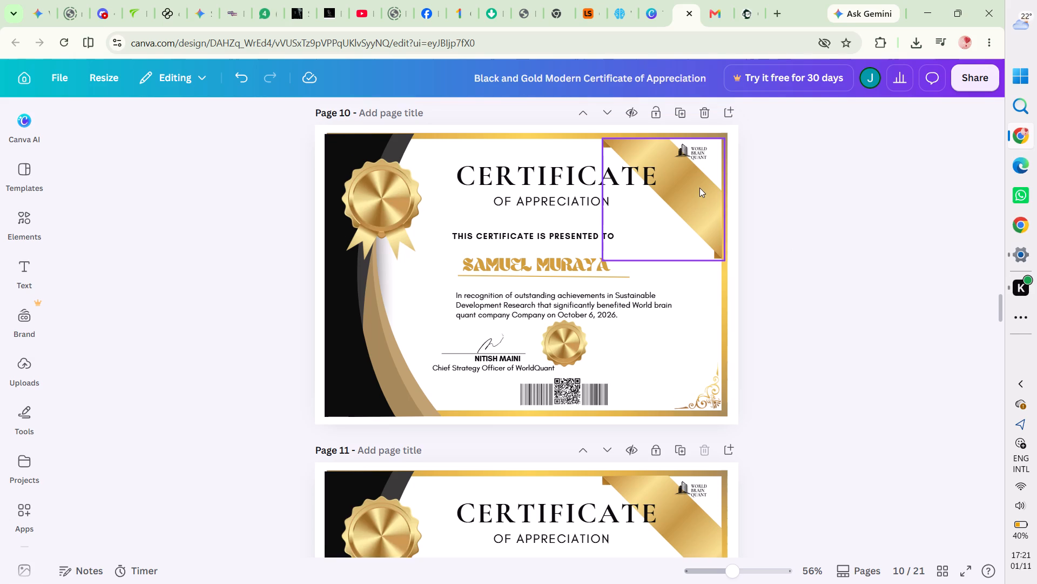
scroll(699, 188, up, 1)
click(652, 185)
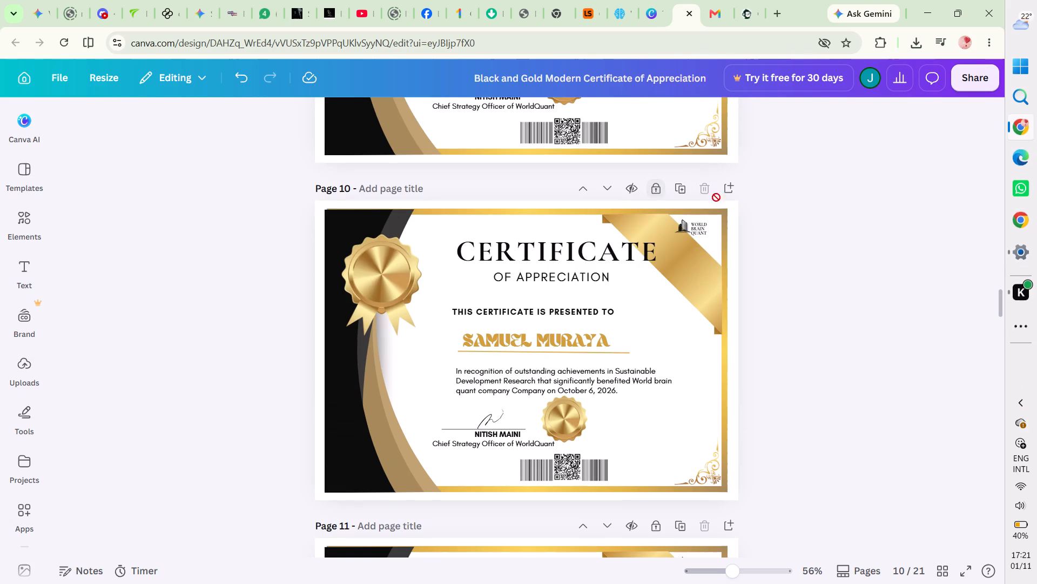
Lock page 9 of the certificate set.
scroll(752, 225, up, 1)
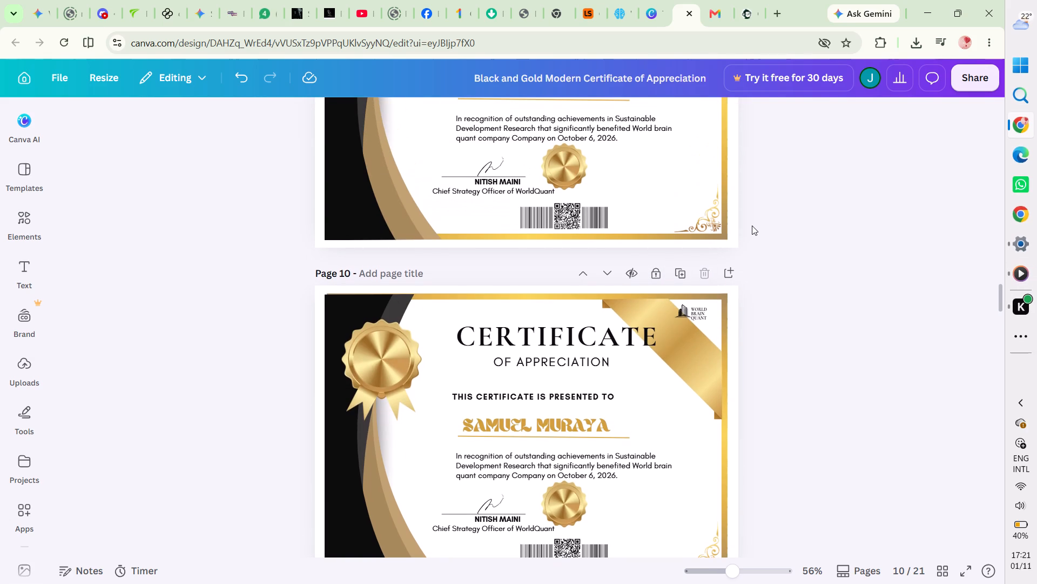
scroll(752, 225, up, 3)
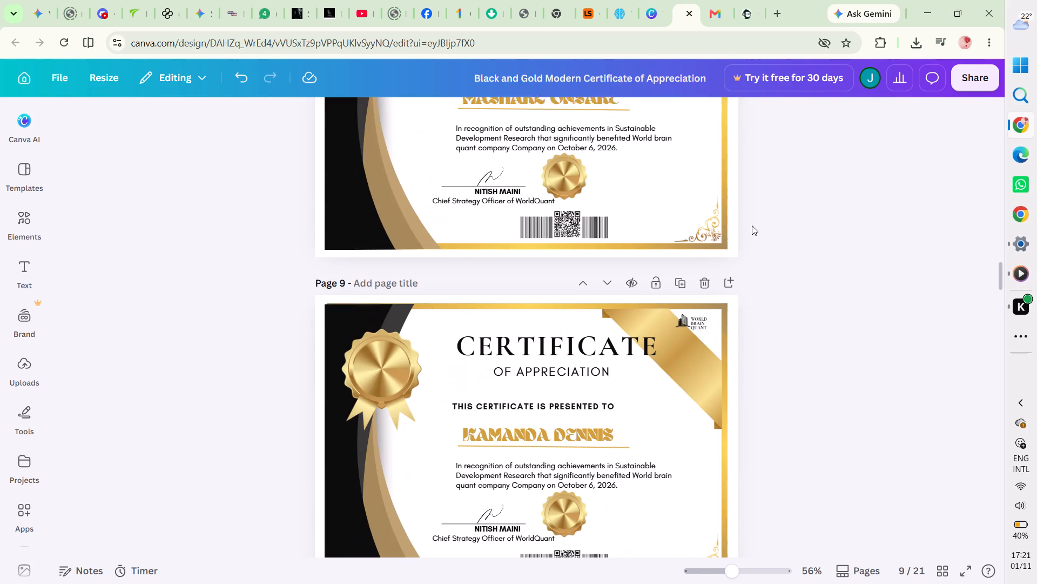
click(650, 286)
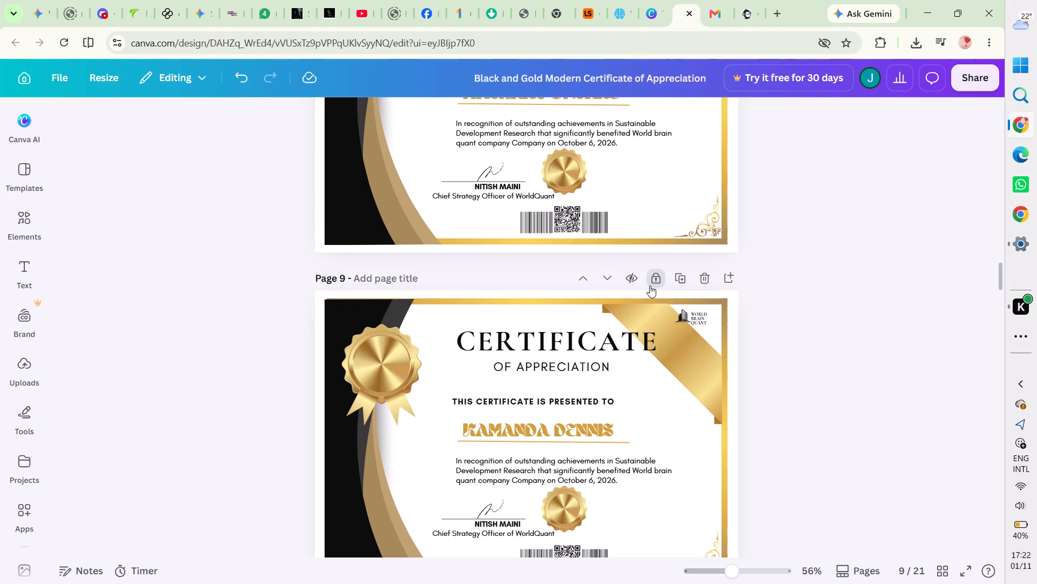
Check the lock state of the certificate pages preceding page 9, going back towards the start of the set.
scroll(771, 303, up, 2)
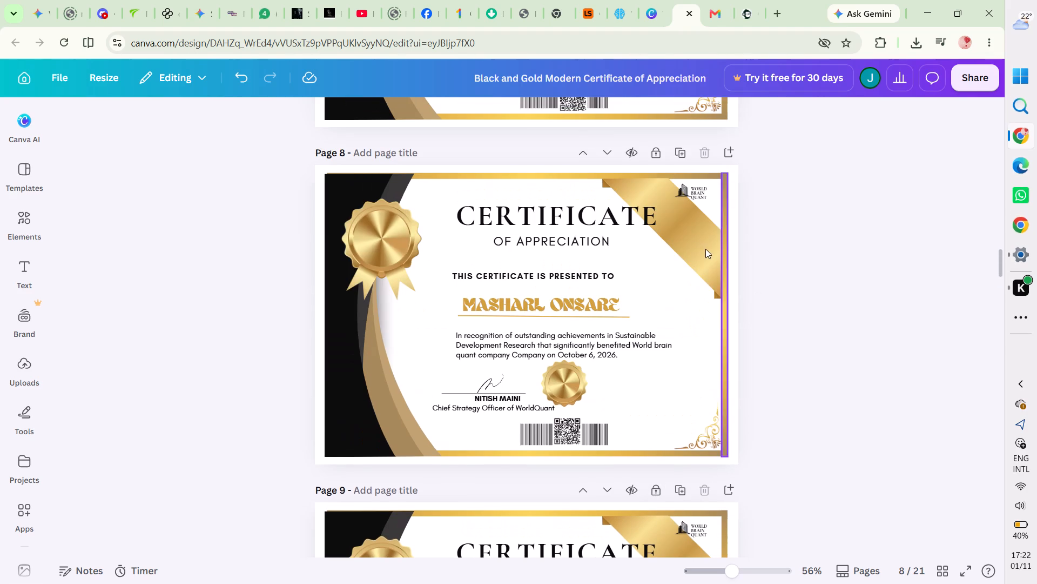
scroll(863, 398, up, 3)
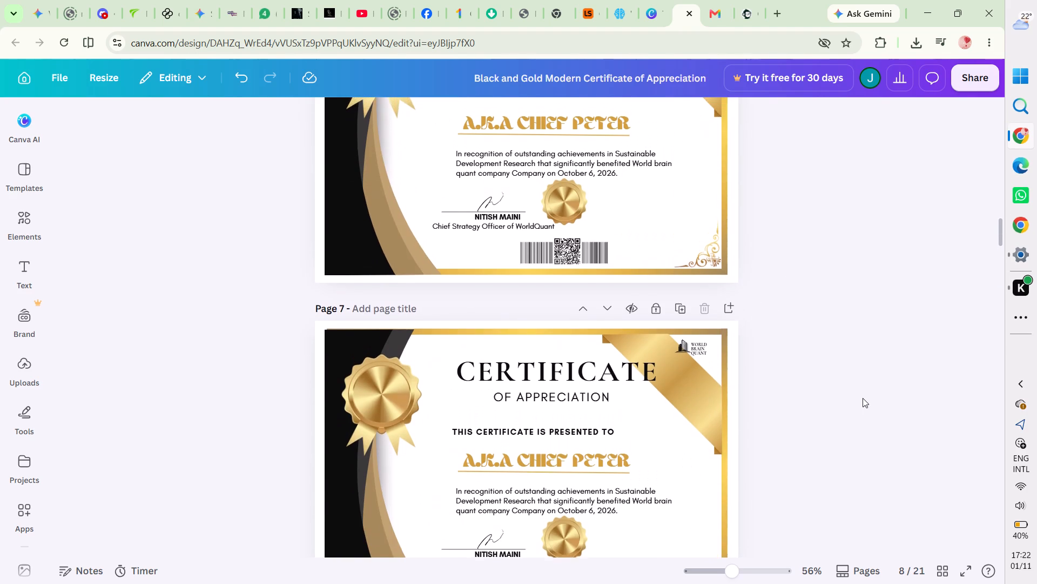
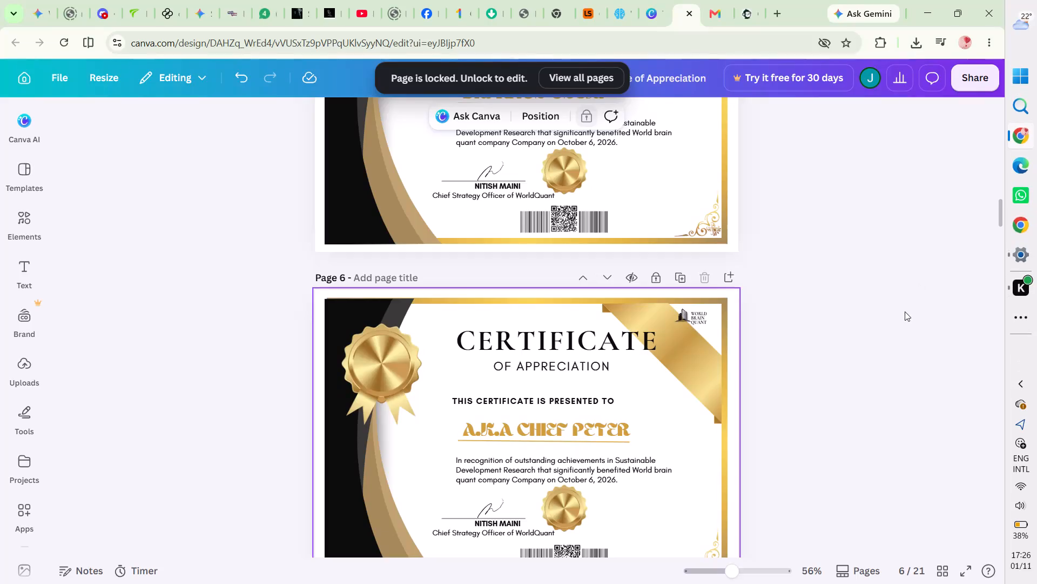
Review the certificate pages from page 6 through page 21, examining the recipient name and layout on each.
scroll(675, 310, down, 3)
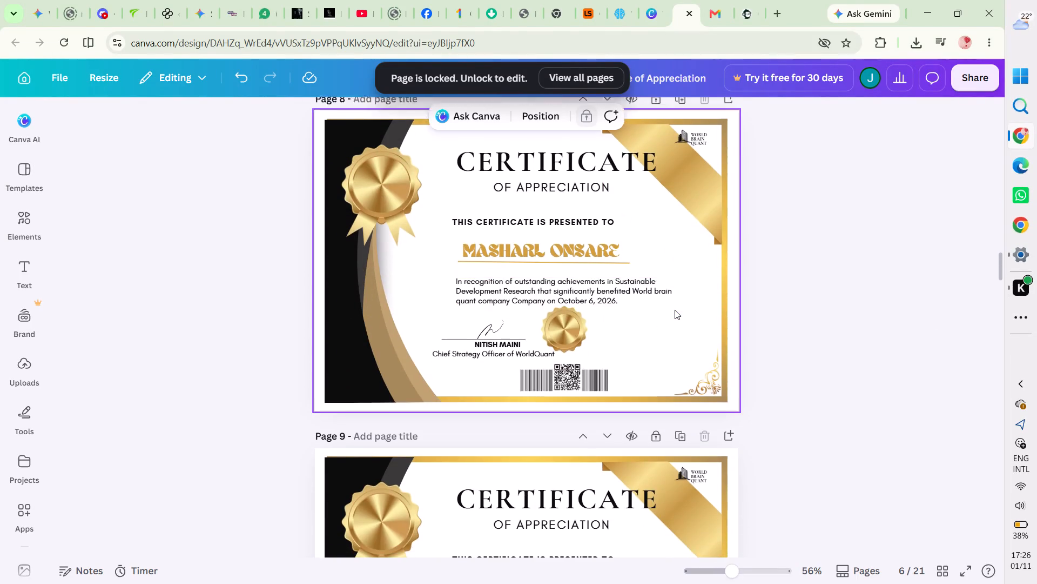
scroll(675, 310, down, 5)
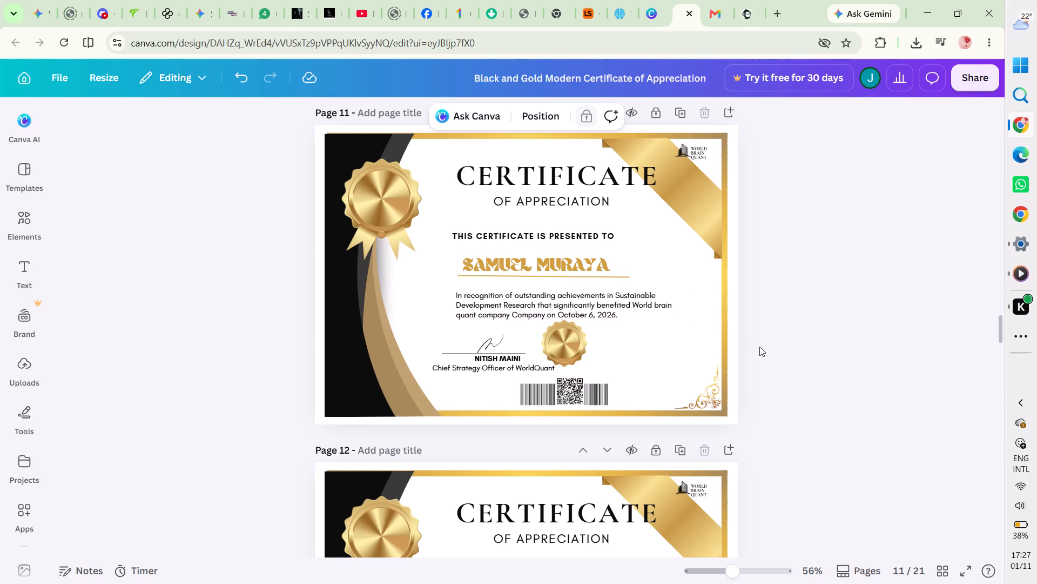
click(766, 386)
scroll(766, 386, down, 2)
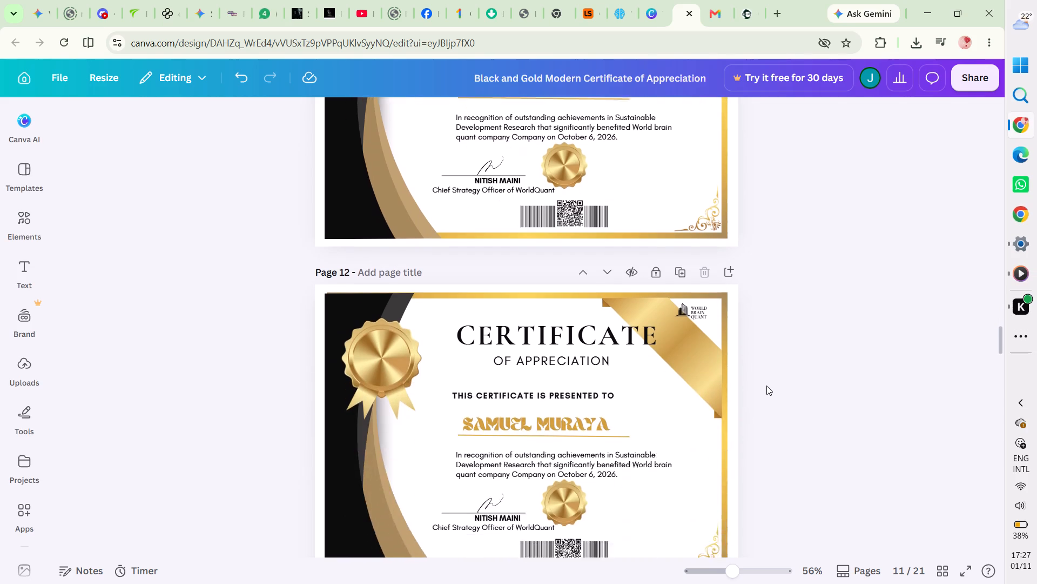
scroll(766, 386, down, 3)
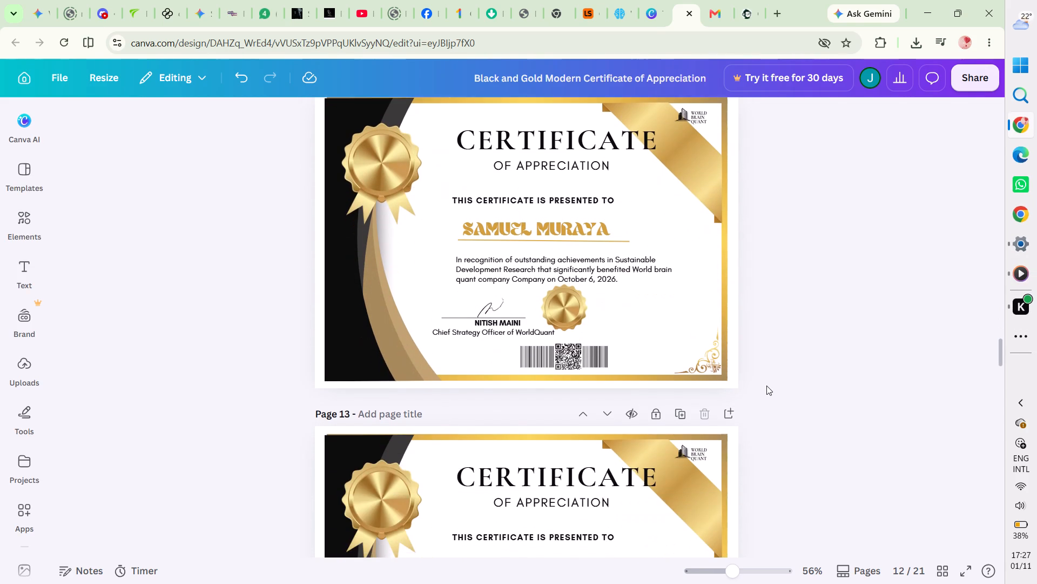
scroll(766, 386, down, 4)
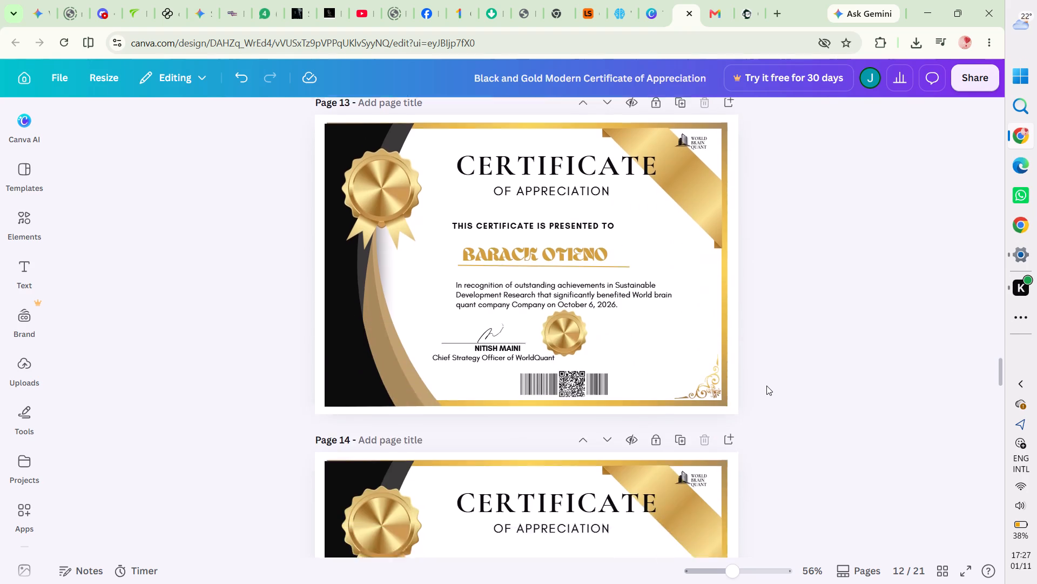
scroll(766, 386, down, 4)
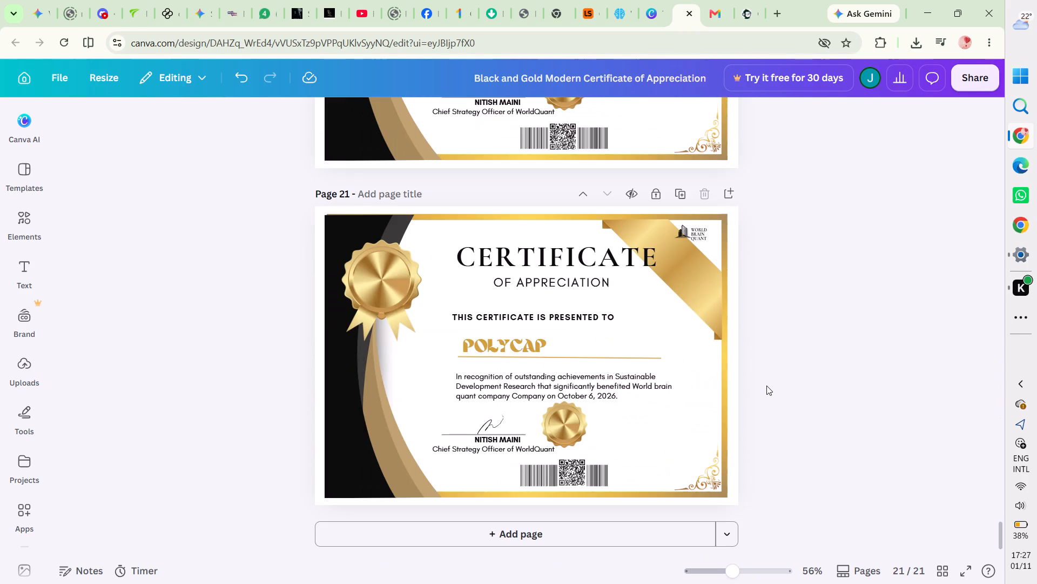